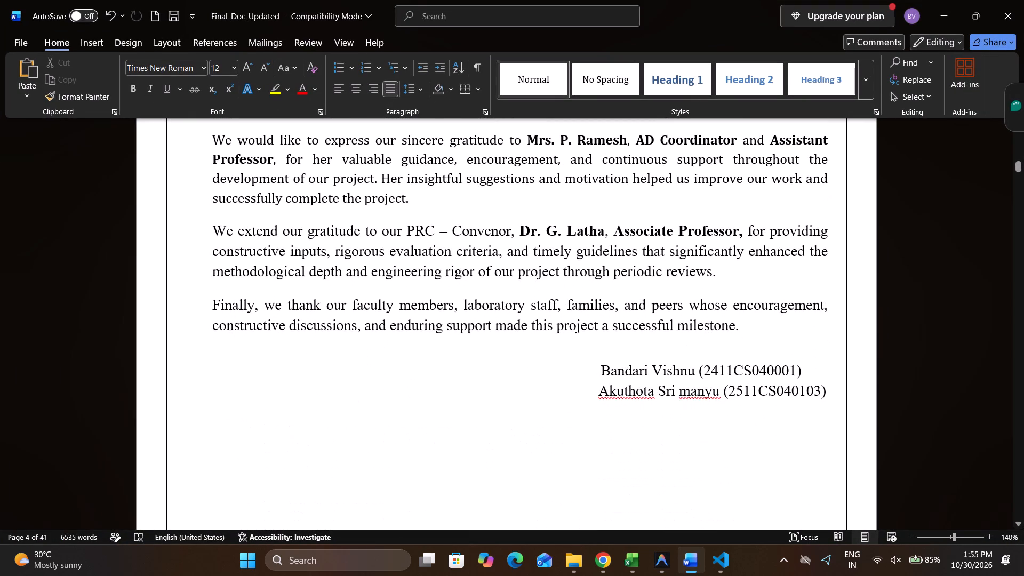
{"action": "key", "text": "ctrl+s"}
Read through the Acknowledgements page, checking the paragraphs thanking the dean, project guide, coordinator and PRC convenor.
{"action": "scroll", "coordinate": [492, 294], "scroll_direction": "up", "scroll_amount": 7}
{"action": "scroll", "coordinate": [492, 294], "scroll_direction": "down", "scroll_amount": 1}
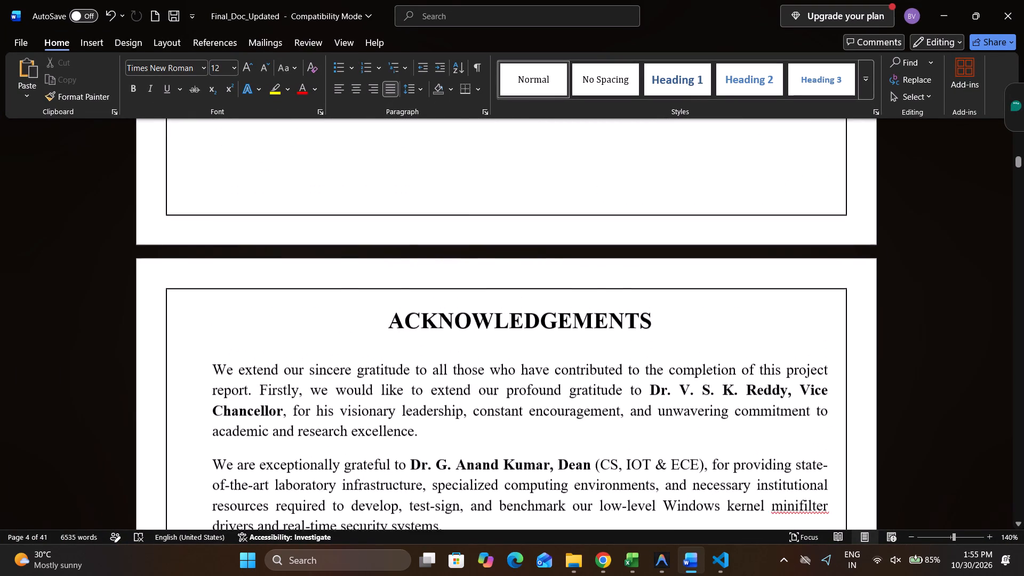
{"action": "scroll", "coordinate": [492, 294], "scroll_direction": "down", "scroll_amount": 1}
{"action": "scroll", "coordinate": [488, 307], "scroll_direction": "up", "scroll_amount": 1}
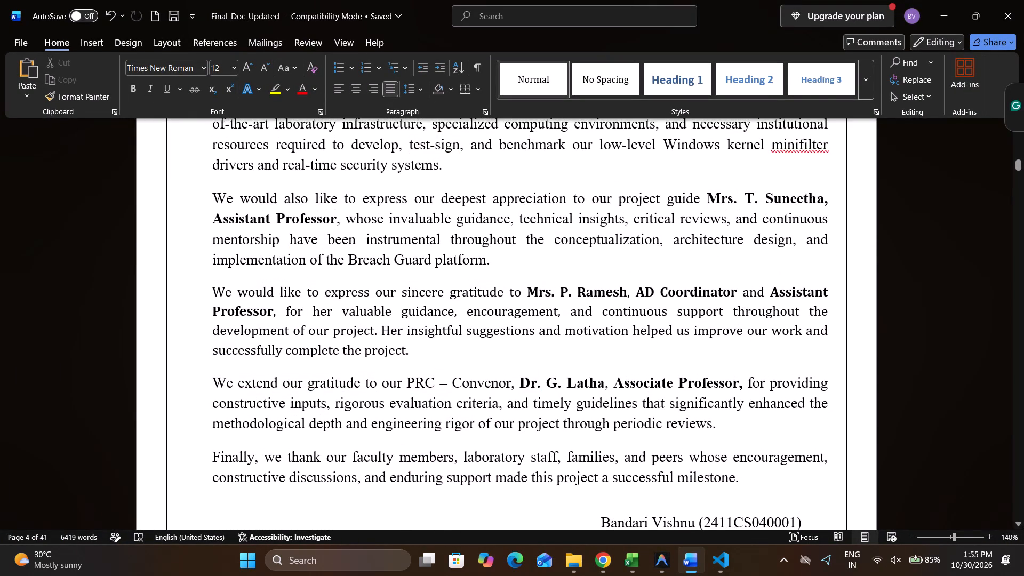
{"action": "scroll", "coordinate": [488, 307], "scroll_direction": "up", "scroll_amount": 2}
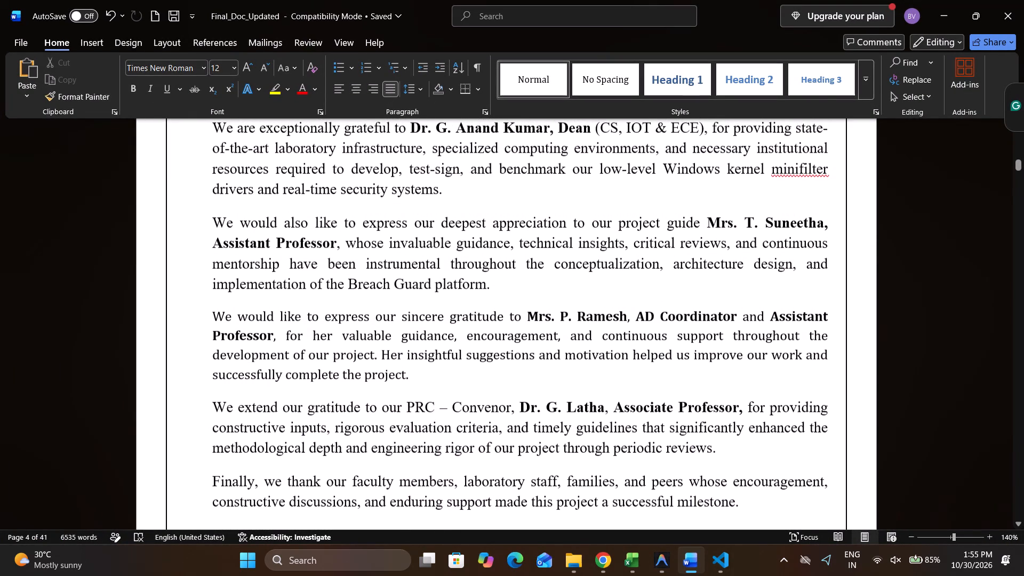
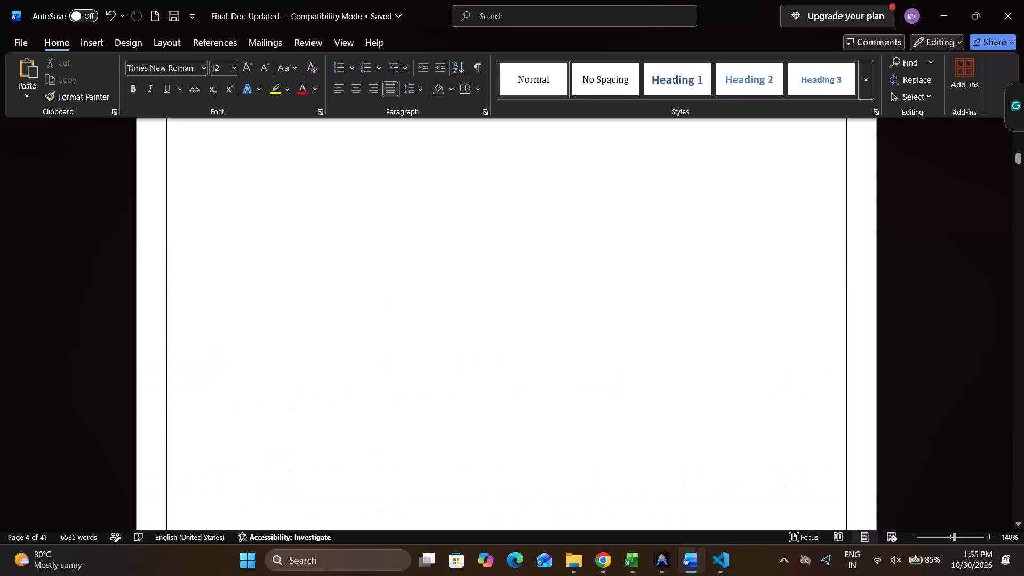
Go back to the Declaration page and review its statement, place and date, and student details.
{"action": "scroll", "coordinate": [488, 307], "scroll_direction": "up", "scroll_amount": 2}
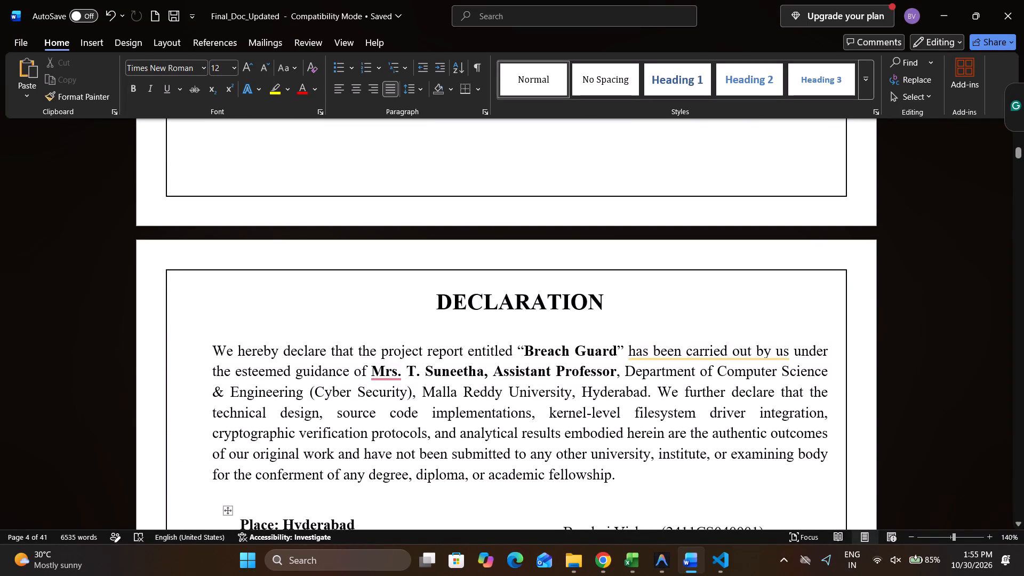
{"action": "scroll", "coordinate": [488, 307], "scroll_direction": "down", "scroll_amount": 2}
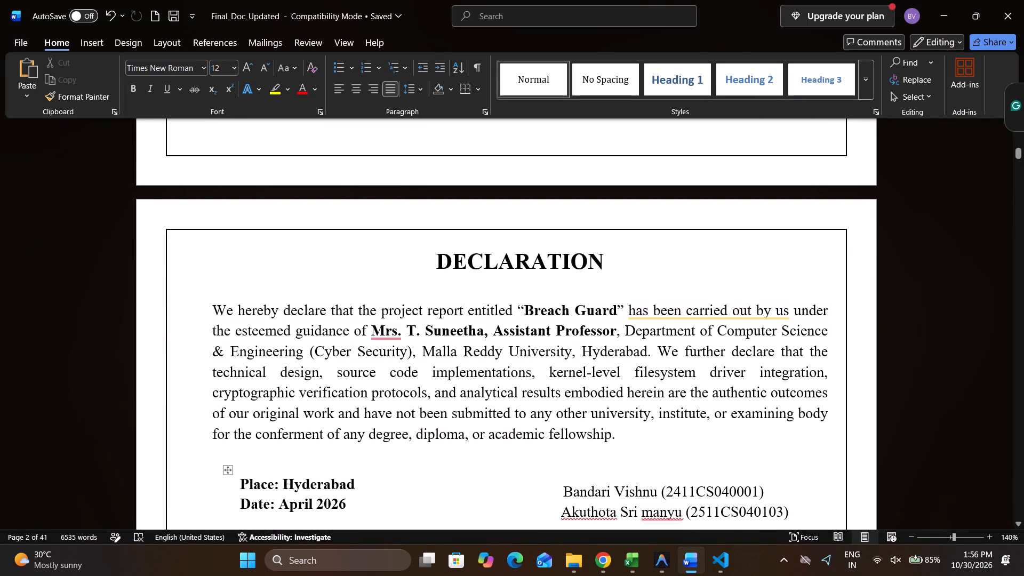
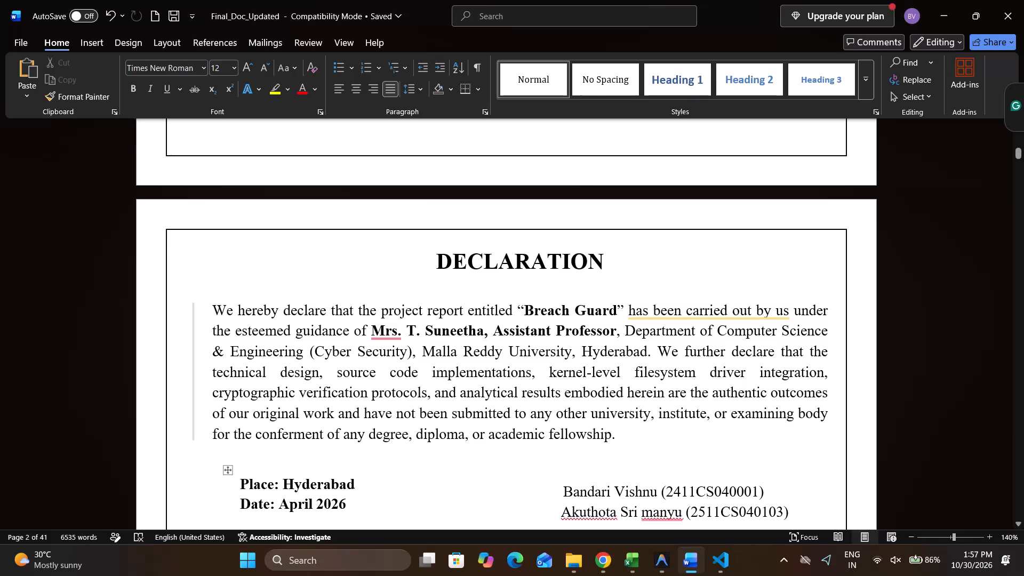
Go back through the front matter and review the Certificate page and the title page's project and student details.
{"action": "scroll", "coordinate": [532, 342], "scroll_direction": "up", "scroll_amount": 2}
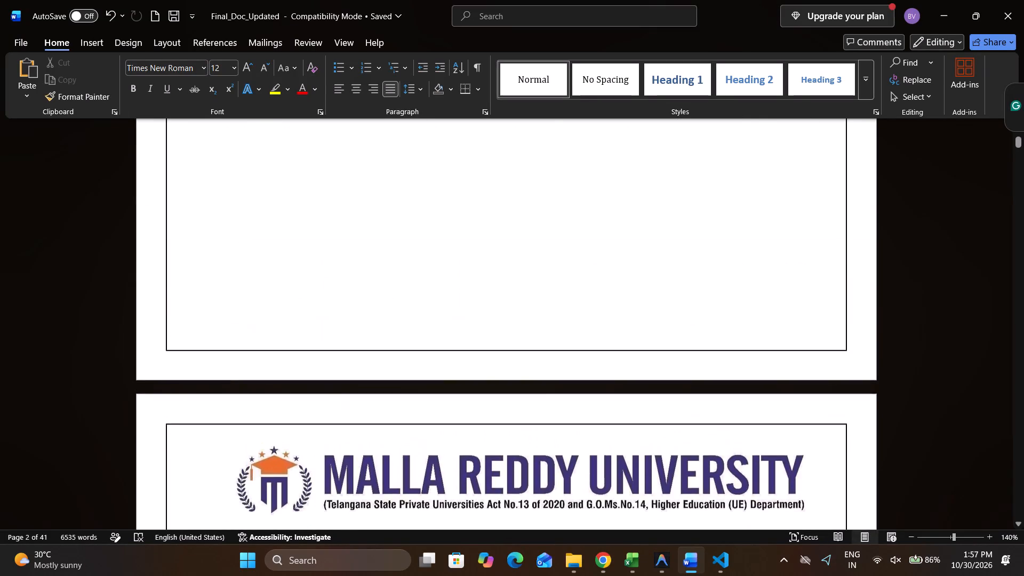
{"action": "scroll", "coordinate": [532, 342], "scroll_direction": "down", "scroll_amount": 2}
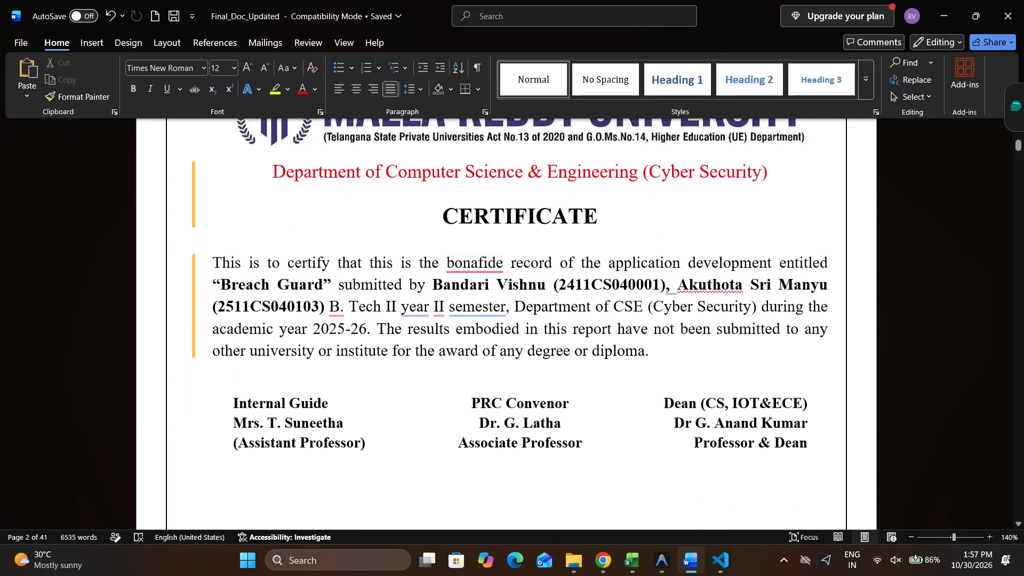
{"action": "scroll", "coordinate": [585, 362], "scroll_direction": "down", "scroll_amount": 2}
{"action": "scroll", "coordinate": [568, 361], "scroll_direction": "up", "scroll_amount": 1}
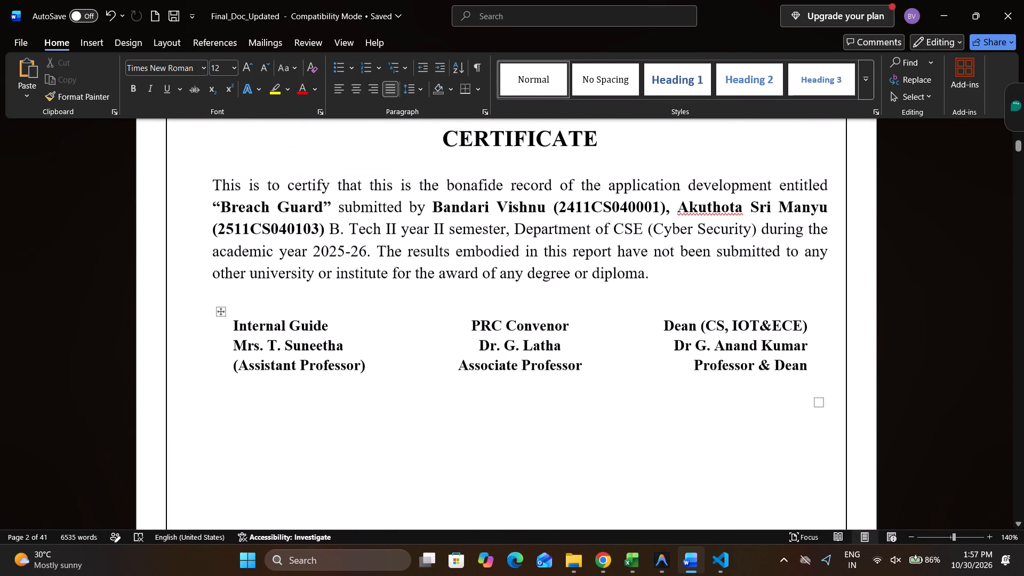
{"action": "scroll", "coordinate": [568, 361], "scroll_direction": "up", "scroll_amount": 2}
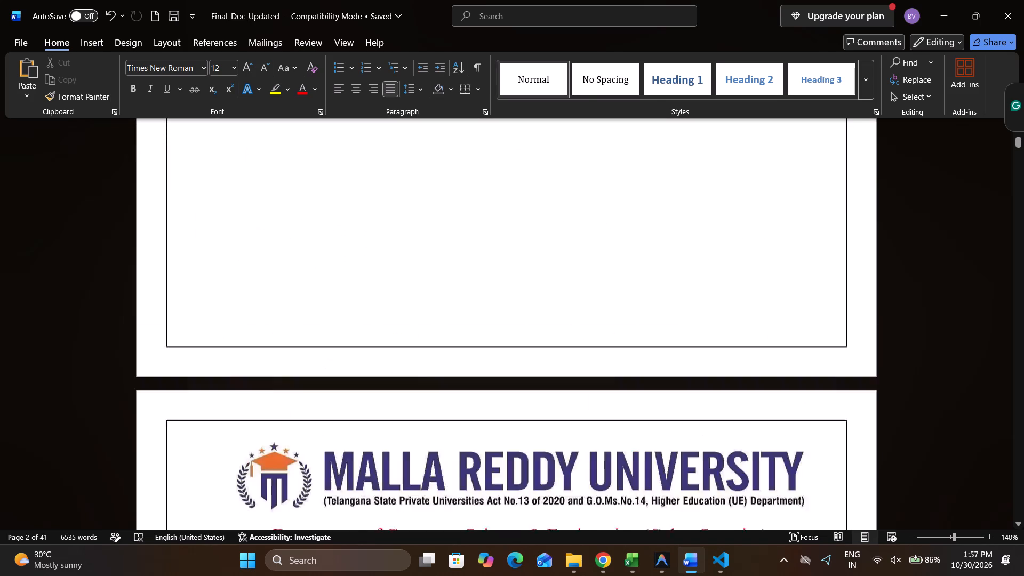
{"action": "scroll", "coordinate": [568, 361], "scroll_direction": "up", "scroll_amount": 2}
{"action": "scroll", "coordinate": [568, 361], "scroll_direction": "down", "scroll_amount": 1}
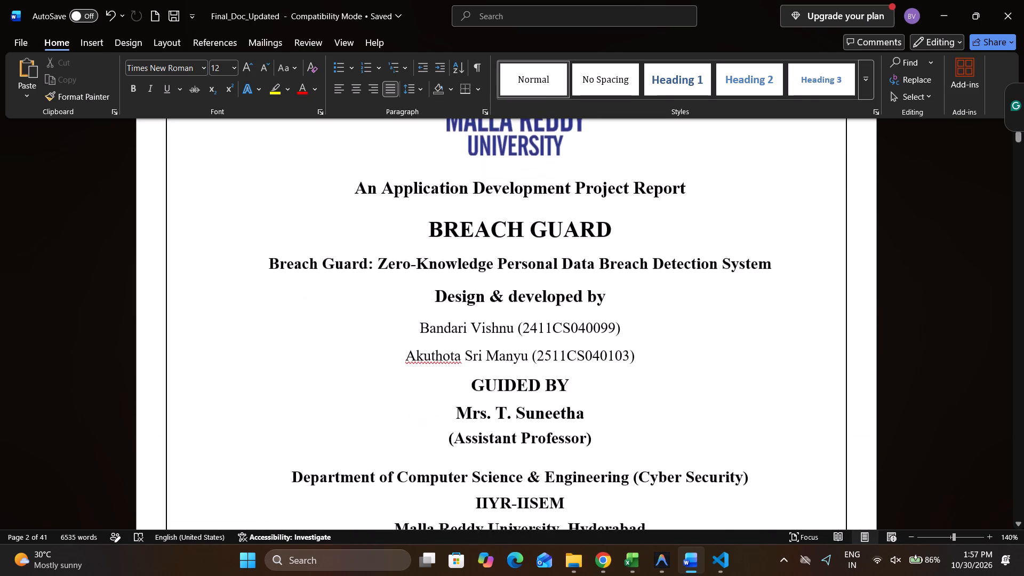
{"action": "scroll", "coordinate": [568, 361], "scroll_direction": "down", "scroll_amount": 3}
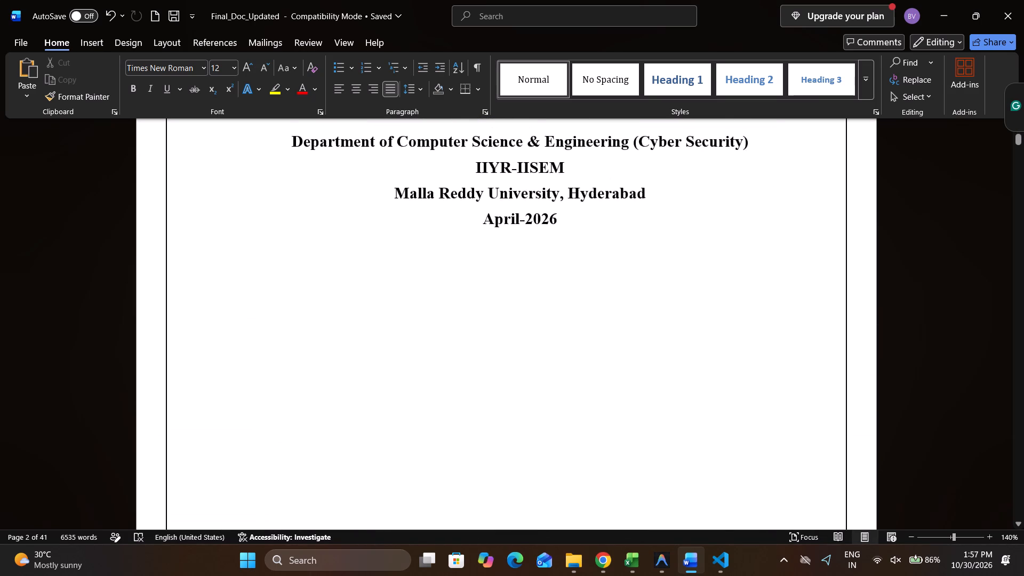
Check the Certificate page again, from its certification text and signatory block down to the External Examiner line.
{"action": "scroll", "coordinate": [568, 361], "scroll_direction": "down", "scroll_amount": 2}
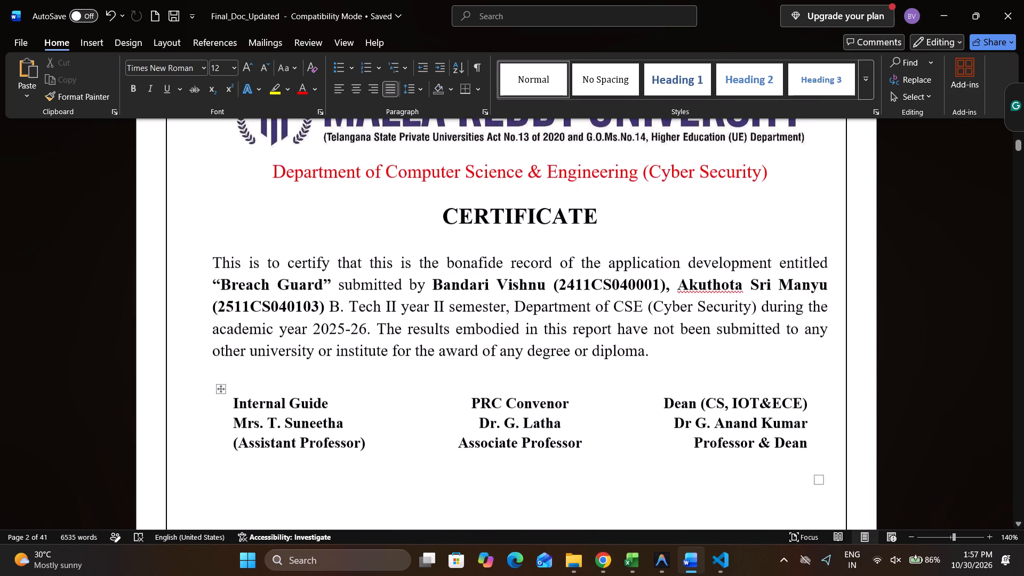
{"action": "scroll", "coordinate": [639, 399], "scroll_direction": "down", "scroll_amount": 1}
{"action": "scroll", "coordinate": [668, 434], "scroll_direction": "up", "scroll_amount": 1}
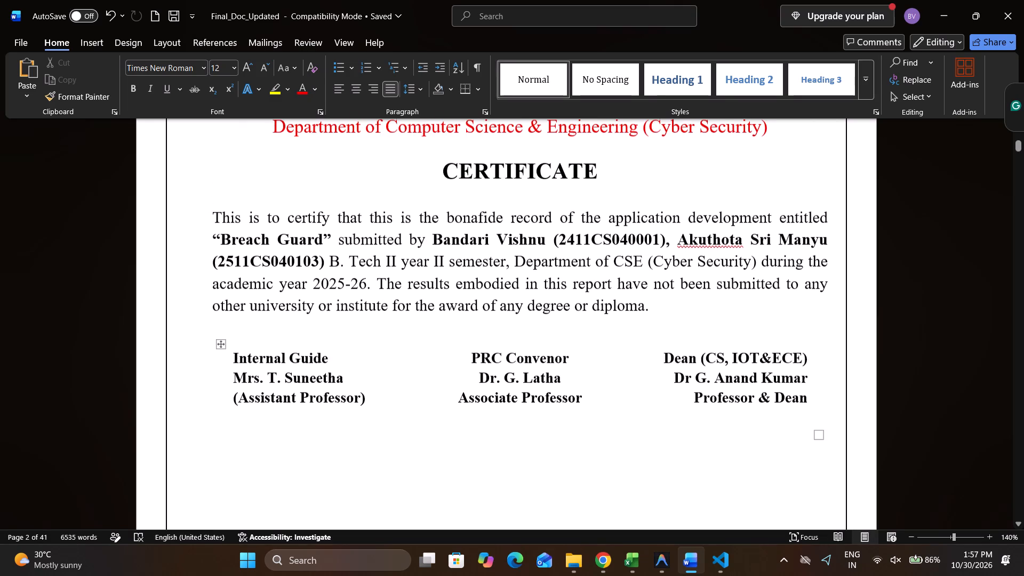
{"action": "scroll", "coordinate": [668, 434], "scroll_direction": "down", "scroll_amount": 1}
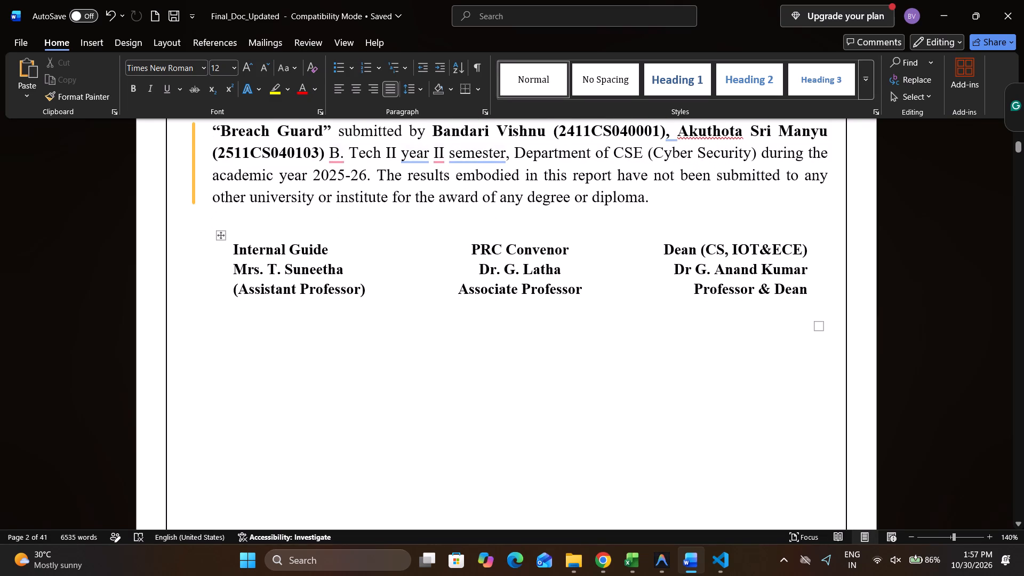
{"action": "scroll", "coordinate": [668, 434], "scroll_direction": "down", "scroll_amount": 1}
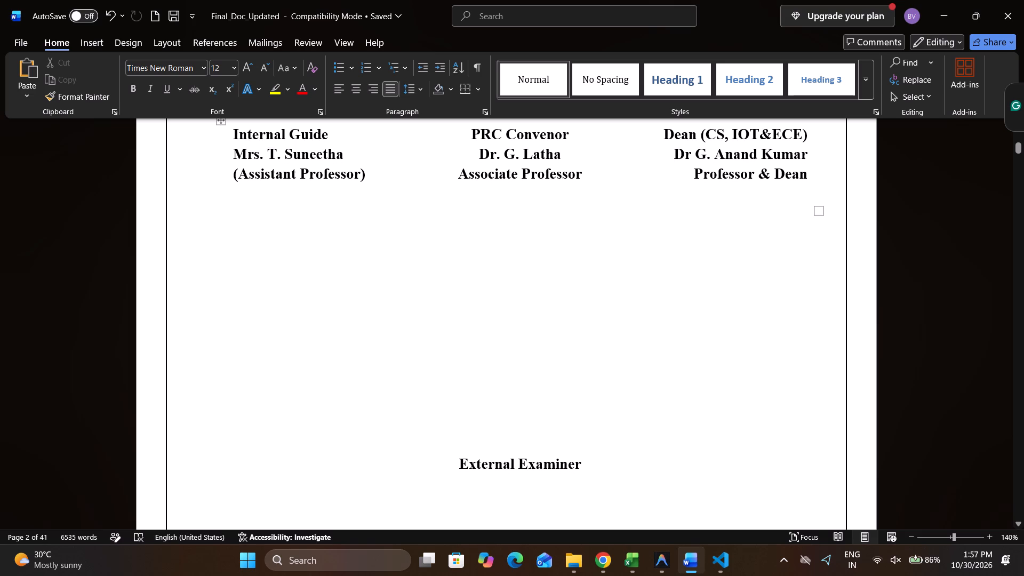
{"action": "scroll", "coordinate": [668, 434], "scroll_direction": "down", "scroll_amount": 1}
Review the Declaration page's statement, place and date, and student roll numbers.
{"action": "scroll", "coordinate": [668, 434], "scroll_direction": "down", "scroll_amount": 1}
{"action": "scroll", "coordinate": [678, 483], "scroll_direction": "down", "scroll_amount": 1}
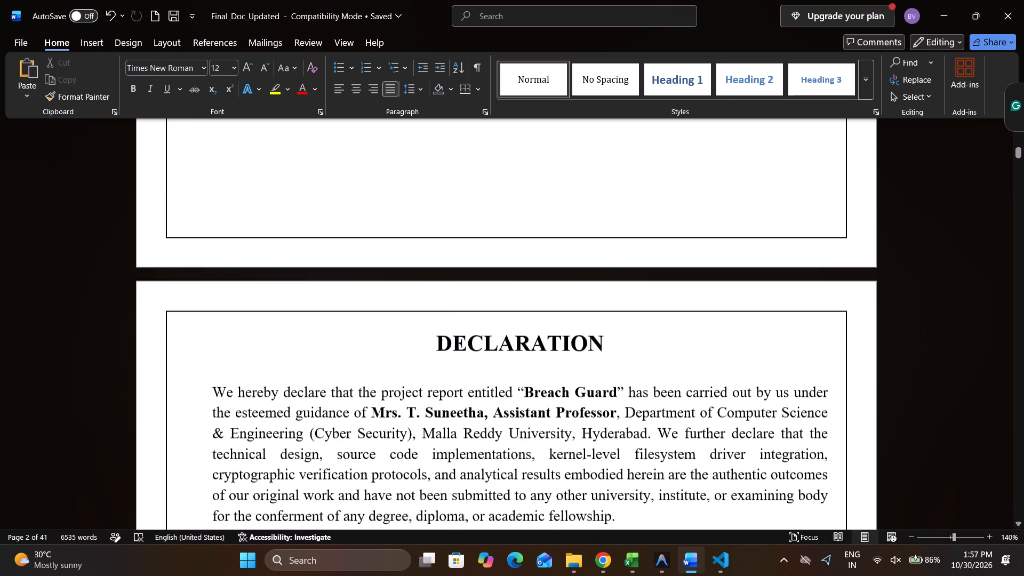
{"action": "scroll", "coordinate": [678, 483], "scroll_direction": "down", "scroll_amount": 2}
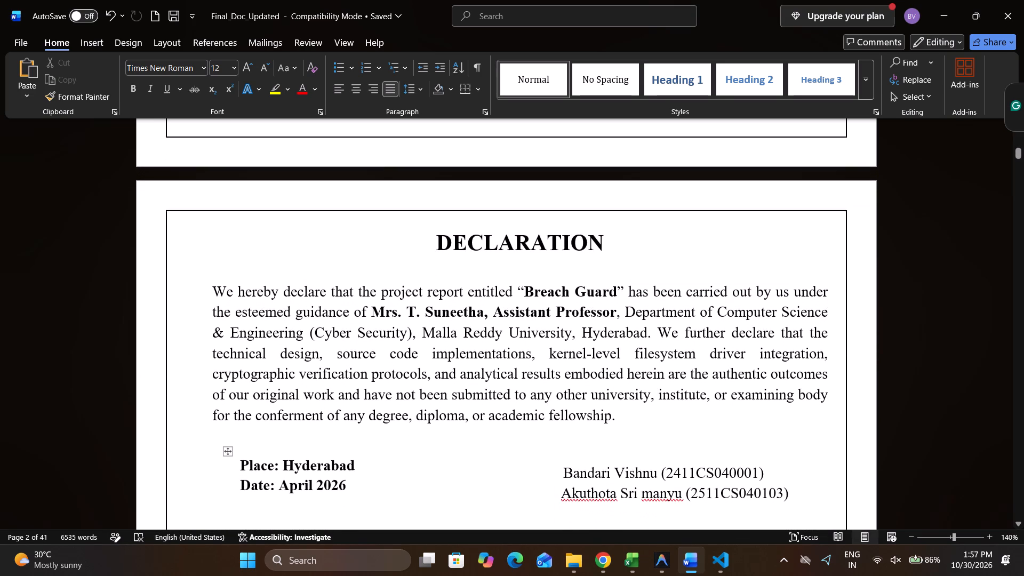
{"action": "scroll", "coordinate": [678, 483], "scroll_direction": "down", "scroll_amount": 1}
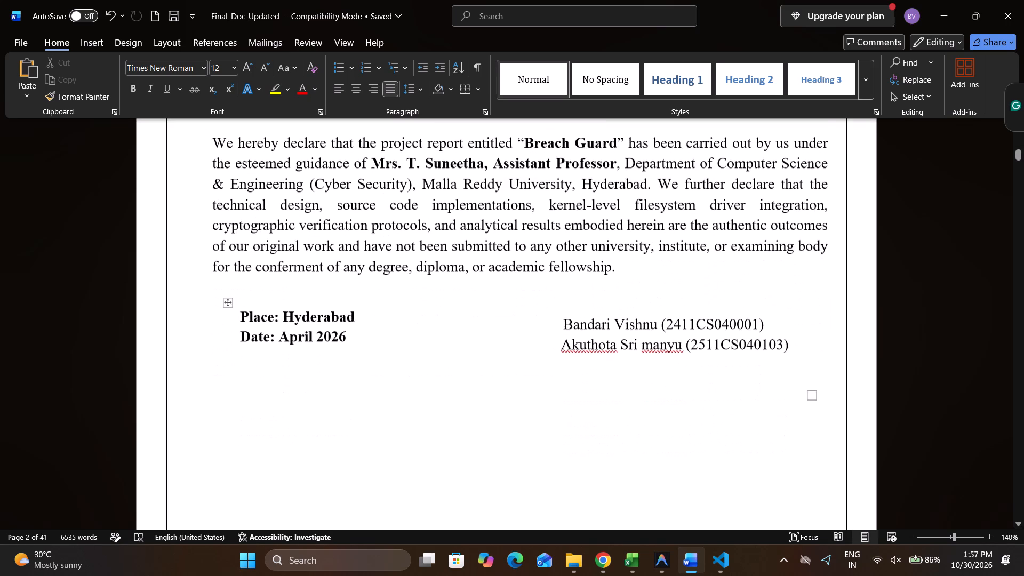
Read through the Acknowledgements page, from the Vice Chancellor paragraph to the student details at its end.
{"action": "scroll", "coordinate": [678, 483], "scroll_direction": "down", "scroll_amount": 2}
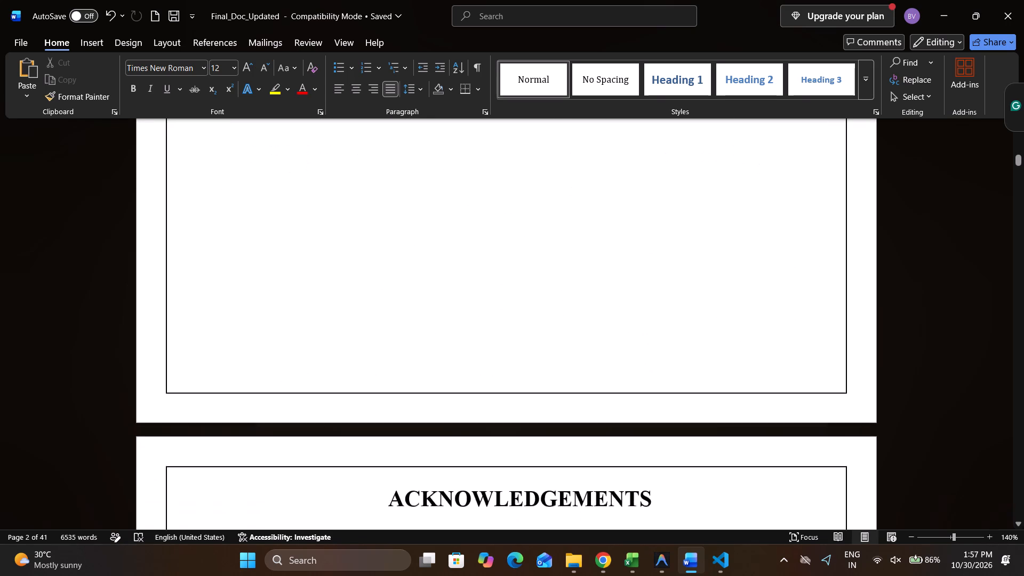
{"action": "scroll", "coordinate": [678, 483], "scroll_direction": "down", "scroll_amount": 3}
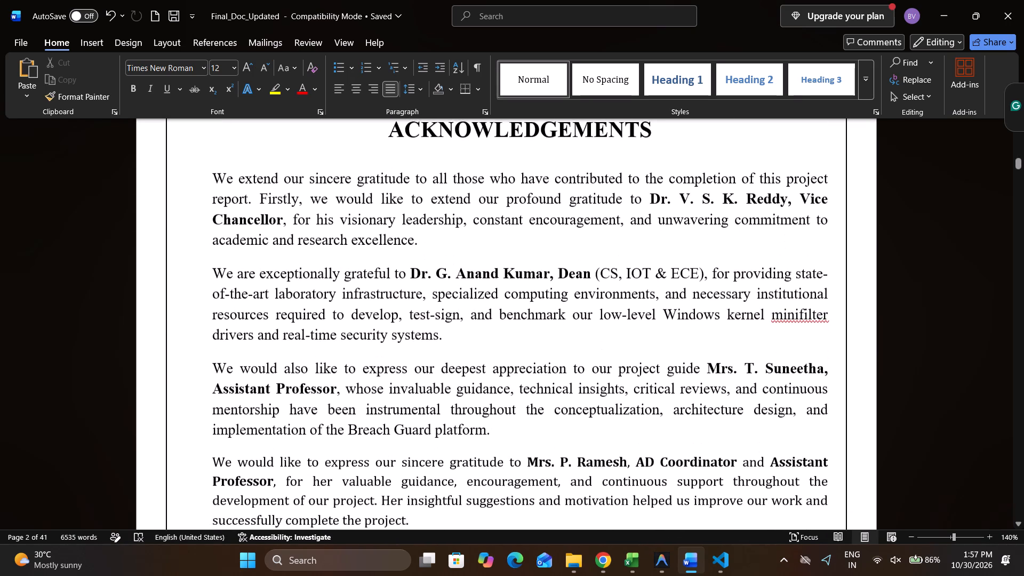
{"action": "scroll", "coordinate": [678, 483], "scroll_direction": "down", "scroll_amount": 1}
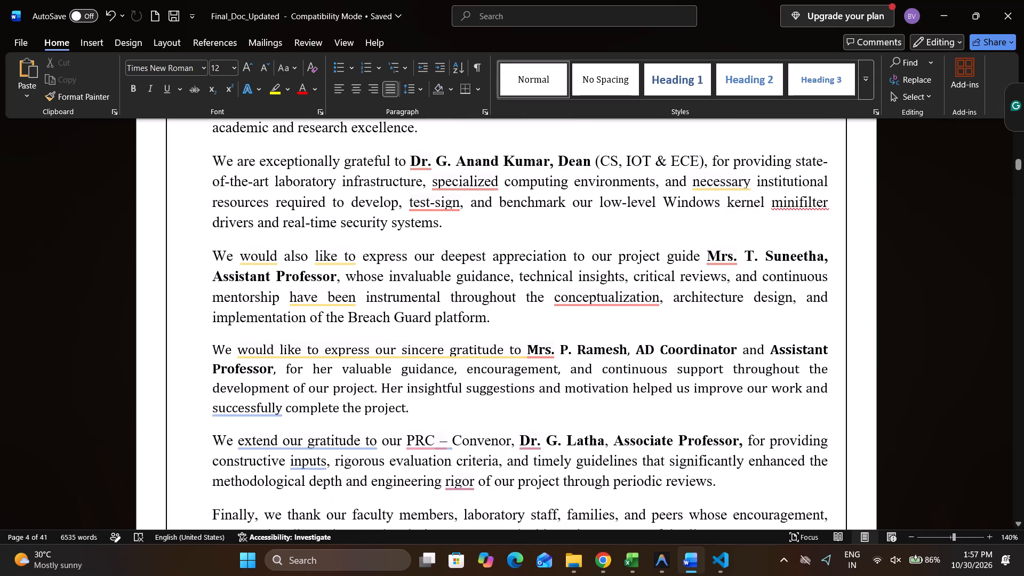
{"action": "scroll", "coordinate": [678, 483], "scroll_direction": "down", "scroll_amount": 1}
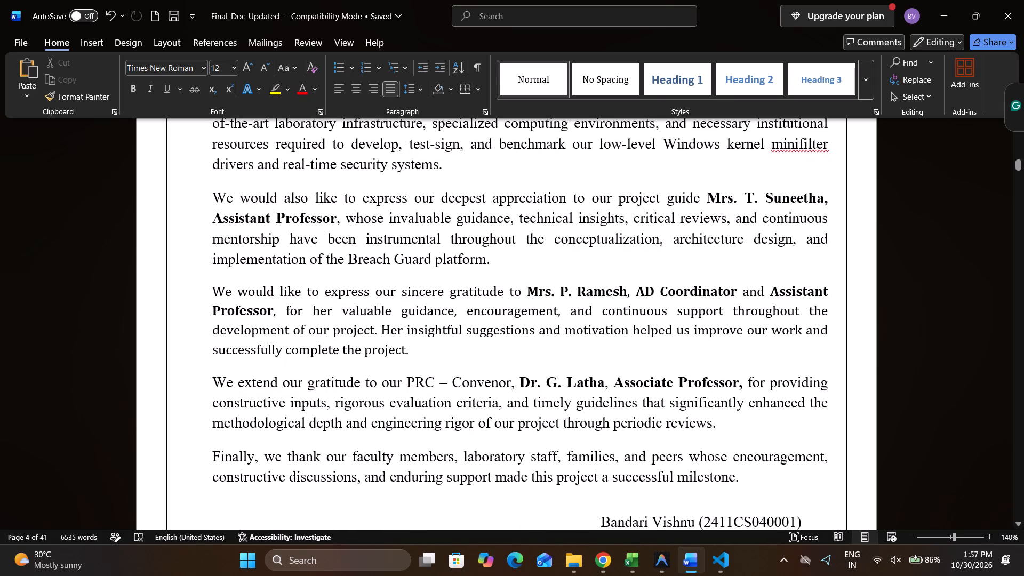
{"action": "scroll", "coordinate": [678, 483], "scroll_direction": "down", "scroll_amount": 2}
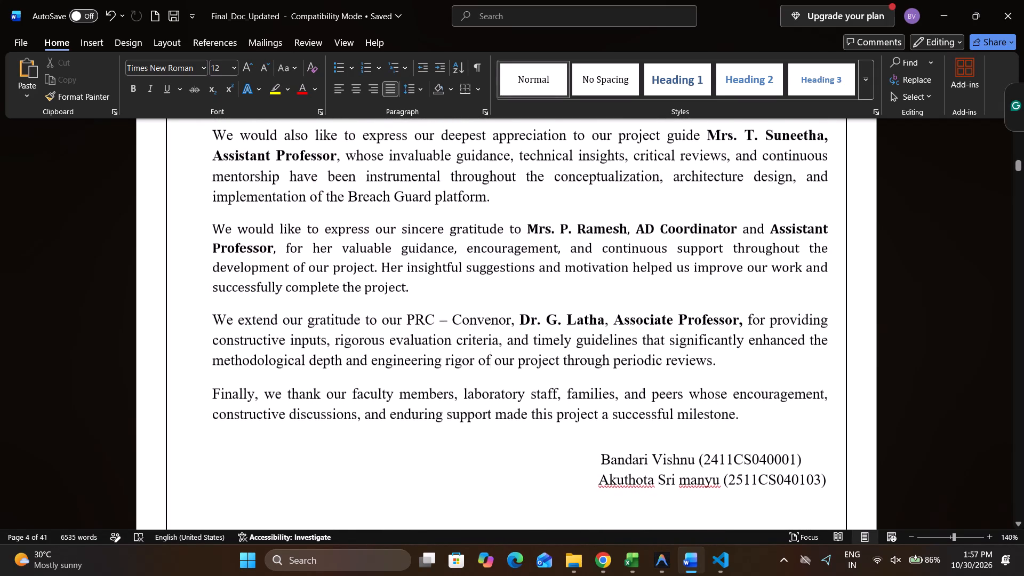
{"action": "scroll", "coordinate": [678, 483], "scroll_direction": "down", "scroll_amount": 1}
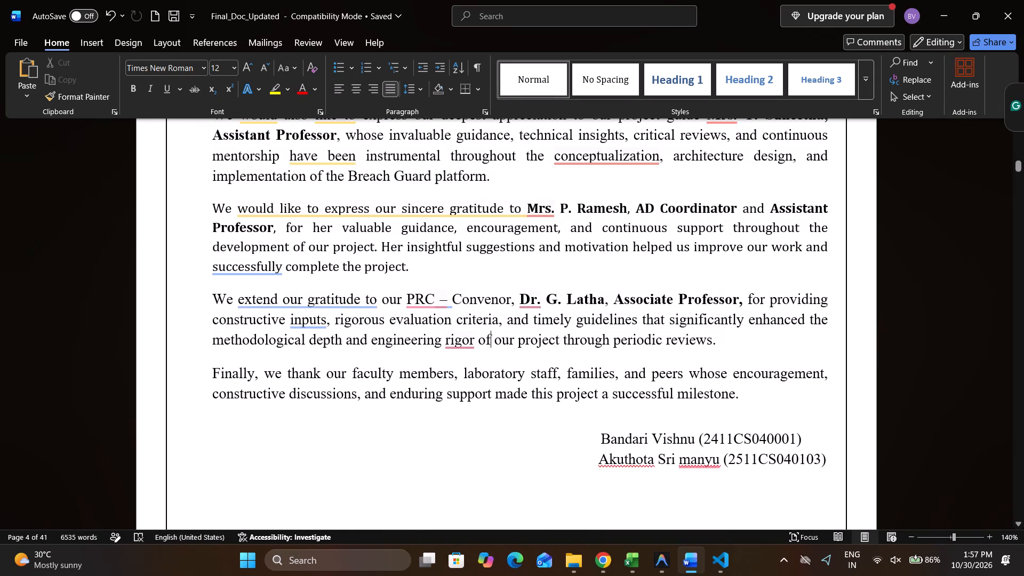
Place the cursor on the empty line below the Acknowledgements' student details and save the report.
{"action": "left_click", "coordinate": [631, 486]}
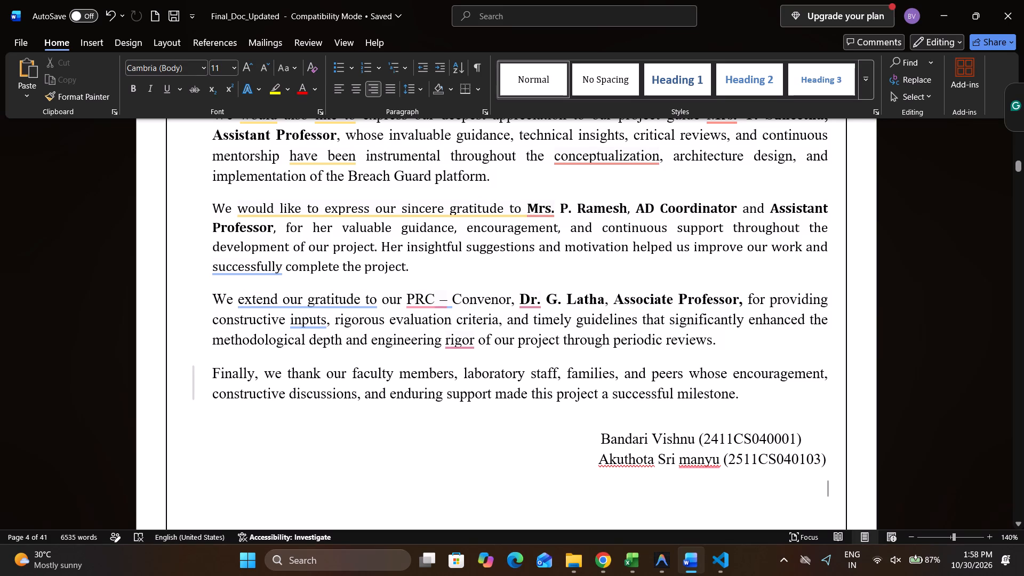
{"action": "key", "text": "ctrl+s"}
Continue past the Acknowledgements to the Abstract page and look over its opening paragraphs.
{"action": "scroll", "coordinate": [569, 389], "scroll_direction": "down", "scroll_amount": 1}
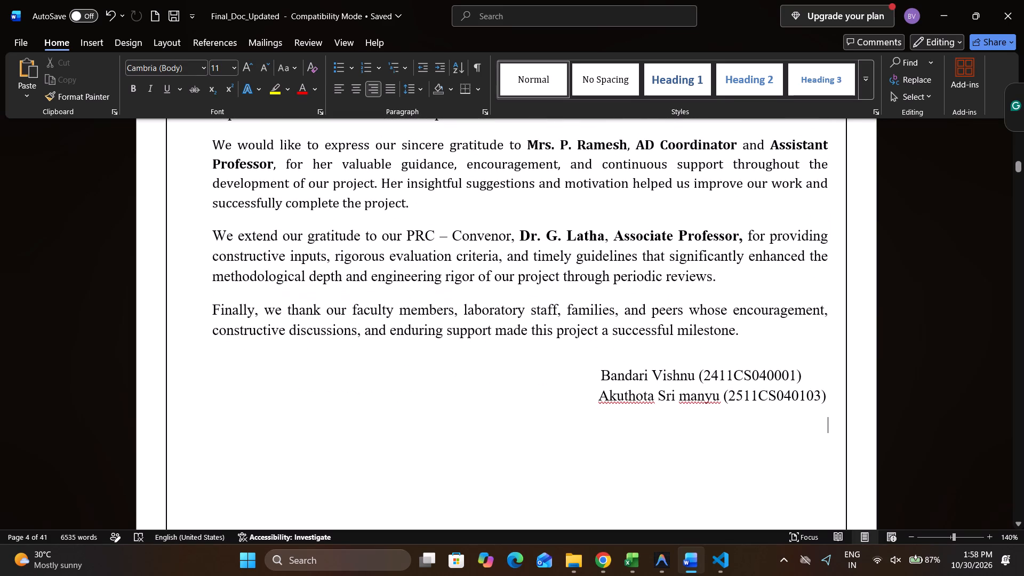
{"action": "scroll", "coordinate": [603, 340], "scroll_direction": "down", "scroll_amount": 1}
{"action": "scroll", "coordinate": [548, 317], "scroll_direction": "down", "scroll_amount": 1}
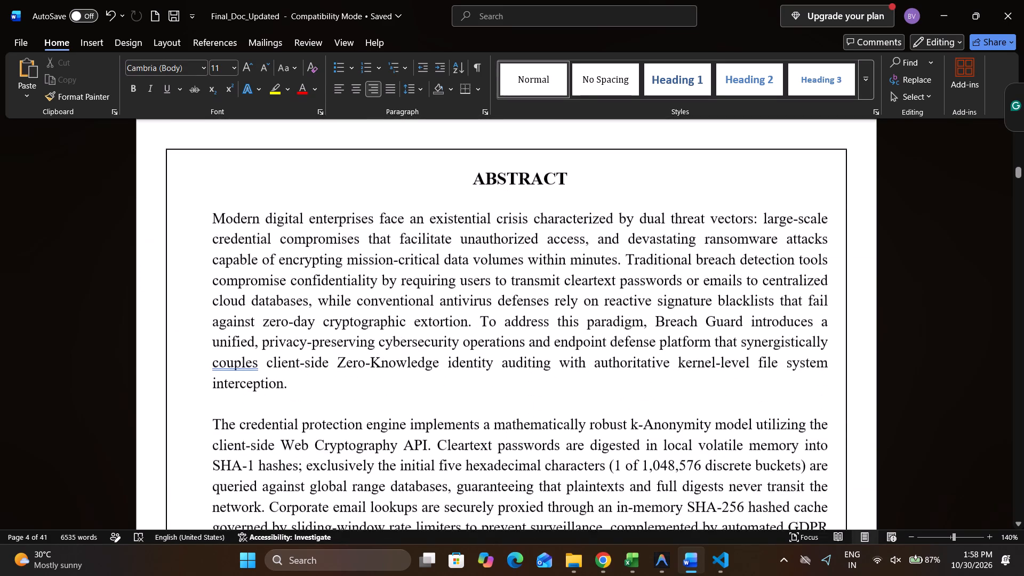
{"action": "scroll", "coordinate": [548, 317], "scroll_direction": "down", "scroll_amount": 1}
Switch from the report to the "Final doc edit" window in Antigravity IDE.
{"action": "key", "text": "alt+Tab"}
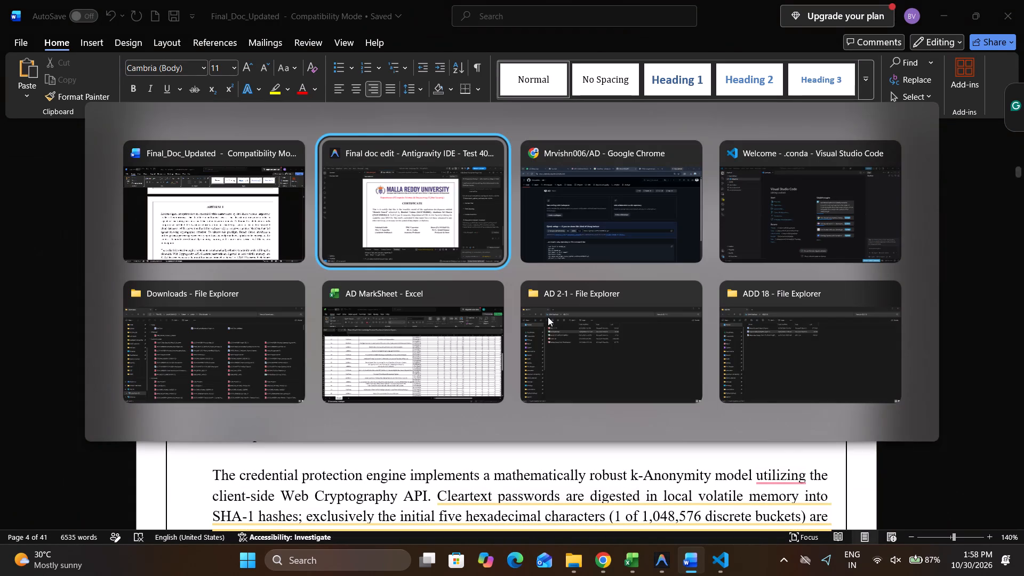
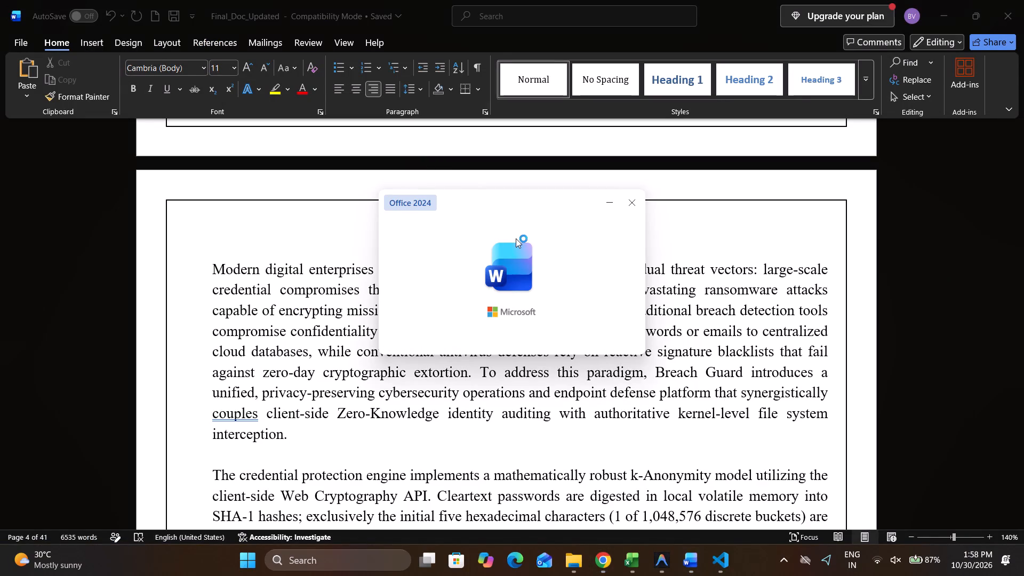
Look over the cover and Certificate pages of the reference document FINAL REPORT -1 (1).
{"action": "scroll", "coordinate": [516, 238], "scroll_direction": "down", "scroll_amount": 2}
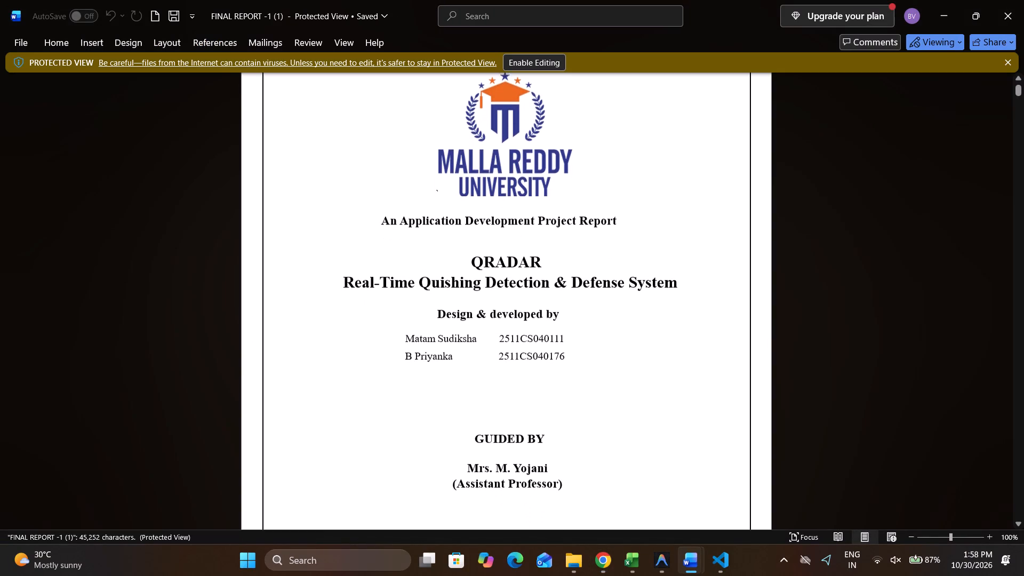
{"action": "scroll", "coordinate": [516, 238], "scroll_direction": "down", "scroll_amount": 2}
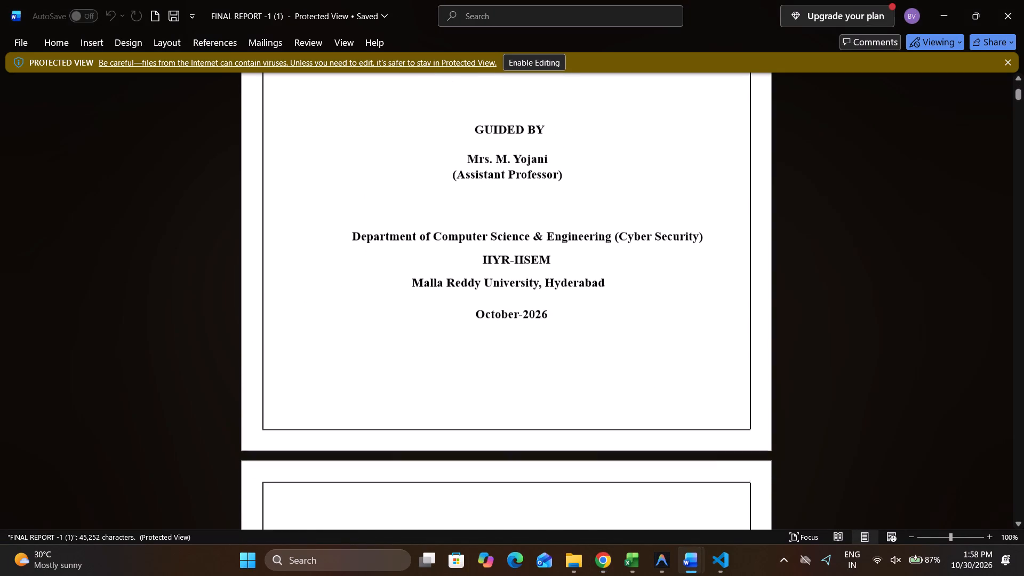
{"action": "scroll", "coordinate": [516, 238], "scroll_direction": "down", "scroll_amount": 2}
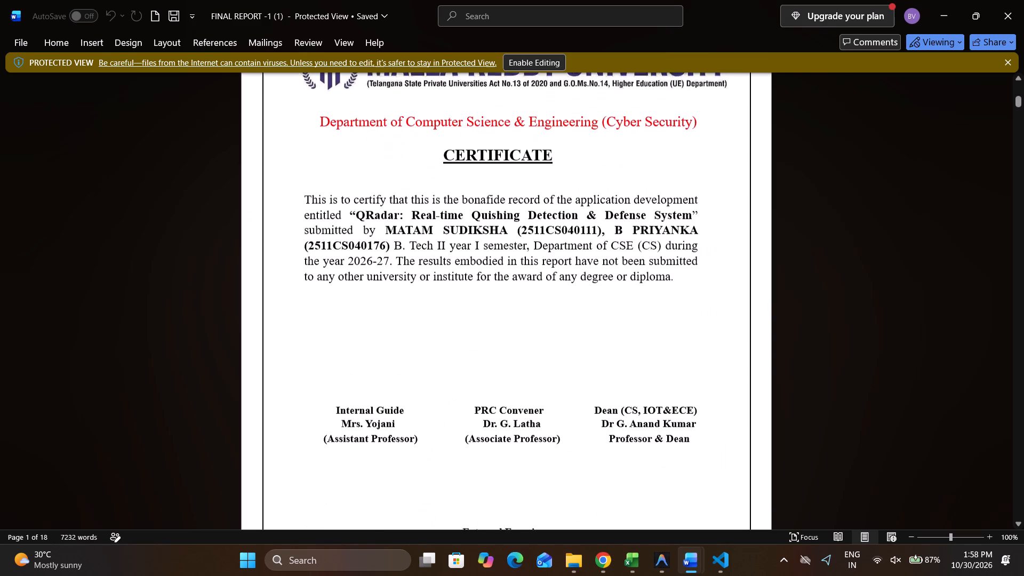
{"action": "scroll", "coordinate": [516, 238], "scroll_direction": "down", "scroll_amount": 2}
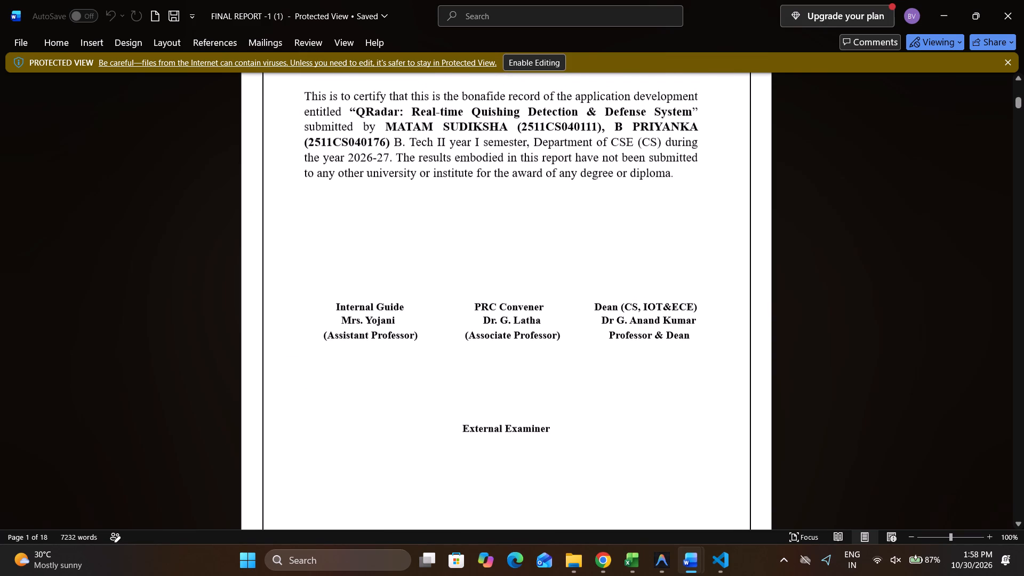
{"action": "scroll", "coordinate": [516, 238], "scroll_direction": "down", "scroll_amount": 2}
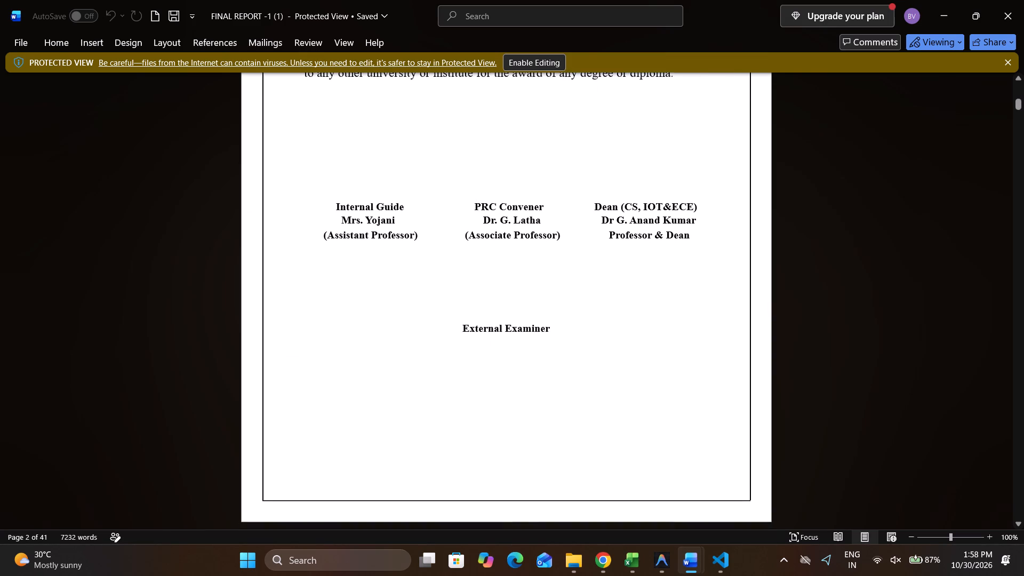
Examine the reference report's Declaration page, from its statement to the student details.
{"action": "scroll", "coordinate": [516, 238], "scroll_direction": "down", "scroll_amount": 2}
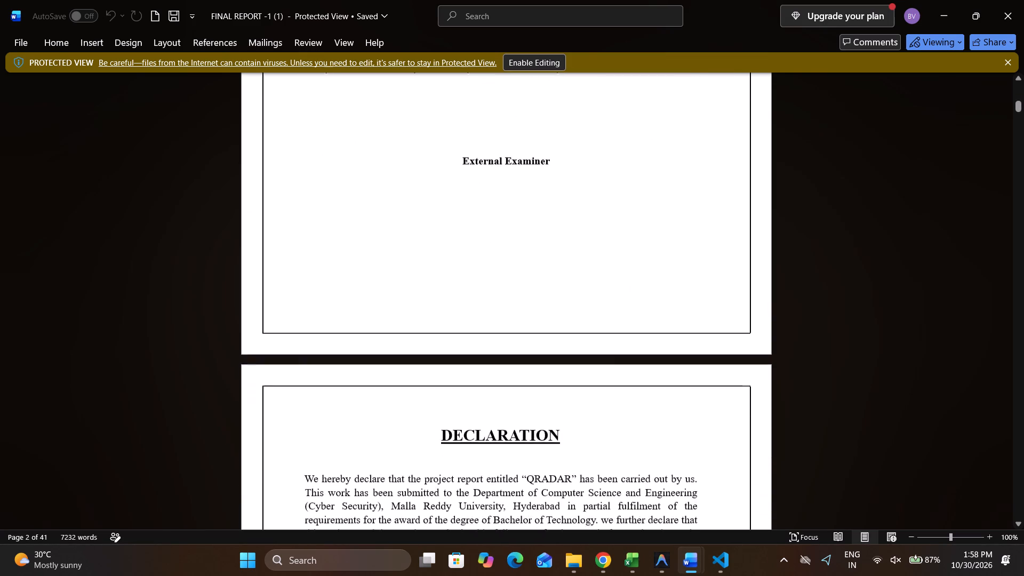
{"action": "scroll", "coordinate": [516, 238], "scroll_direction": "down", "scroll_amount": 2}
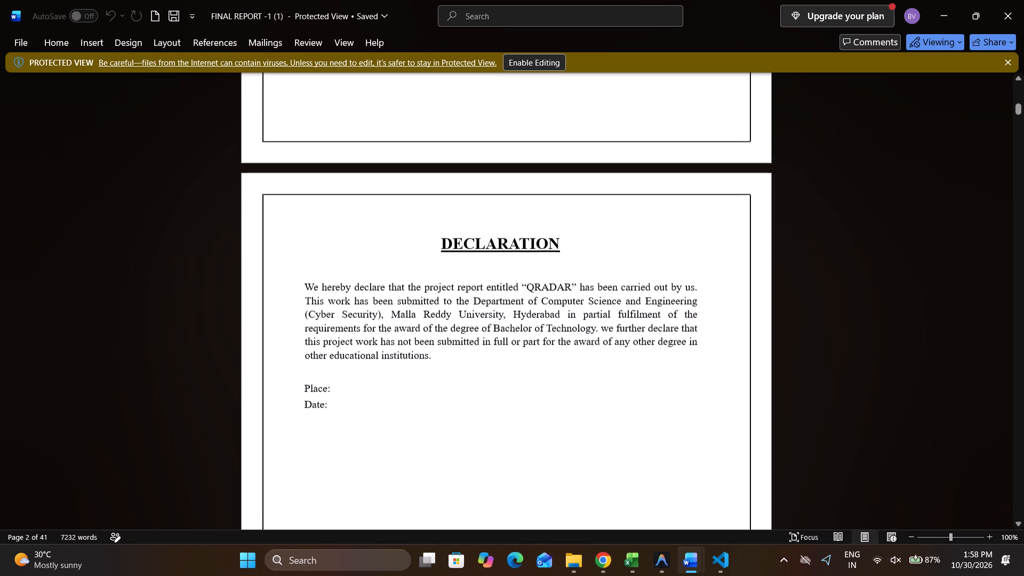
{"action": "scroll", "coordinate": [516, 238], "scroll_direction": "down", "scroll_amount": 2}
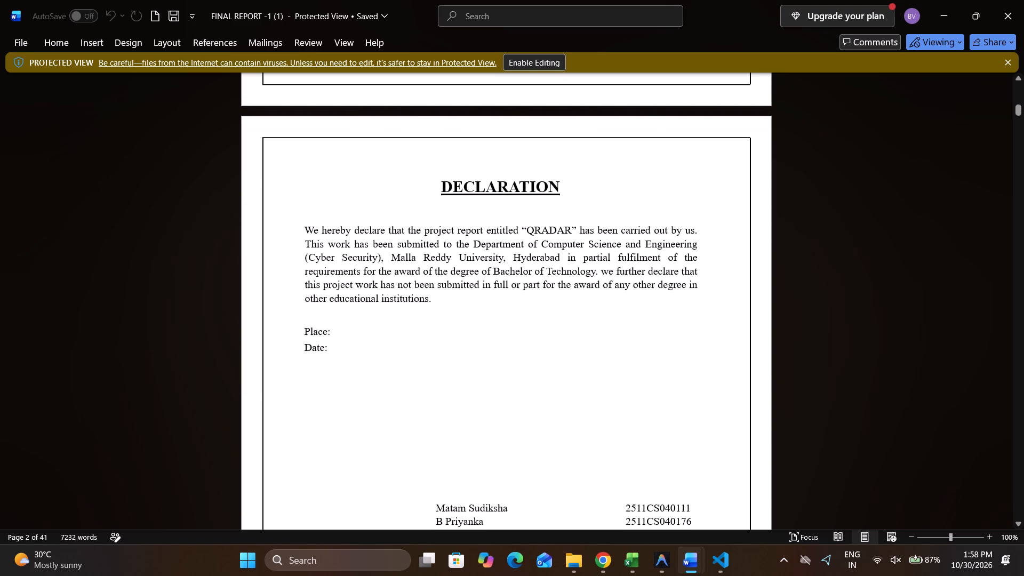
{"action": "scroll", "coordinate": [516, 238], "scroll_direction": "down", "scroll_amount": 1}
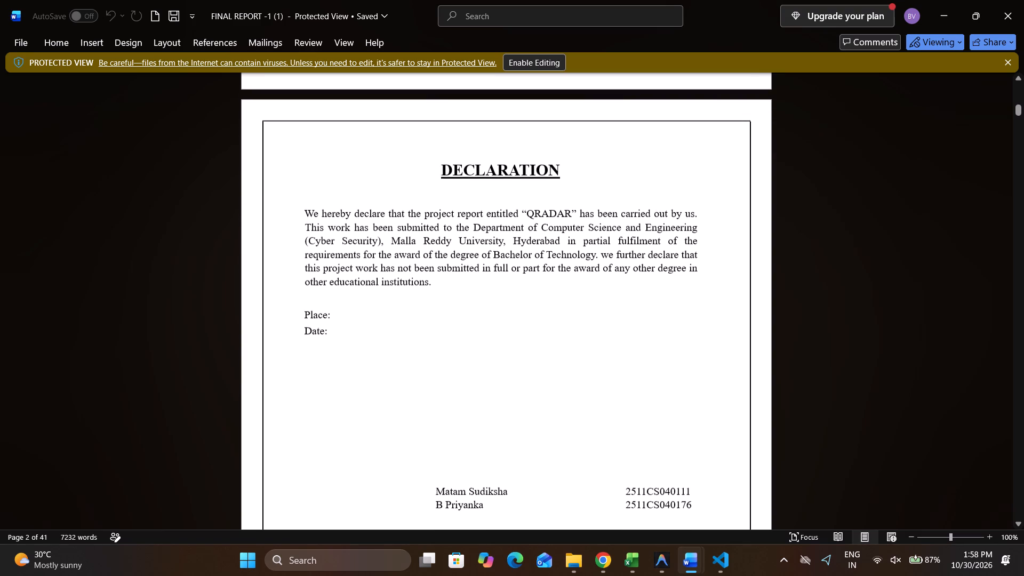
{"action": "scroll", "coordinate": [516, 238], "scroll_direction": "down", "scroll_amount": 1}
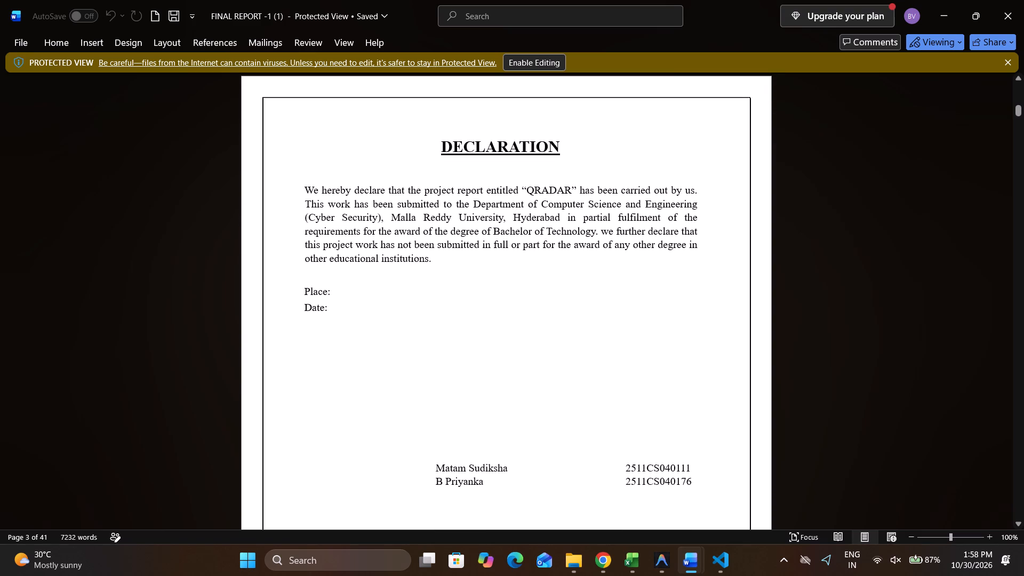
{"action": "scroll", "coordinate": [366, 229], "scroll_direction": "down", "scroll_amount": 2}
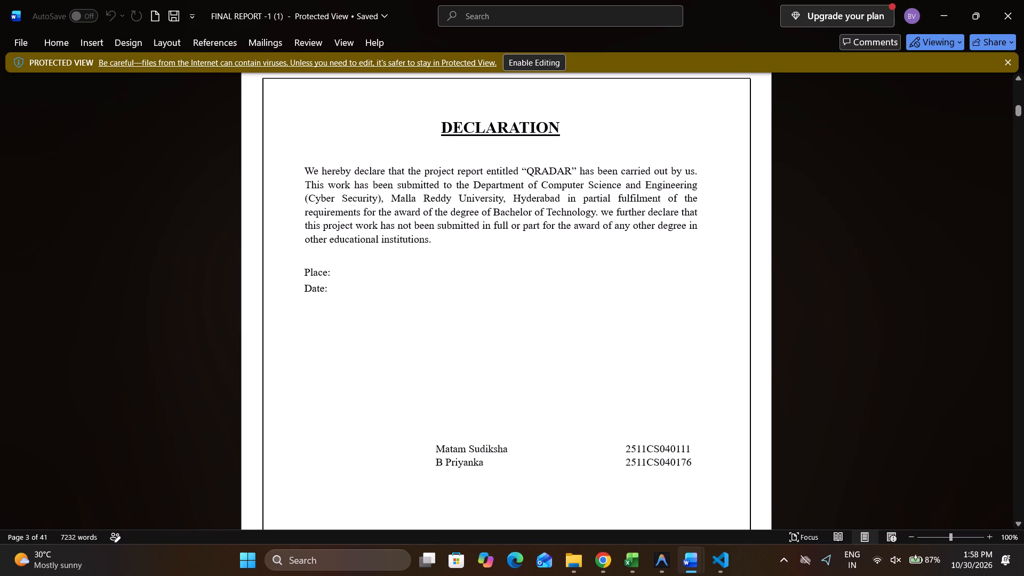
{"action": "scroll", "coordinate": [331, 182], "scroll_direction": "down", "scroll_amount": 1}
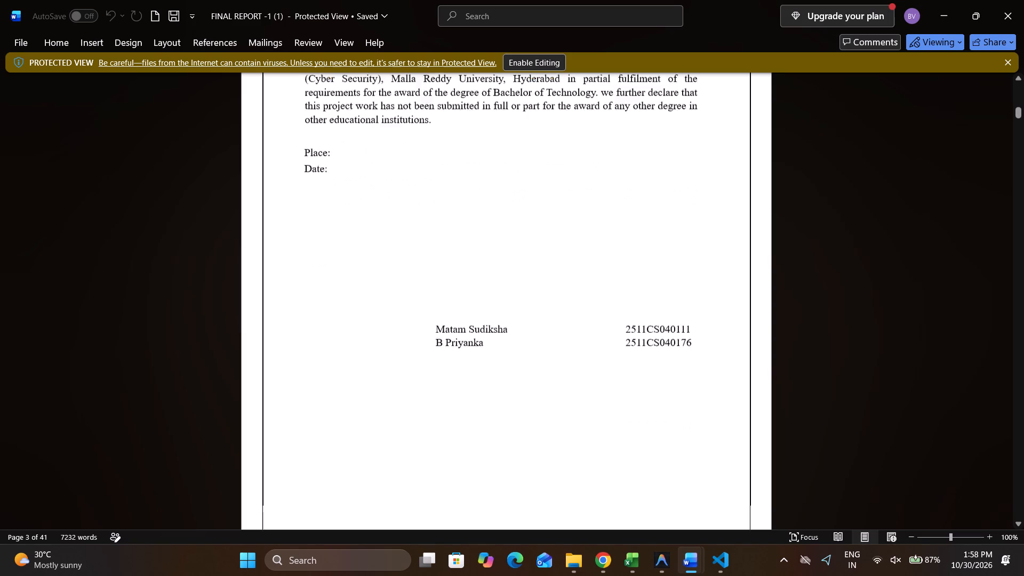
Copy the paragraph thanking the PRC convenor and project coordinator from the reference report's Acknowledgements page.
{"action": "scroll", "coordinate": [331, 182], "scroll_direction": "down", "scroll_amount": 2}
{"action": "scroll", "coordinate": [331, 182], "scroll_direction": "up", "scroll_amount": 1}
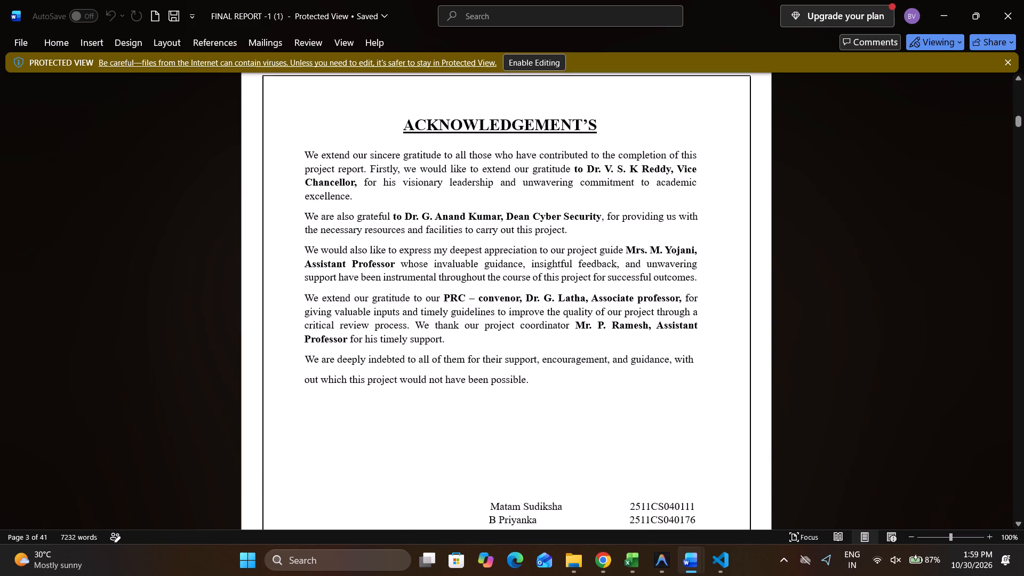
{"action": "scroll", "coordinate": [331, 182], "scroll_direction": "up", "scroll_amount": 1}
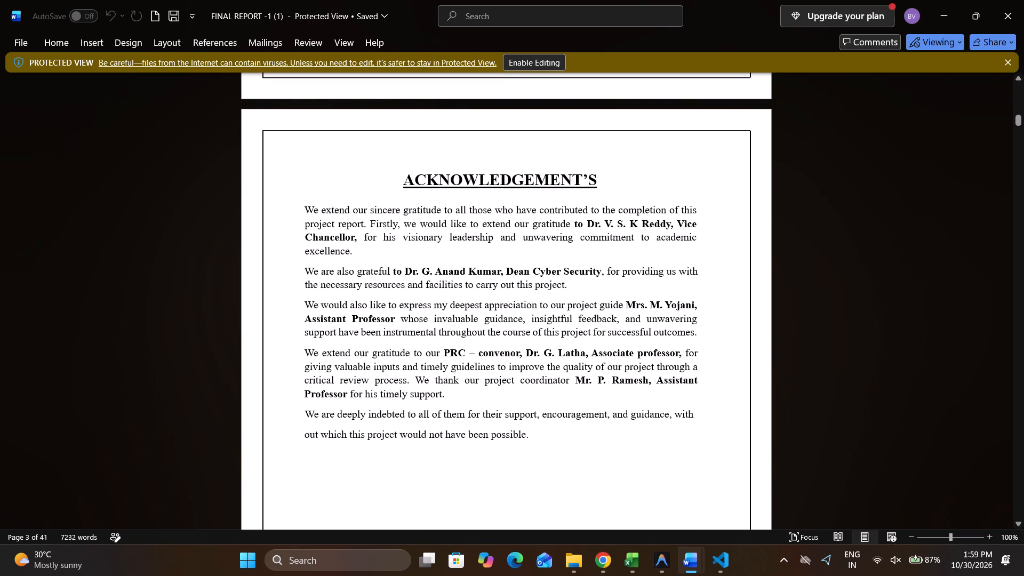
{"action": "scroll", "coordinate": [331, 182], "scroll_direction": "down", "scroll_amount": 1}
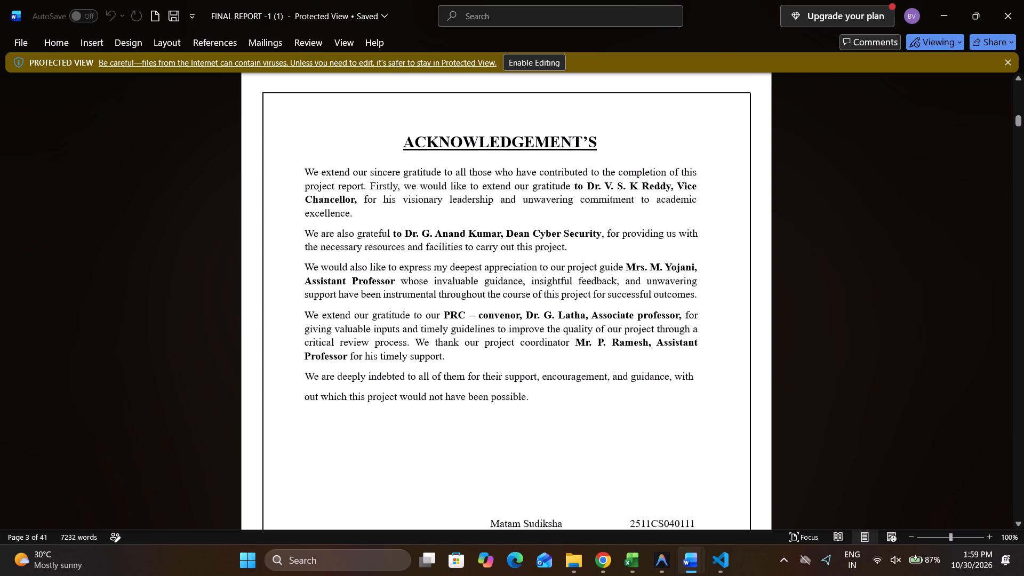
{"action": "scroll", "coordinate": [331, 182], "scroll_direction": "down", "scroll_amount": 1}
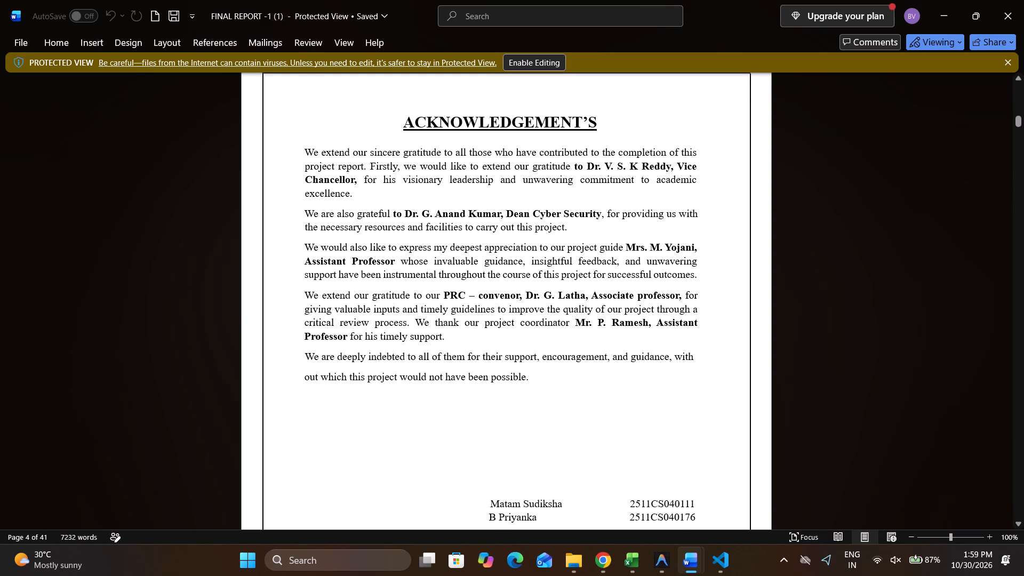
{"action": "left_click_drag", "start_coordinate": [307, 295], "coordinate": [442, 335]}
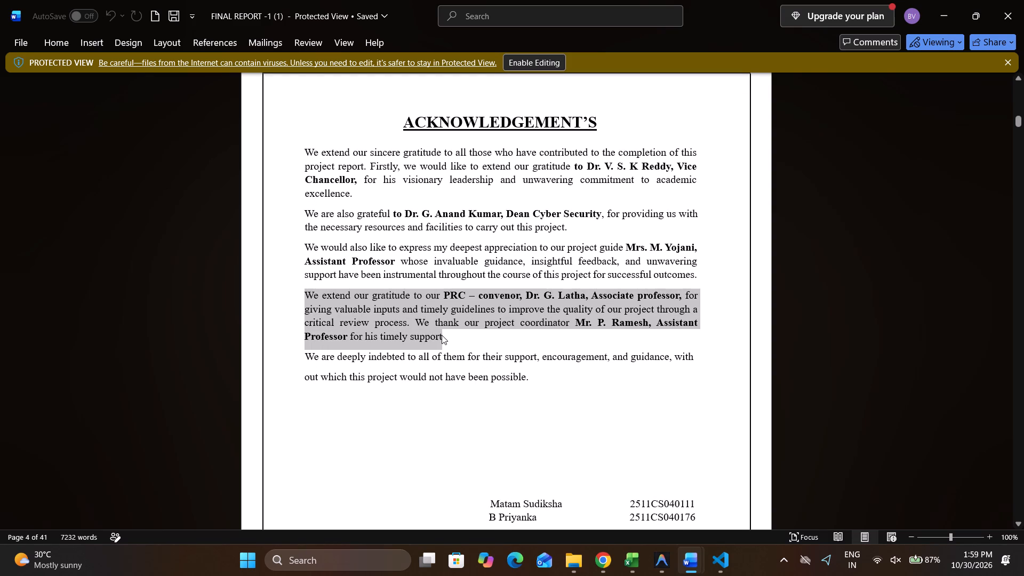
{"action": "key", "text": "ctrl+c"}
{"action": "key", "text": "ctrl+c"}
In Final_Doc_Updated's Acknowledgements, replace the AD Coordinator and PRC Convenor paragraphs with the copied paragraph, keeping "Finally, we thank" as a separate paragraph.
{"action": "key", "text": "alt+Tab"}
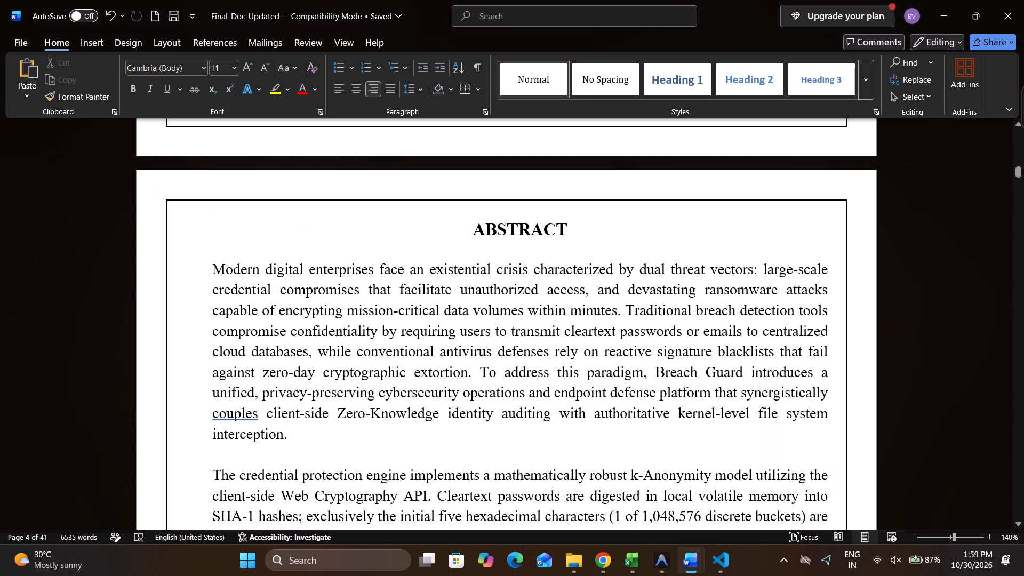
{"action": "scroll", "coordinate": [438, 387], "scroll_direction": "up", "scroll_amount": 3}
{"action": "scroll", "coordinate": [438, 387], "scroll_direction": "down", "scroll_amount": 3}
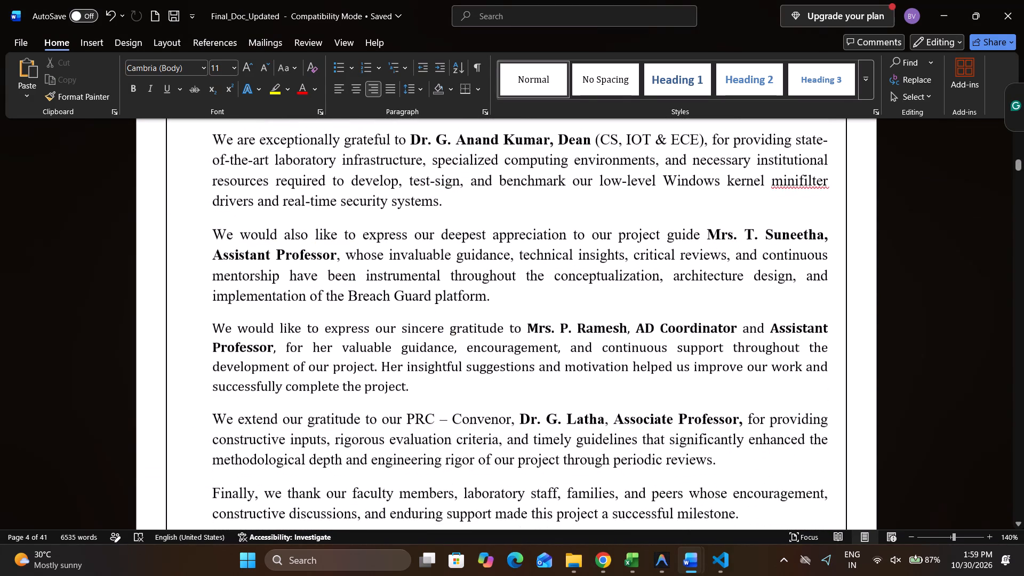
{"action": "left_click_drag", "start_coordinate": [211, 322], "coordinate": [376, 448]}
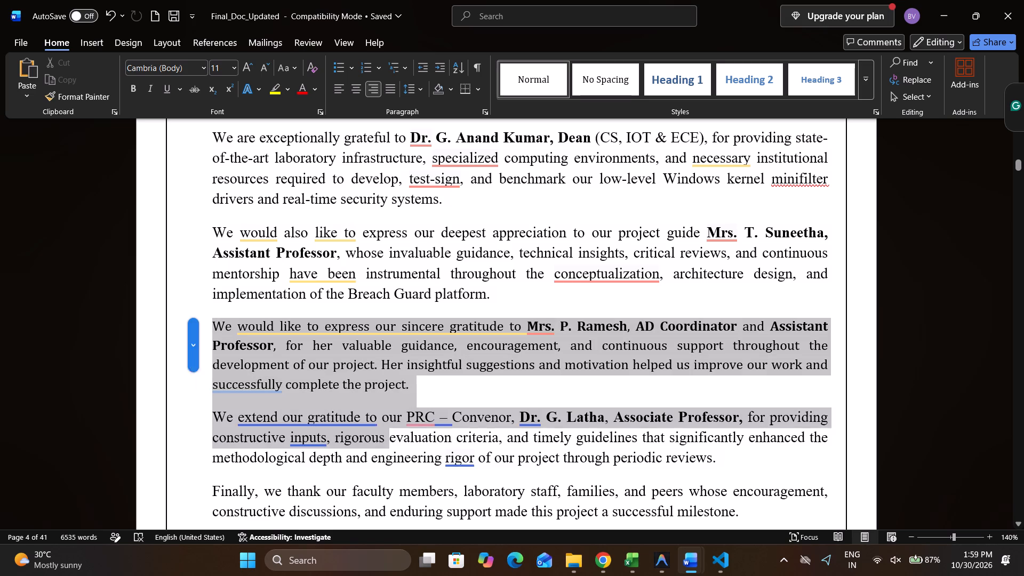
{"action": "left_click_drag", "start_coordinate": [376, 448], "coordinate": [739, 458]}
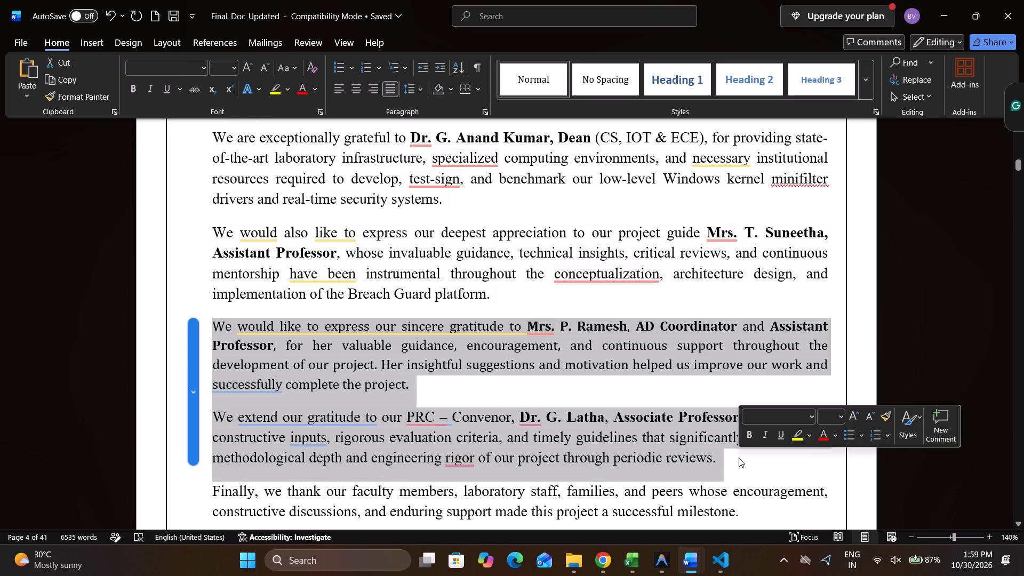
{"action": "key", "text": "ctrl+v"}
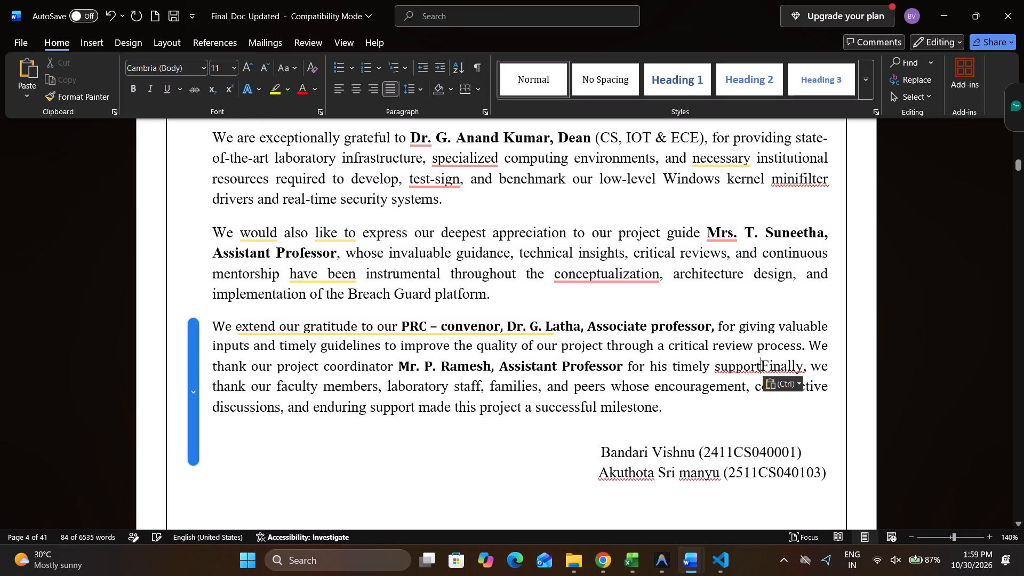
{"action": "key", "text": "Return"}
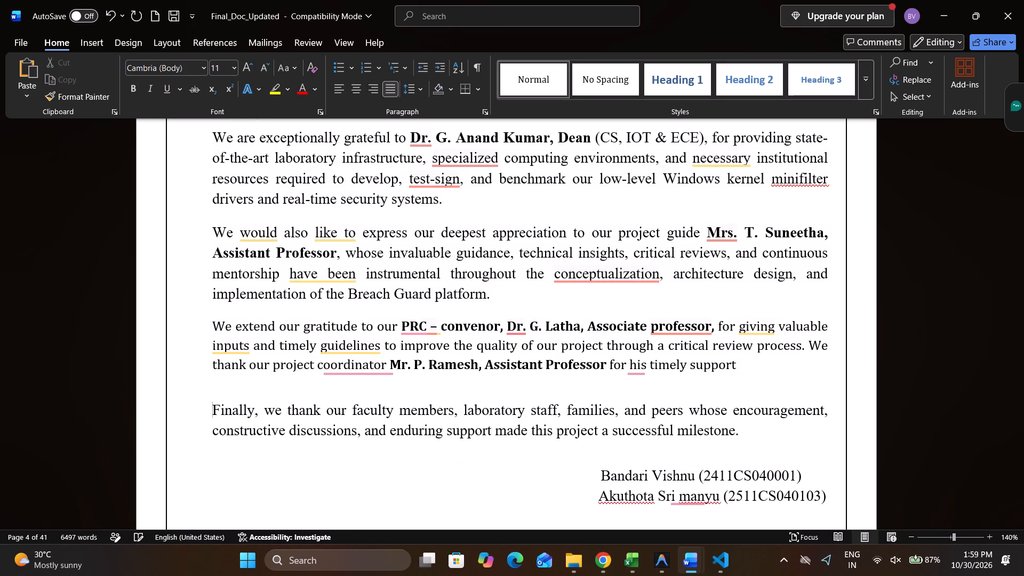
Check the replaced Acknowledgements paragraph, leave the spelling of "conceptualization" as it is, and save the report.
{"action": "left_click", "coordinate": [754, 387]}
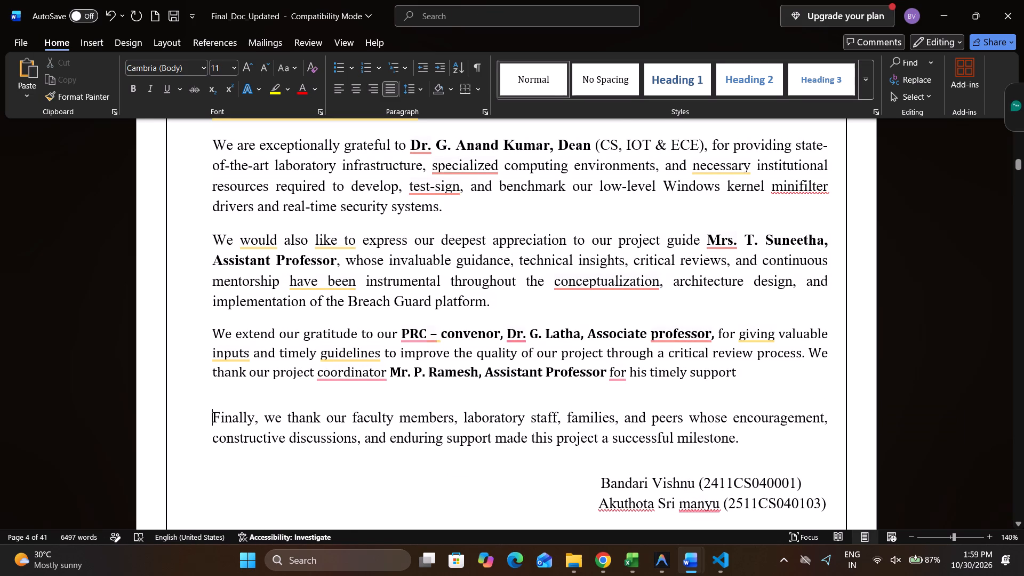
{"action": "scroll", "coordinate": [697, 386], "scroll_direction": "up", "scroll_amount": 1}
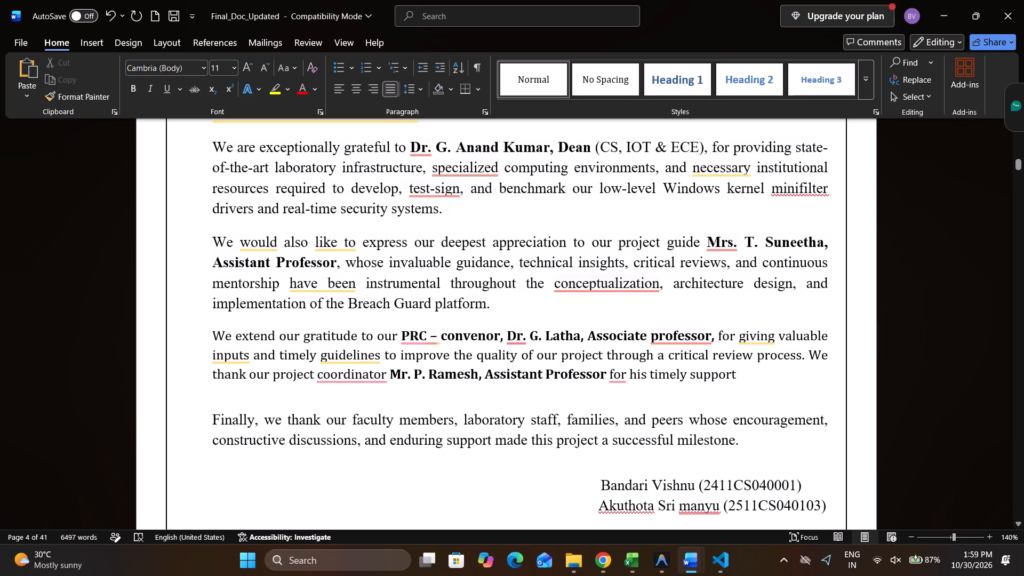
{"action": "scroll", "coordinate": [666, 350], "scroll_direction": "up", "scroll_amount": 1}
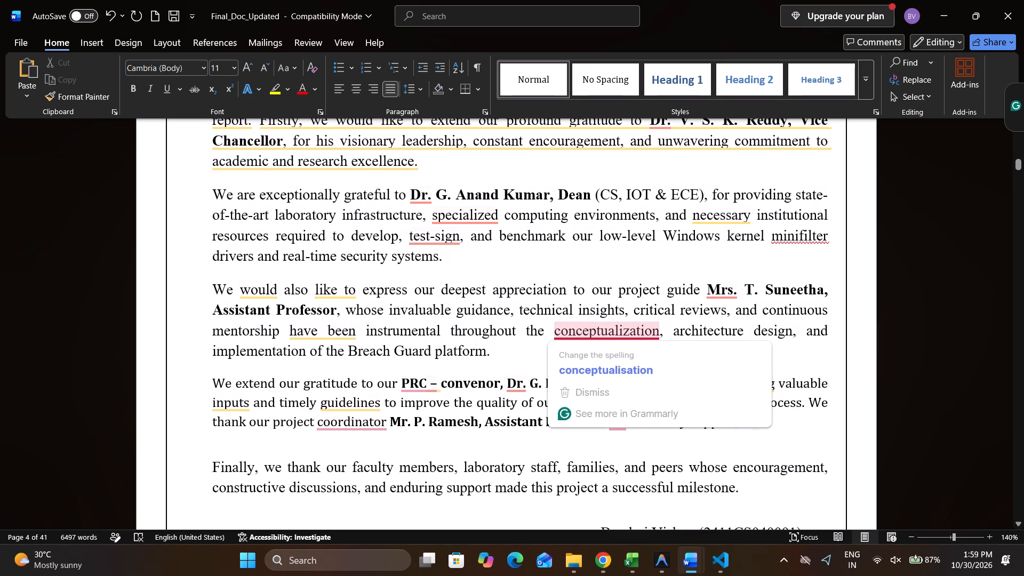
{"action": "left_click", "coordinate": [586, 336]}
{"action": "left_click", "coordinate": [491, 323]}
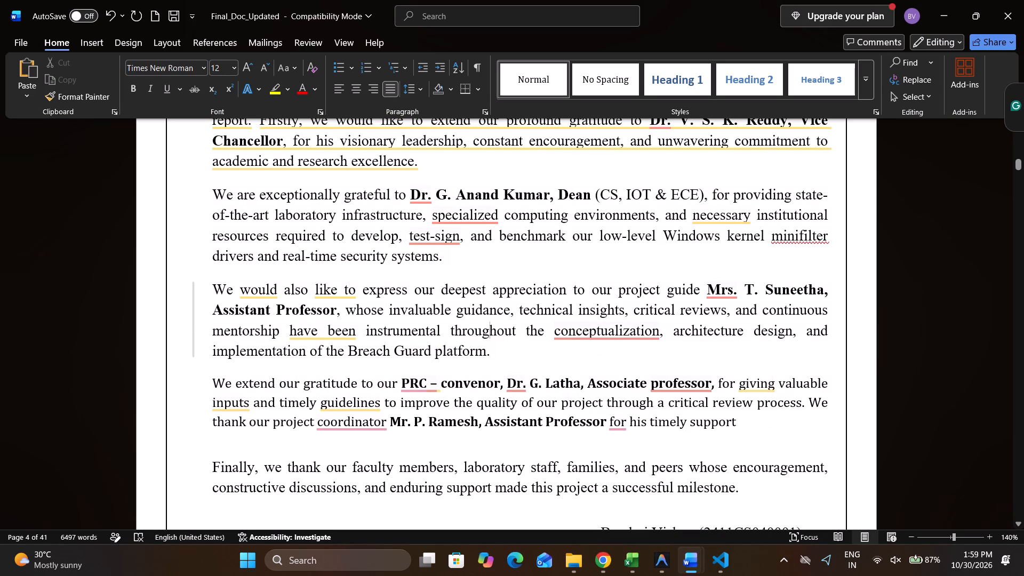
{"action": "key", "text": "ctrl+s"}
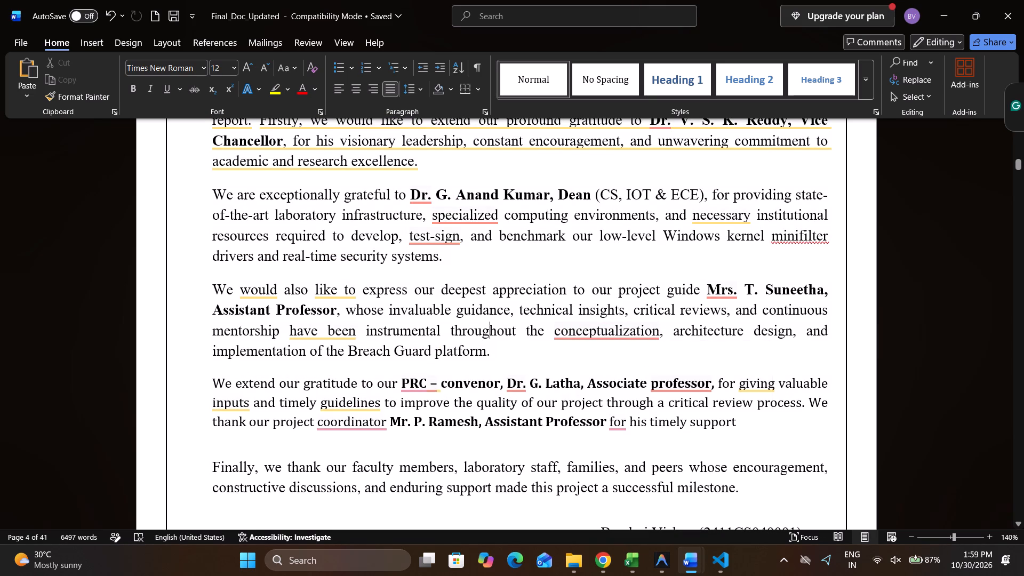
Compare the report's Acknowledgements, down to the student details, with the Acknowledgements page of FINAL REPORT -1 (1).
{"action": "scroll", "coordinate": [469, 383], "scroll_direction": "up", "scroll_amount": 1}
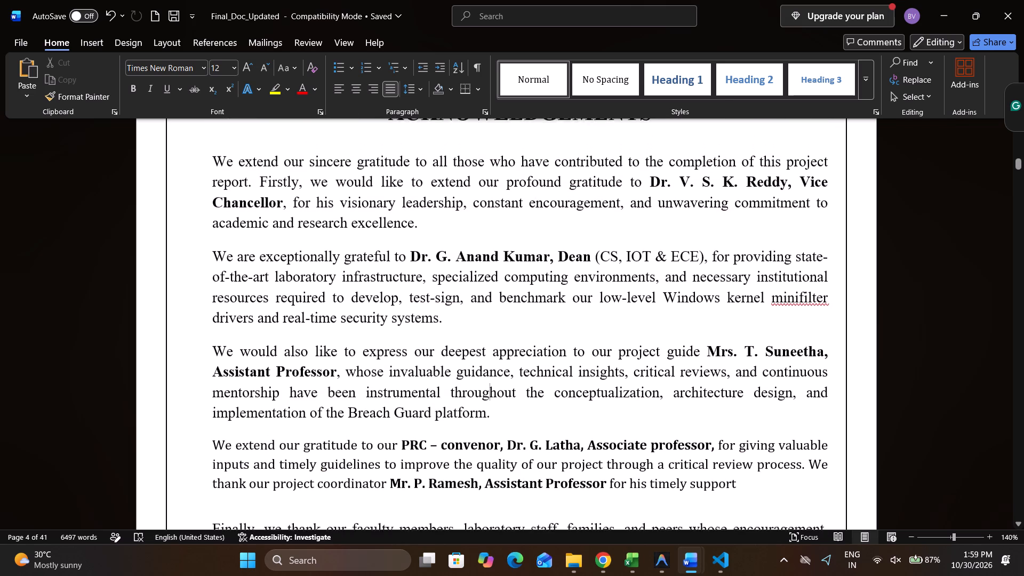
{"action": "scroll", "coordinate": [469, 383], "scroll_direction": "up", "scroll_amount": 1}
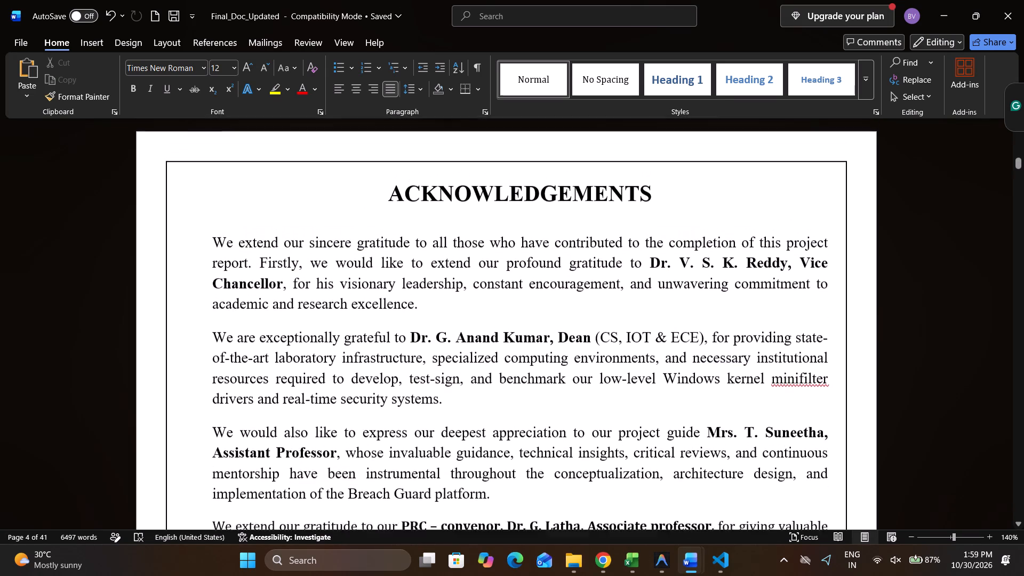
{"action": "scroll", "coordinate": [469, 383], "scroll_direction": "down", "scroll_amount": 1}
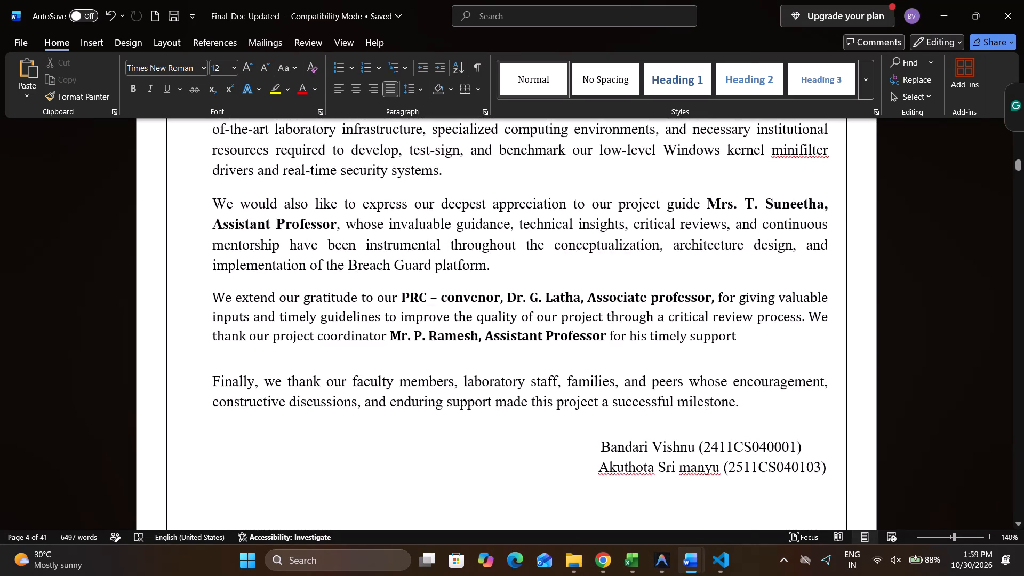
{"action": "key", "text": "alt+Tab"}
{"action": "left_click", "coordinate": [482, 347]}
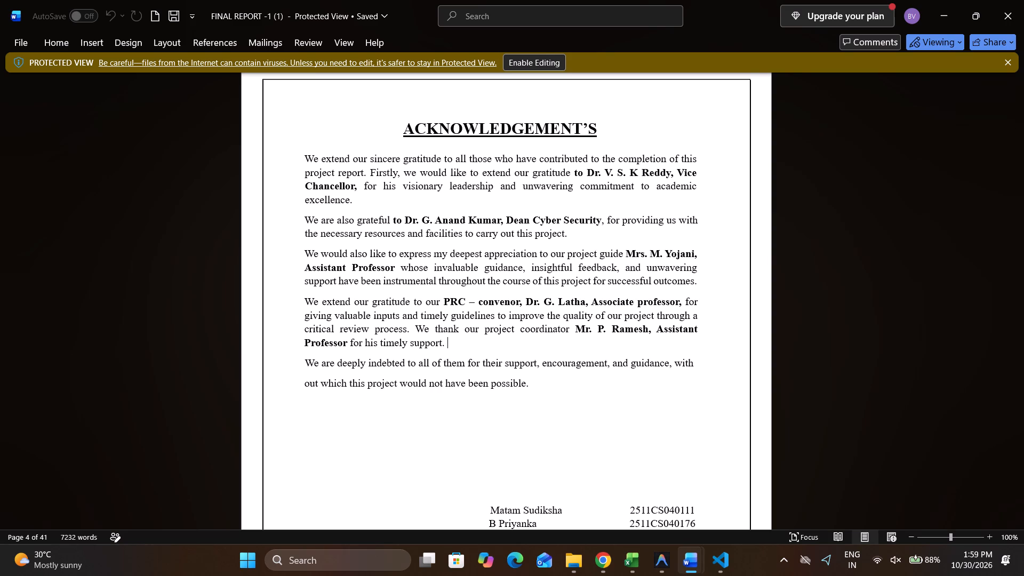
{"action": "scroll", "coordinate": [482, 347], "scroll_direction": "down", "scroll_amount": 2}
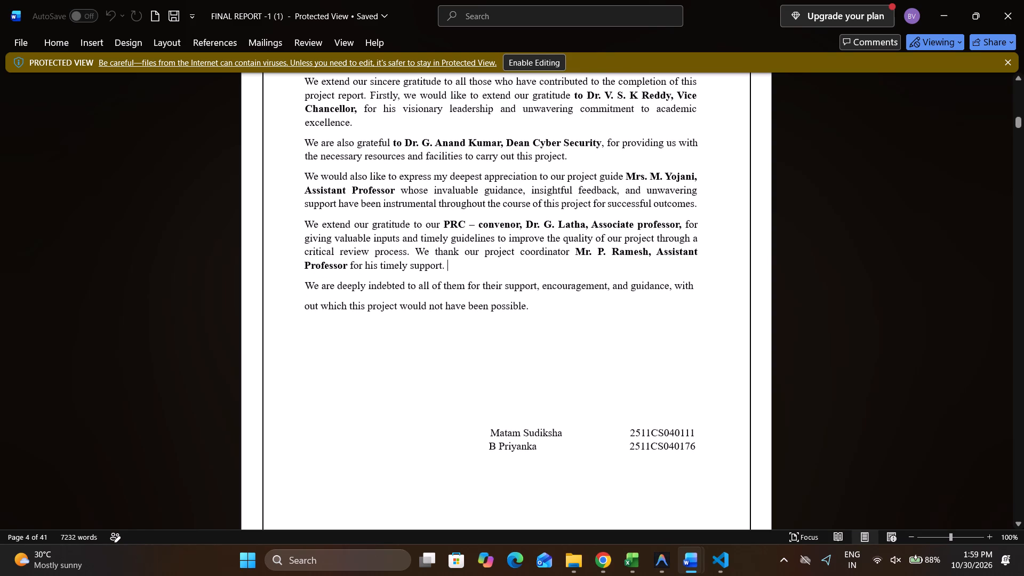
{"action": "key", "text": "alt+Tab"}
{"action": "scroll", "coordinate": [482, 347], "scroll_direction": "down", "scroll_amount": 1}
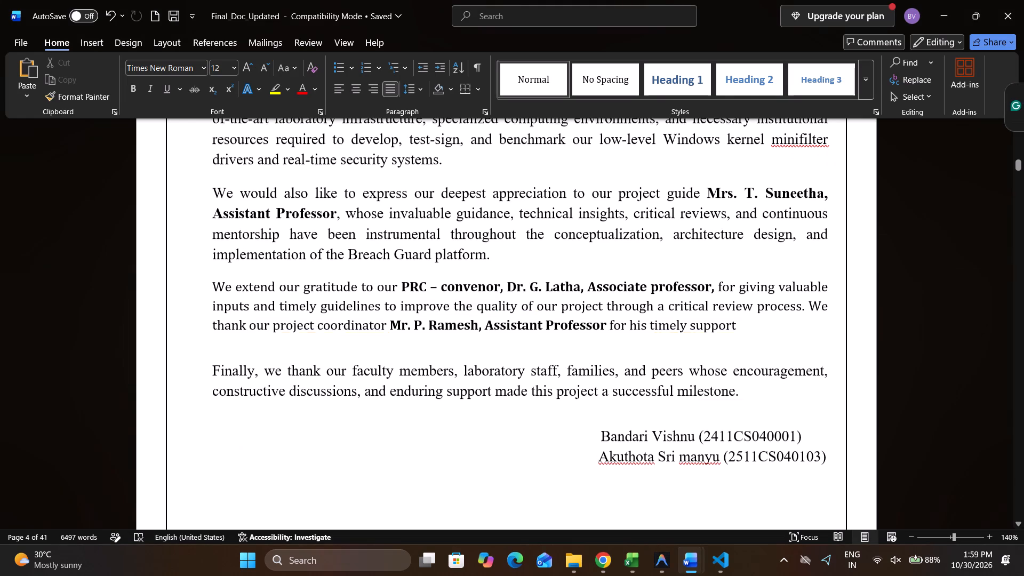
In the Acknowledgements, add two blank lines between the closing "Finally, we thank" paragraph and the student details.
{"action": "scroll", "coordinate": [482, 347], "scroll_direction": "down", "scroll_amount": 1}
{"action": "left_click", "coordinate": [753, 383]}
{"action": "key", "text": "Return"}
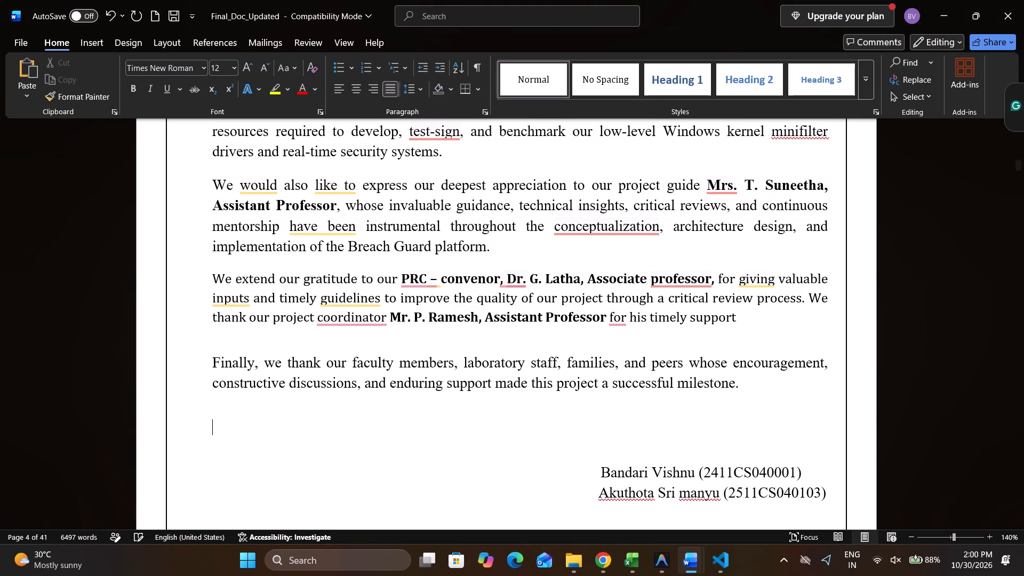
{"action": "key", "text": "Return"}
Review the layout of the Acknowledgements page and the Declaration page beside it, including the spacing above the student details.
{"action": "scroll", "coordinate": [753, 383], "scroll_direction": "down", "scroll_amount": 1}
{"action": "scroll", "coordinate": [753, 383], "scroll_direction": "up", "scroll_amount": 1}
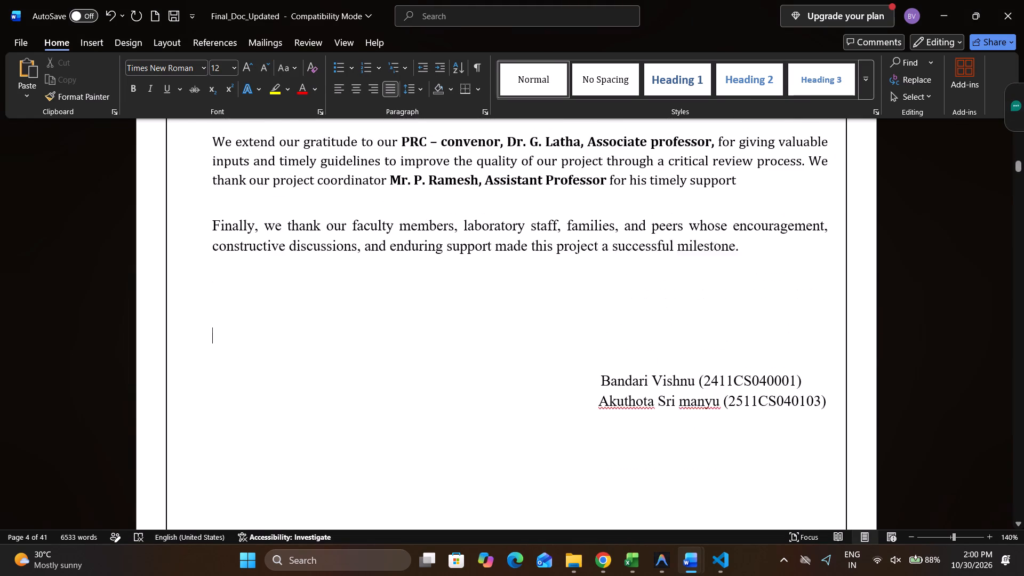
{"action": "scroll", "coordinate": [753, 383], "scroll_direction": "down", "scroll_amount": 1, "text": "ctrl"}
{"action": "scroll", "coordinate": [753, 383], "scroll_direction": "up", "scroll_amount": 1}
{"action": "scroll", "coordinate": [753, 383], "scroll_direction": "down", "scroll_amount": 3, "text": "ctrl"}
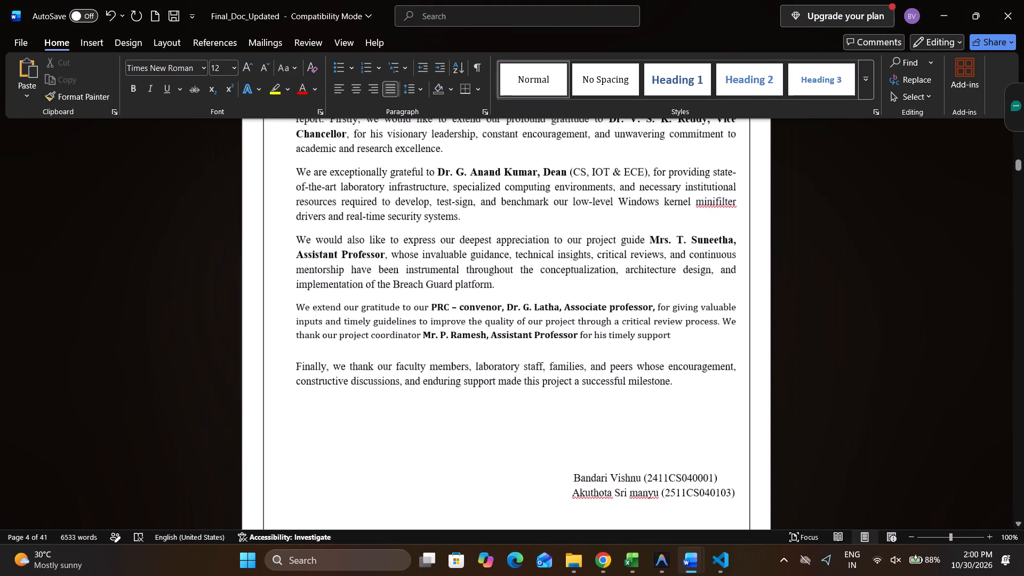
{"action": "scroll", "coordinate": [753, 383], "scroll_direction": "up", "scroll_amount": 1}
{"action": "scroll", "coordinate": [753, 383], "scroll_direction": "down", "scroll_amount": 2, "text": "ctrl"}
{"action": "scroll", "coordinate": [753, 383], "scroll_direction": "up", "scroll_amount": 1}
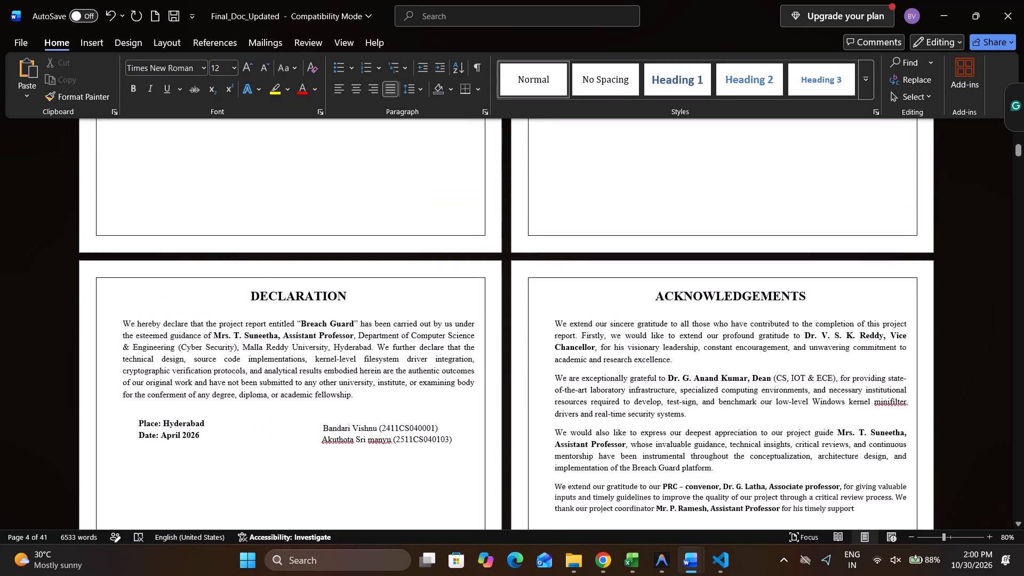
{"action": "scroll", "coordinate": [753, 383], "scroll_direction": "up", "scroll_amount": 1}
{"action": "scroll", "coordinate": [753, 383], "scroll_direction": "down", "scroll_amount": 2}
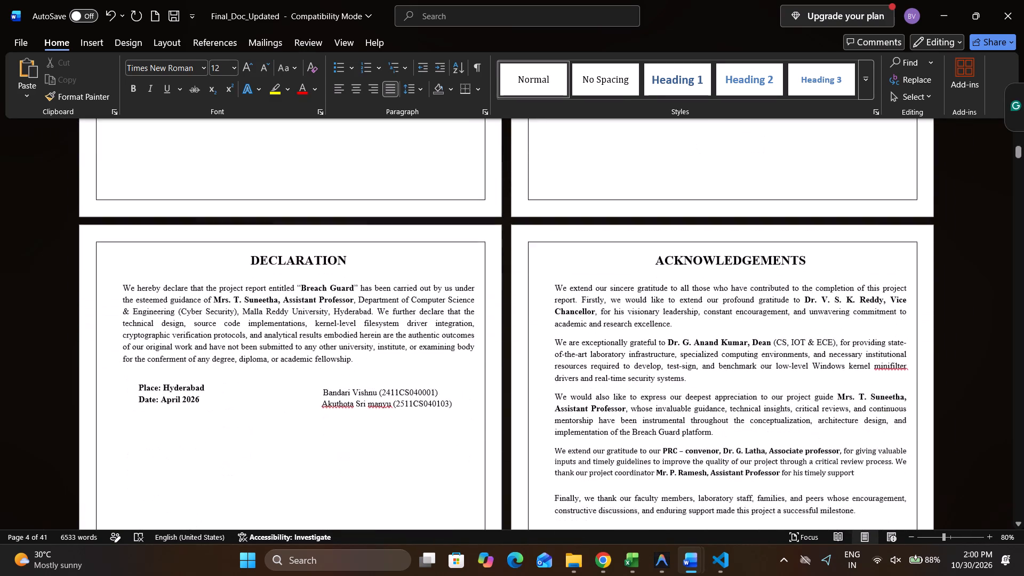
{"action": "scroll", "coordinate": [753, 383], "scroll_direction": "down", "scroll_amount": 2}
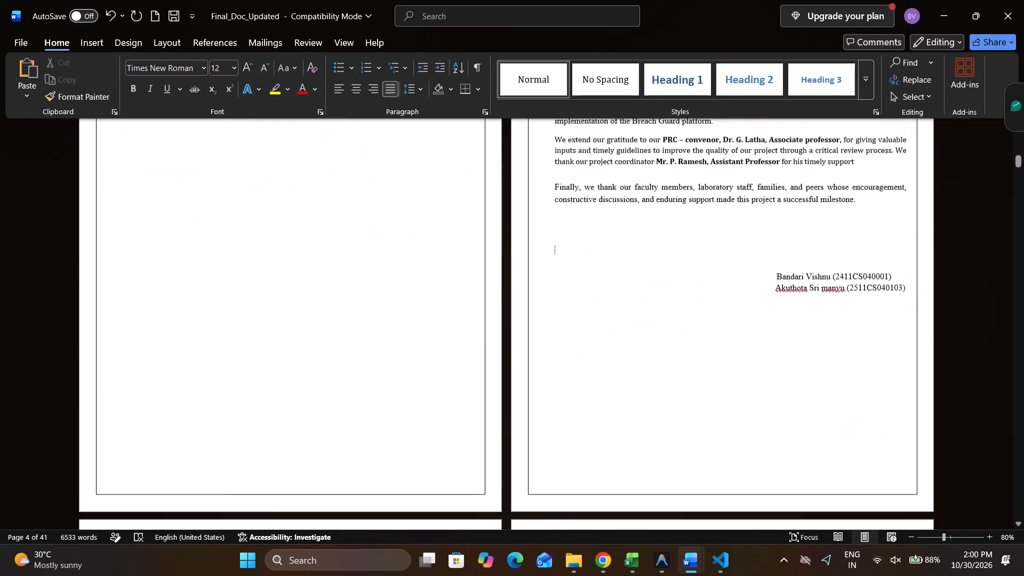
Capitalize the last word of the second student's name in the Acknowledgements by accepting the Grammarly suggestion.
{"action": "scroll", "coordinate": [753, 383], "scroll_direction": "down", "scroll_amount": 2}
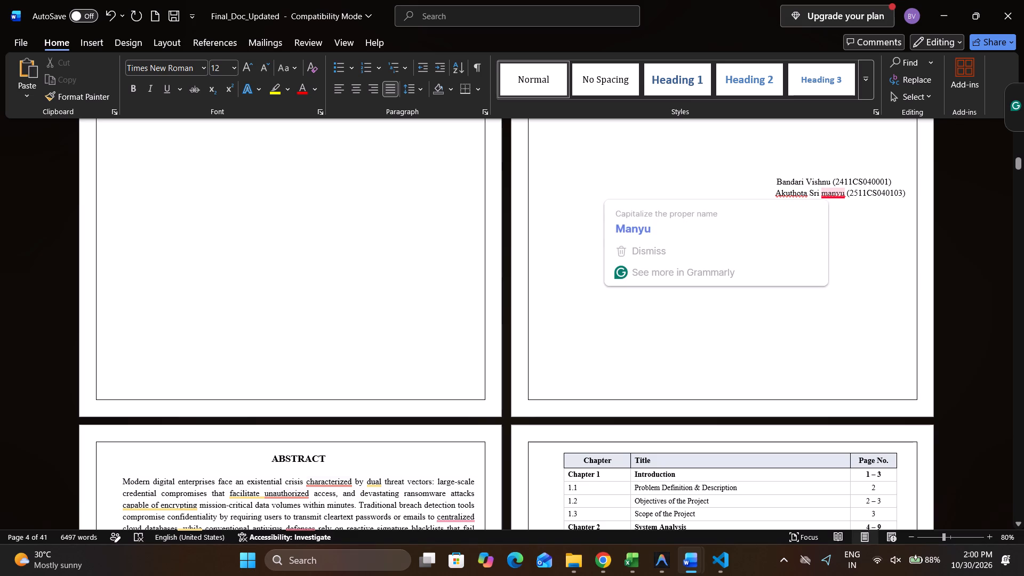
{"action": "left_click", "coordinate": [788, 208]}
Switch to FINAL REPORT -1 (1) and examine its Abstract and the contents tables for the first chapters.
{"action": "scroll", "coordinate": [716, 265], "scroll_direction": "down", "scroll_amount": 1}
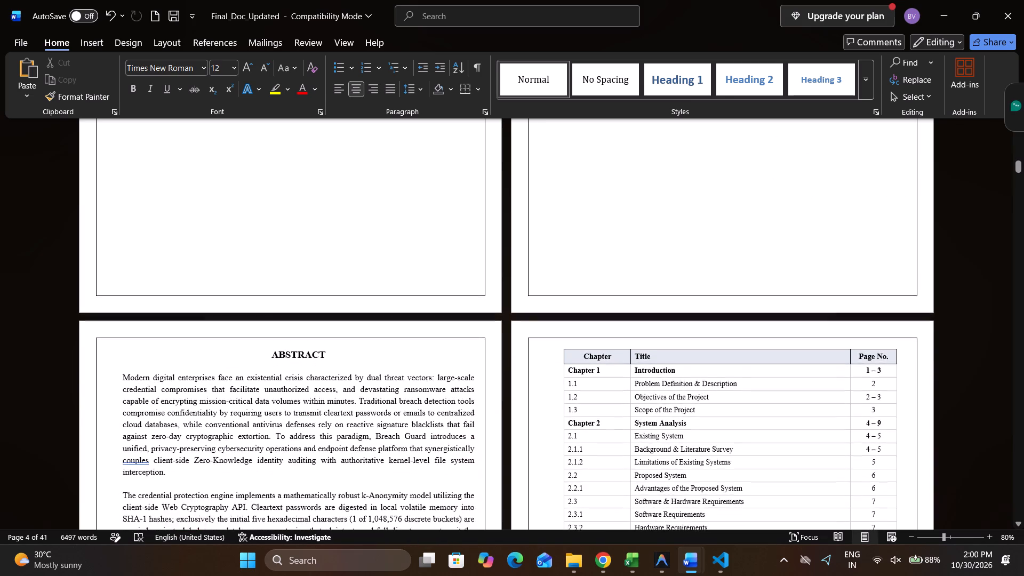
{"action": "scroll", "coordinate": [716, 265], "scroll_direction": "down", "scroll_amount": 1}
{"action": "key", "text": "alt+Tab"}
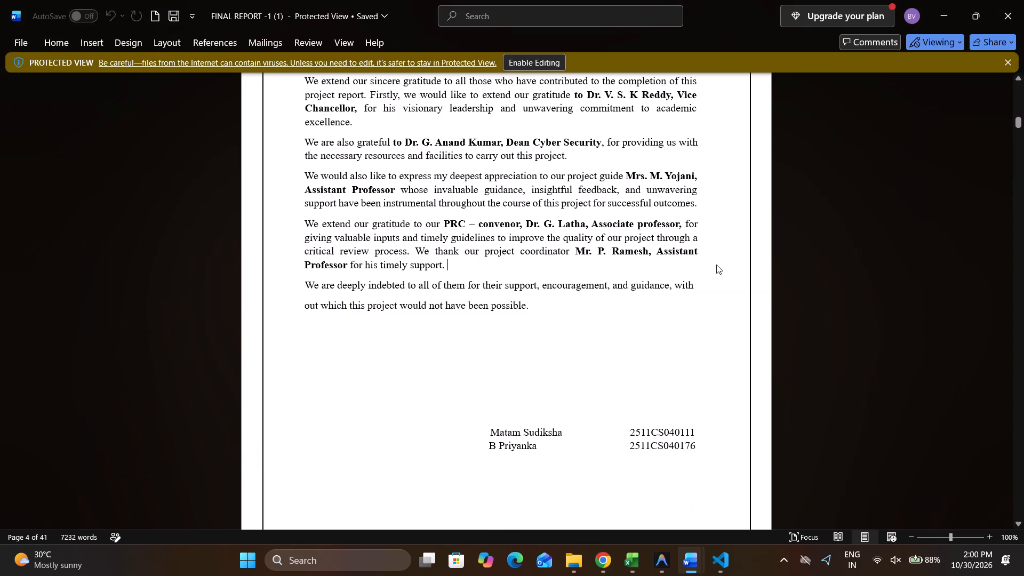
{"action": "scroll", "coordinate": [716, 265], "scroll_direction": "down", "scroll_amount": 4}
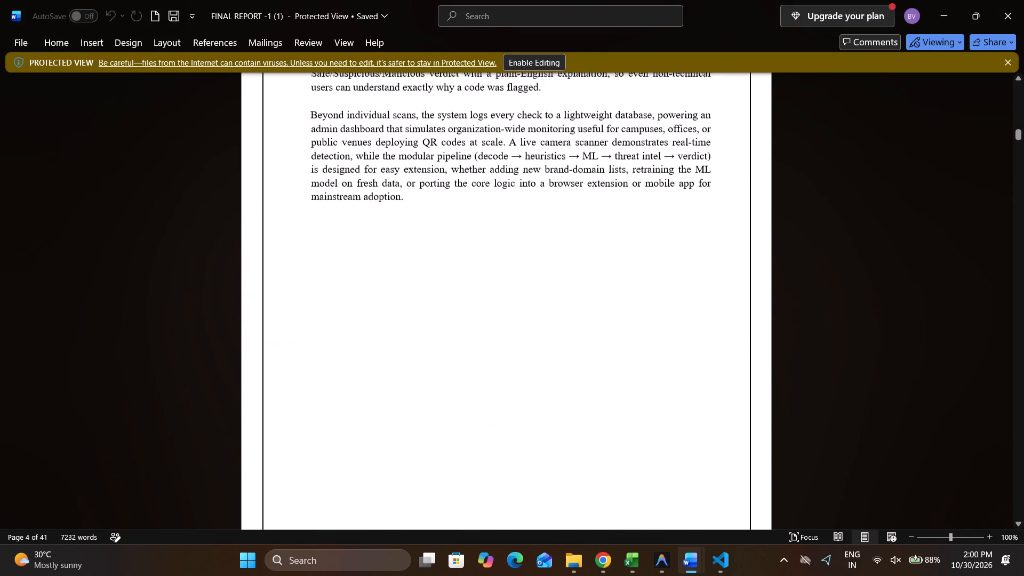
{"action": "scroll", "coordinate": [716, 265], "scroll_direction": "down", "scroll_amount": 3}
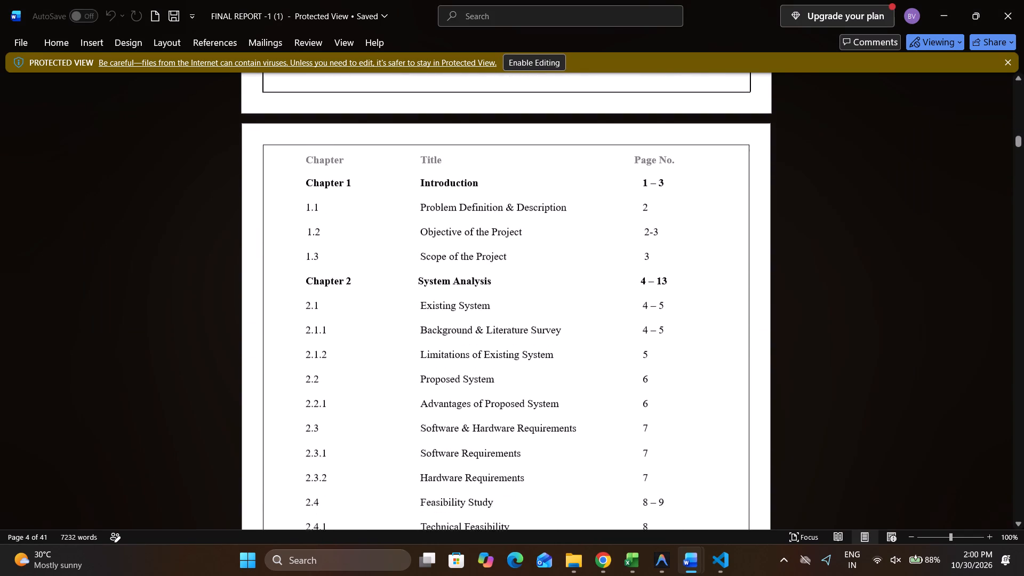
{"action": "scroll", "coordinate": [716, 265], "scroll_direction": "down", "scroll_amount": 3}
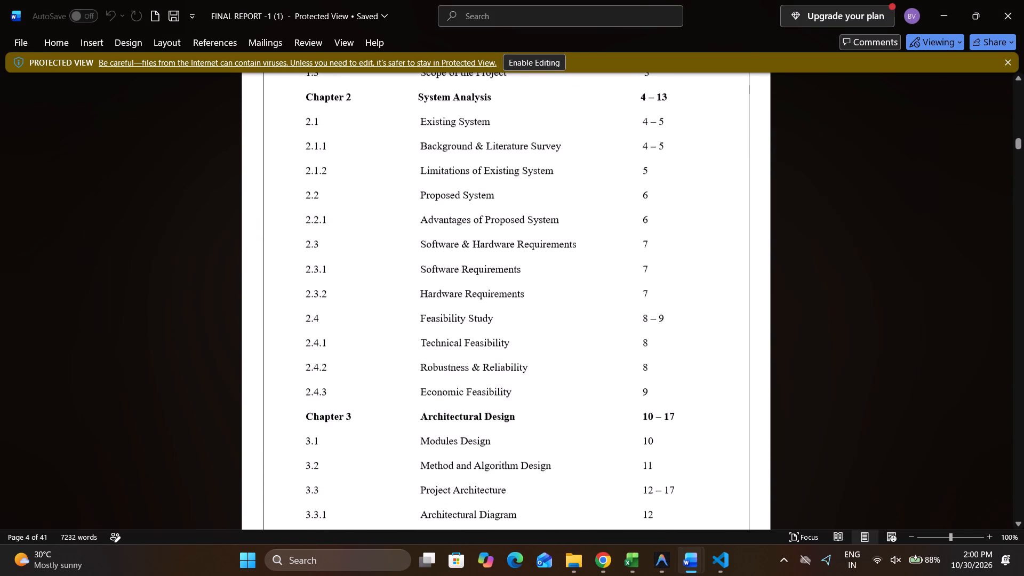
{"action": "scroll", "coordinate": [716, 265], "scroll_direction": "down", "scroll_amount": 2}
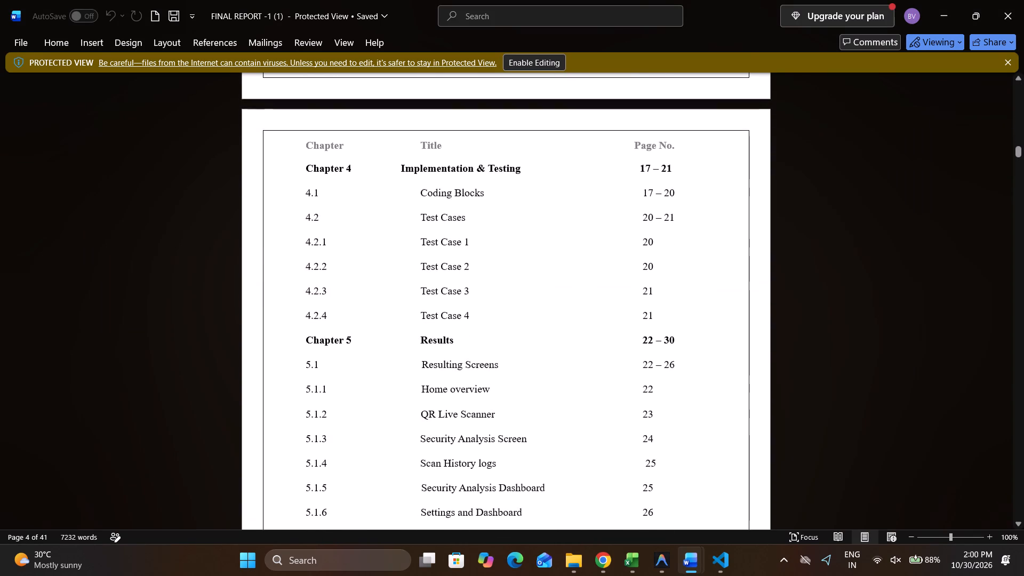
Examine the reference report's remaining contents entries through Chapter 6 and its lists of diagrams, screenshots and resultant tables.
{"action": "scroll", "coordinate": [716, 265], "scroll_direction": "down", "scroll_amount": 1}
{"action": "scroll", "coordinate": [716, 265], "scroll_direction": "down", "scroll_amount": 1, "text": "ctrl"}
{"action": "scroll", "coordinate": [523, 309], "scroll_direction": "down", "scroll_amount": 2}
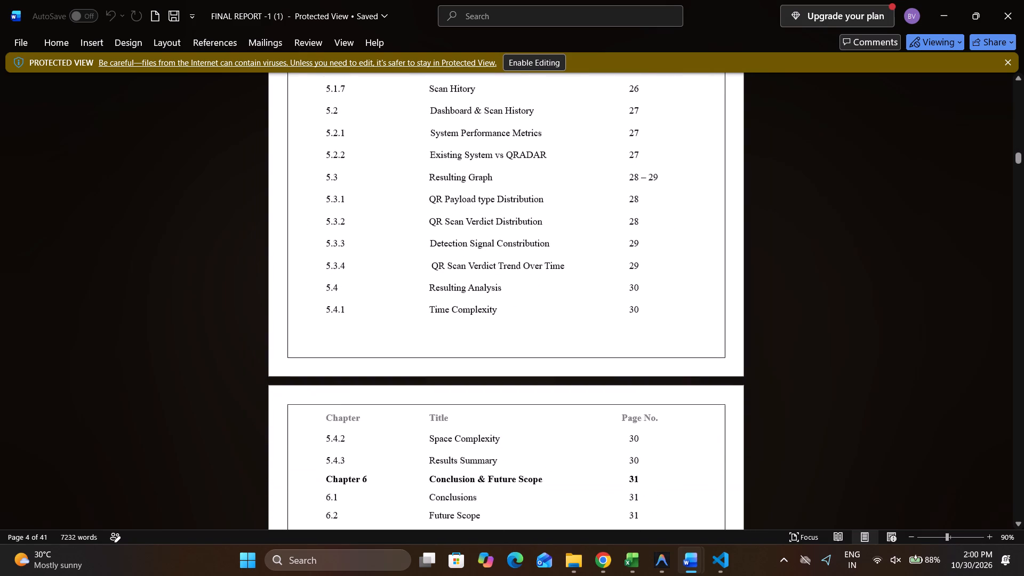
{"action": "scroll", "coordinate": [523, 309], "scroll_direction": "down", "scroll_amount": 3}
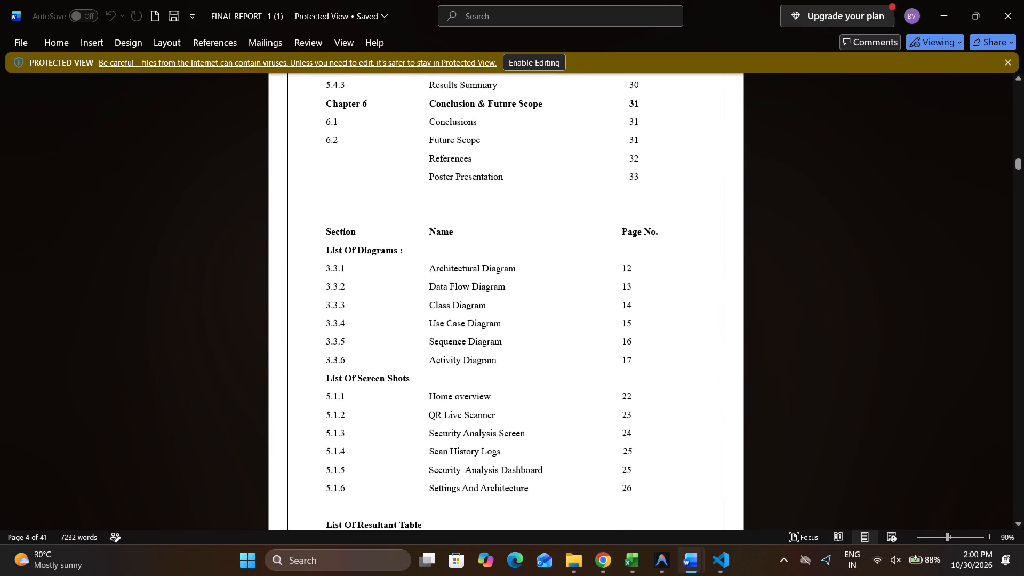
{"action": "scroll", "coordinate": [523, 309], "scroll_direction": "down", "scroll_amount": 1}
{"action": "scroll", "coordinate": [523, 309], "scroll_direction": "up", "scroll_amount": 1}
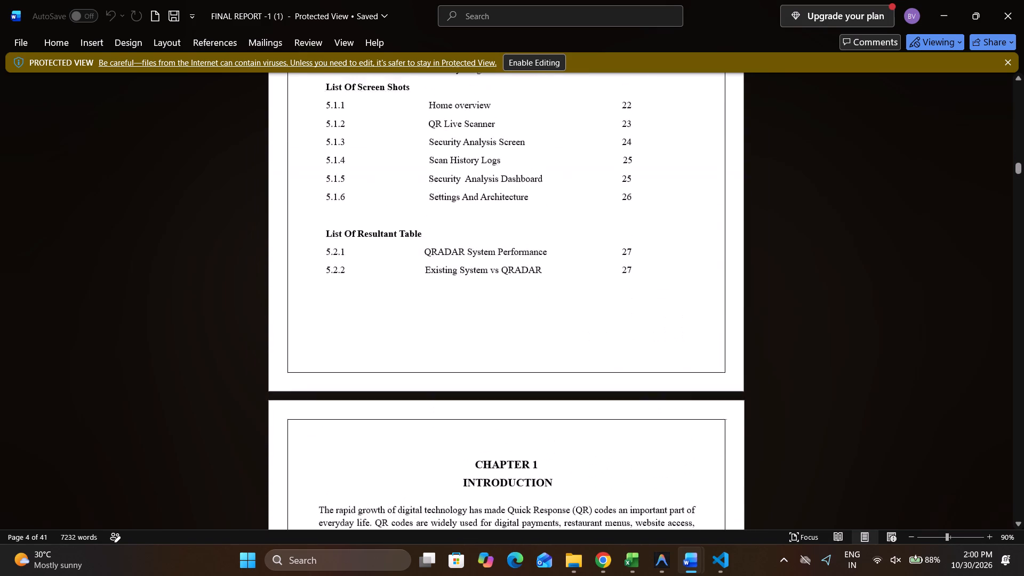
{"action": "scroll", "coordinate": [523, 309], "scroll_direction": "up", "scroll_amount": 1}
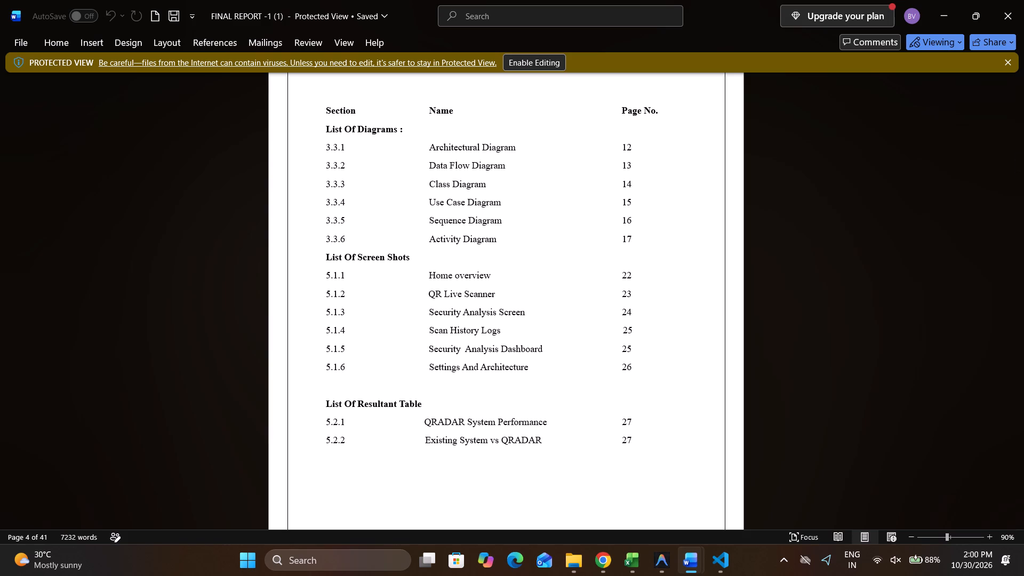
{"action": "scroll", "coordinate": [537, 284], "scroll_direction": "up", "scroll_amount": 1}
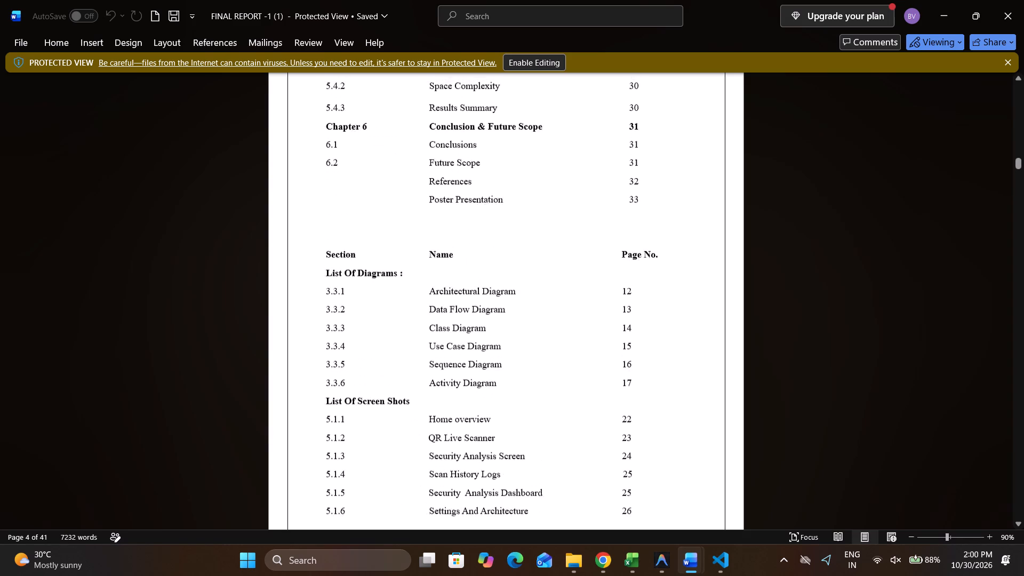
{"action": "scroll", "coordinate": [537, 284], "scroll_direction": "up", "scroll_amount": 3}
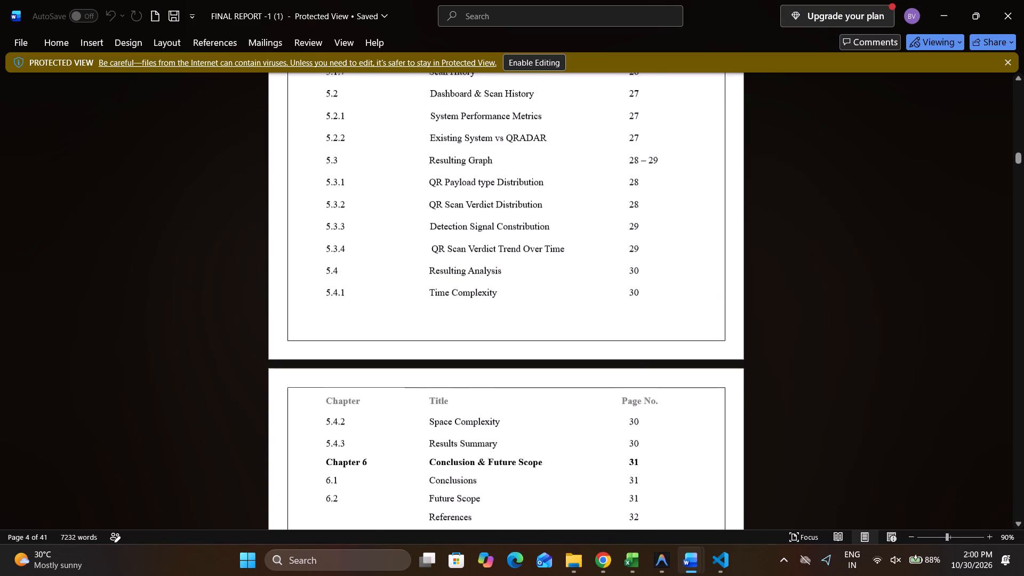
{"action": "scroll", "coordinate": [537, 284], "scroll_direction": "up", "scroll_amount": 2}
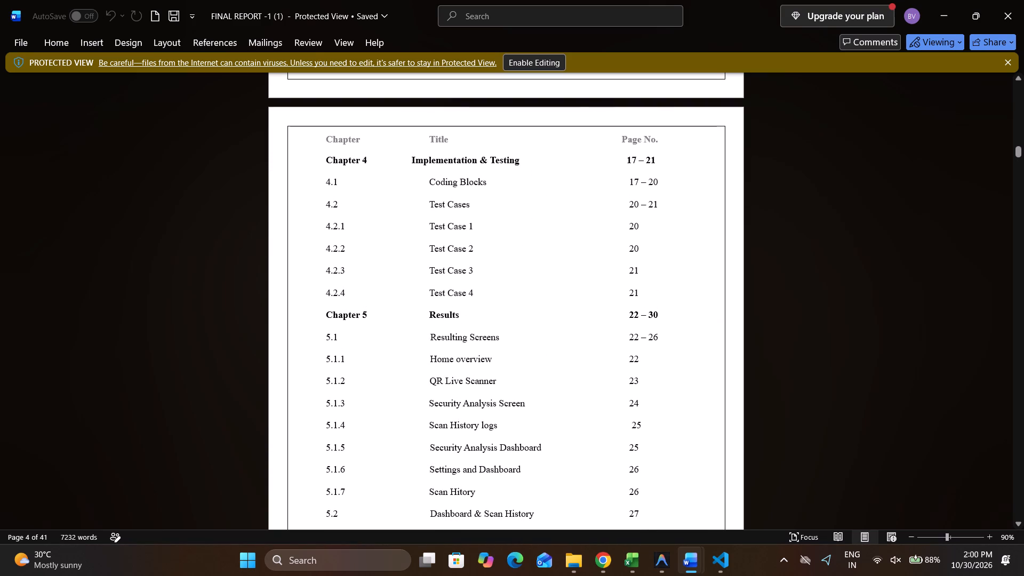
{"action": "scroll", "coordinate": [537, 284], "scroll_direction": "up", "scroll_amount": 1}
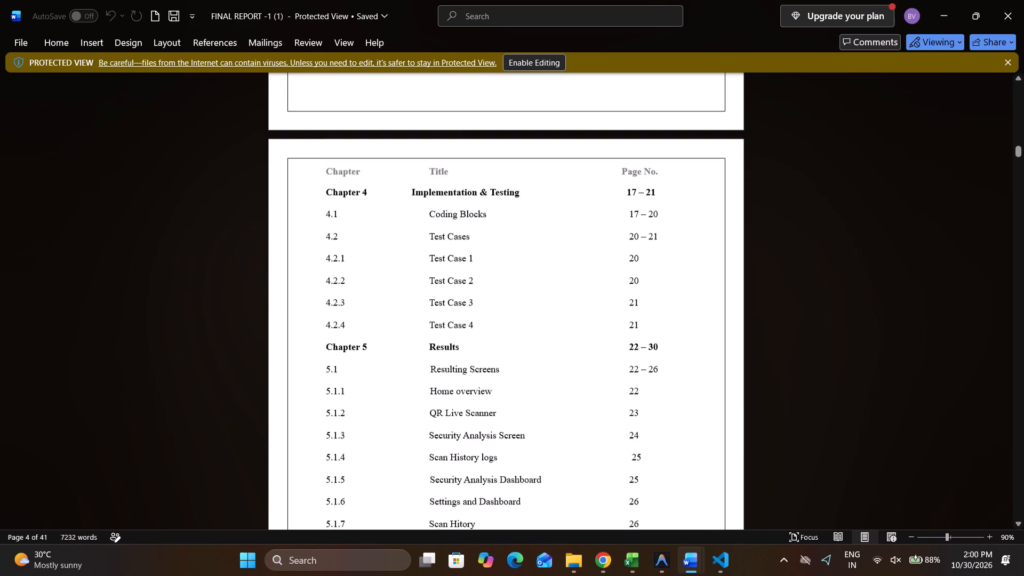
{"action": "scroll", "coordinate": [537, 284], "scroll_direction": "up", "scroll_amount": 1}
Return to Final_Doc_Updated at its Abstract and contents pages and save the report.
{"action": "key", "text": "alt+Tab"}
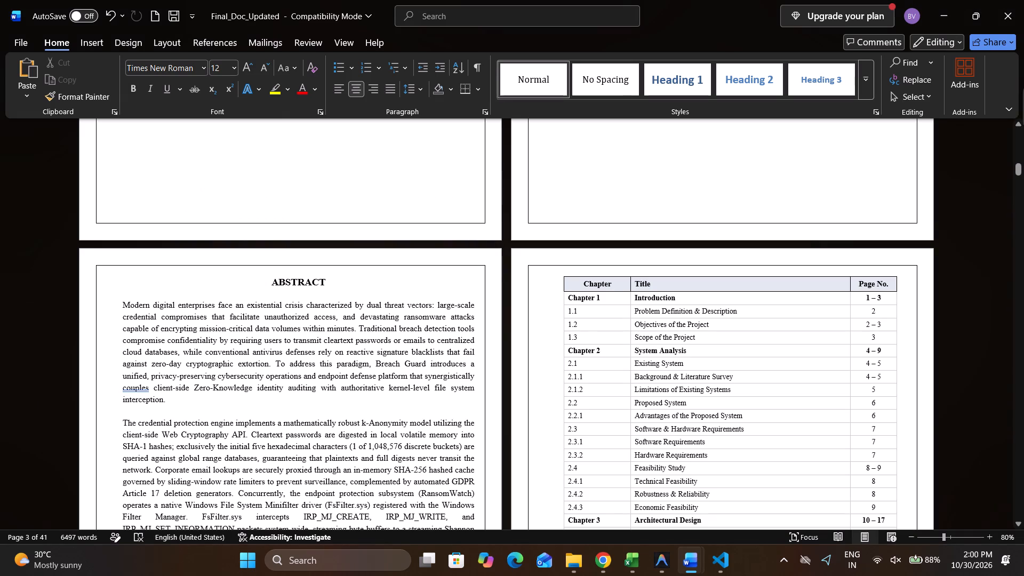
{"action": "left_click", "coordinate": [631, 259]}
{"action": "left_click", "coordinate": [614, 289]}
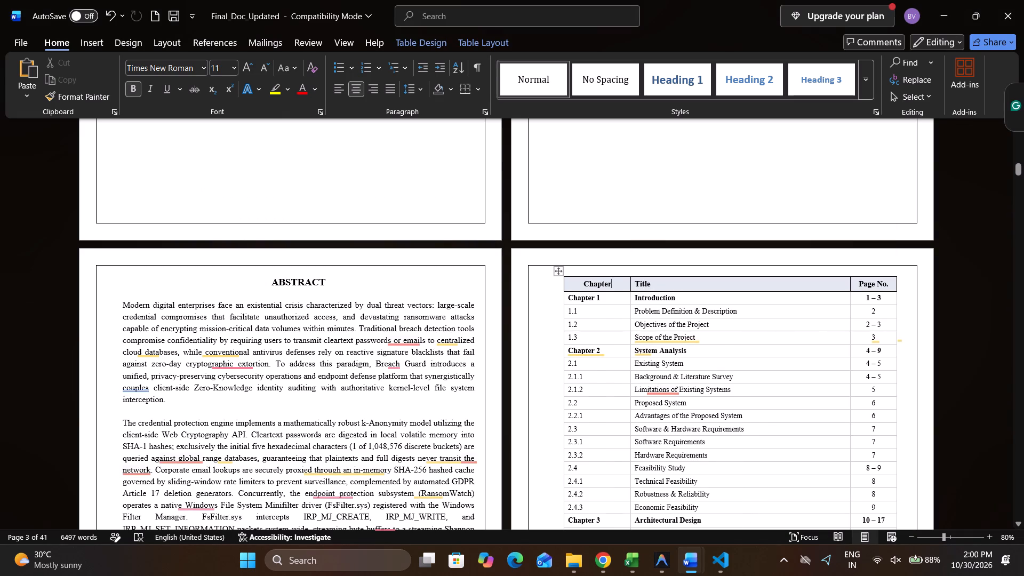
{"action": "left_click", "coordinate": [378, 309]}
{"action": "key", "text": "ctrl+s"}
Recheck the report's Declaration and Acknowledgements pages, and compare the Acknowledgements with those in FINAL REPORT -1 (1).
{"action": "scroll", "coordinate": [378, 309], "scroll_direction": "up", "scroll_amount": 1}
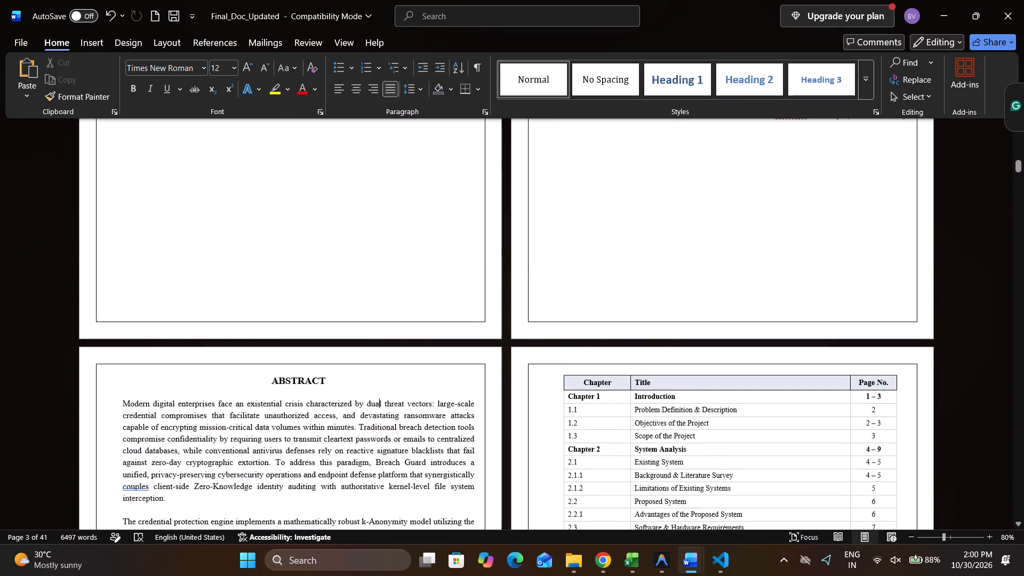
{"action": "scroll", "coordinate": [378, 309], "scroll_direction": "up", "scroll_amount": 2}
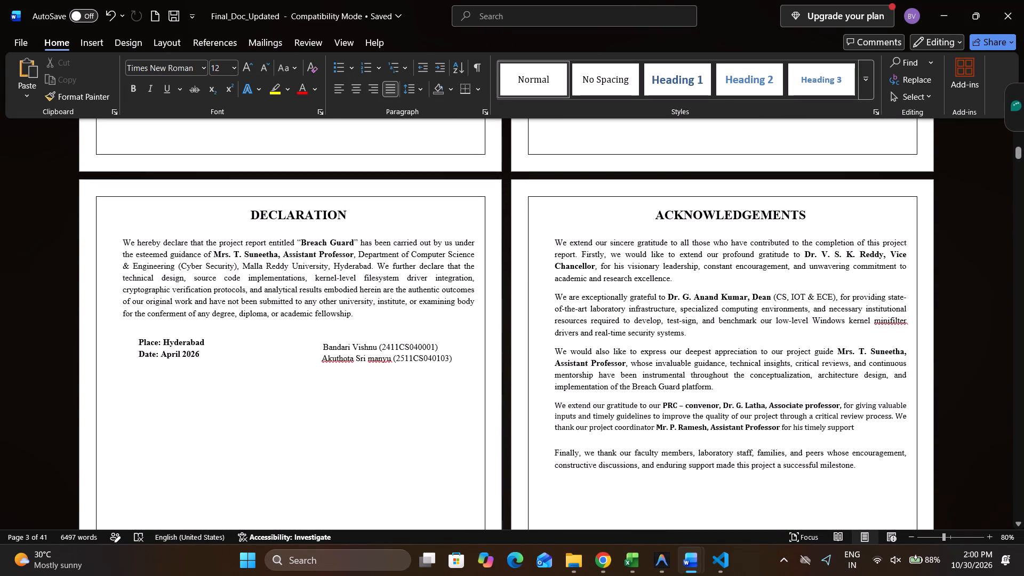
{"action": "scroll", "coordinate": [378, 309], "scroll_direction": "down", "scroll_amount": 2}
{"action": "scroll", "coordinate": [378, 309], "scroll_direction": "up", "scroll_amount": 1}
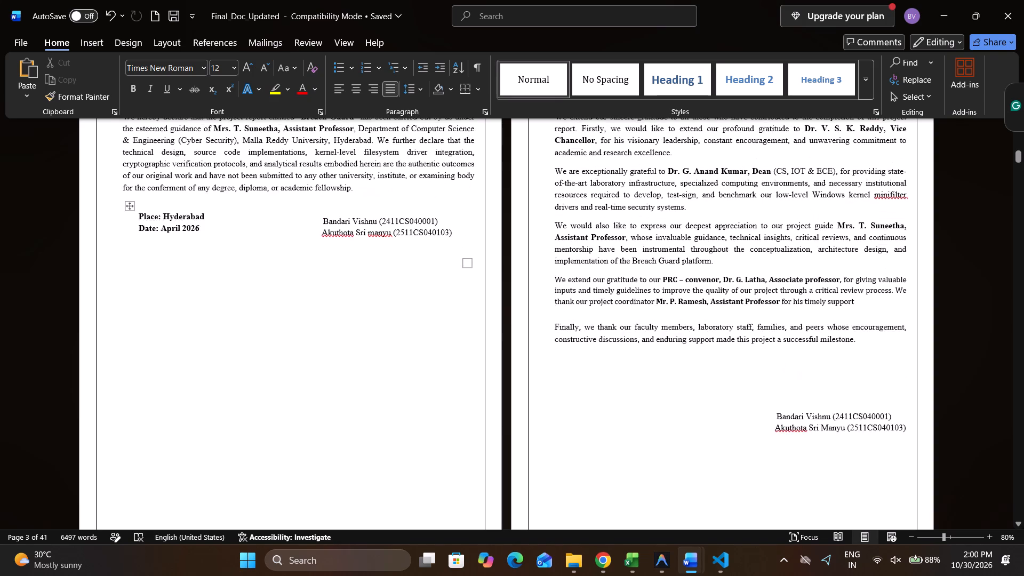
{"action": "scroll", "coordinate": [378, 309], "scroll_direction": "up", "scroll_amount": 1}
{"action": "scroll", "coordinate": [510, 260], "scroll_direction": "up", "scroll_amount": 1}
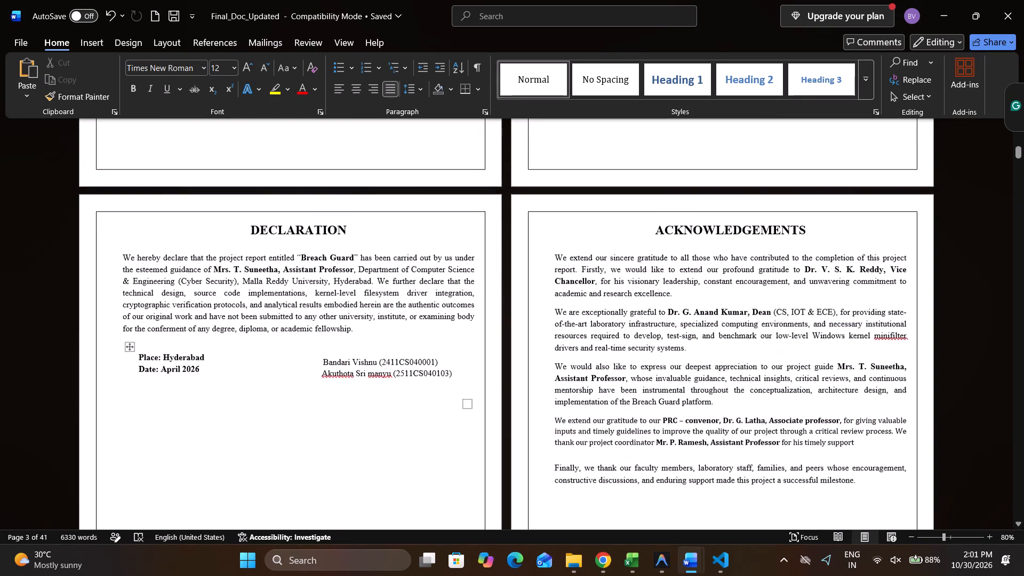
{"action": "scroll", "coordinate": [603, 205], "scroll_direction": "down", "scroll_amount": 1}
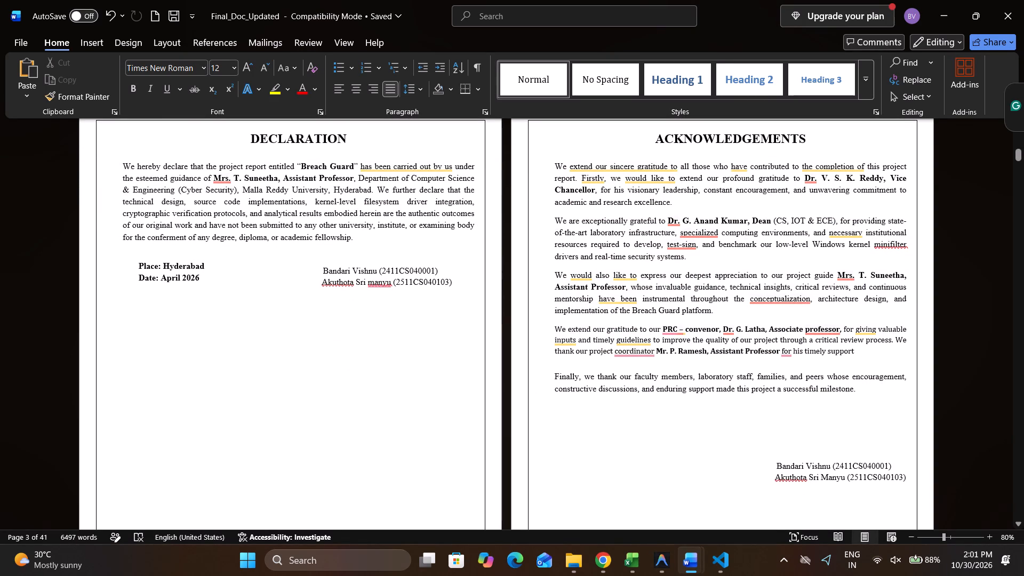
{"action": "key", "text": "alt+Tab"}
{"action": "scroll", "coordinate": [670, 396], "scroll_direction": "up", "scroll_amount": 4}
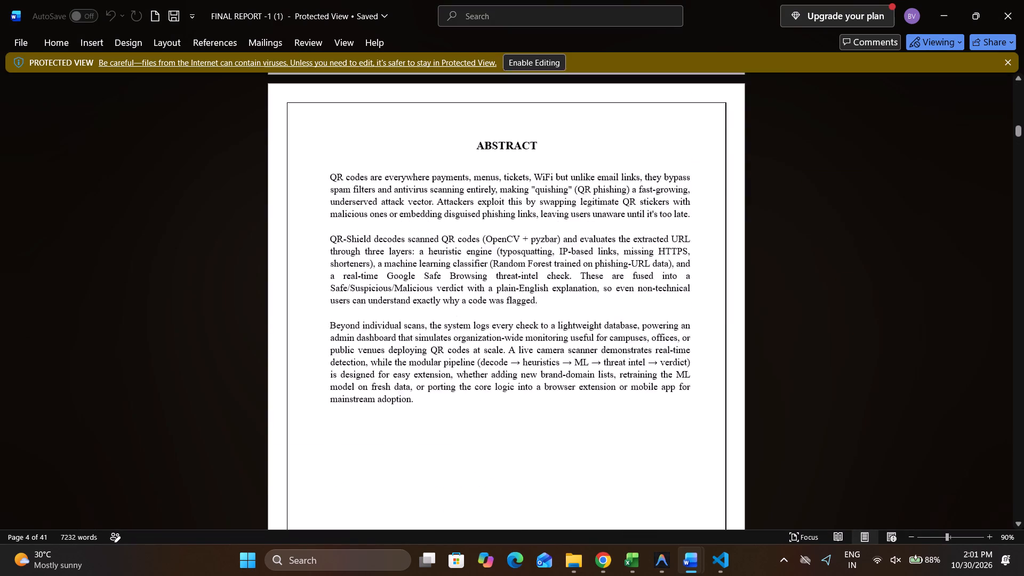
{"action": "scroll", "coordinate": [670, 396], "scroll_direction": "up", "scroll_amount": 4}
{"action": "scroll", "coordinate": [670, 396], "scroll_direction": "down", "scroll_amount": 1}
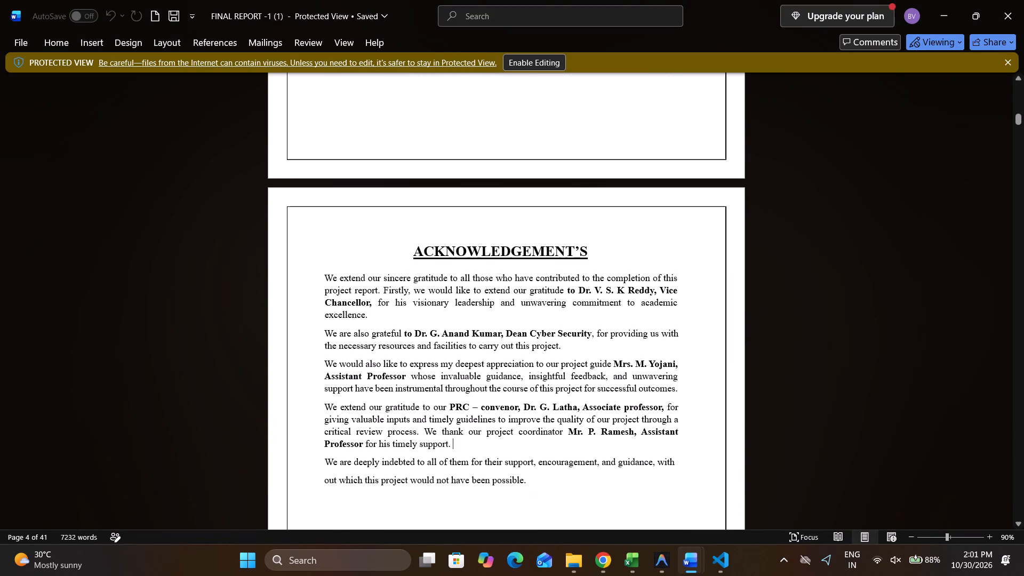
Look through Final_Doc_Updated's Abstract, contents tables and lists of diagrams, screenshots and resultant tables.
{"action": "key", "text": "alt+Tab"}
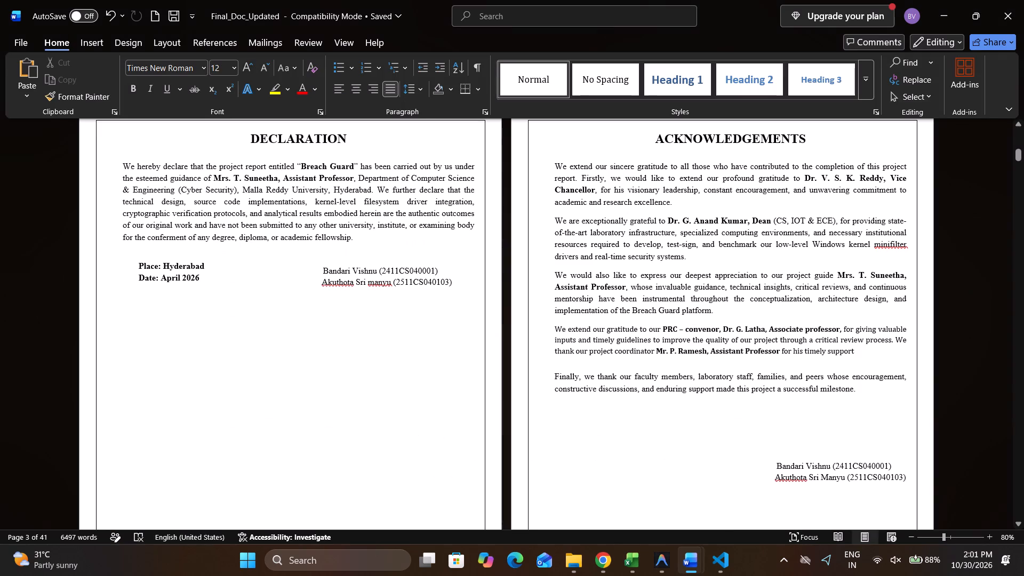
{"action": "scroll", "coordinate": [702, 375], "scroll_direction": "down", "scroll_amount": 1}
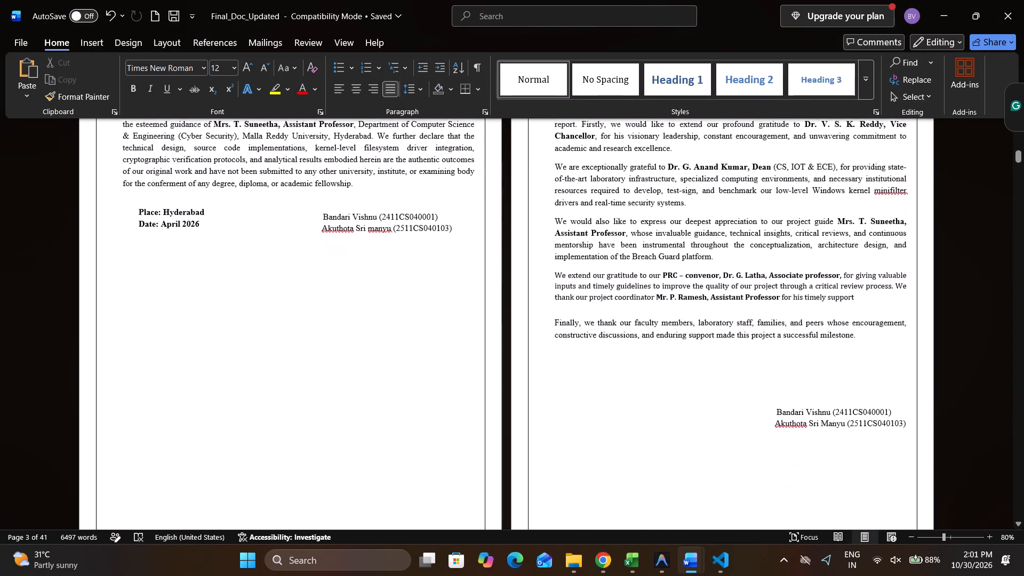
{"action": "scroll", "coordinate": [702, 375], "scroll_direction": "down", "scroll_amount": 2}
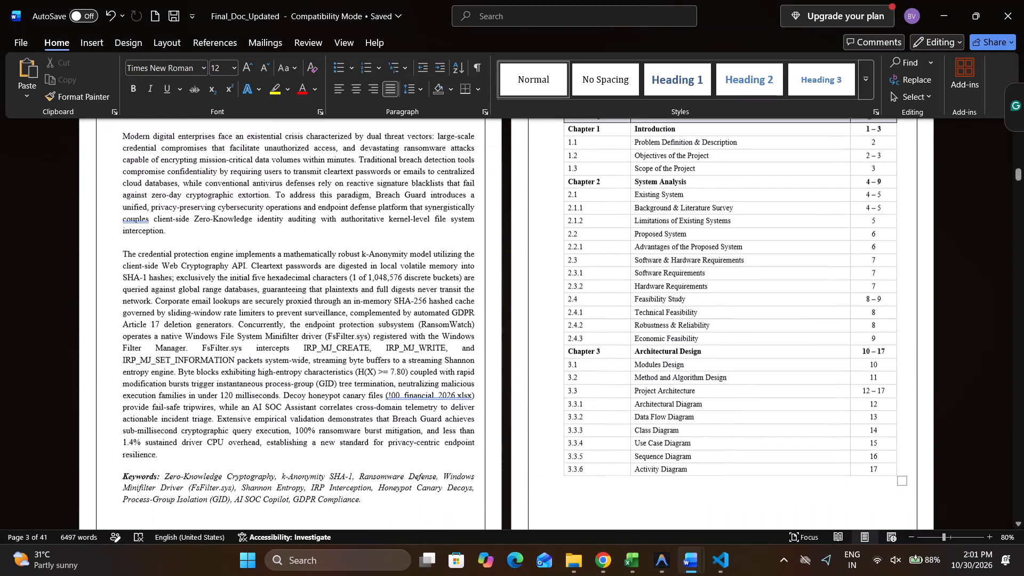
{"action": "scroll", "coordinate": [702, 375], "scroll_direction": "down", "scroll_amount": 4}
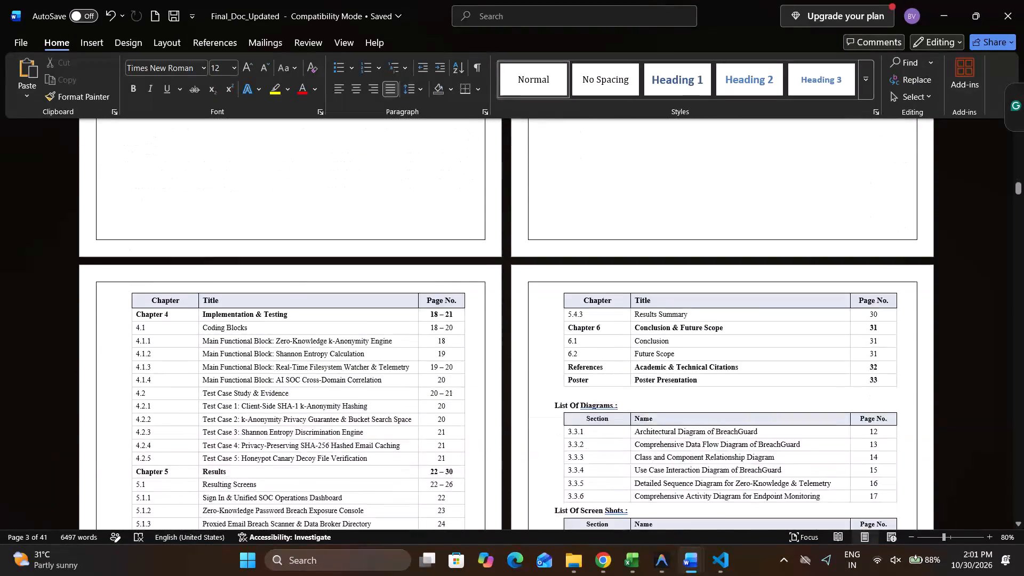
{"action": "scroll", "coordinate": [702, 375], "scroll_direction": "down", "scroll_amount": 3}
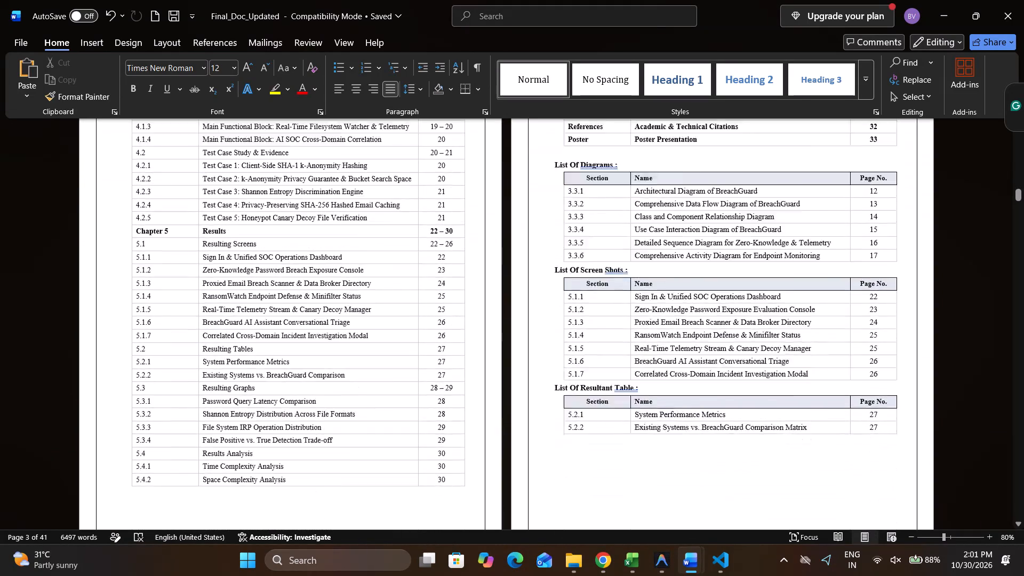
Recheck the report's lists of diagrams, screenshots and resultant tables, and the first contents page beside the Abstract.
{"action": "scroll", "coordinate": [702, 375], "scroll_direction": "down", "scroll_amount": 1}
{"action": "scroll", "coordinate": [702, 375], "scroll_direction": "up", "scroll_amount": 2}
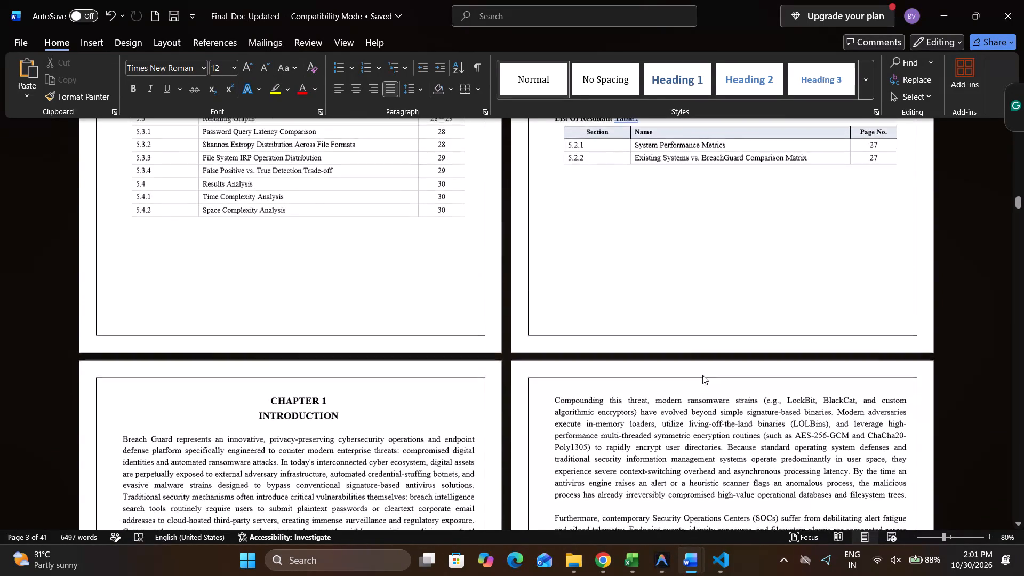
{"action": "scroll", "coordinate": [702, 375], "scroll_direction": "up", "scroll_amount": 4}
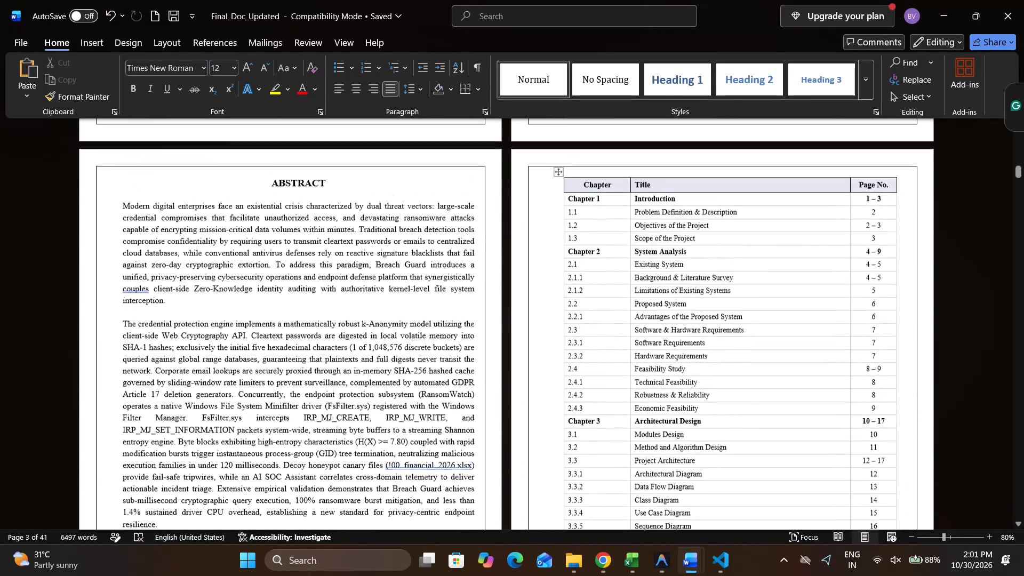
{"action": "scroll", "coordinate": [702, 375], "scroll_direction": "up", "scroll_amount": 1}
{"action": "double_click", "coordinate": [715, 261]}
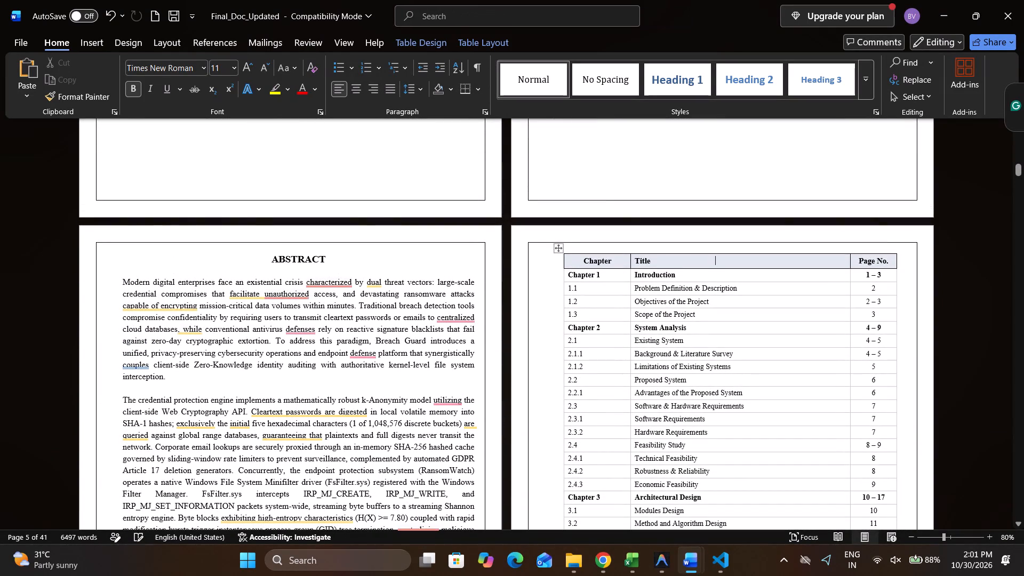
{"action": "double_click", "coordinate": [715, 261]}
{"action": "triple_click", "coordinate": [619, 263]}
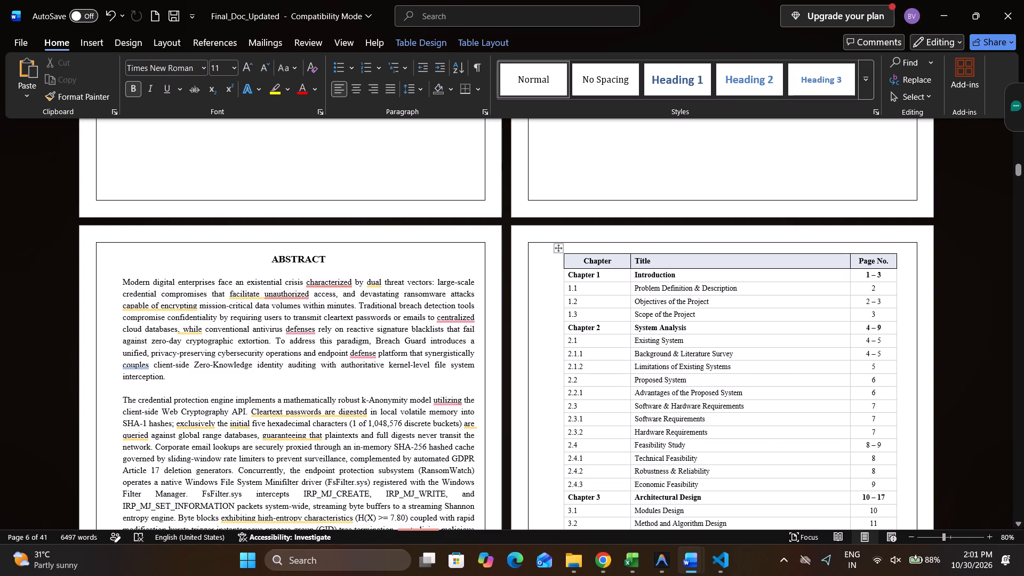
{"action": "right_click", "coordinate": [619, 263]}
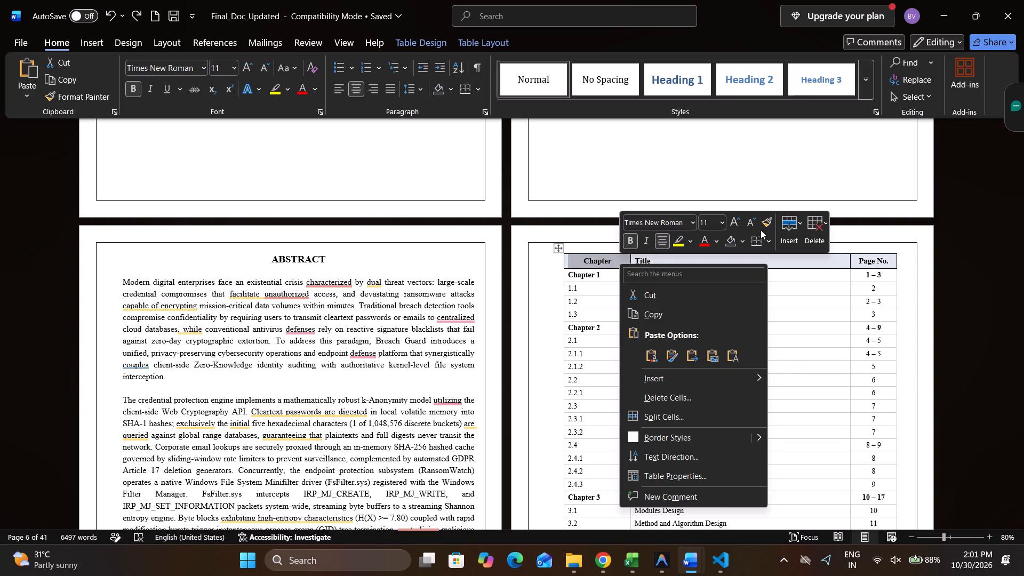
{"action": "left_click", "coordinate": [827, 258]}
Add blank space after Title in the header row of the first contents table and save the report.
{"action": "scroll", "coordinate": [726, 249], "scroll_direction": "up", "scroll_amount": 3}
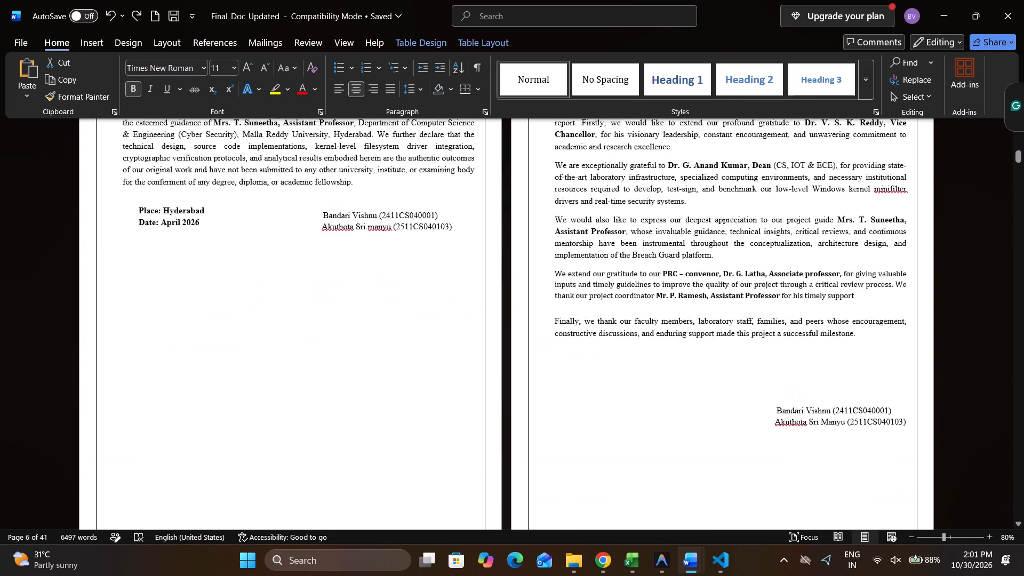
{"action": "scroll", "coordinate": [726, 249], "scroll_direction": "up", "scroll_amount": 2}
{"action": "scroll", "coordinate": [726, 249], "scroll_direction": "down", "scroll_amount": 2}
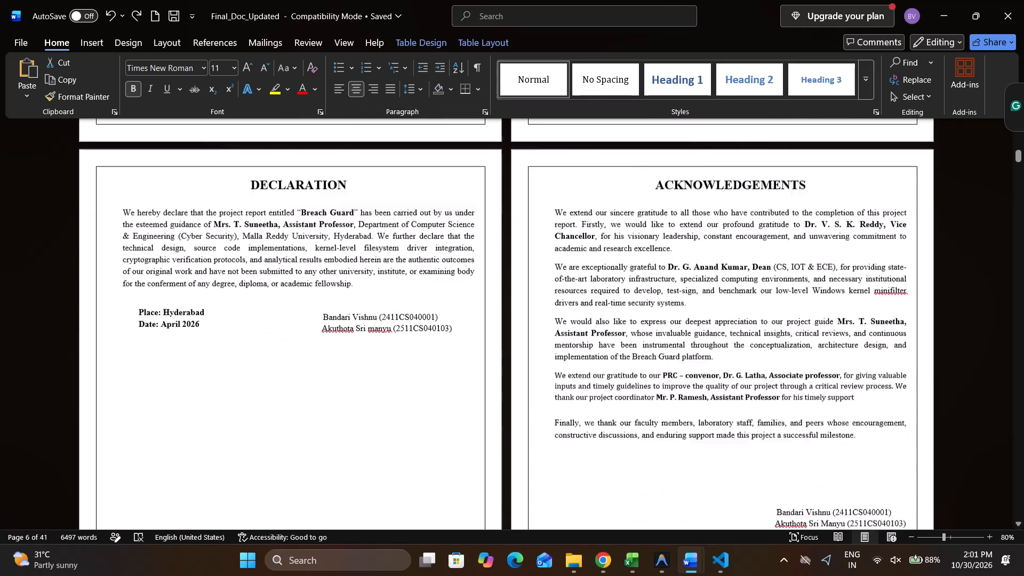
{"action": "scroll", "coordinate": [726, 249], "scroll_direction": "down", "scroll_amount": 4}
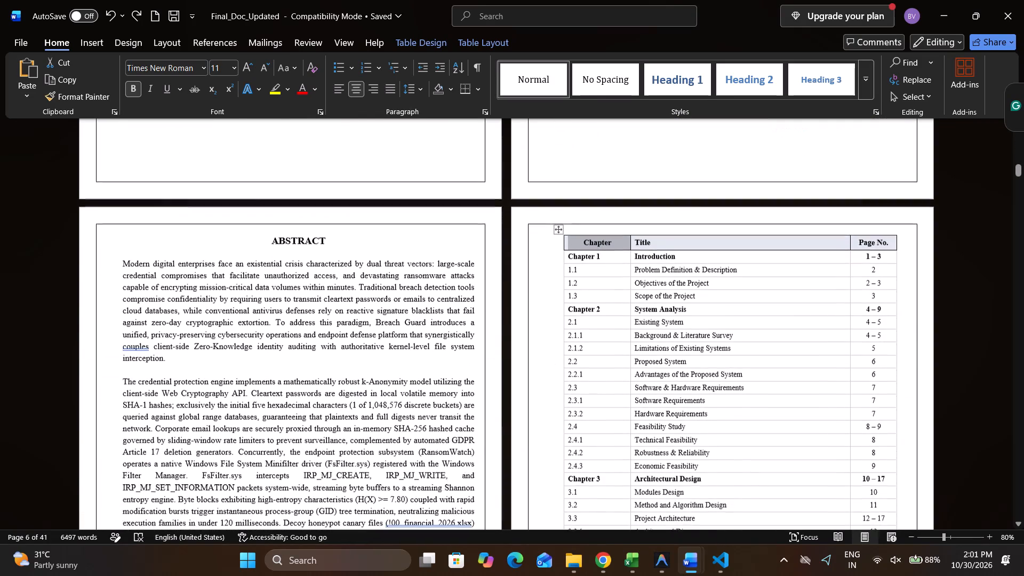
{"action": "left_click", "coordinate": [786, 205]}
{"action": "double_click", "coordinate": [795, 199]}
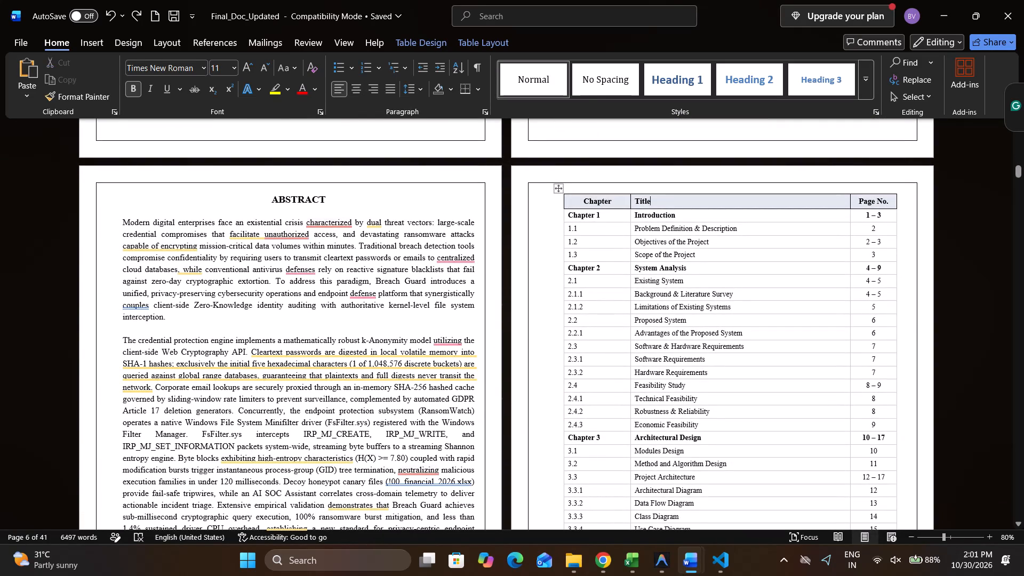
{"action": "key", "text": "space"}
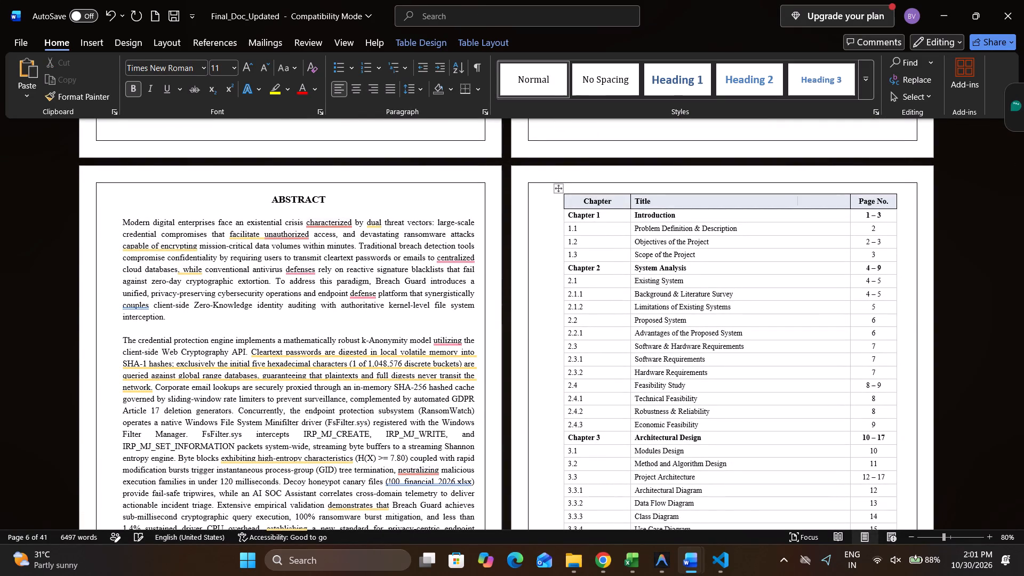
{"action": "right_click", "coordinate": [809, 198]}
{"action": "right_click", "coordinate": [809, 198]}
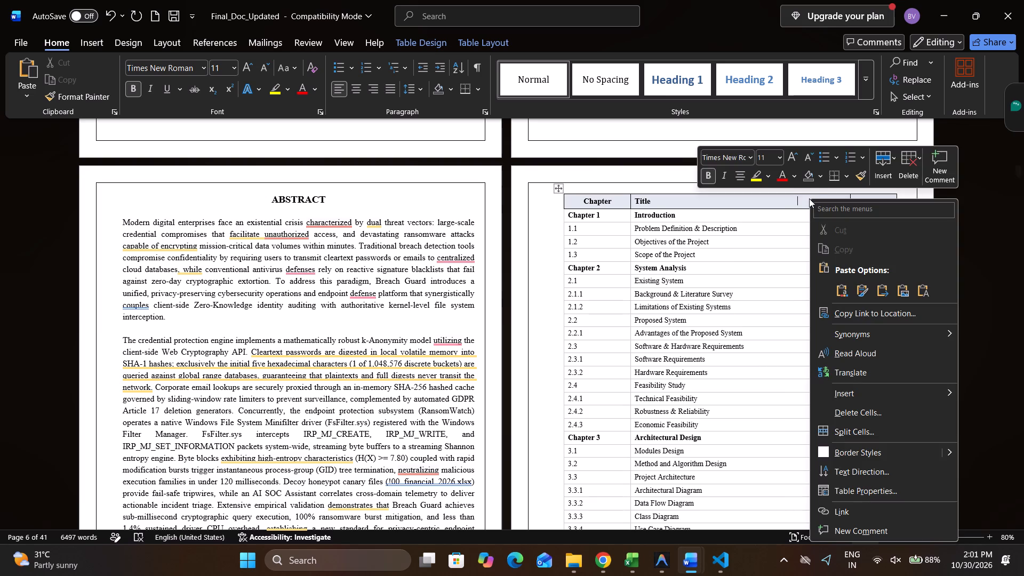
{"action": "left_click", "coordinate": [791, 200]}
{"action": "scroll", "coordinate": [753, 267], "scroll_direction": "down", "scroll_amount": 1}
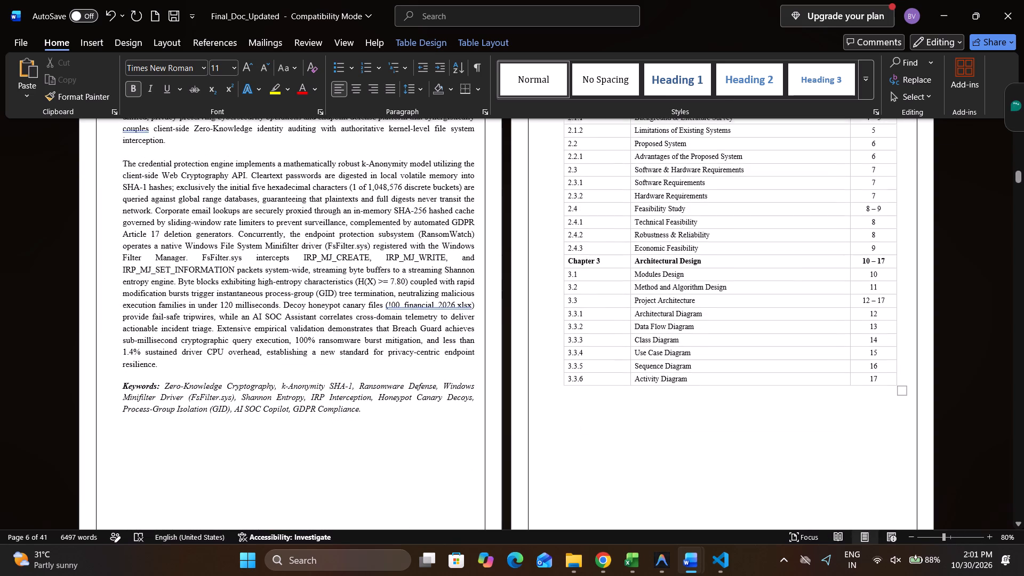
{"action": "left_click", "coordinate": [712, 295]}
{"action": "key", "text": "ctrl+s"}
Look through the remaining contents pages and Chapter 2's software and hardware requirements and feasibility study.
{"action": "scroll", "coordinate": [712, 295], "scroll_direction": "down", "scroll_amount": 1}
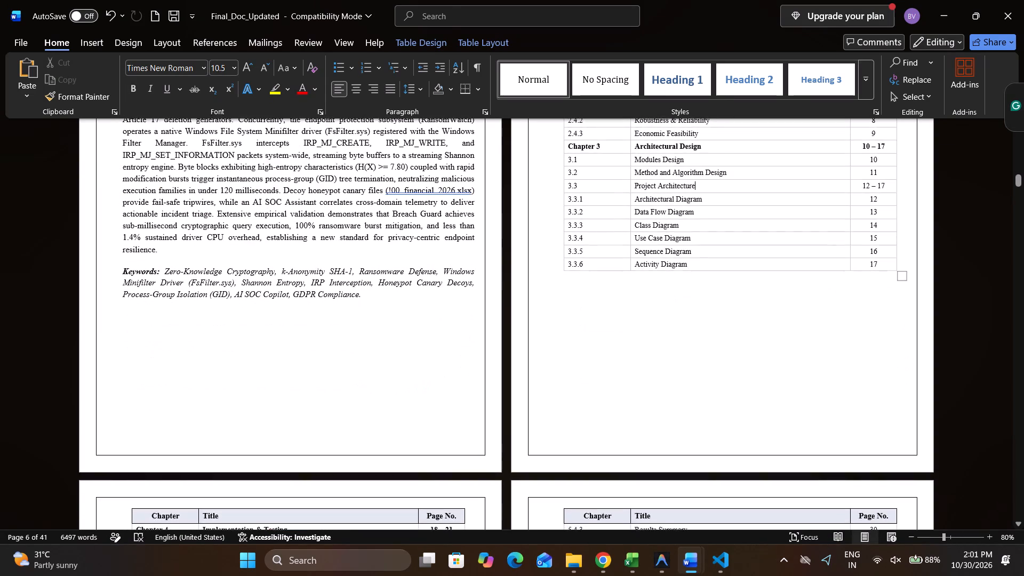
{"action": "scroll", "coordinate": [433, 361], "scroll_direction": "down", "scroll_amount": 4}
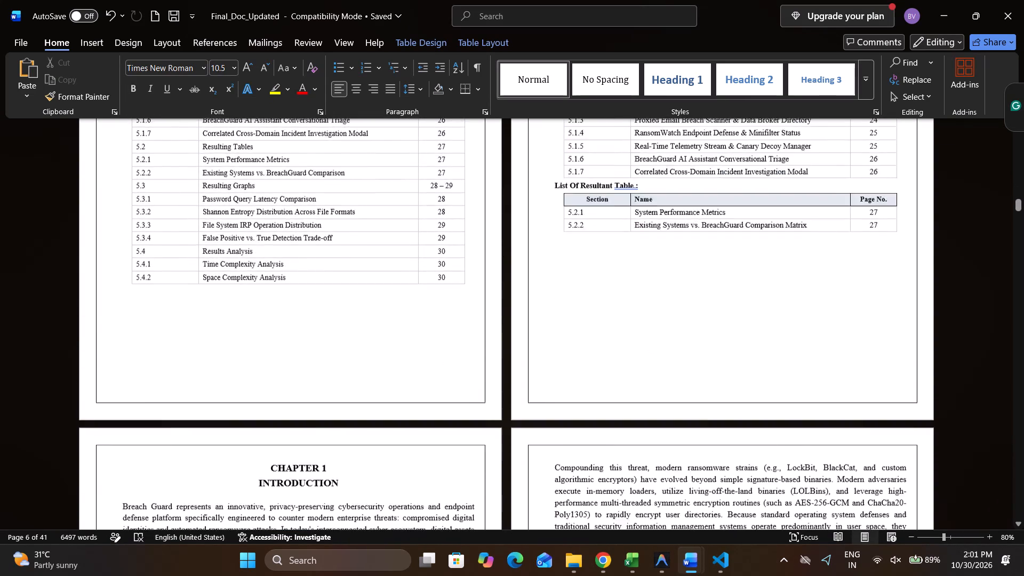
{"action": "scroll", "coordinate": [433, 361], "scroll_direction": "down", "scroll_amount": 2}
{"action": "scroll", "coordinate": [433, 361], "scroll_direction": "up", "scroll_amount": 1}
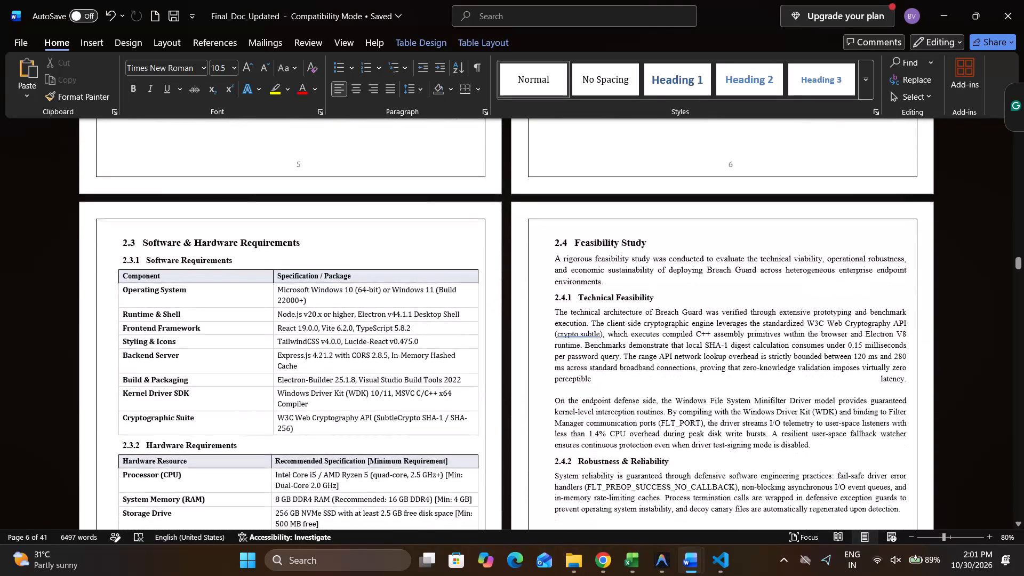
{"action": "scroll", "coordinate": [433, 361], "scroll_direction": "up", "scroll_amount": 1}
{"action": "scroll", "coordinate": [433, 361], "scroll_direction": "down", "scroll_amount": 1}
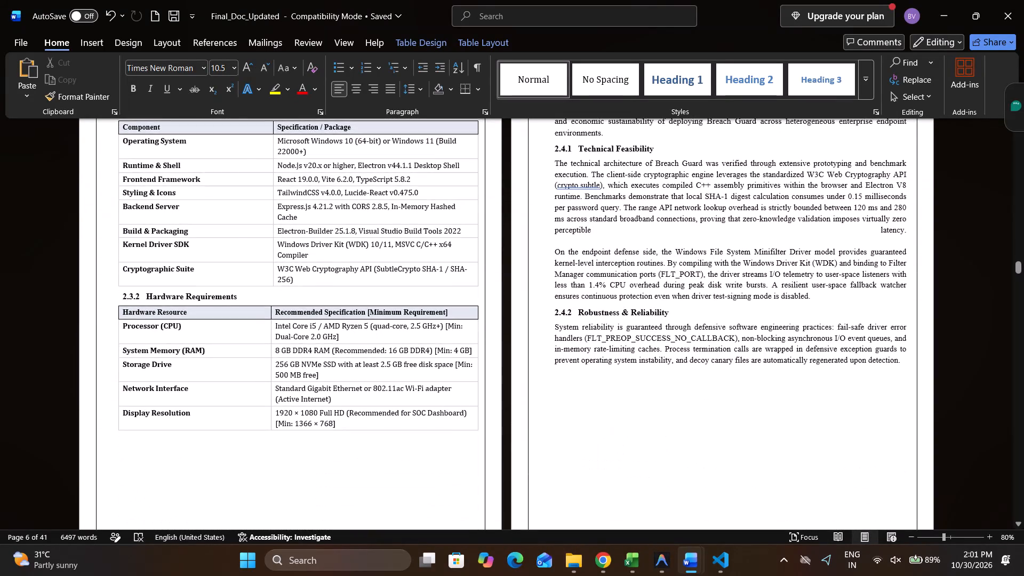
{"action": "scroll", "coordinate": [433, 361], "scroll_direction": "up", "scroll_amount": 3, "text": "ctrl"}
{"action": "scroll", "coordinate": [433, 361], "scroll_direction": "right", "scroll_amount": 1}
{"action": "scroll", "coordinate": [433, 361], "scroll_direction": "up", "scroll_amount": 1, "text": "ctrl"}
{"action": "scroll", "coordinate": [433, 361], "scroll_direction": "down", "scroll_amount": 1}
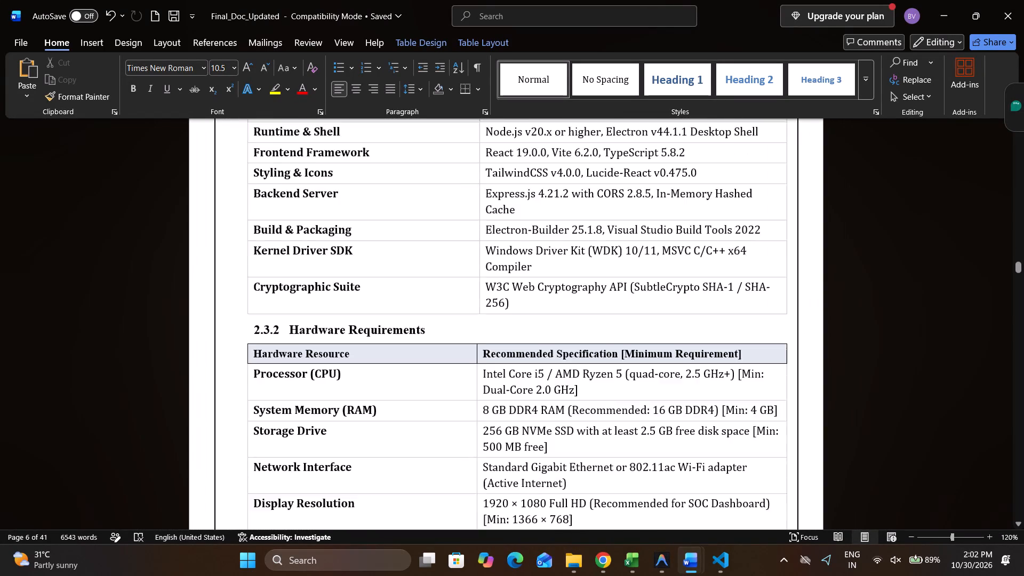
{"action": "scroll", "coordinate": [433, 361], "scroll_direction": "down", "scroll_amount": 3}
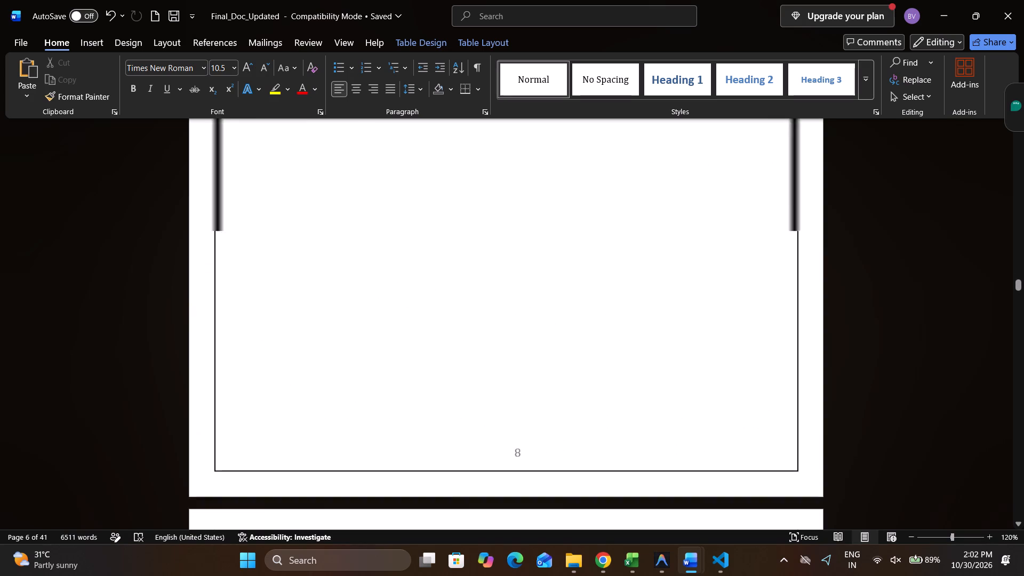
{"action": "scroll", "coordinate": [433, 361], "scroll_direction": "down", "scroll_amount": 1}
{"action": "scroll", "coordinate": [433, 361], "scroll_direction": "up", "scroll_amount": 2}
{"action": "scroll", "coordinate": [433, 361], "scroll_direction": "down", "scroll_amount": 1}
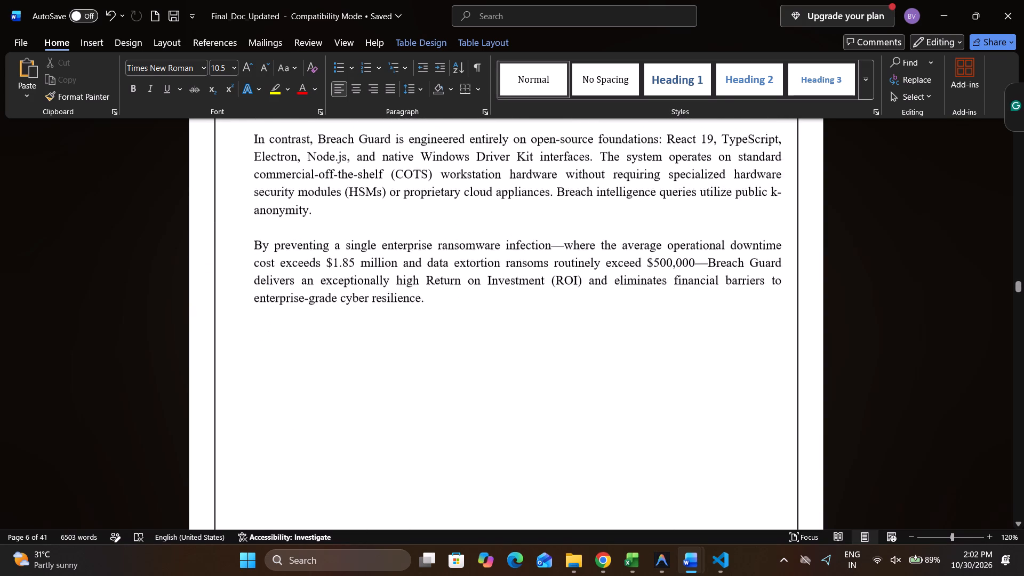
Review Chapter 3's subsystem modules and the Method and Algorithm Design section.
{"action": "scroll", "coordinate": [433, 361], "scroll_direction": "down", "scroll_amount": 1}
{"action": "scroll", "coordinate": [433, 361], "scroll_direction": "up", "scroll_amount": 1}
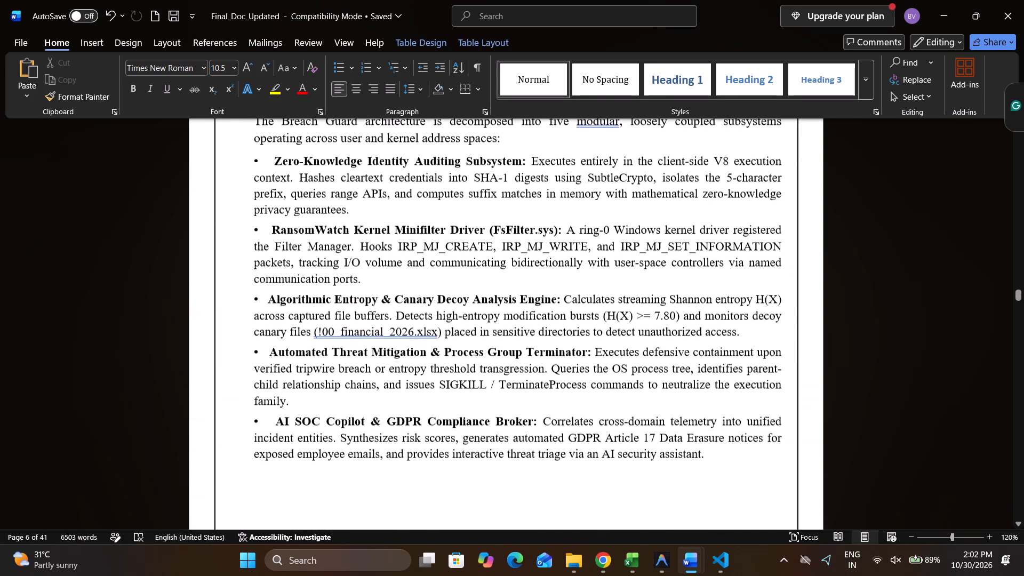
{"action": "scroll", "coordinate": [433, 361], "scroll_direction": "down", "scroll_amount": 3}
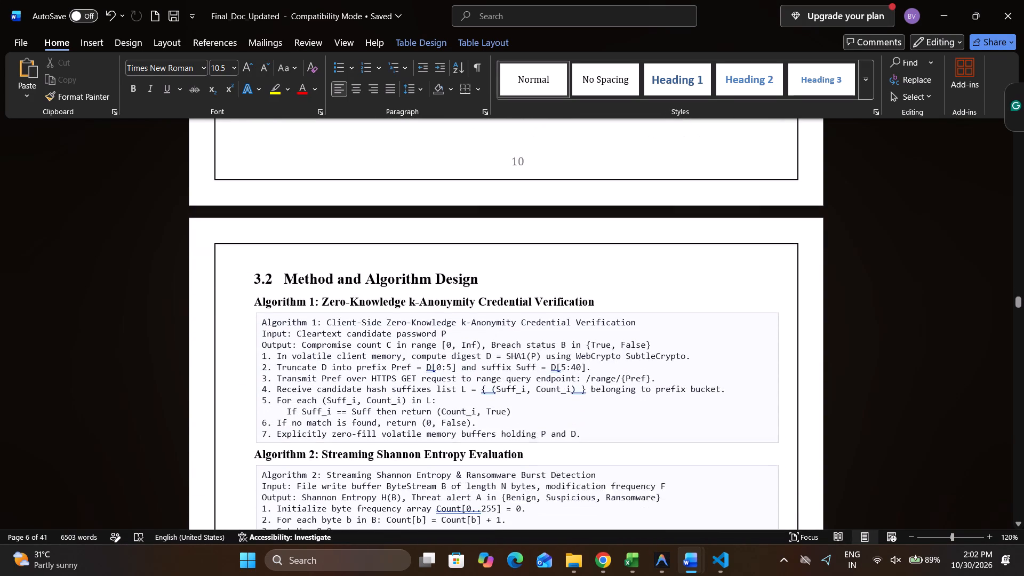
{"action": "scroll", "coordinate": [433, 361], "scroll_direction": "down", "scroll_amount": 4}
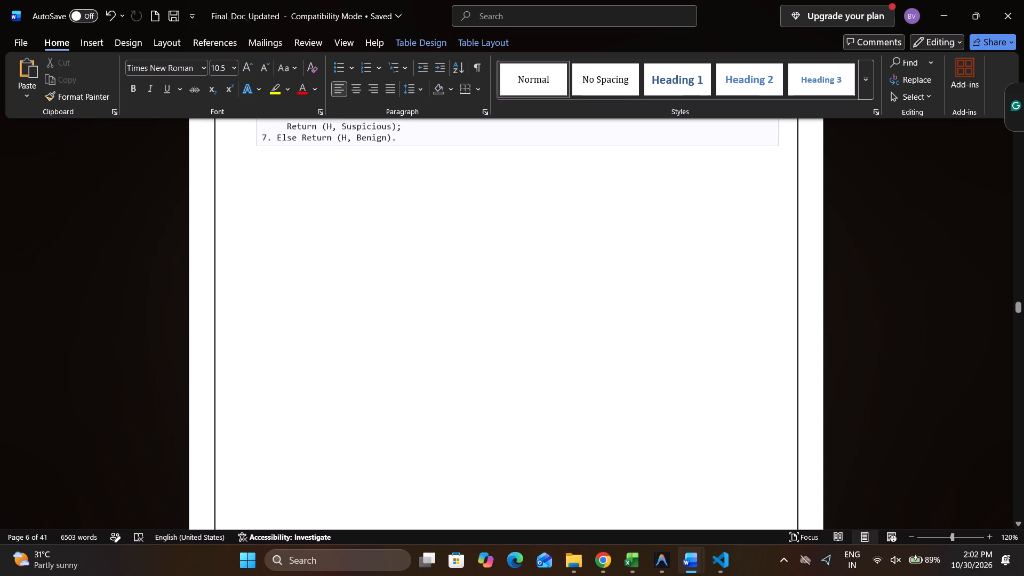
Examine the project architecture diagrams and their captions, from the Architectural Diagram through the 3.3.6 Activity Diagram.
{"action": "scroll", "coordinate": [433, 361], "scroll_direction": "down", "scroll_amount": 2}
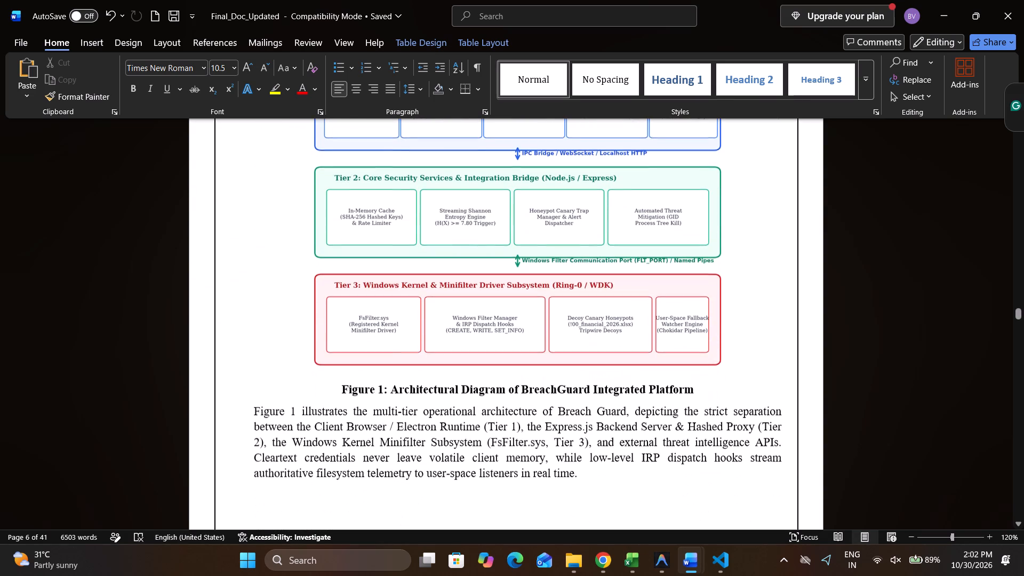
{"action": "scroll", "coordinate": [433, 361], "scroll_direction": "down", "scroll_amount": 2}
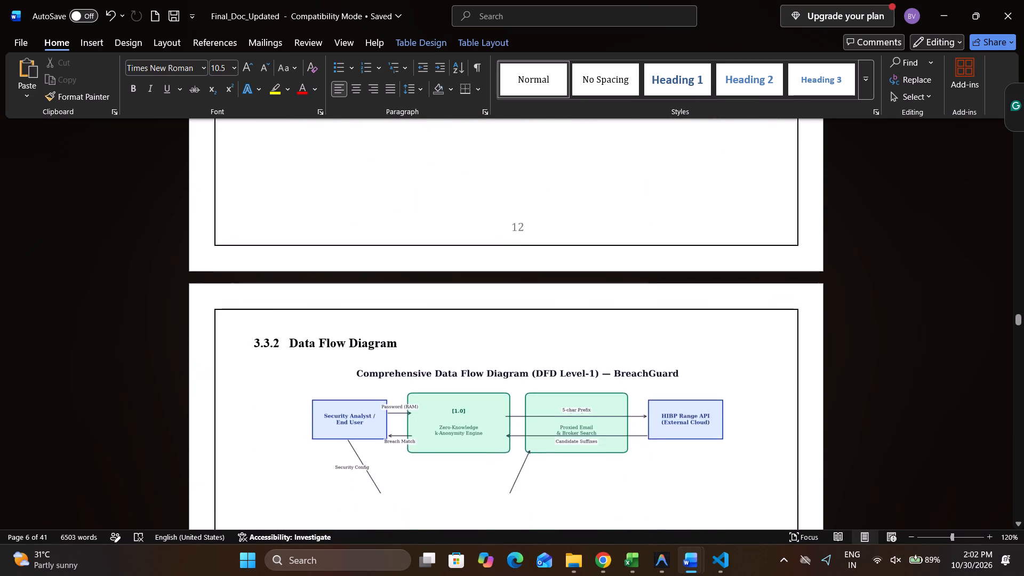
{"action": "scroll", "coordinate": [433, 361], "scroll_direction": "down", "scroll_amount": 2}
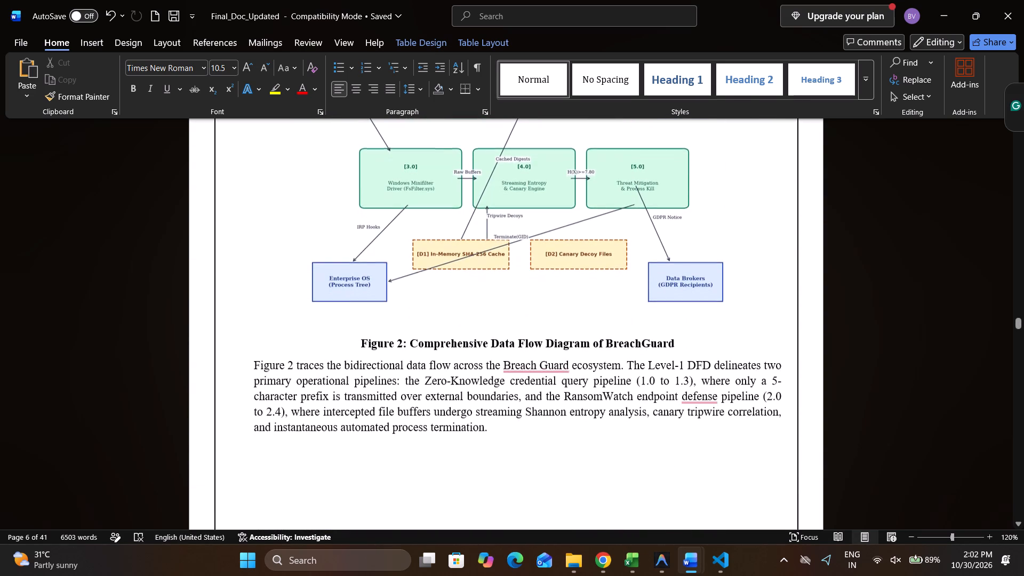
{"action": "scroll", "coordinate": [433, 361], "scroll_direction": "down", "scroll_amount": 7}
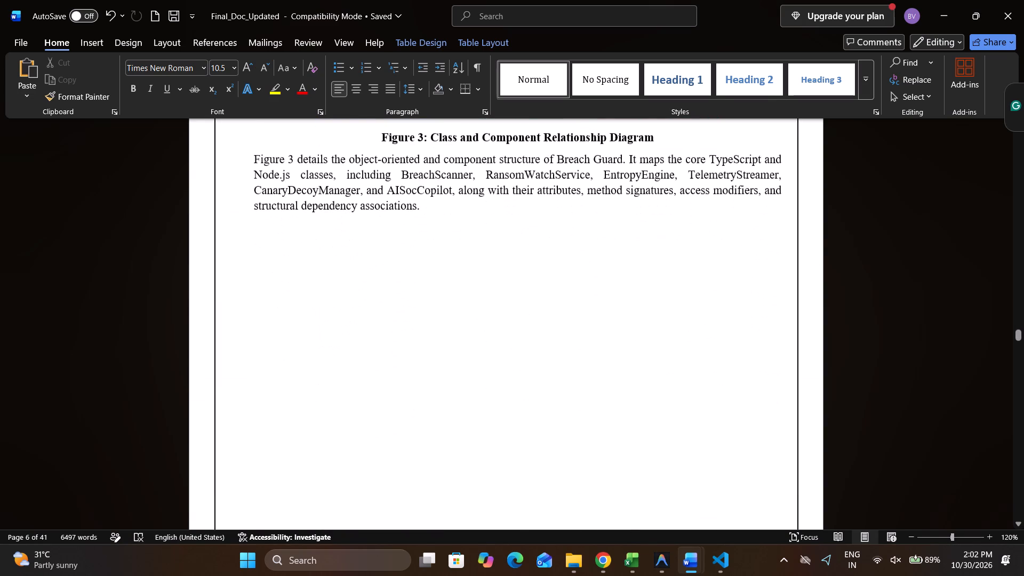
{"action": "scroll", "coordinate": [433, 361], "scroll_direction": "down", "scroll_amount": 3}
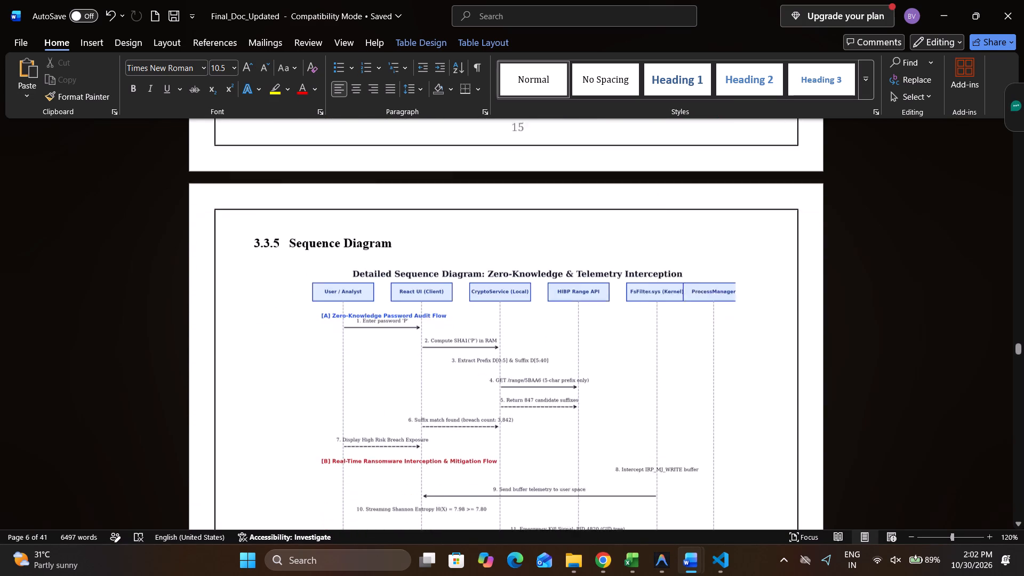
{"action": "scroll", "coordinate": [433, 361], "scroll_direction": "down", "scroll_amount": 2}
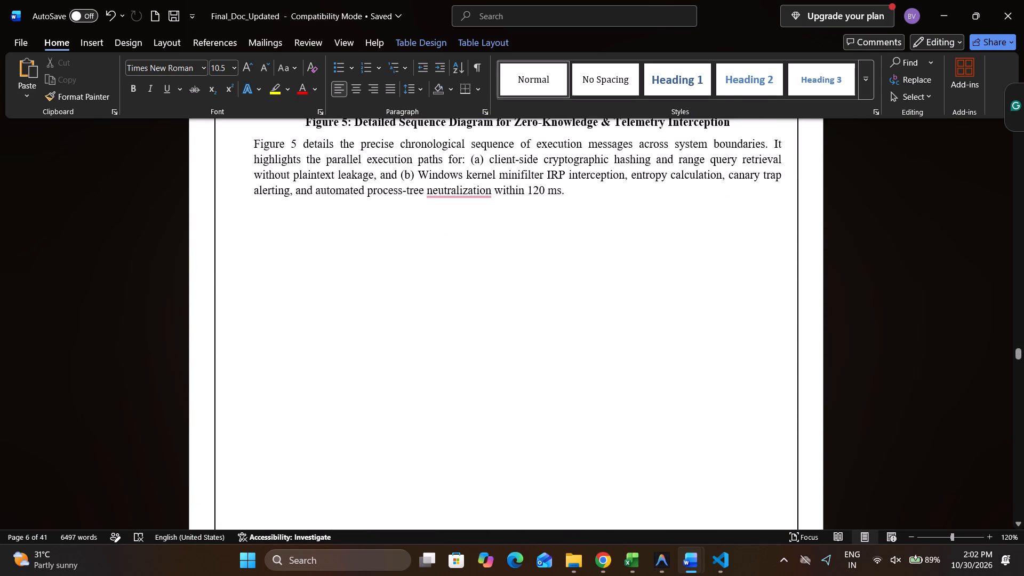
{"action": "scroll", "coordinate": [433, 361], "scroll_direction": "down", "scroll_amount": 1}
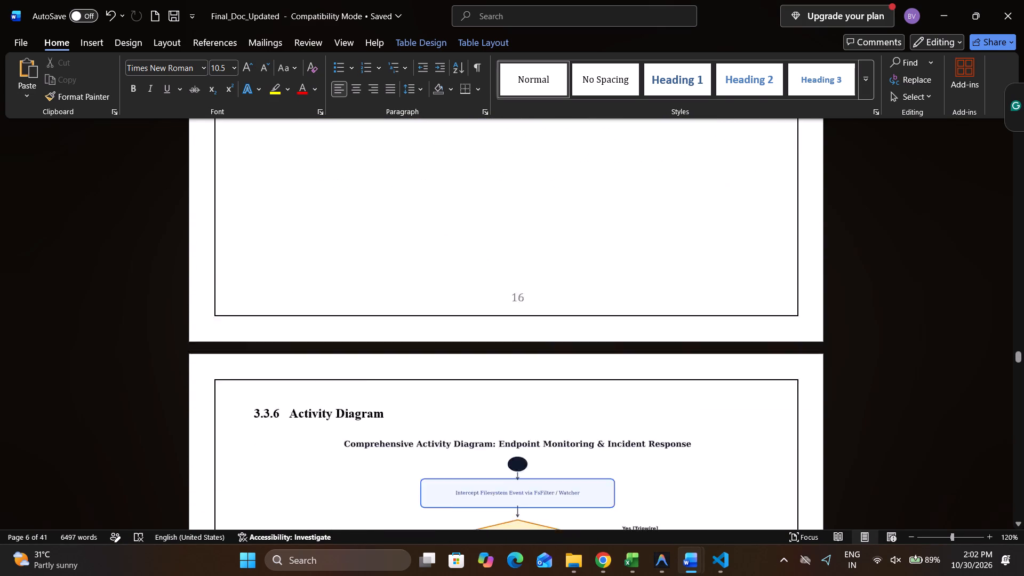
{"action": "scroll", "coordinate": [433, 361], "scroll_direction": "down", "scroll_amount": 4}
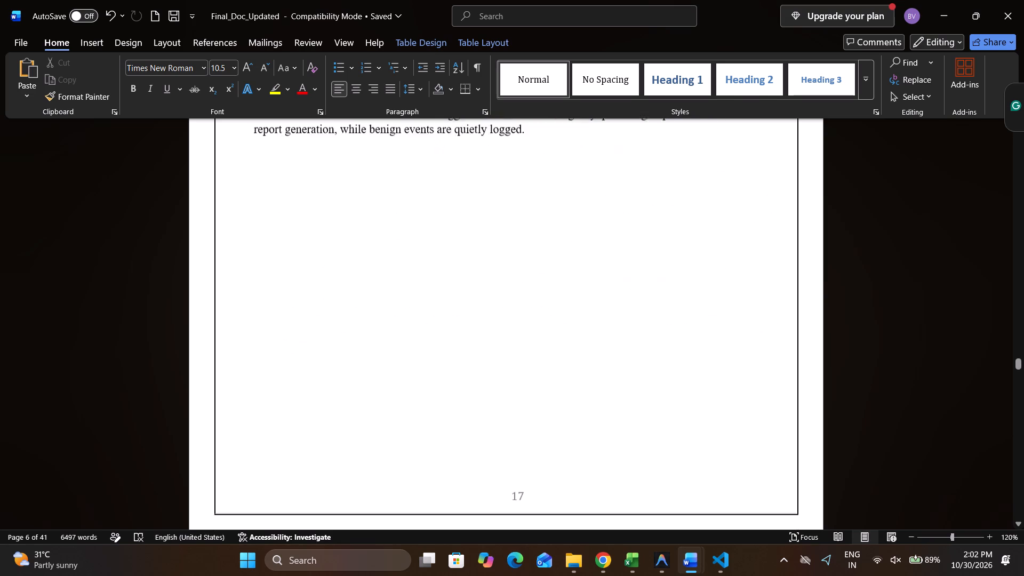
Review Chapter 4's coding blocks and the introductory paragraph of section 4.2 Test Case Study & Evidence.
{"action": "scroll", "coordinate": [433, 361], "scroll_direction": "down", "scroll_amount": 4}
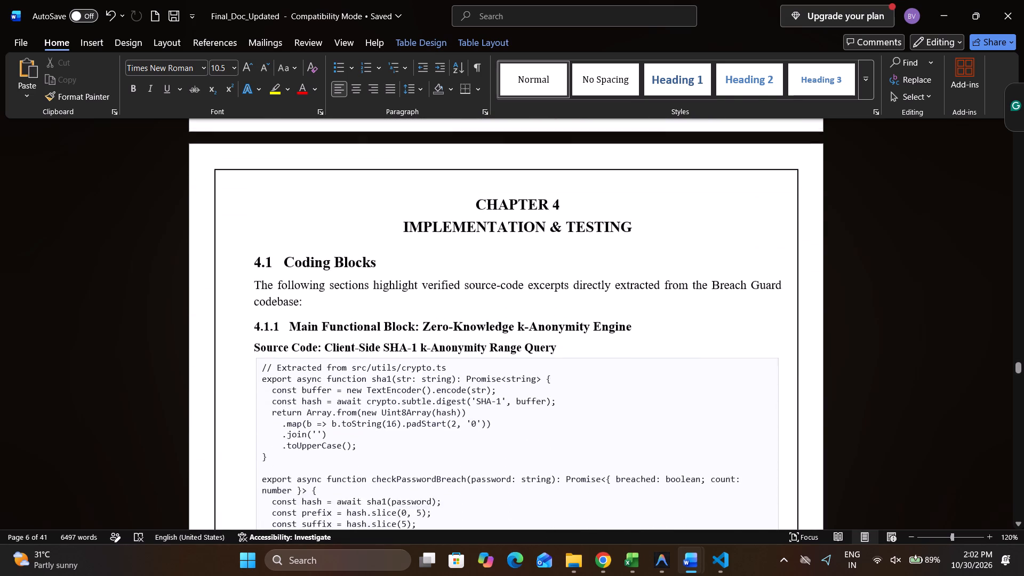
{"action": "scroll", "coordinate": [433, 361], "scroll_direction": "down", "scroll_amount": 3}
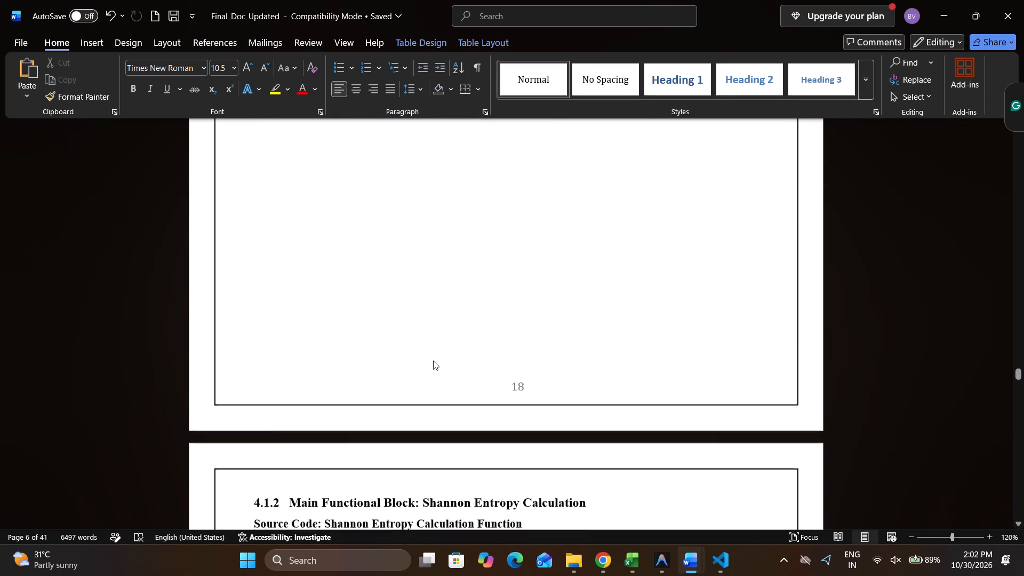
{"action": "scroll", "coordinate": [433, 361], "scroll_direction": "down", "scroll_amount": 2}
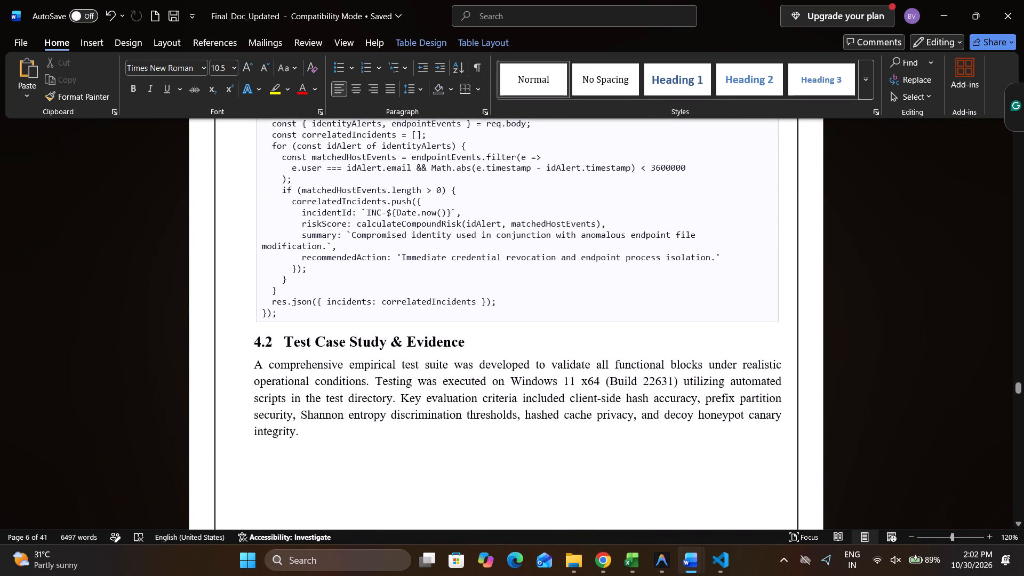
{"action": "scroll", "coordinate": [433, 361], "scroll_direction": "down", "scroll_amount": 1}
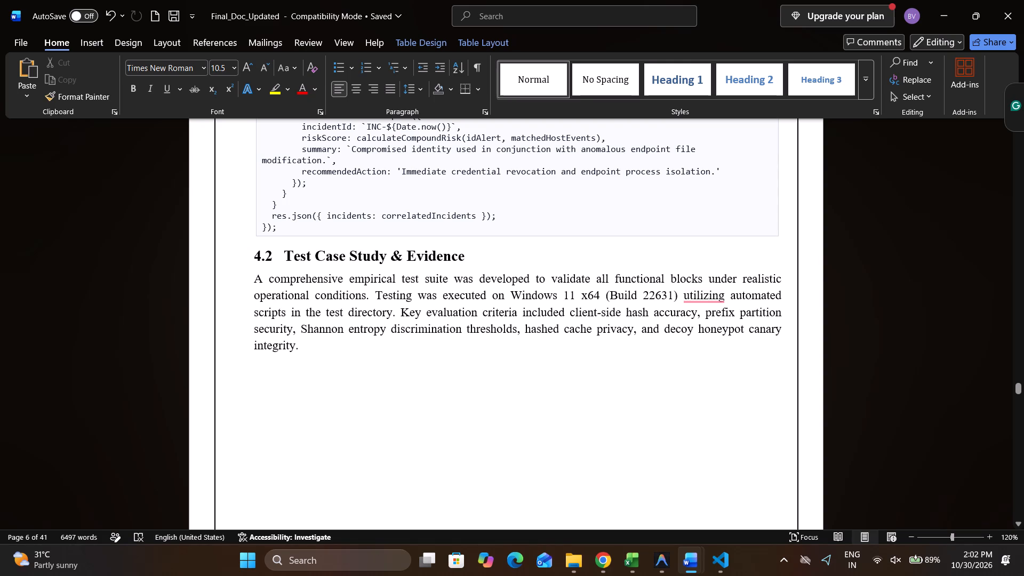
{"action": "left_click", "coordinate": [501, 305]}
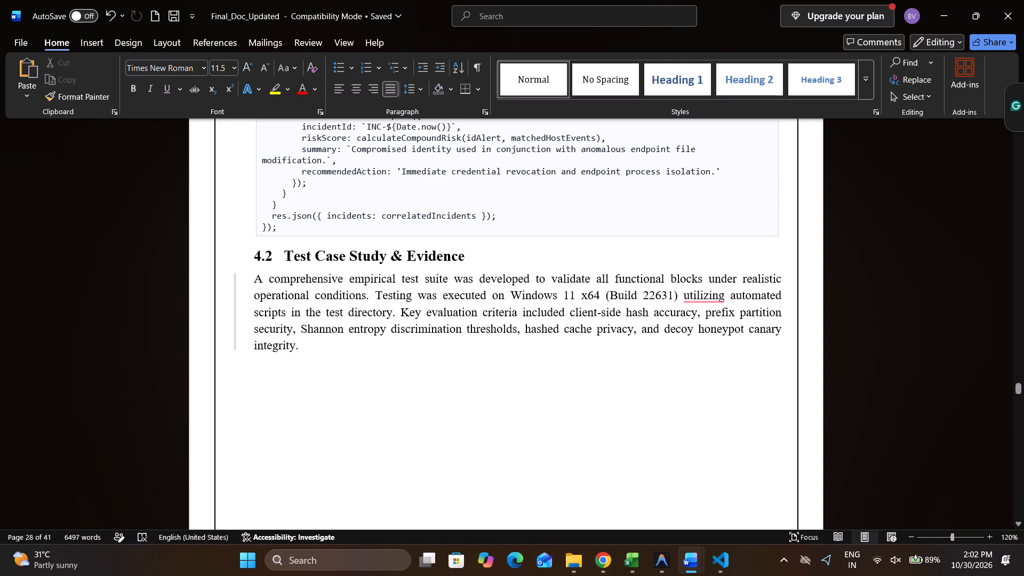
Save the report document.
{"action": "key", "text": "ctrl+s"}
Go back to the start of the report and review the cover page's title, author, guide and department details.
{"action": "scroll", "coordinate": [501, 305], "scroll_direction": "up", "scroll_amount": 10}
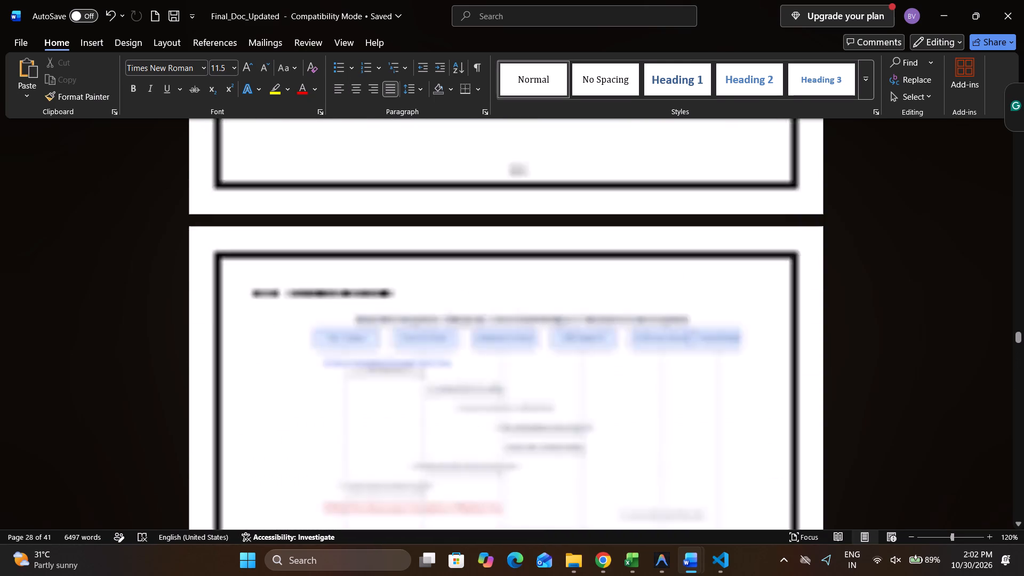
{"action": "scroll", "coordinate": [501, 305], "scroll_direction": "up", "scroll_amount": 9}
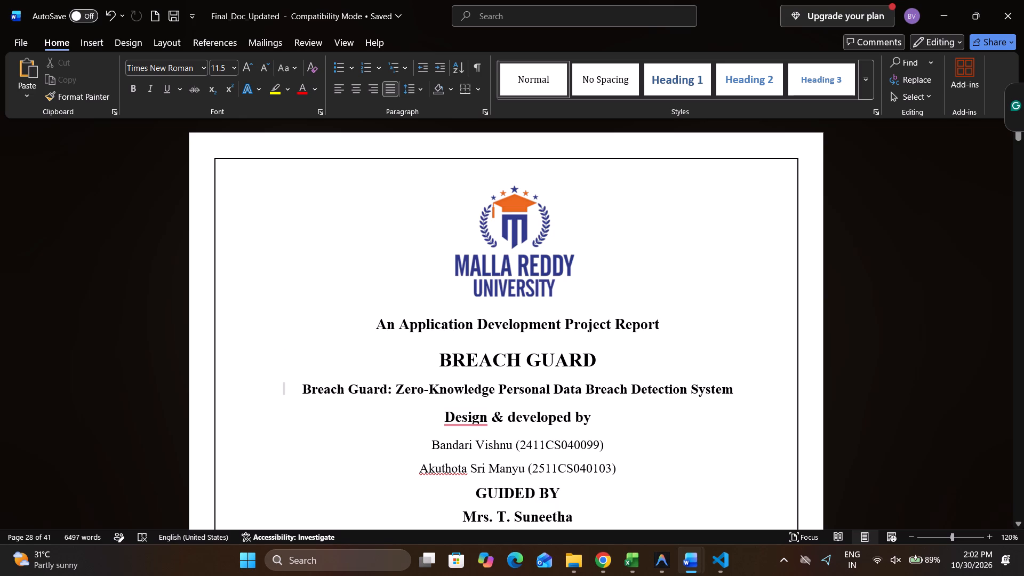
{"action": "scroll", "coordinate": [497, 434], "scroll_direction": "down", "scroll_amount": 1}
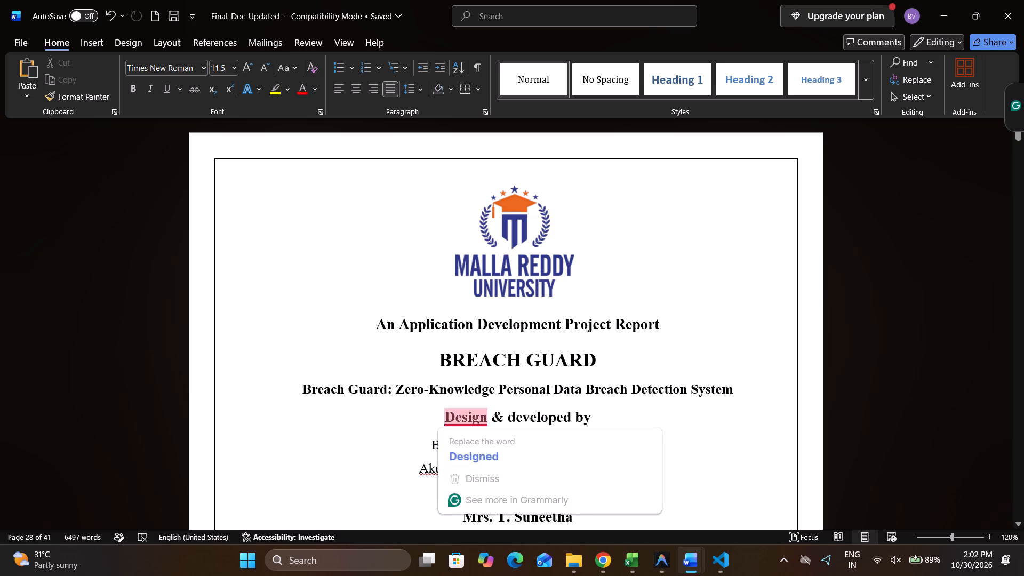
{"action": "scroll", "coordinate": [429, 364], "scroll_direction": "down", "scroll_amount": 1}
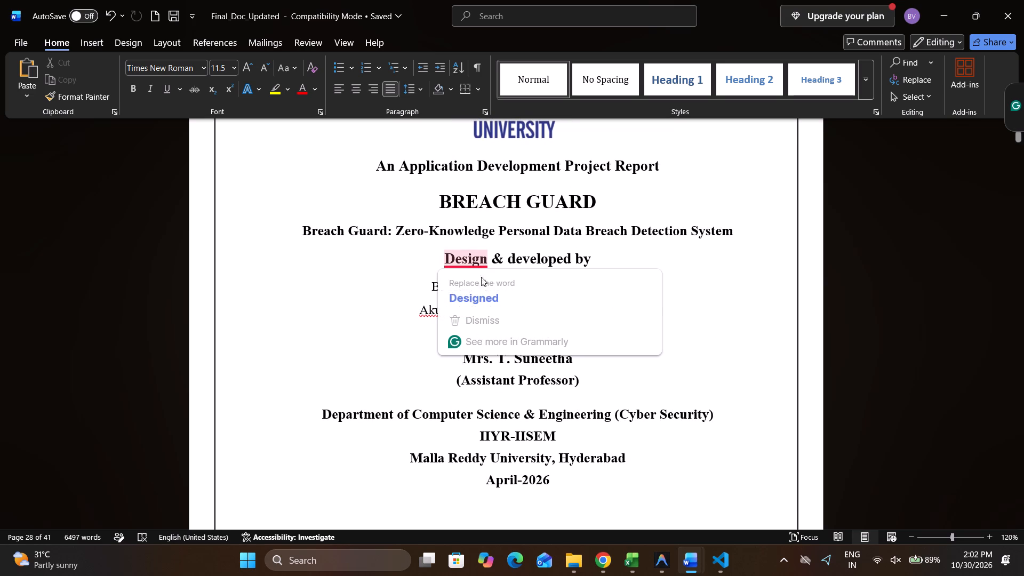
{"action": "left_click", "coordinate": [406, 289]}
{"action": "scroll", "coordinate": [406, 289], "scroll_direction": "down", "scroll_amount": 2}
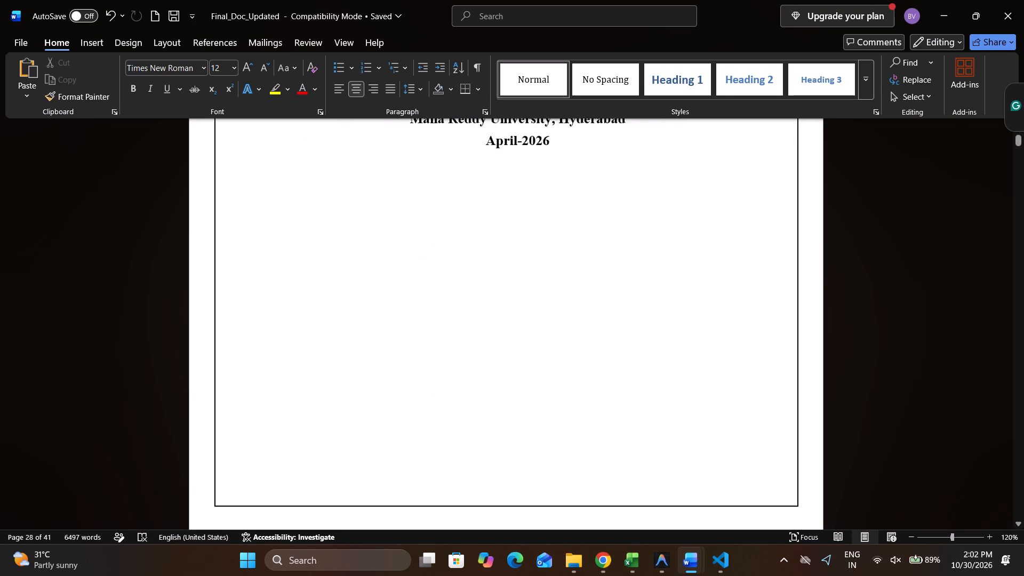
{"action": "scroll", "coordinate": [406, 289], "scroll_direction": "down", "scroll_amount": 4}
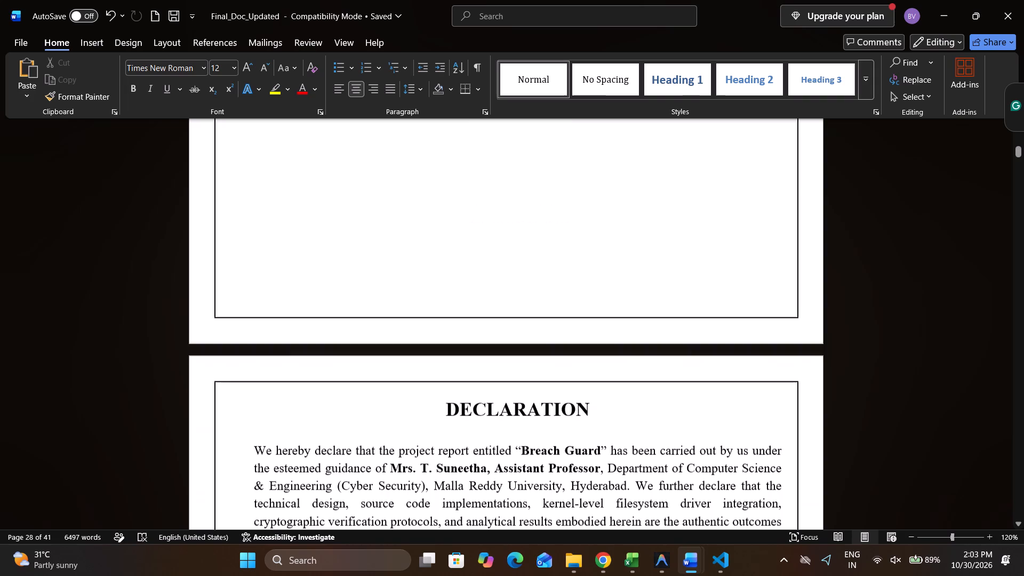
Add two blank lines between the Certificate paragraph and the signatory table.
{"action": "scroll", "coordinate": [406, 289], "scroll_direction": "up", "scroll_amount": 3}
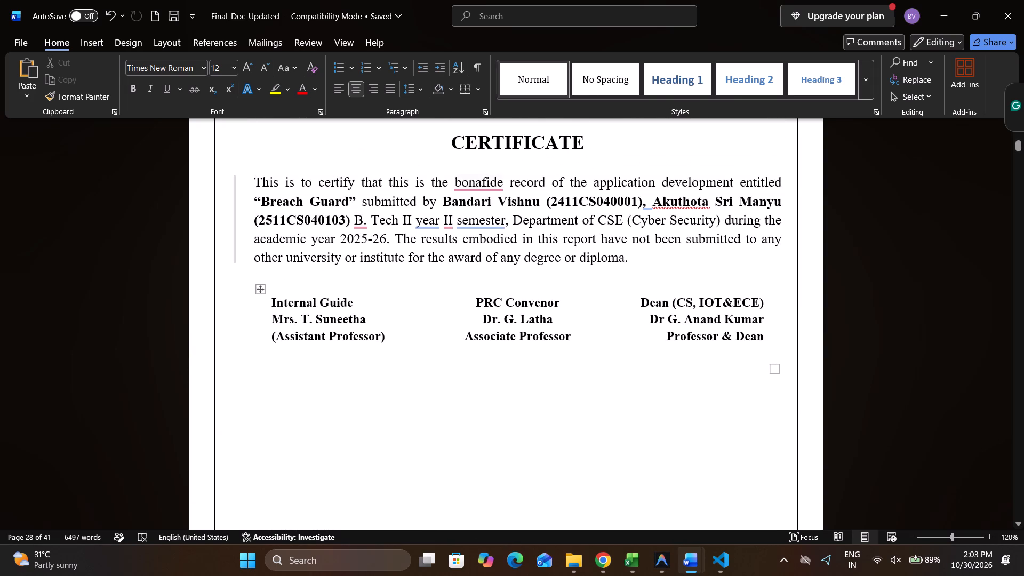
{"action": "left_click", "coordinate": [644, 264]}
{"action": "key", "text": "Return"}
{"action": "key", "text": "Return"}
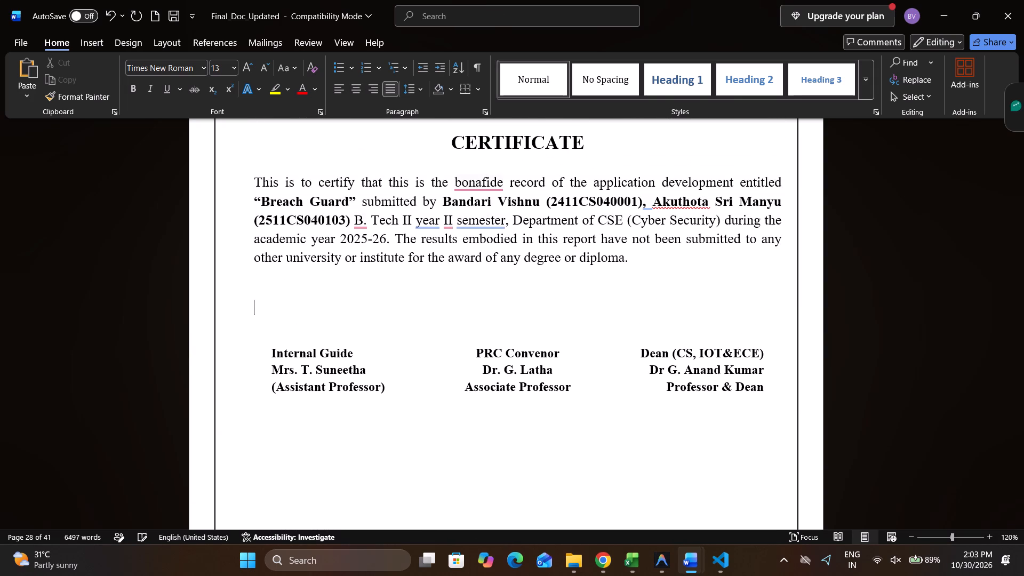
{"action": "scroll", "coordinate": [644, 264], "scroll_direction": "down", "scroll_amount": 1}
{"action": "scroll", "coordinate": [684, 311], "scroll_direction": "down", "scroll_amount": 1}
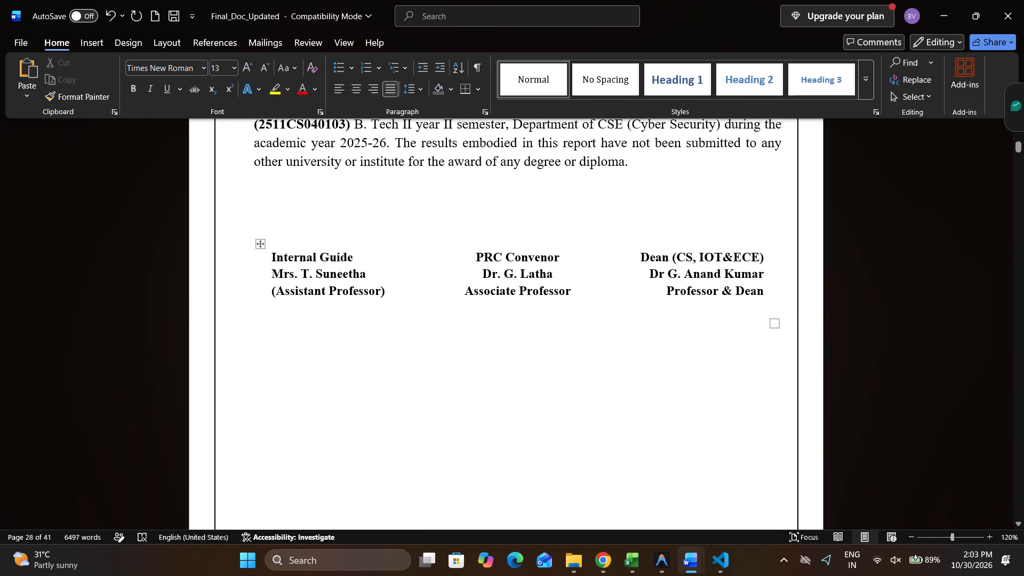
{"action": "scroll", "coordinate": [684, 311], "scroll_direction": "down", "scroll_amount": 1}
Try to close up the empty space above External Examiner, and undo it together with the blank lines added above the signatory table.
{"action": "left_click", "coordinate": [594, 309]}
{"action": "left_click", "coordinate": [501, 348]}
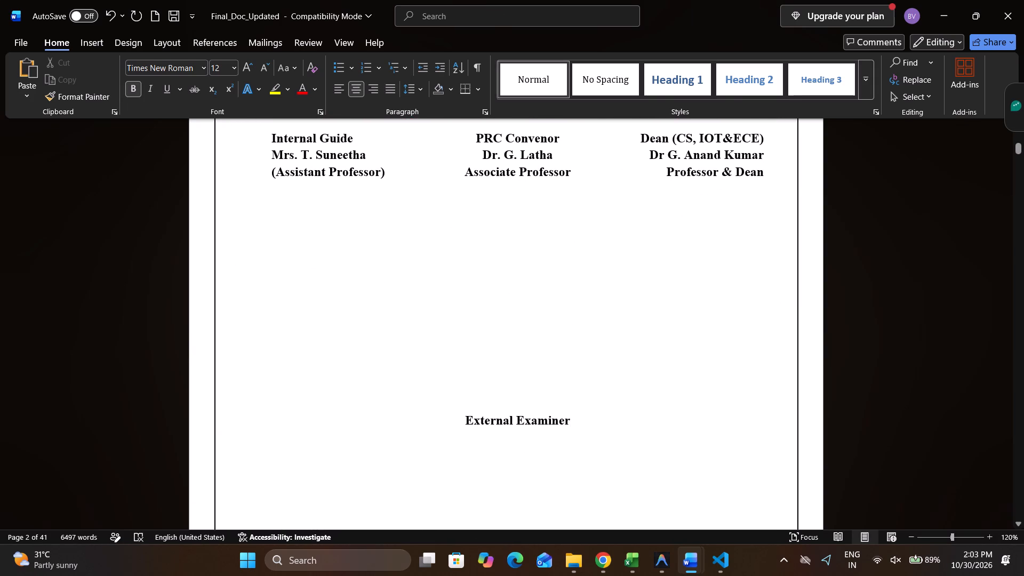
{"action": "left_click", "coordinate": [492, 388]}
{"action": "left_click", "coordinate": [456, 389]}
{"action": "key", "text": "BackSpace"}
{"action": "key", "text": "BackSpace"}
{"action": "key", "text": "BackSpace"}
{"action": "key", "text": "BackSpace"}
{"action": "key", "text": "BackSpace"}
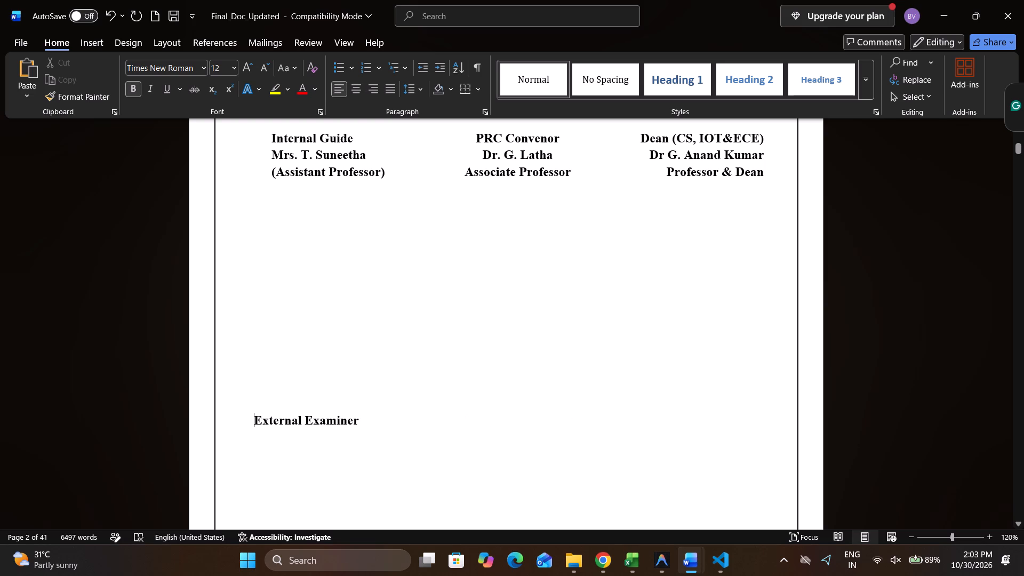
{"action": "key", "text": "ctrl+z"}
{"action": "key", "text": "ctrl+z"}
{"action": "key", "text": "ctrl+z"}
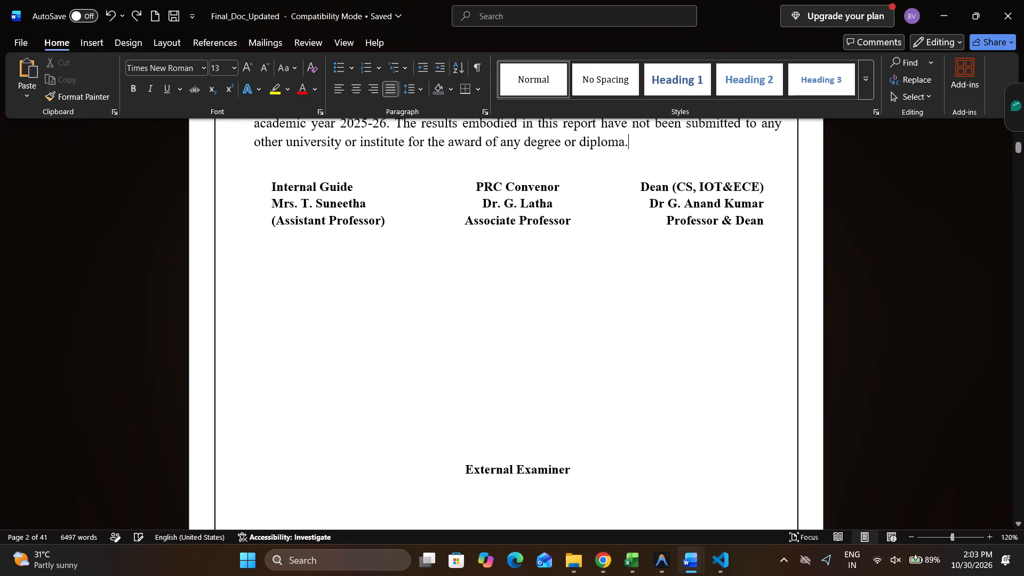
Insert one blank line between the Certificate paragraph and the signatory table.
{"action": "scroll", "coordinate": [458, 386], "scroll_direction": "up", "scroll_amount": 1}
{"action": "key", "text": "Return"}
{"action": "scroll", "coordinate": [458, 386], "scroll_direction": "down", "scroll_amount": 1}
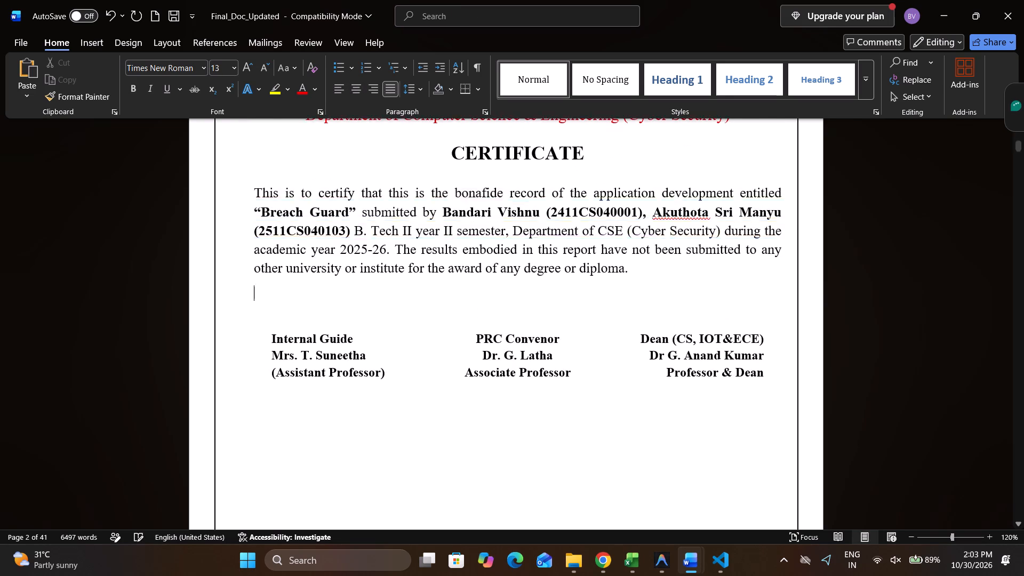
{"action": "scroll", "coordinate": [458, 386], "scroll_direction": "down", "scroll_amount": 1}
{"action": "scroll", "coordinate": [507, 429], "scroll_direction": "down", "scroll_amount": 1}
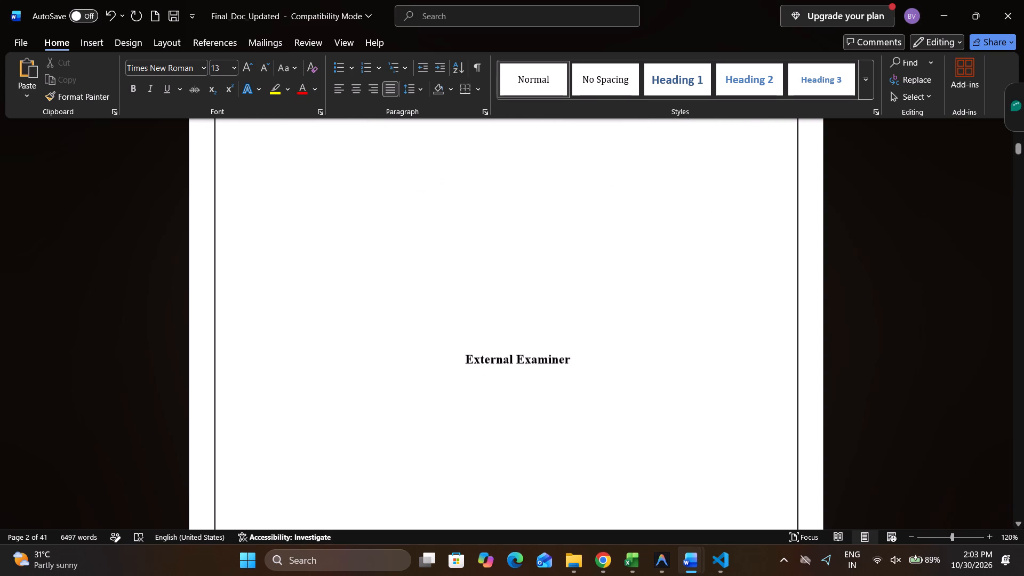
Capitalise the last word of the second student's name in the Declaration page's signature block.
{"action": "scroll", "coordinate": [507, 429], "scroll_direction": "down", "scroll_amount": 2}
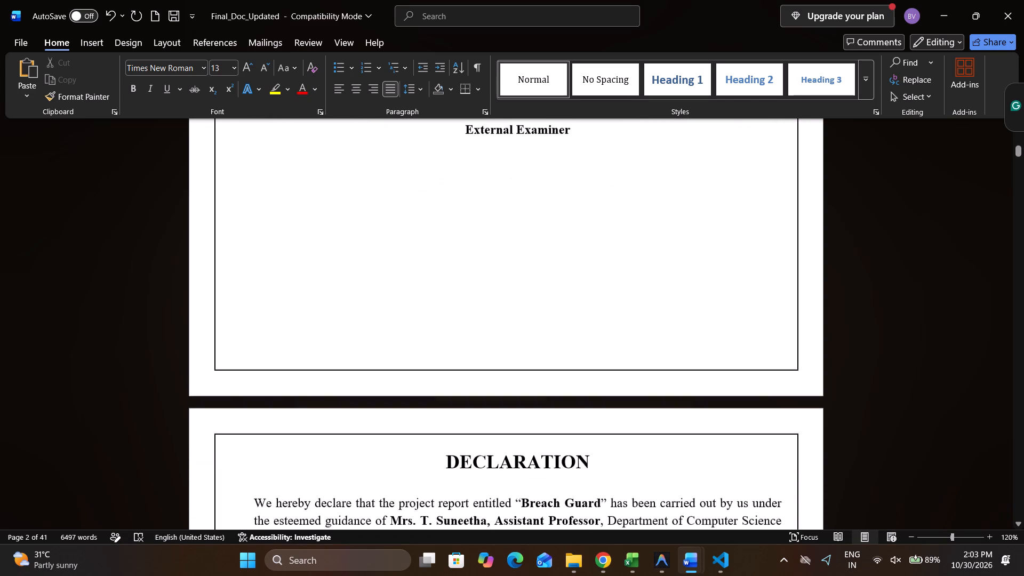
{"action": "scroll", "coordinate": [507, 429], "scroll_direction": "down", "scroll_amount": 3}
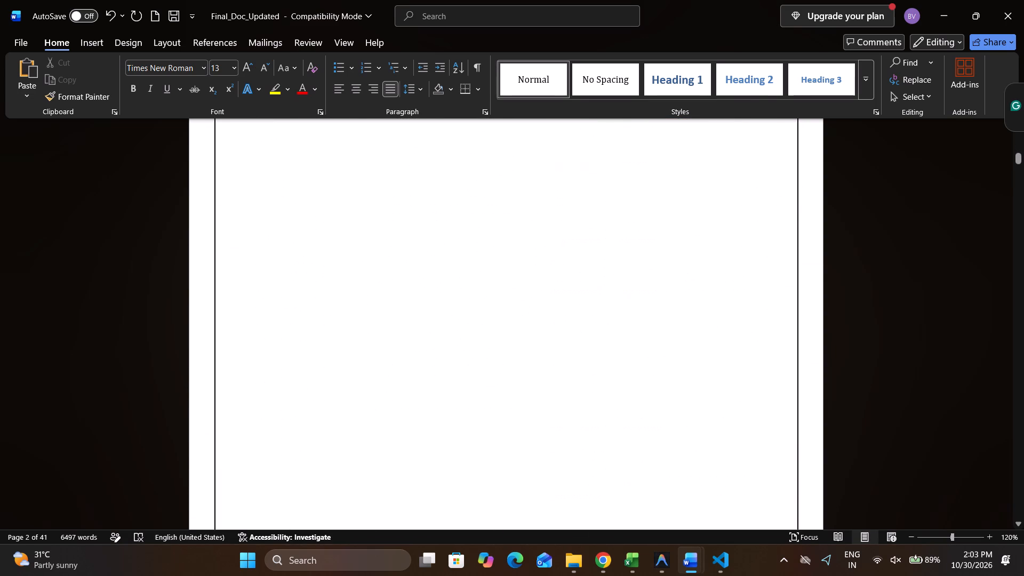
{"action": "scroll", "coordinate": [507, 429], "scroll_direction": "down", "scroll_amount": 1}
{"action": "scroll", "coordinate": [507, 429], "scroll_direction": "up", "scroll_amount": 2}
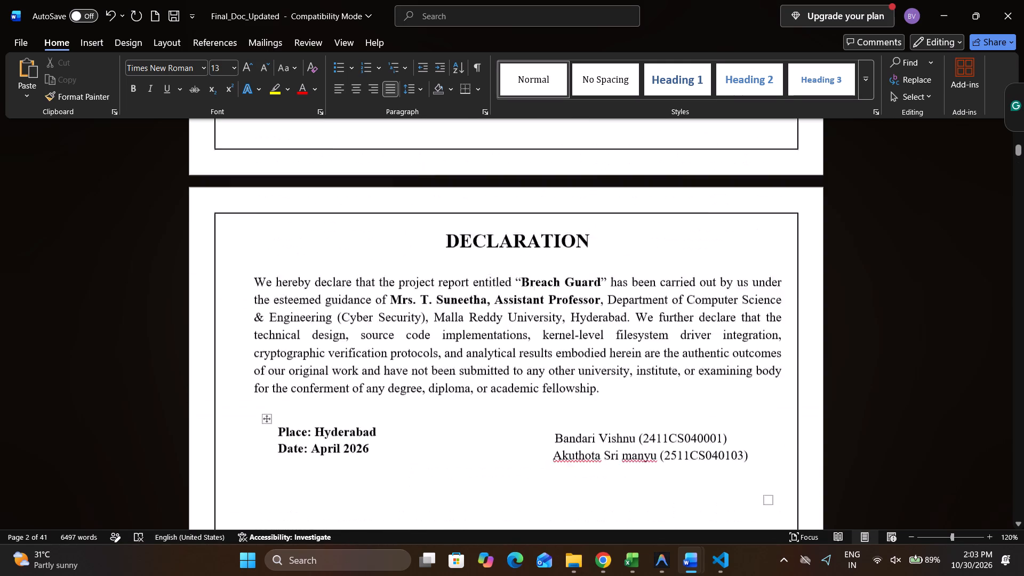
{"action": "scroll", "coordinate": [507, 429], "scroll_direction": "up", "scroll_amount": 1}
{"action": "scroll", "coordinate": [507, 429], "scroll_direction": "down", "scroll_amount": 2}
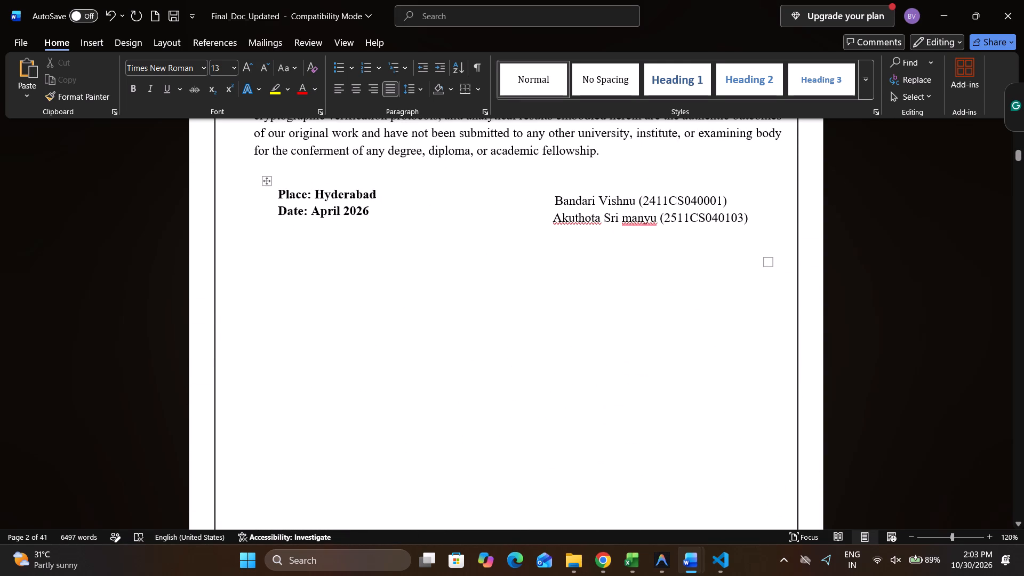
{"action": "left_click", "coordinate": [662, 252]}
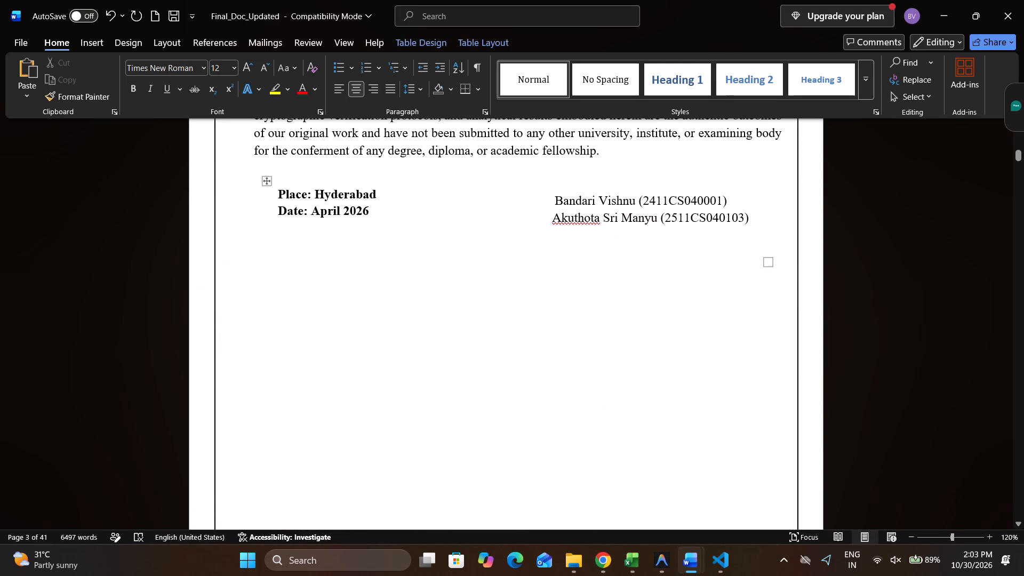
Review the acknowledgement paragraphs, the abstract with its keywords, and the start of the contents table.
{"action": "scroll", "coordinate": [606, 335], "scroll_direction": "down", "scroll_amount": 3}
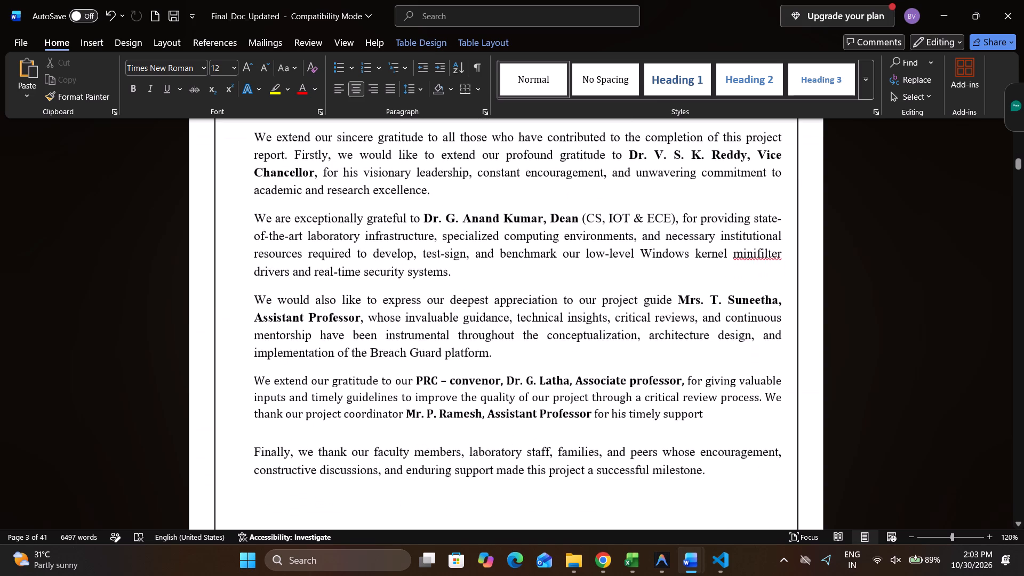
{"action": "scroll", "coordinate": [606, 335], "scroll_direction": "down", "scroll_amount": 1}
{"action": "scroll", "coordinate": [606, 335], "scroll_direction": "up", "scroll_amount": 1}
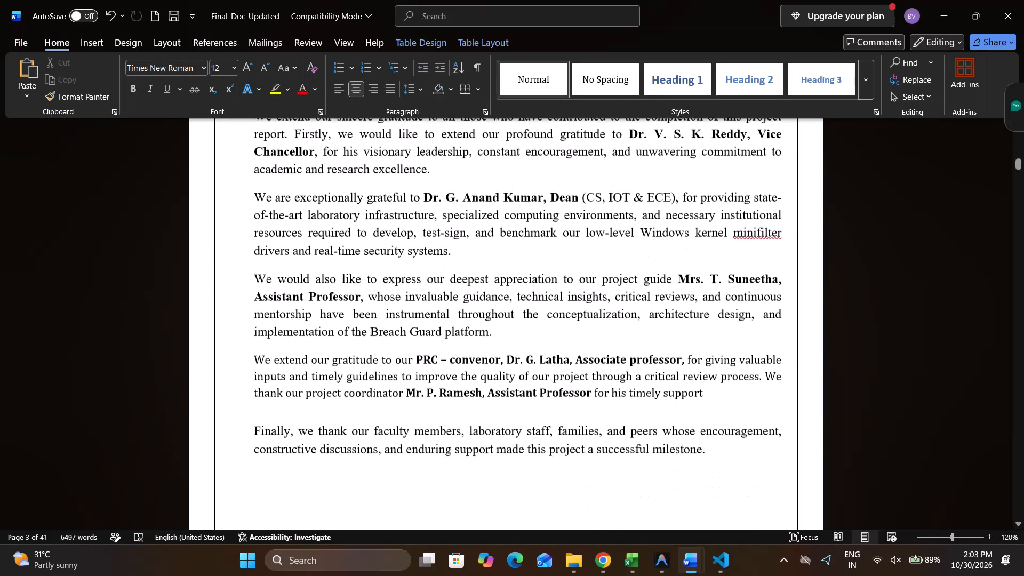
{"action": "scroll", "coordinate": [606, 335], "scroll_direction": "up", "scroll_amount": 1}
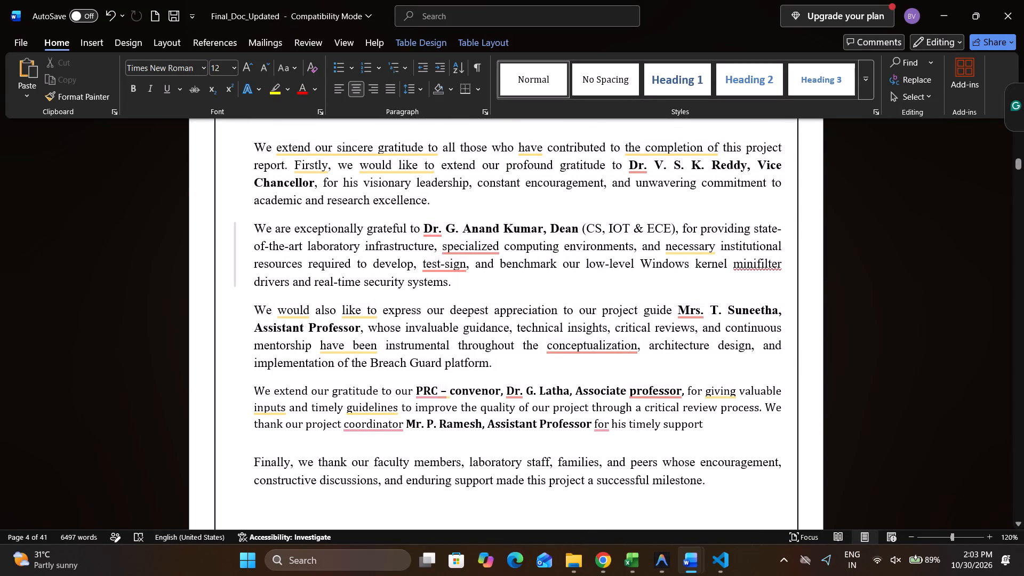
{"action": "scroll", "coordinate": [695, 317], "scroll_direction": "down", "scroll_amount": 5}
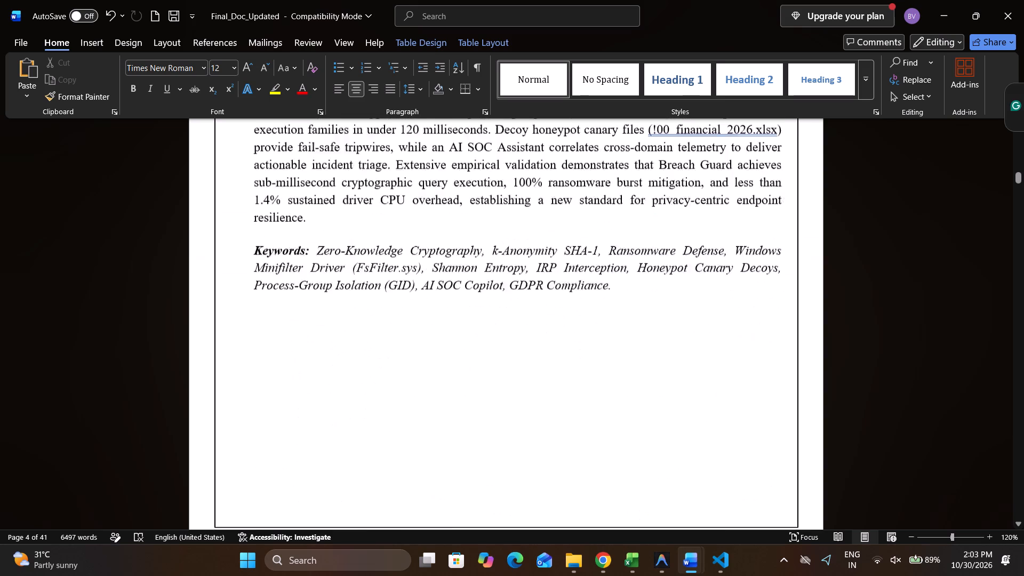
{"action": "scroll", "coordinate": [695, 317], "scroll_direction": "down", "scroll_amount": 2}
{"action": "scroll", "coordinate": [695, 317], "scroll_direction": "up", "scroll_amount": 1}
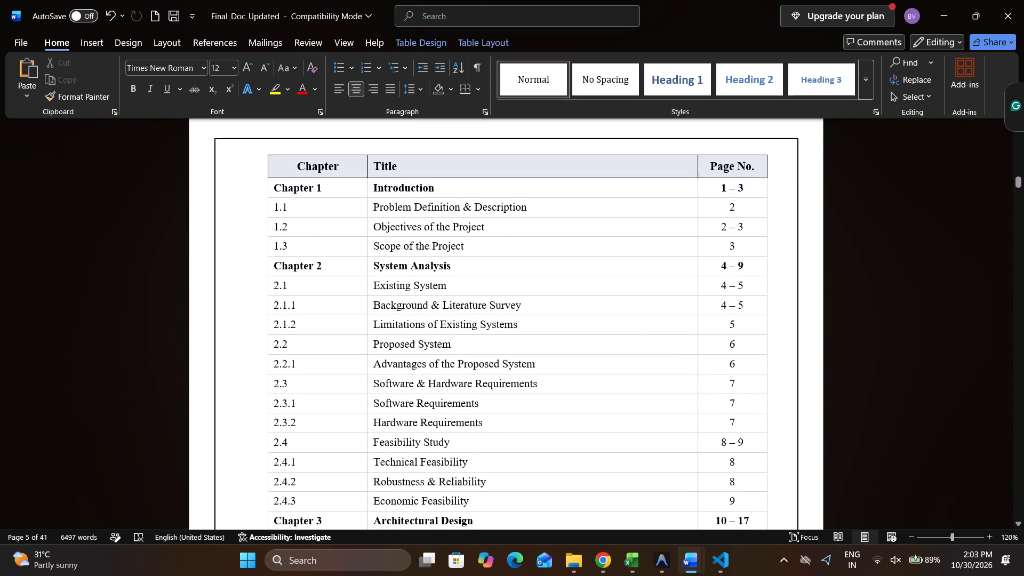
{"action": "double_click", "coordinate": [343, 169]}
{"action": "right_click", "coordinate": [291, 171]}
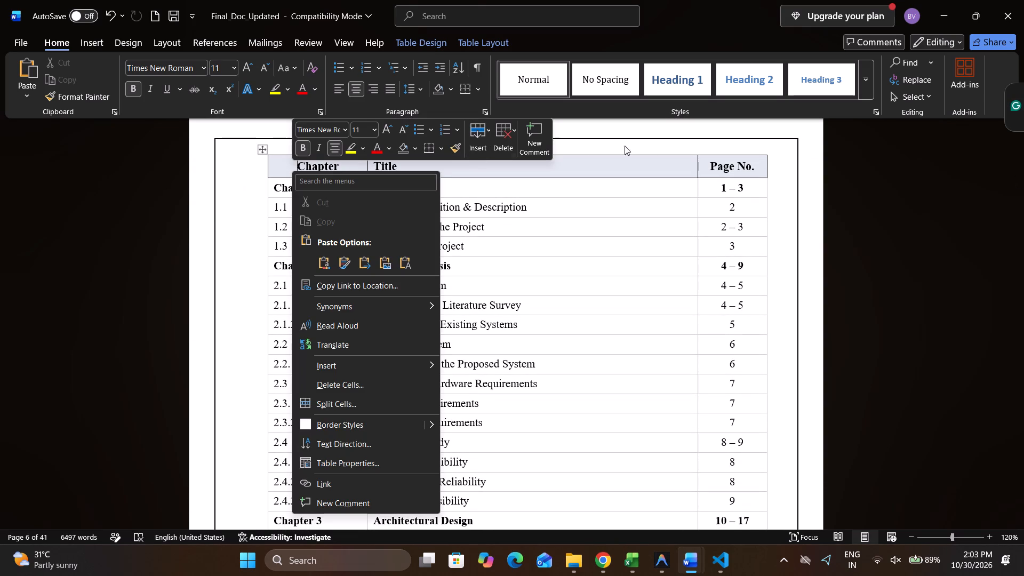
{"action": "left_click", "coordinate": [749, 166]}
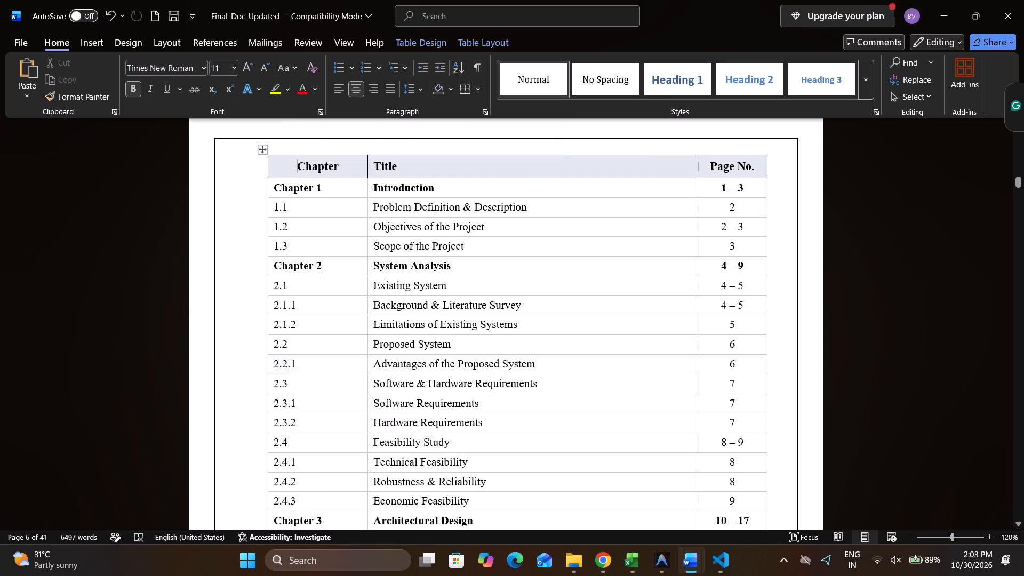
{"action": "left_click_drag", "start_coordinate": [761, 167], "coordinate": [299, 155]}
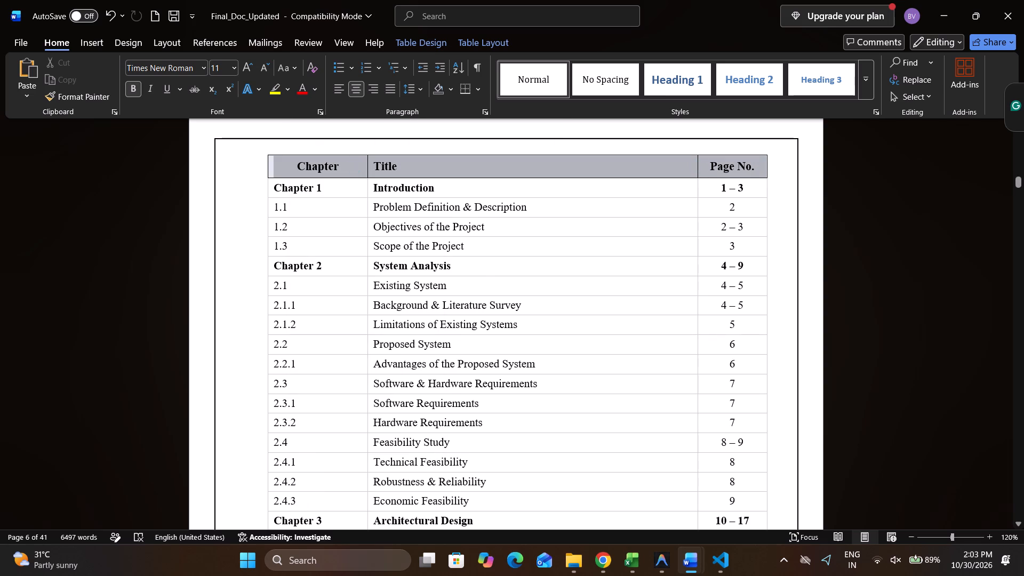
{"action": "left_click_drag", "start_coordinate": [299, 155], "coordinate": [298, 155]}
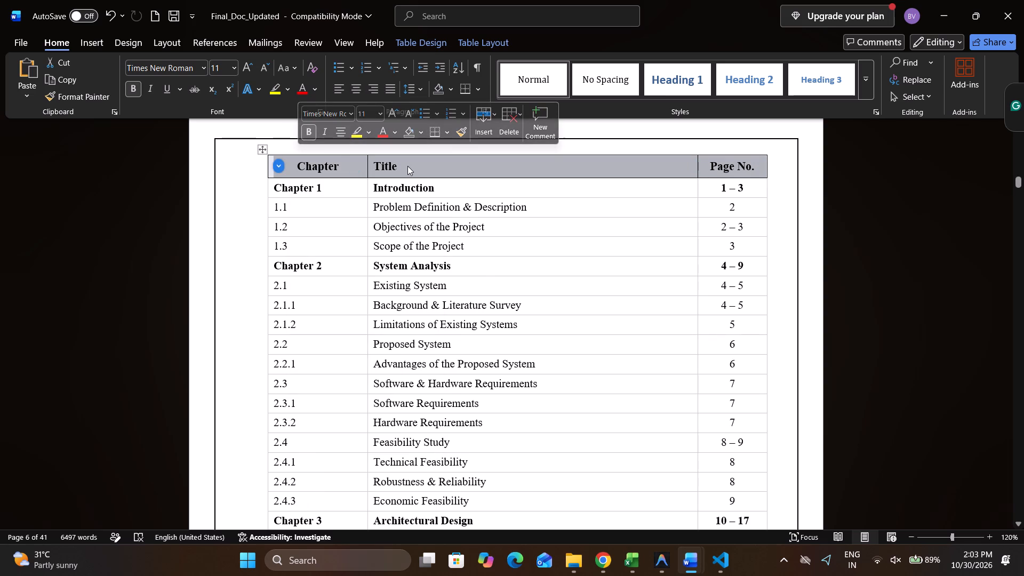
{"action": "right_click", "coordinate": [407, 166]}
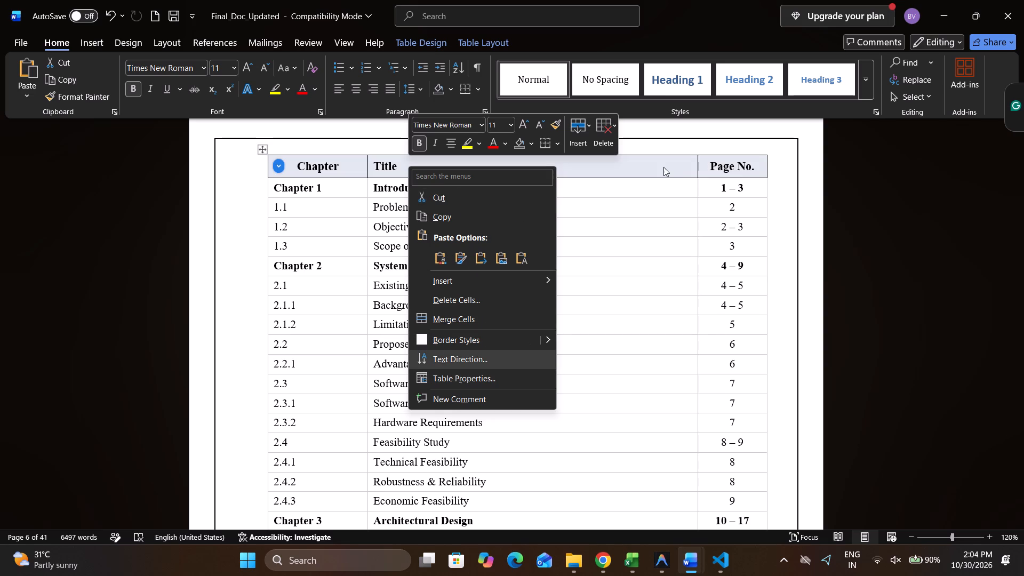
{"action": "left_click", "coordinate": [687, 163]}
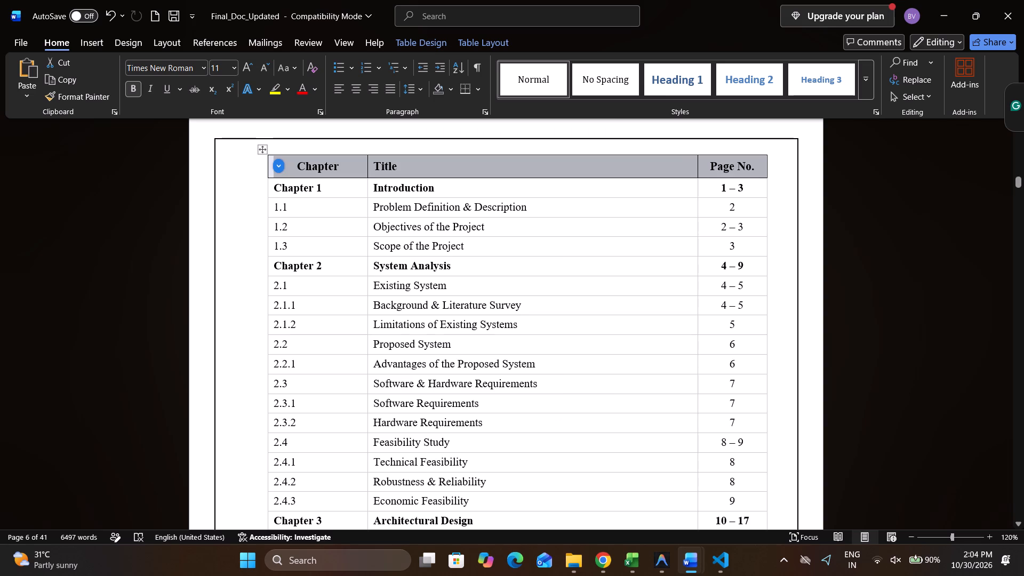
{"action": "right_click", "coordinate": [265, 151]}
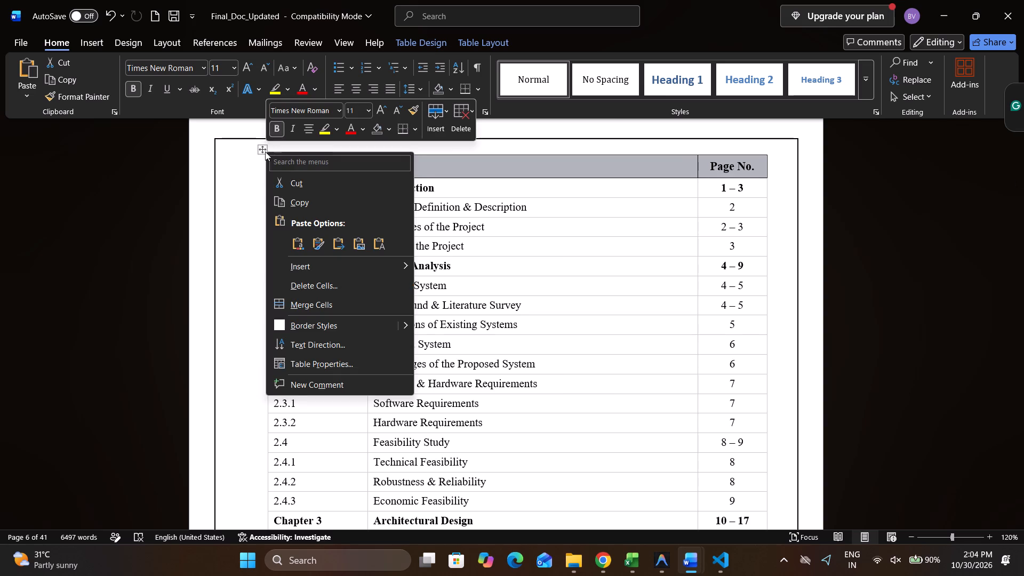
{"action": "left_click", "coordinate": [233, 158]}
Review the rest of the contents table through Chapter 5 and the lists of diagrams, screen shots and resultant tables.
{"action": "scroll", "coordinate": [311, 234], "scroll_direction": "down", "scroll_amount": 1}
{"action": "scroll", "coordinate": [310, 294], "scroll_direction": "down", "scroll_amount": 1}
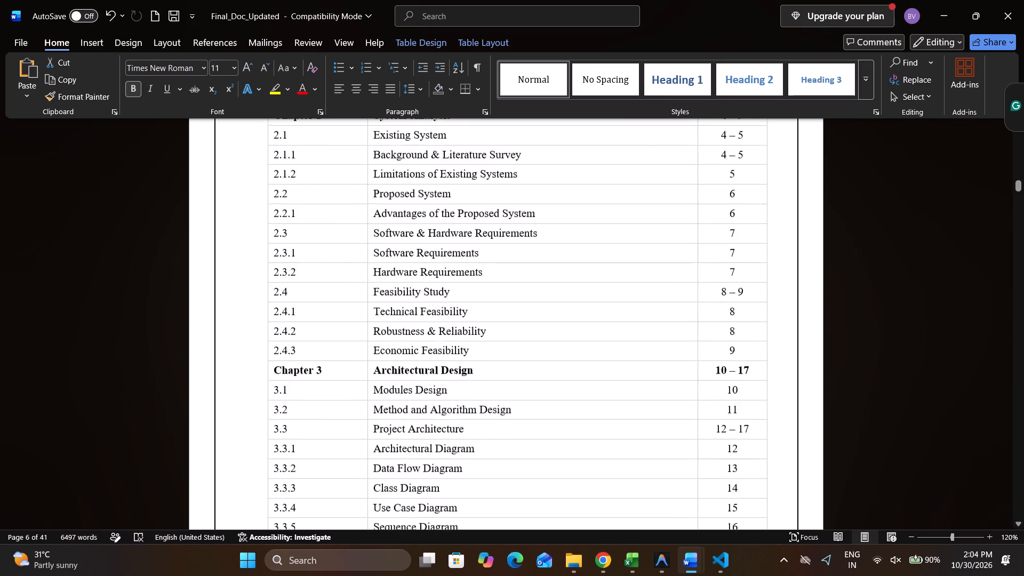
{"action": "scroll", "coordinate": [310, 294], "scroll_direction": "down", "scroll_amount": 3}
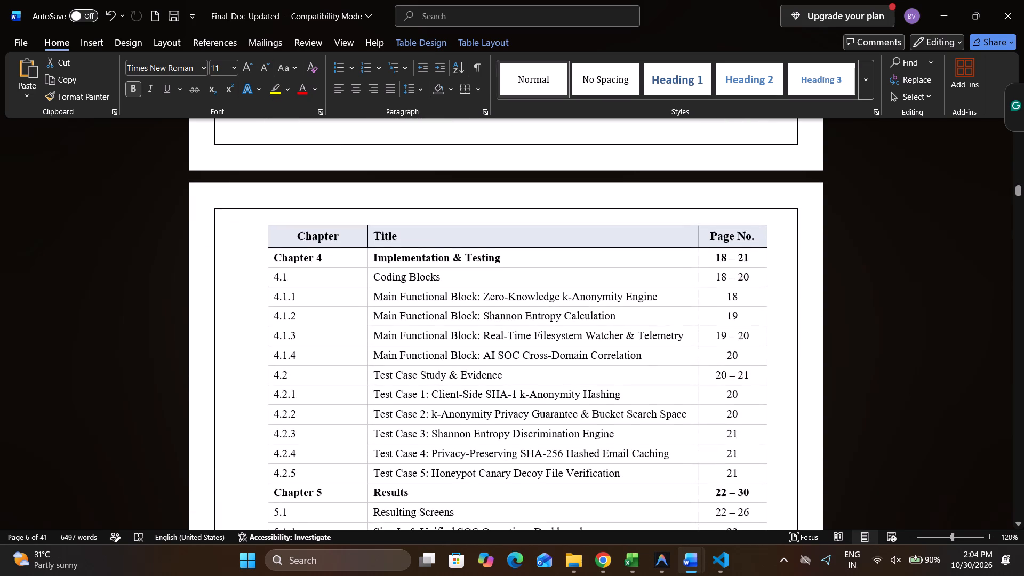
{"action": "scroll", "coordinate": [310, 294], "scroll_direction": "down", "scroll_amount": 3}
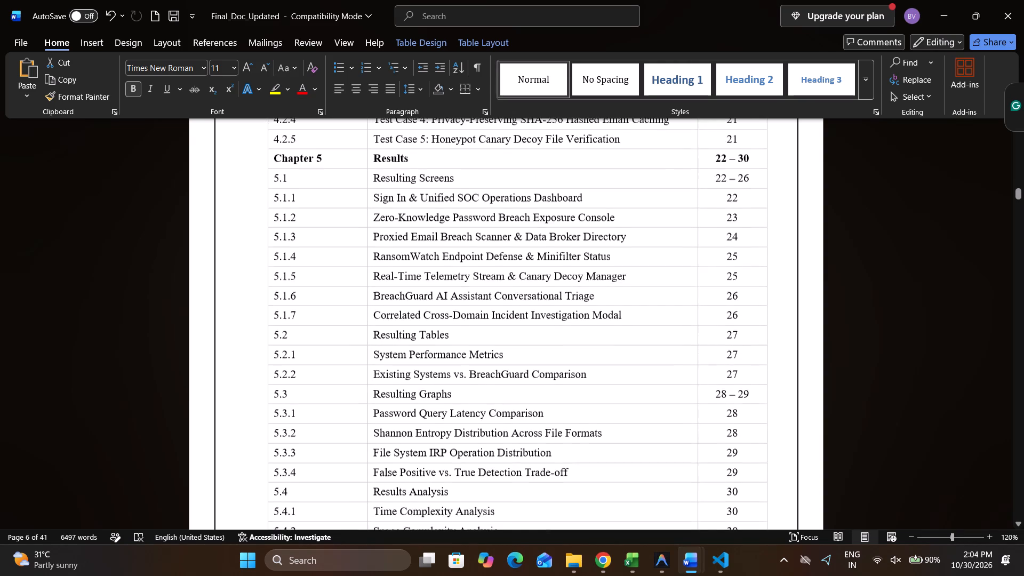
{"action": "scroll", "coordinate": [310, 294], "scroll_direction": "down", "scroll_amount": 5}
{"action": "scroll", "coordinate": [351, 339], "scroll_direction": "down", "scroll_amount": 2}
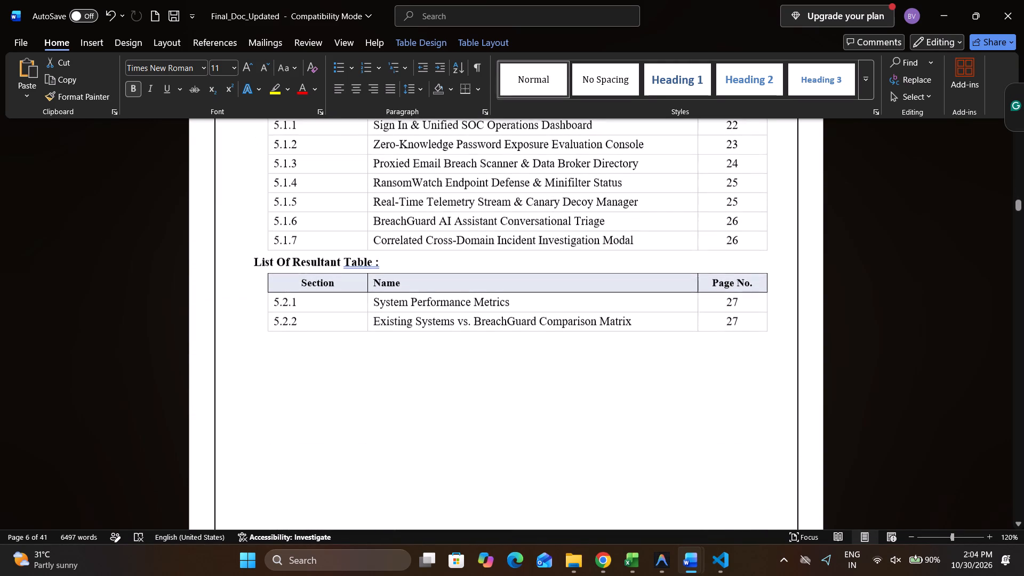
{"action": "scroll", "coordinate": [351, 339], "scroll_direction": "down", "scroll_amount": 5}
{"action": "scroll", "coordinate": [351, 339], "scroll_direction": "up", "scroll_amount": 2}
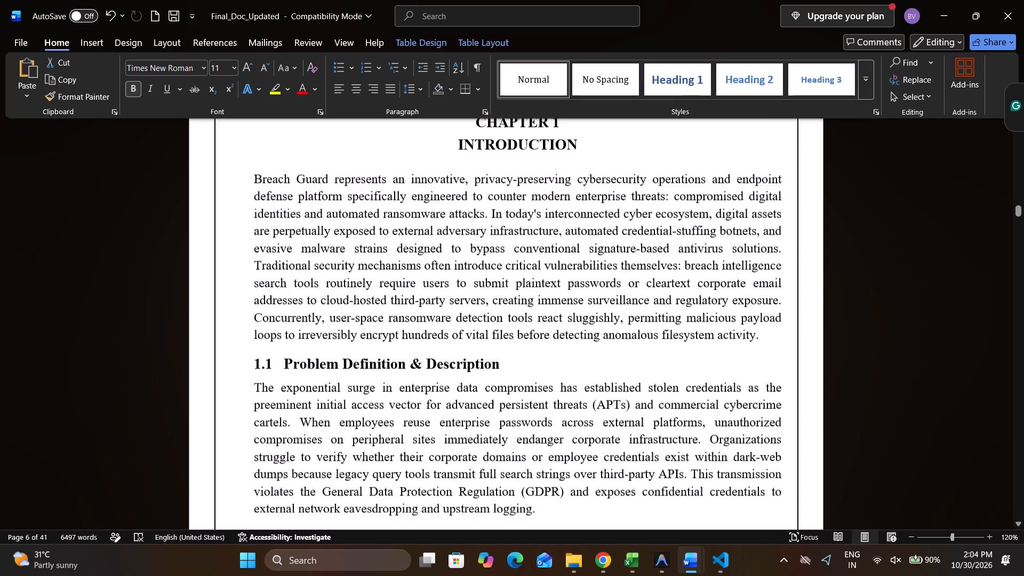
{"action": "scroll", "coordinate": [351, 339], "scroll_direction": "up", "scroll_amount": 5}
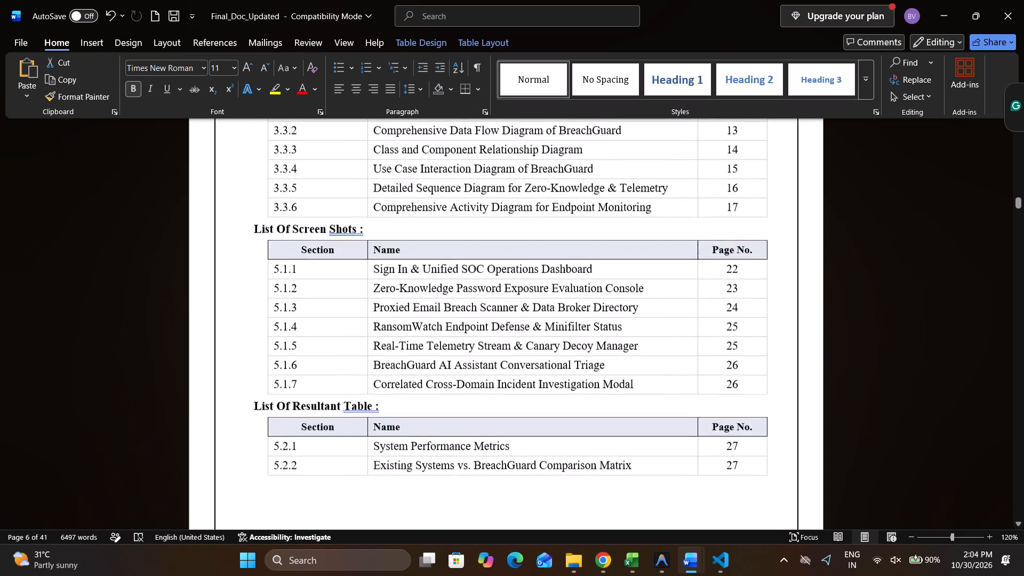
Look over the Chapter 1 Introduction, including the Problem Definition & Description section, and the page layout that follows.
{"action": "scroll", "coordinate": [437, 241], "scroll_direction": "down", "scroll_amount": 3}
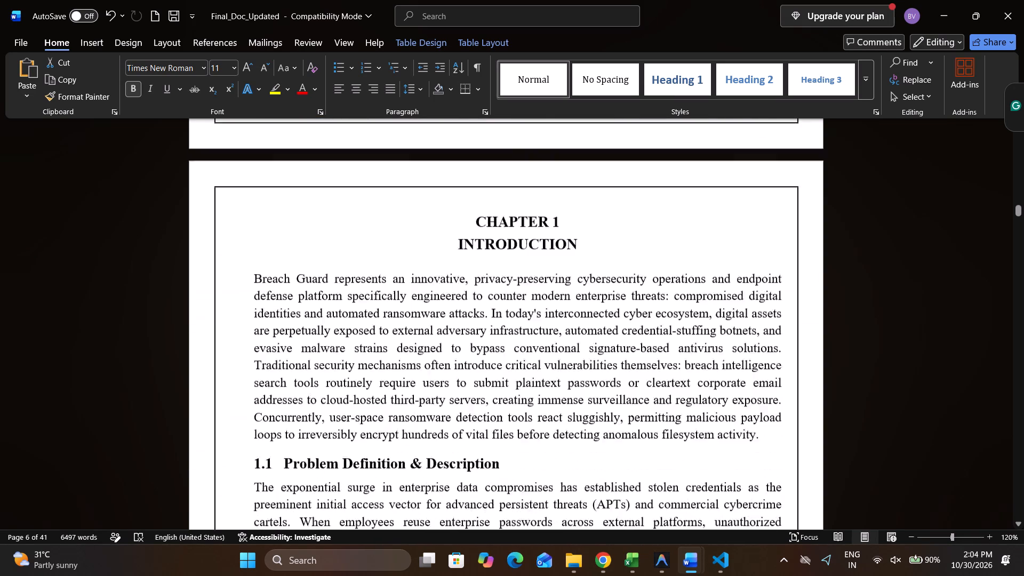
{"action": "scroll", "coordinate": [437, 241], "scroll_direction": "down", "scroll_amount": 4}
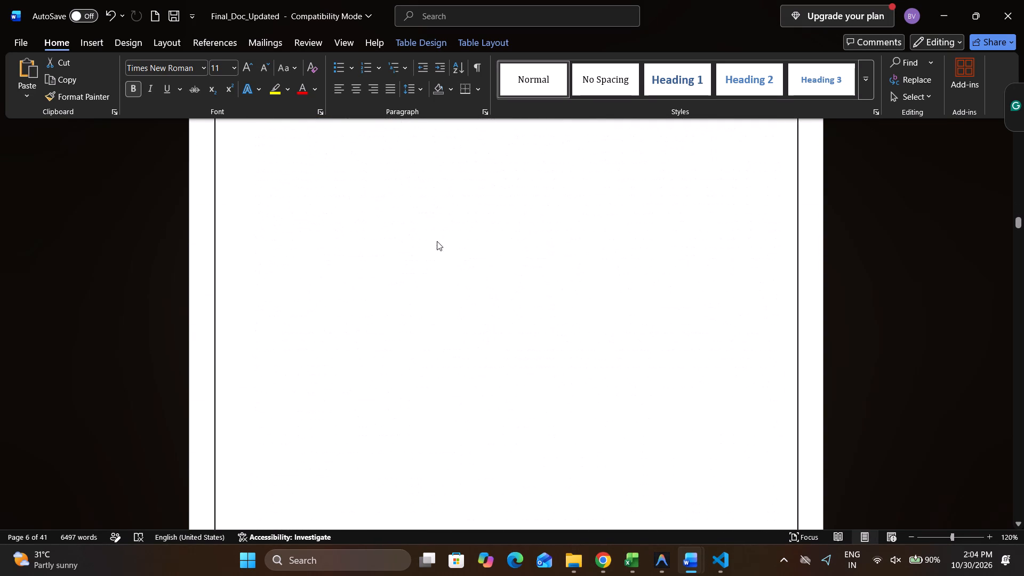
Save the report with the cursor placed below the Scope of the Project paragraph in section 1.3.
{"action": "scroll", "coordinate": [437, 241], "scroll_direction": "down", "scroll_amount": 3}
{"action": "left_click", "coordinate": [447, 253]}
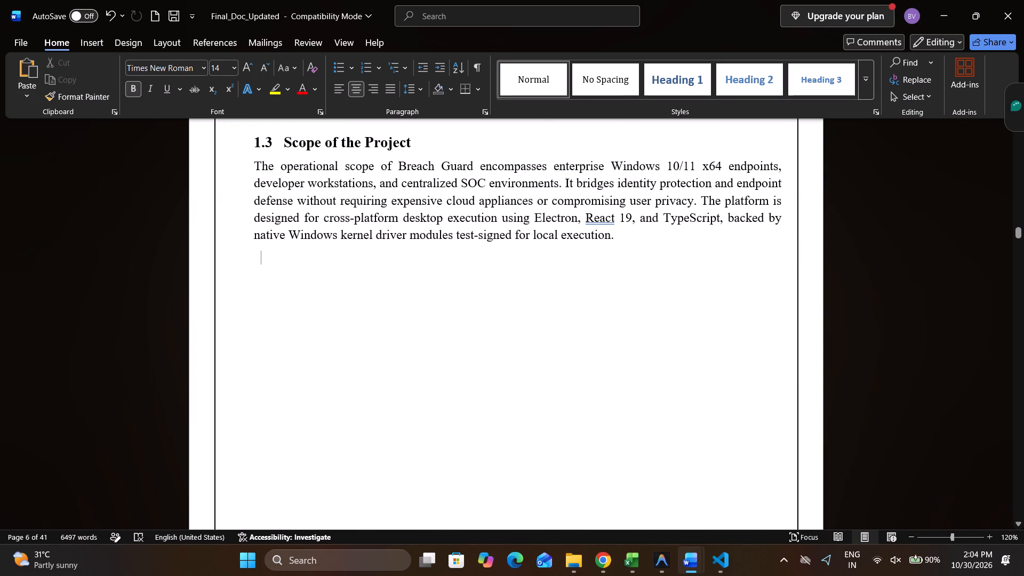
{"action": "key", "text": "ctrl+s"}
Review Chapter 2 System Analysis, including its numbered literature references, and continue into Chapter 3 through the Algorithm 1 and Algorithm 2 listings.
{"action": "scroll", "coordinate": [447, 253], "scroll_direction": "down", "scroll_amount": 2}
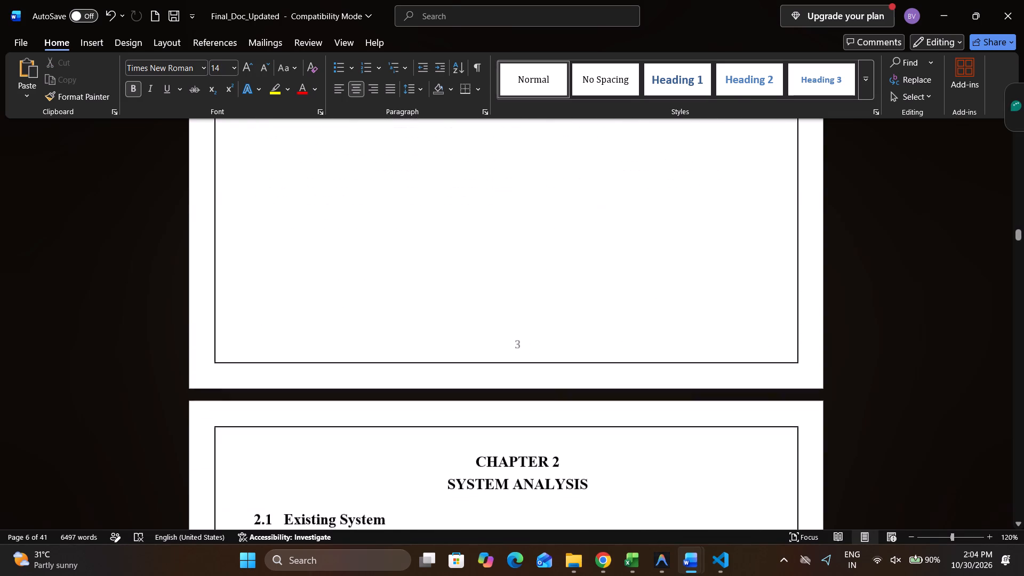
{"action": "scroll", "coordinate": [447, 253], "scroll_direction": "down", "scroll_amount": 3}
{"action": "scroll", "coordinate": [447, 253], "scroll_direction": "up", "scroll_amount": 1}
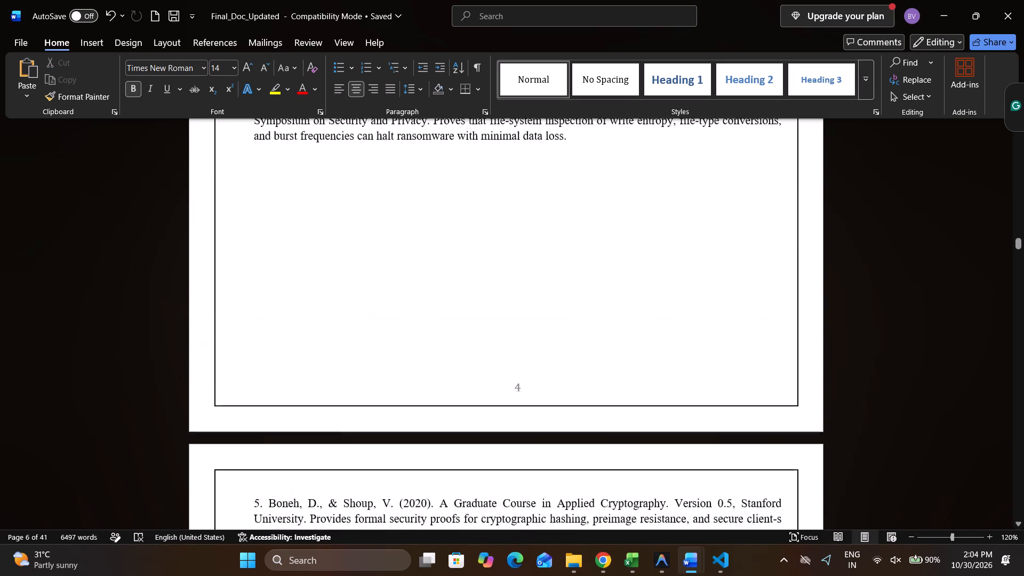
{"action": "scroll", "coordinate": [447, 253], "scroll_direction": "up", "scroll_amount": 1}
{"action": "scroll", "coordinate": [447, 253], "scroll_direction": "down", "scroll_amount": 1}
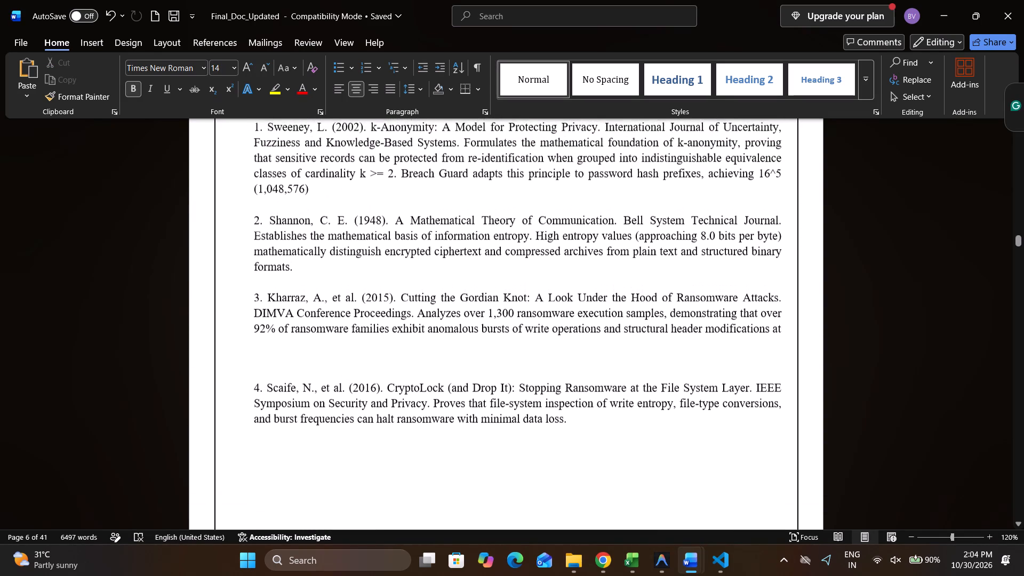
{"action": "scroll", "coordinate": [447, 253], "scroll_direction": "down", "scroll_amount": 6}
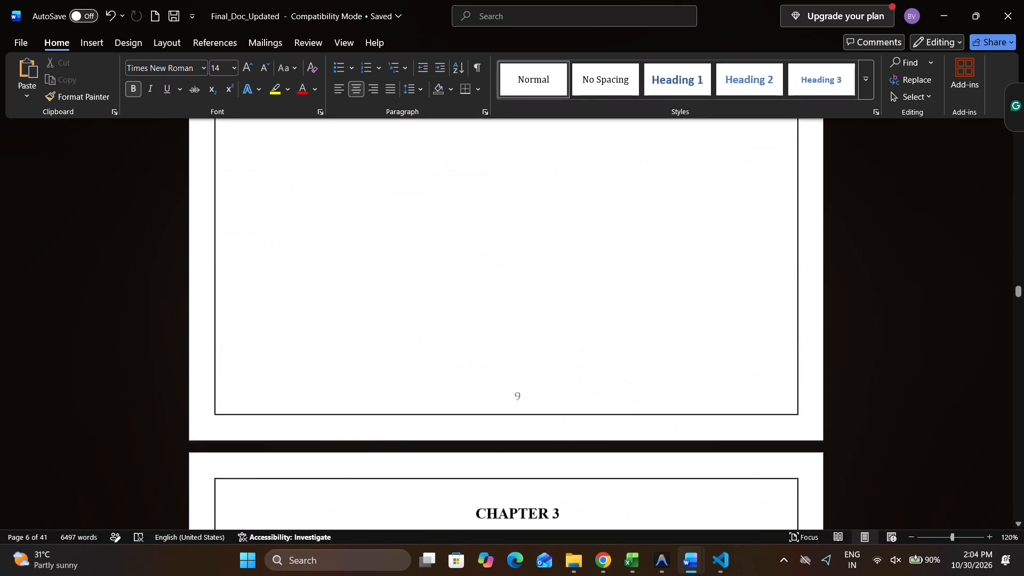
{"action": "scroll", "coordinate": [447, 253], "scroll_direction": "down", "scroll_amount": 2}
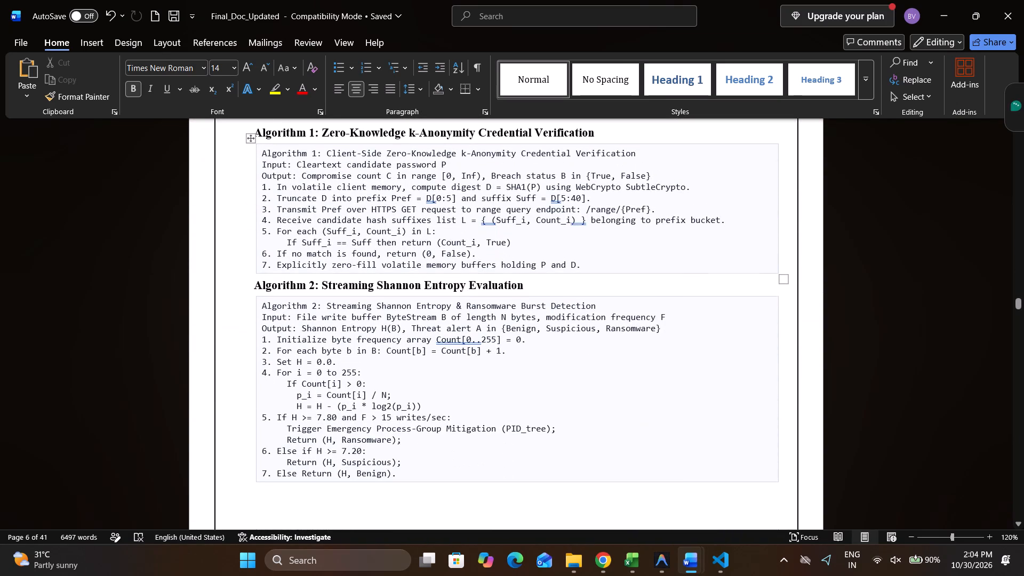
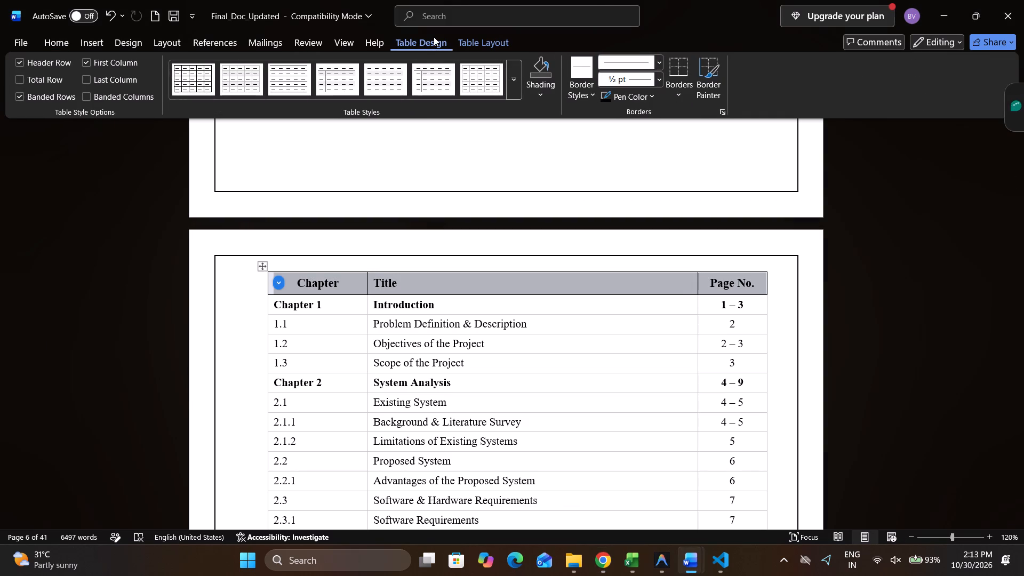
{"action": "left_click", "coordinate": [546, 91]}
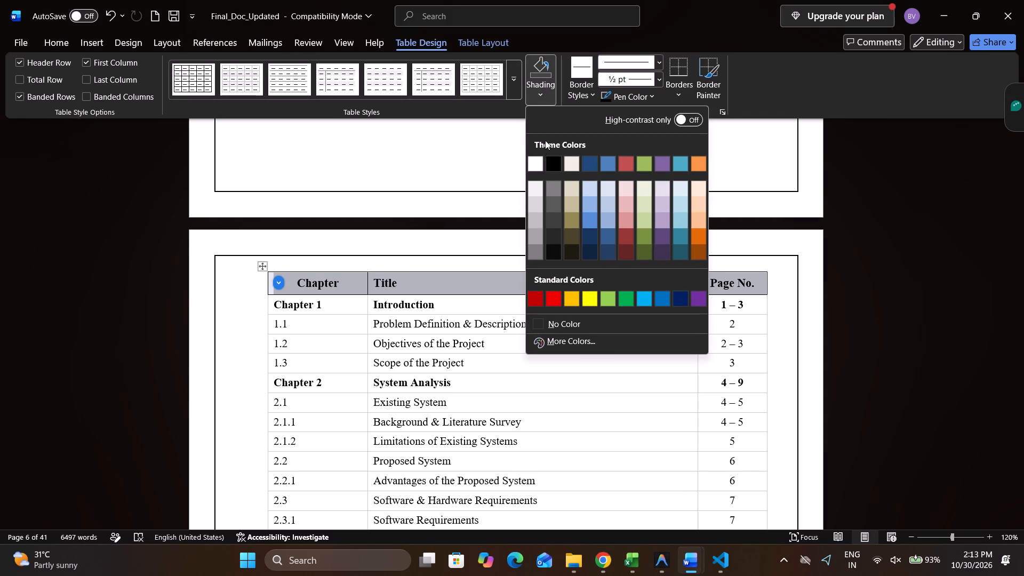
{"action": "left_click", "coordinate": [537, 164]}
{"action": "left_click", "coordinate": [462, 234]}
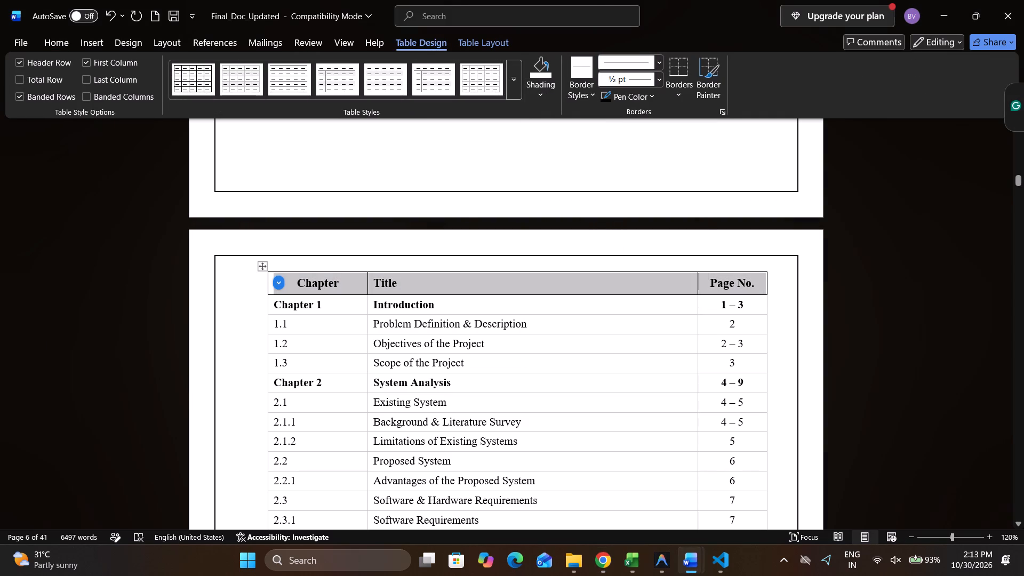
{"action": "left_click", "coordinate": [280, 230]}
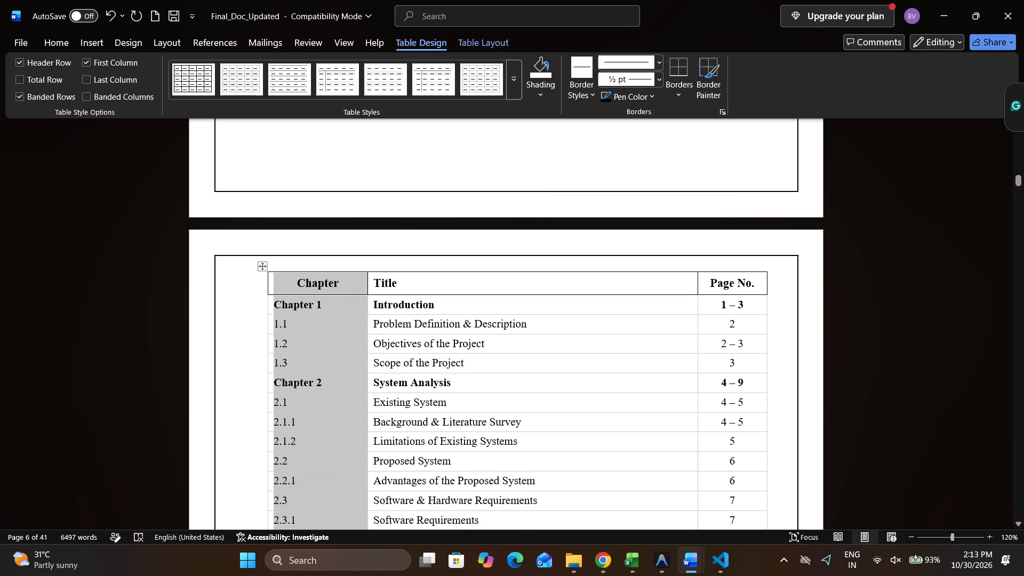
{"action": "left_click", "coordinate": [252, 310]}
{"action": "left_click", "coordinate": [252, 397]}
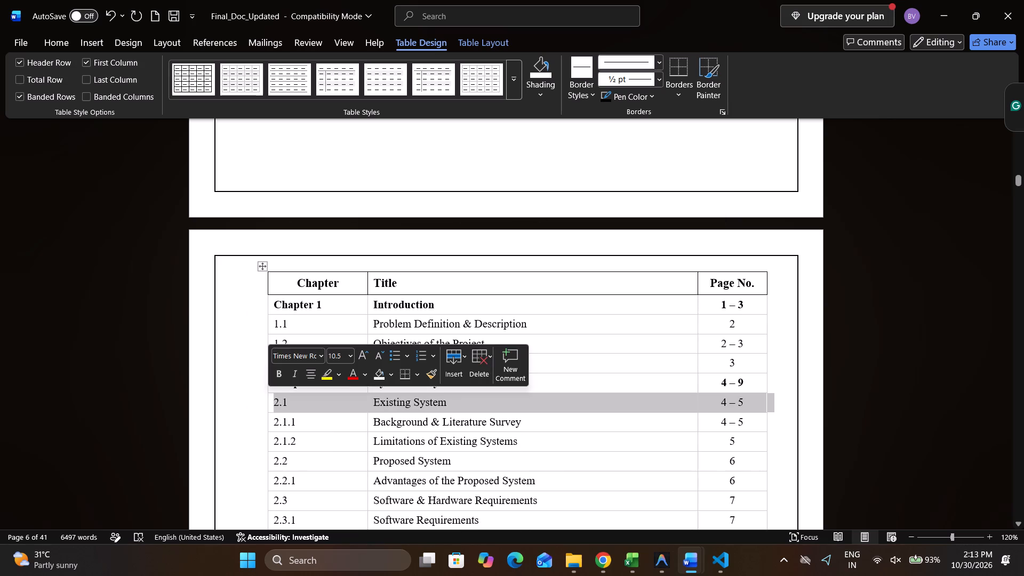
{"action": "left_click", "coordinate": [246, 342]}
Apply the same white shading to the header row of the contents table that begins with Chapter 4, Implementation & Testing.
{"action": "scroll", "coordinate": [234, 354], "scroll_direction": "up", "scroll_amount": 2}
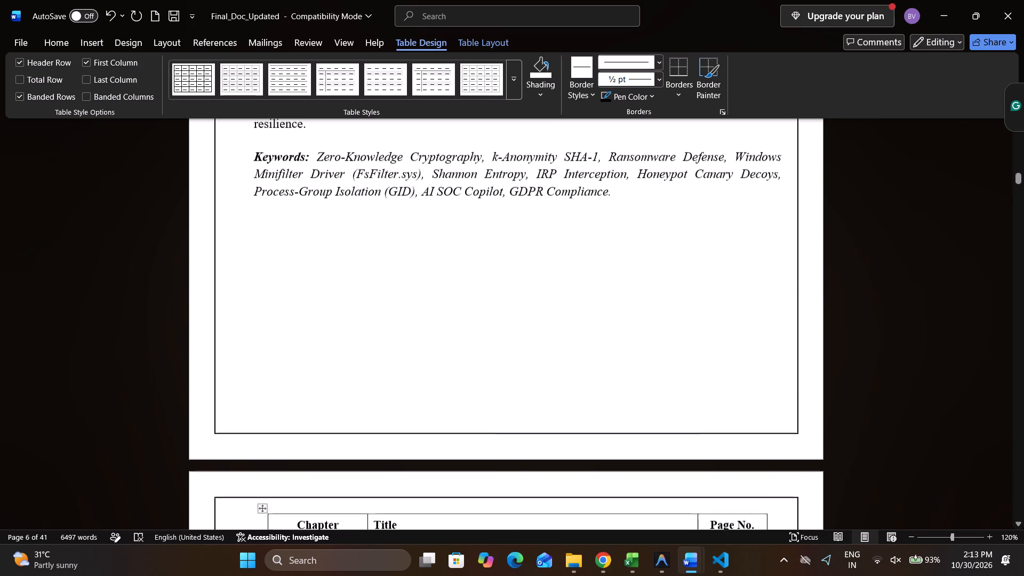
{"action": "scroll", "coordinate": [234, 354], "scroll_direction": "up", "scroll_amount": 1}
{"action": "scroll", "coordinate": [234, 354], "scroll_direction": "down", "scroll_amount": 2}
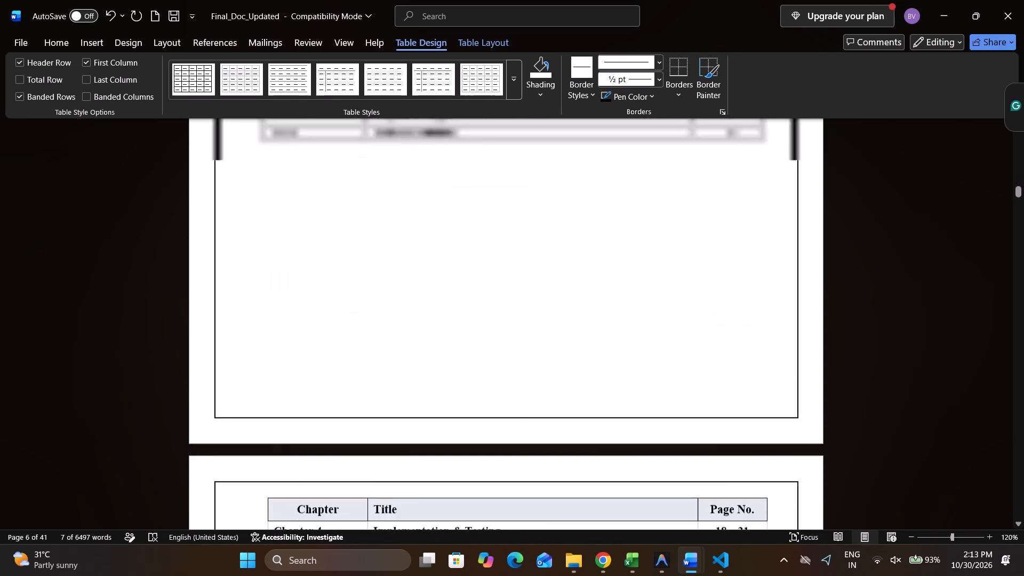
{"action": "scroll", "coordinate": [234, 354], "scroll_direction": "down", "scroll_amount": 1}
{"action": "scroll", "coordinate": [234, 354], "scroll_direction": "up", "scroll_amount": 7}
{"action": "scroll", "coordinate": [234, 354], "scroll_direction": "down", "scroll_amount": 1}
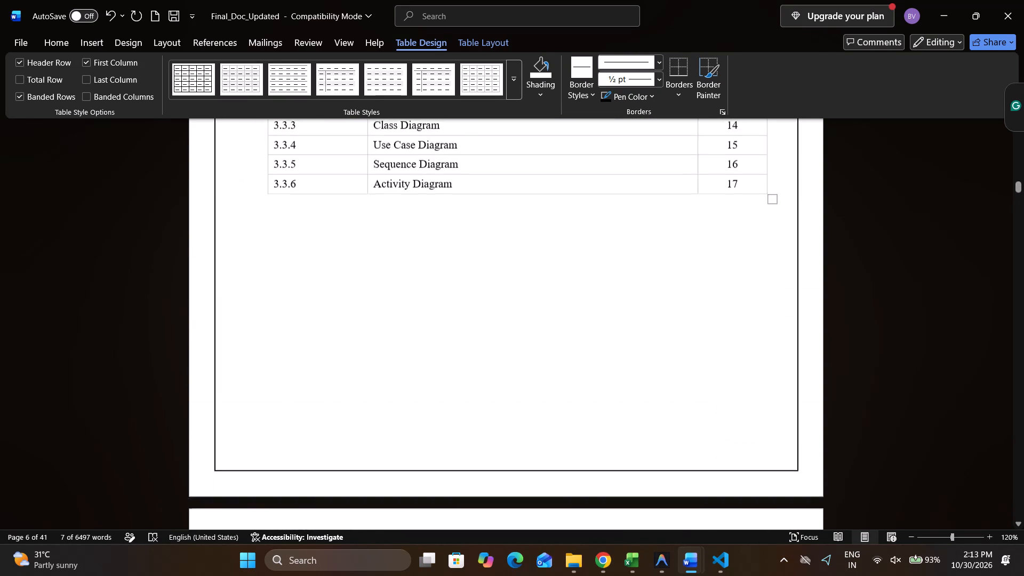
{"action": "scroll", "coordinate": [234, 354], "scroll_direction": "down", "scroll_amount": 1}
{"action": "left_click", "coordinate": [482, 133]}
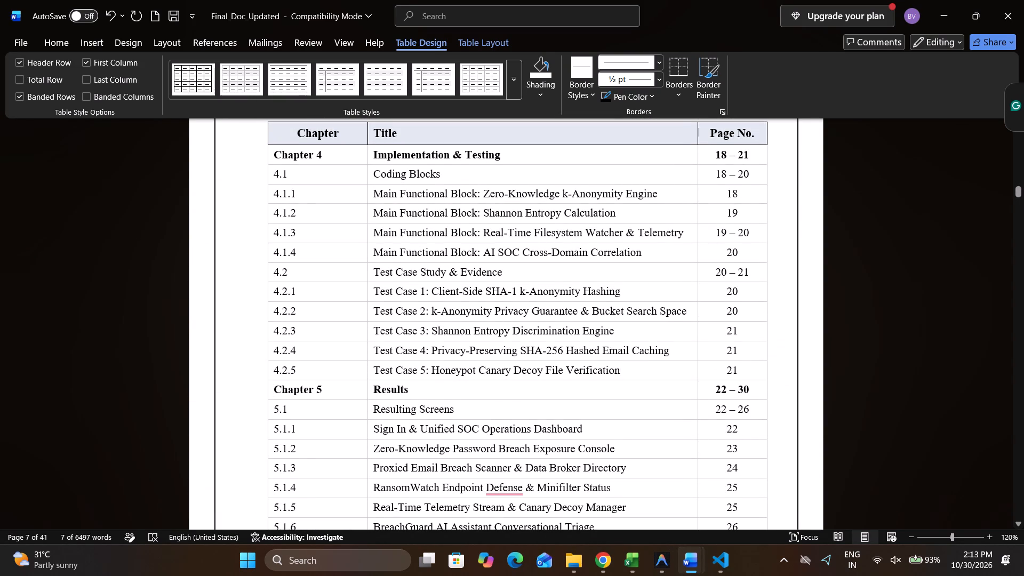
{"action": "left_click_drag", "start_coordinate": [277, 135], "coordinate": [293, 135]}
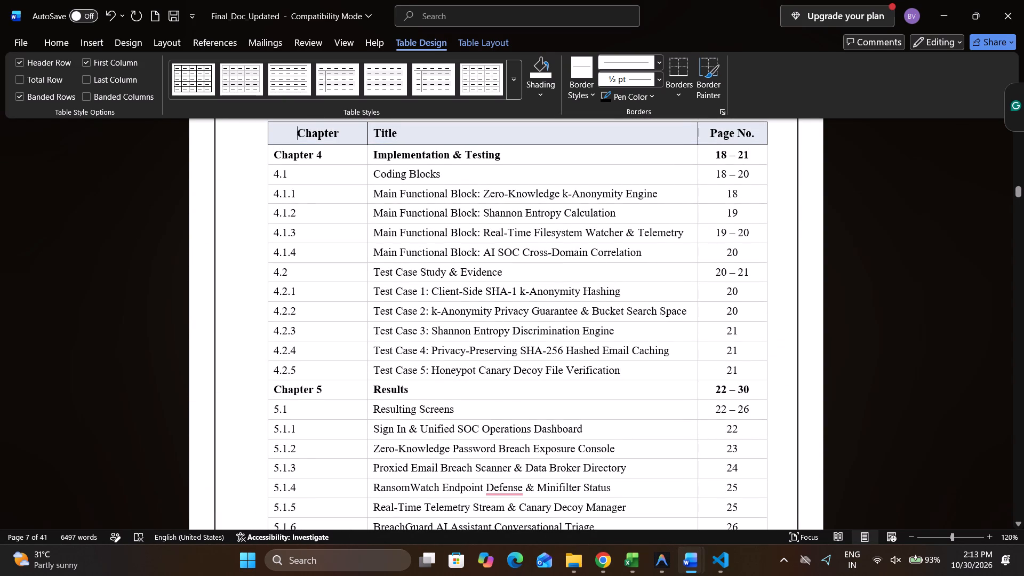
{"action": "left_click_drag", "start_coordinate": [293, 135], "coordinate": [707, 136]}
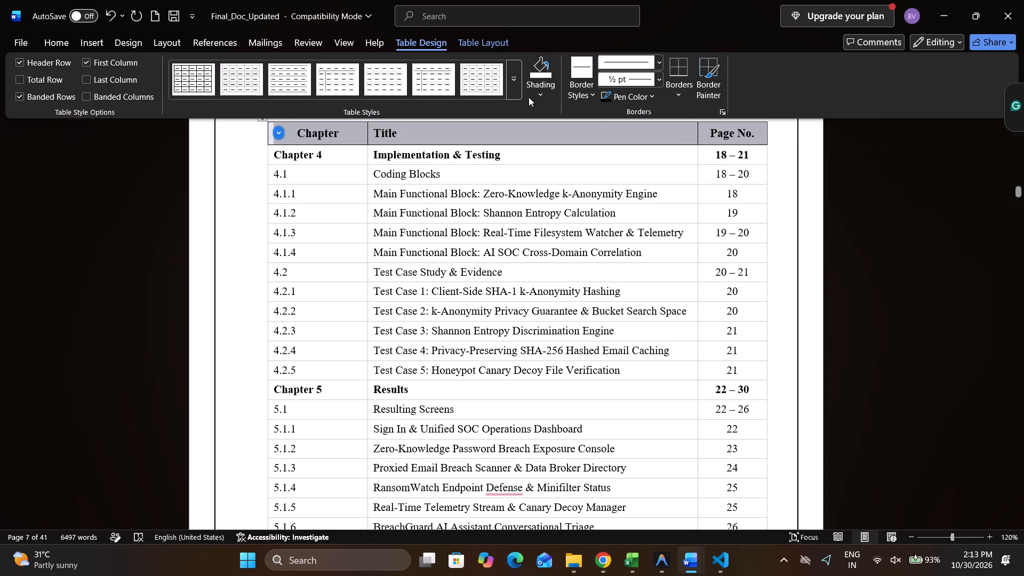
{"action": "left_click", "coordinate": [542, 75]}
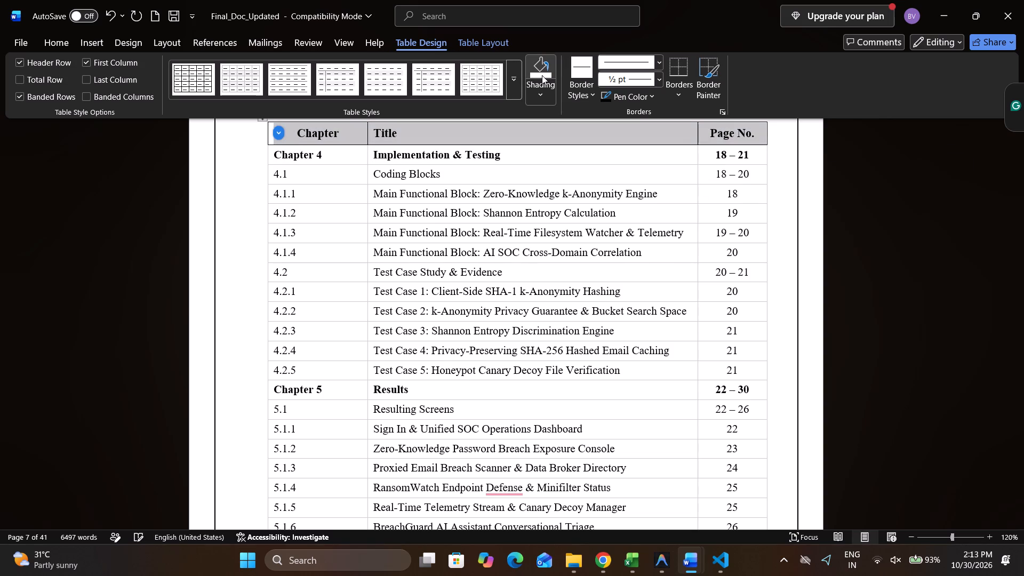
Check the first contents table's header, and go to the Chapter header cell of the table beginning with 5.4.3 Results Summary.
{"action": "scroll", "coordinate": [470, 183], "scroll_direction": "up", "scroll_amount": 4}
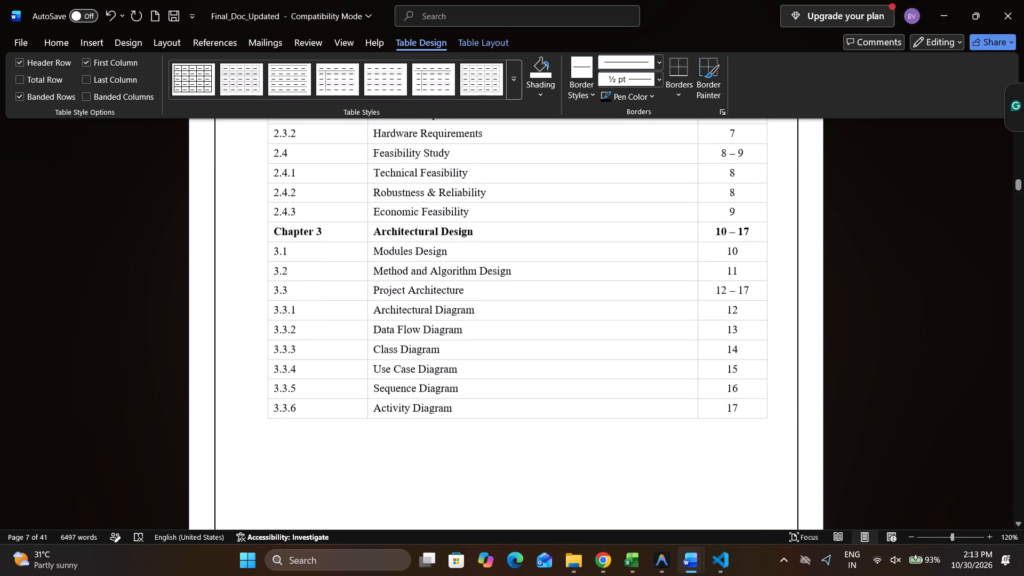
{"action": "scroll", "coordinate": [470, 183], "scroll_direction": "up", "scroll_amount": 3}
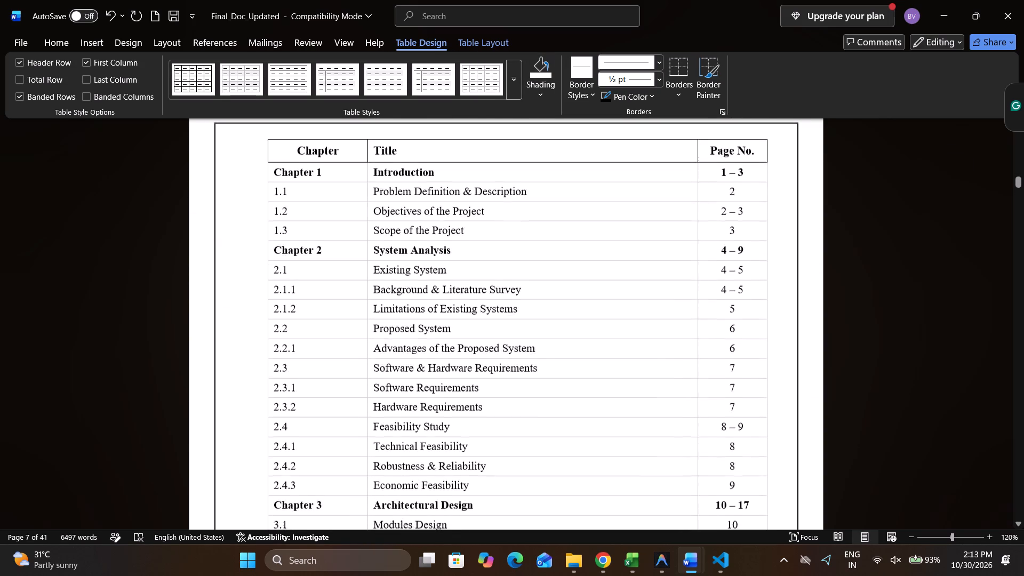
{"action": "scroll", "coordinate": [470, 183], "scroll_direction": "down", "scroll_amount": 2}
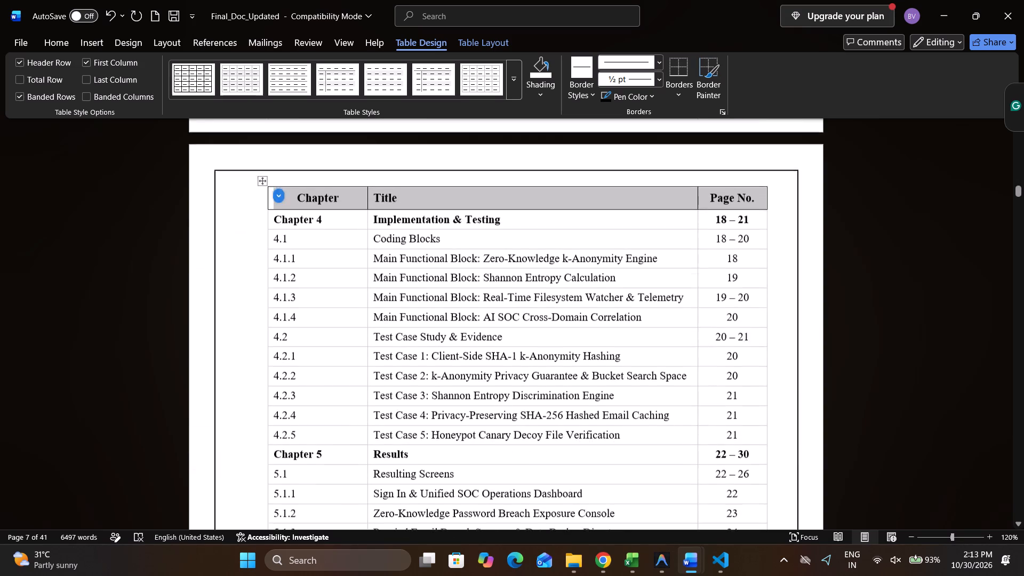
{"action": "scroll", "coordinate": [470, 183], "scroll_direction": "down", "scroll_amount": 2}
{"action": "scroll", "coordinate": [414, 307], "scroll_direction": "down", "scroll_amount": 3}
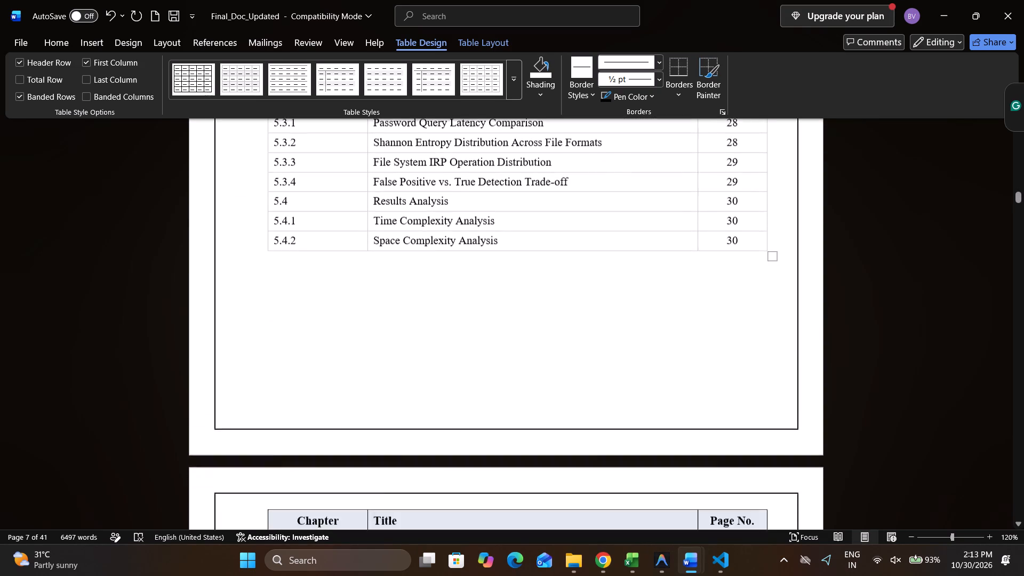
{"action": "scroll", "coordinate": [414, 307], "scroll_direction": "down", "scroll_amount": 1}
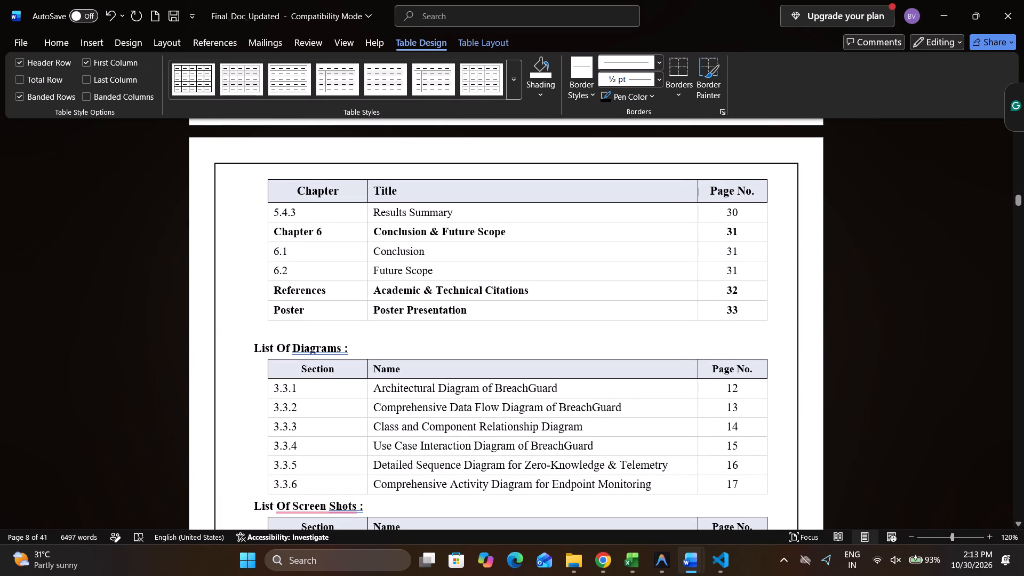
{"action": "left_click", "coordinate": [317, 195]}
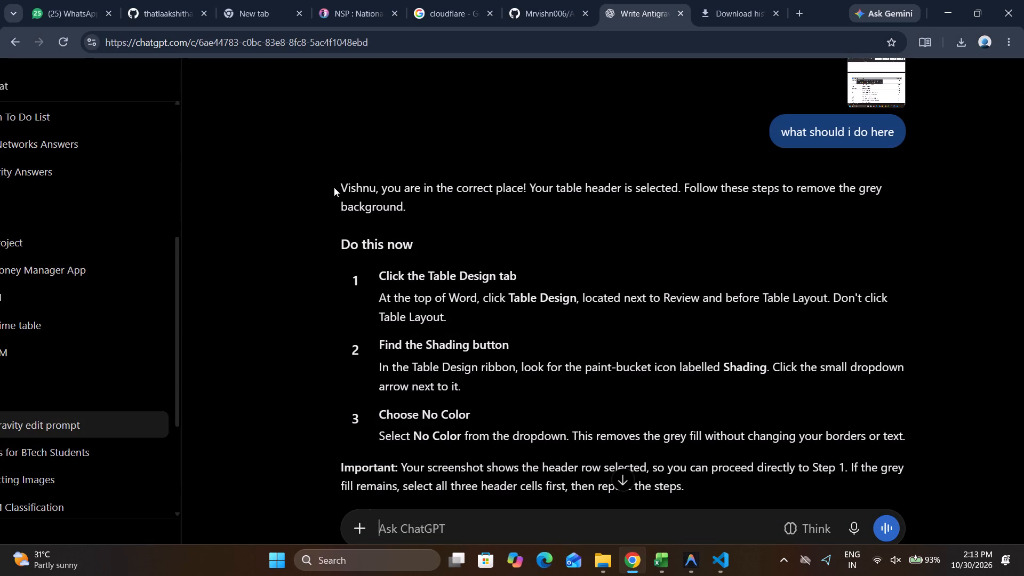
Switch to the Downloads folder and open Final_Doc_Updated in Word.
{"action": "key", "text": "alt+Tab"}
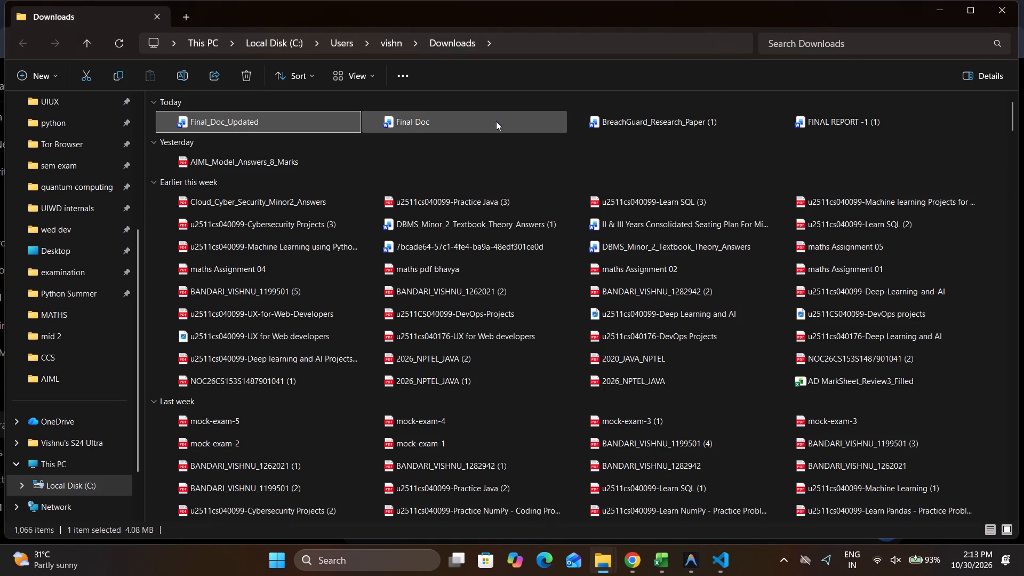
{"action": "double_click", "coordinate": [310, 124]}
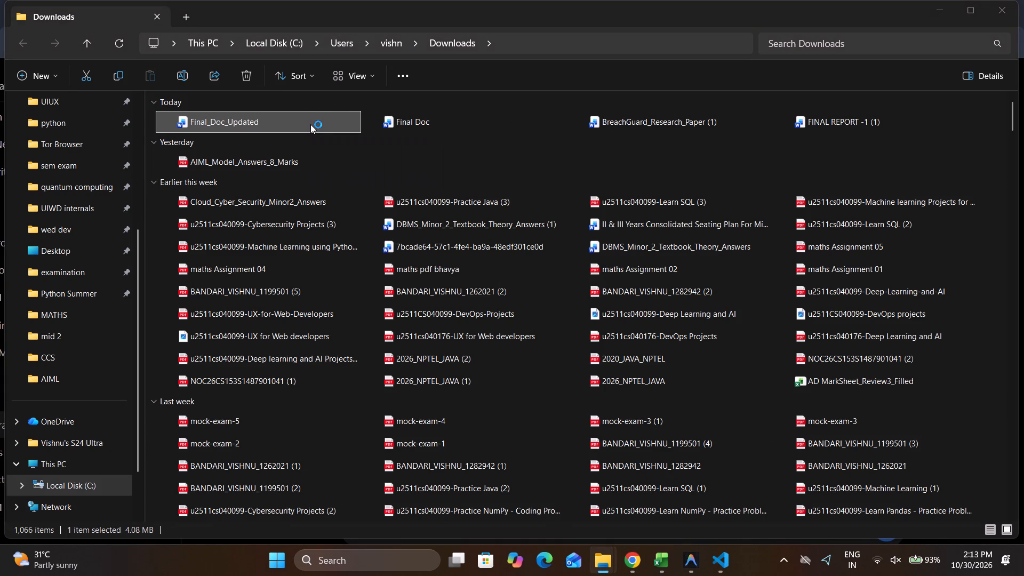
Set the shading of the Chapter, Title and Page No. header row above Chapter 1, Introduction to white, and save the document.
{"action": "scroll", "coordinate": [498, 308], "scroll_direction": "down", "scroll_amount": 1}
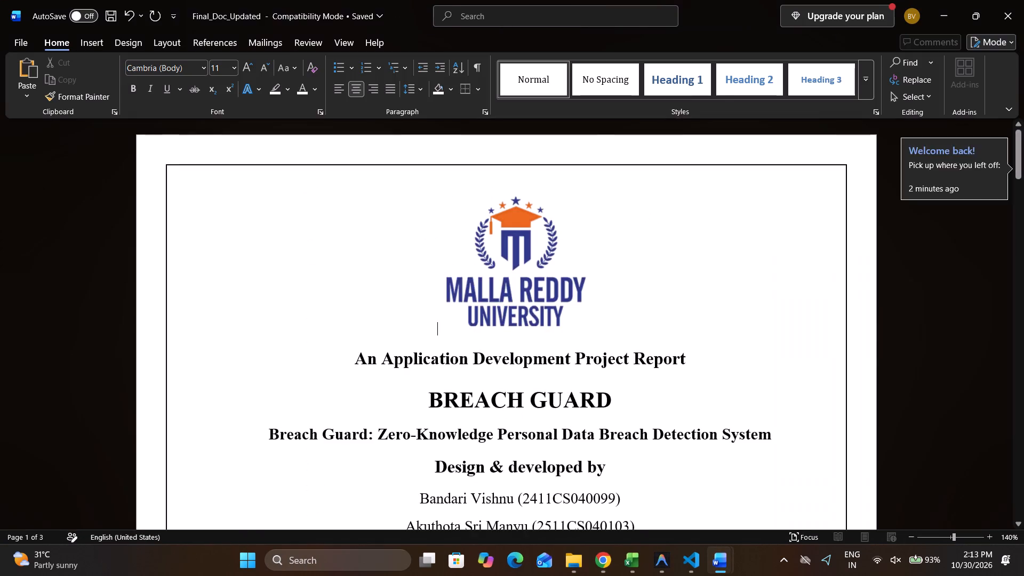
{"action": "scroll", "coordinate": [498, 308], "scroll_direction": "down", "scroll_amount": 5}
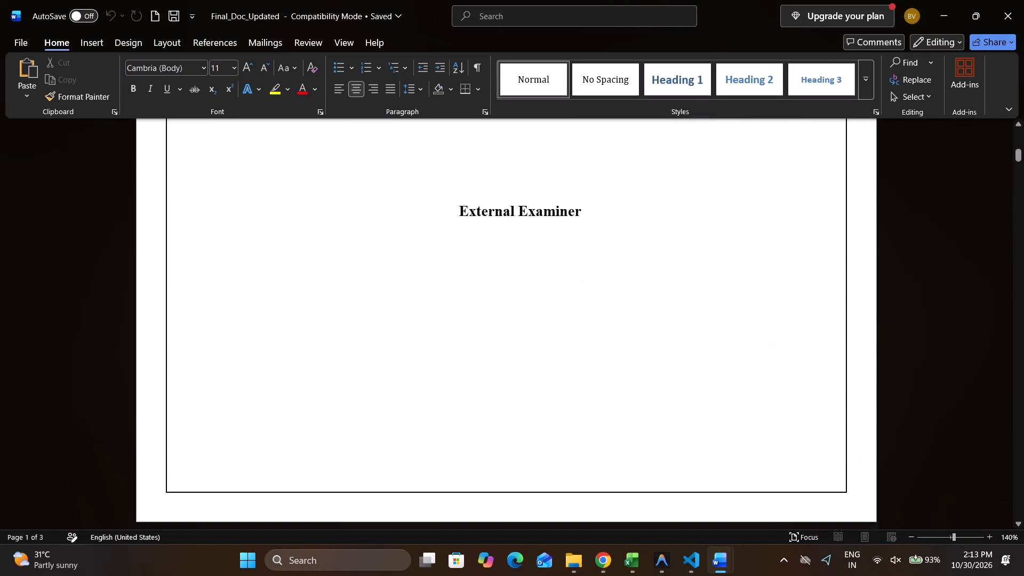
{"action": "scroll", "coordinate": [498, 308], "scroll_direction": "down", "scroll_amount": 4}
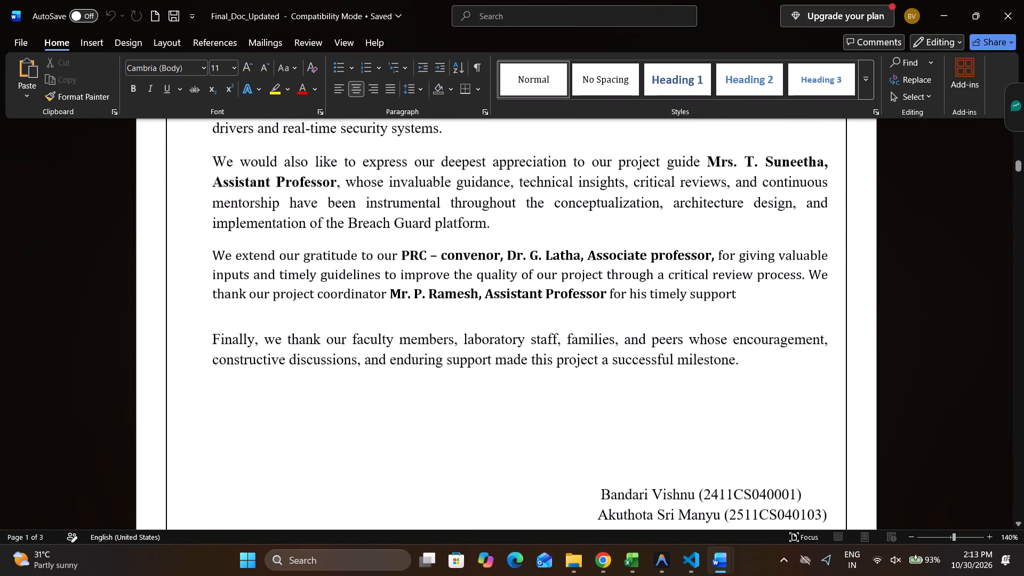
{"action": "scroll", "coordinate": [498, 308], "scroll_direction": "down", "scroll_amount": 3}
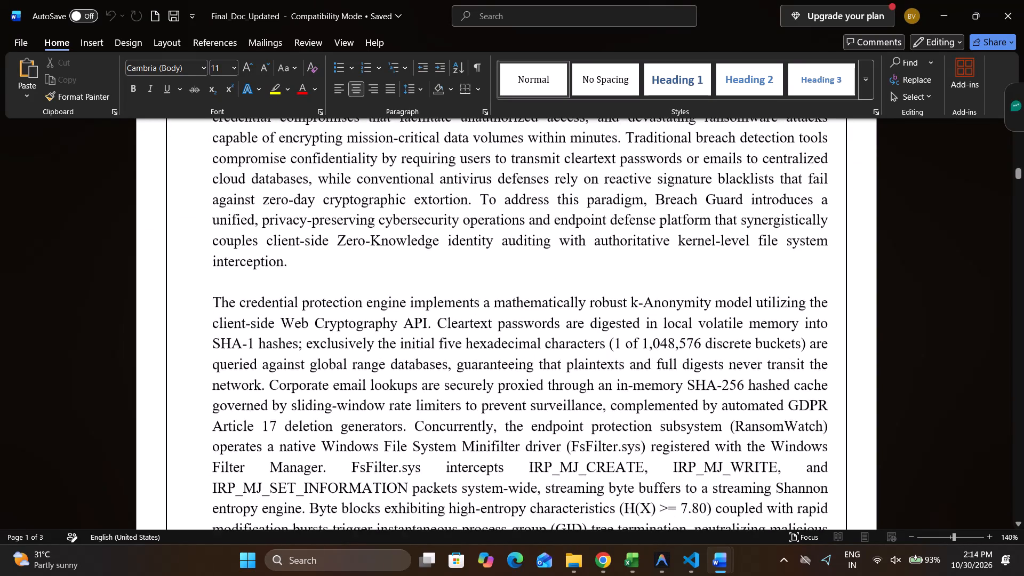
{"action": "scroll", "coordinate": [498, 308], "scroll_direction": "down", "scroll_amount": 2}
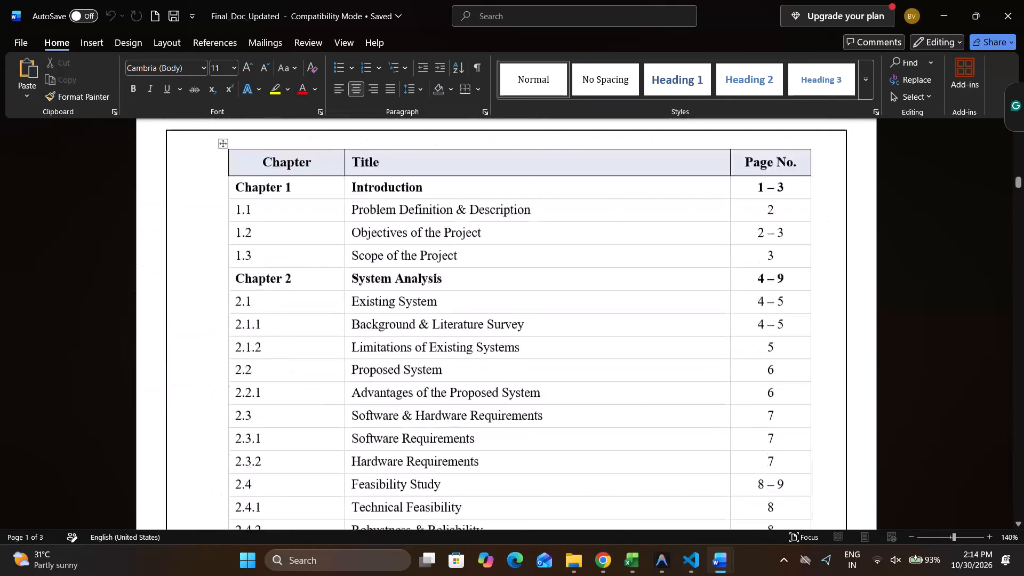
{"action": "scroll", "coordinate": [498, 308], "scroll_direction": "up", "scroll_amount": 1}
{"action": "double_click", "coordinate": [481, 201]}
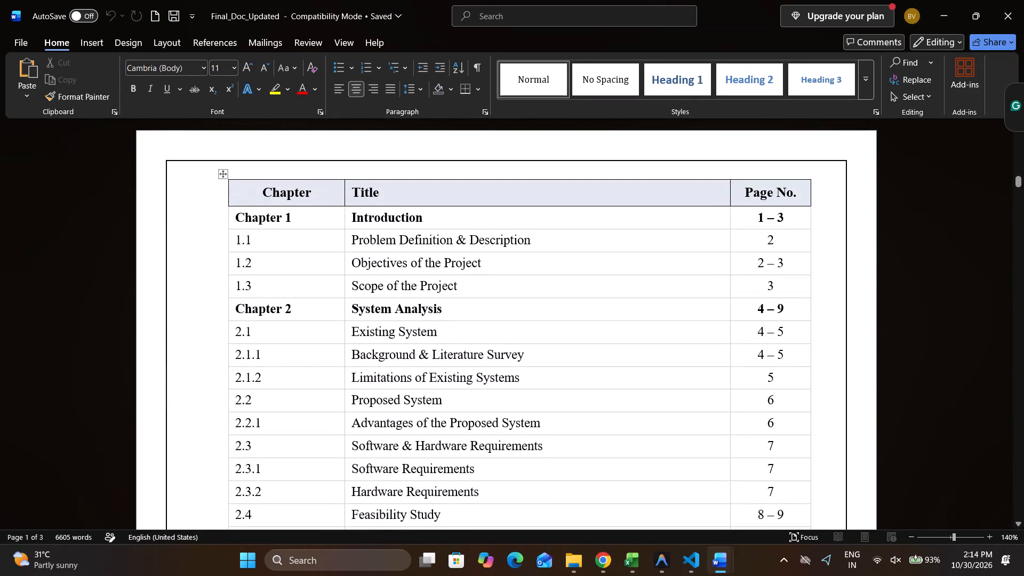
{"action": "left_click_drag", "start_coordinate": [246, 191], "coordinate": [578, 197]}
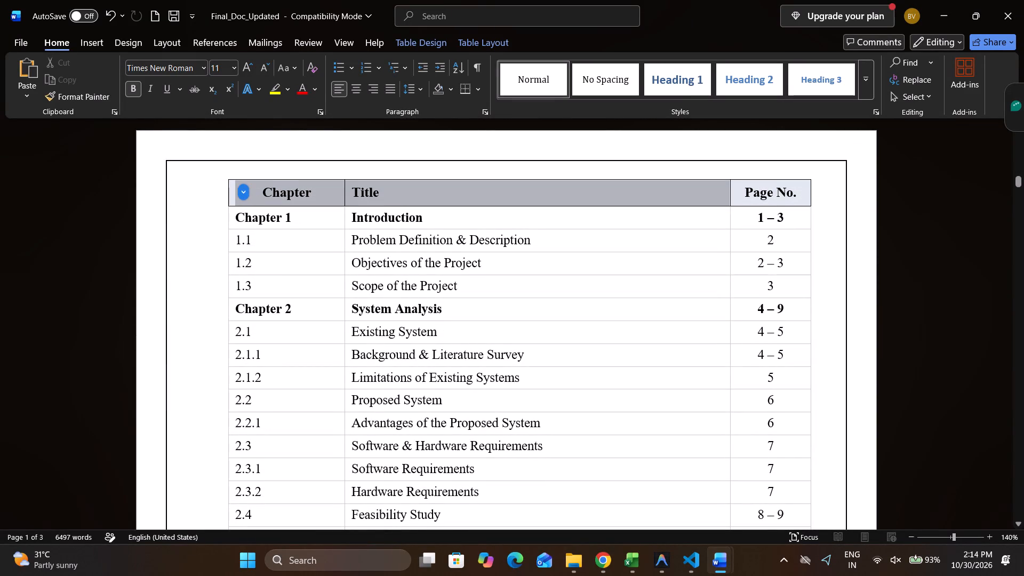
{"action": "left_click_drag", "start_coordinate": [578, 197], "coordinate": [782, 186]}
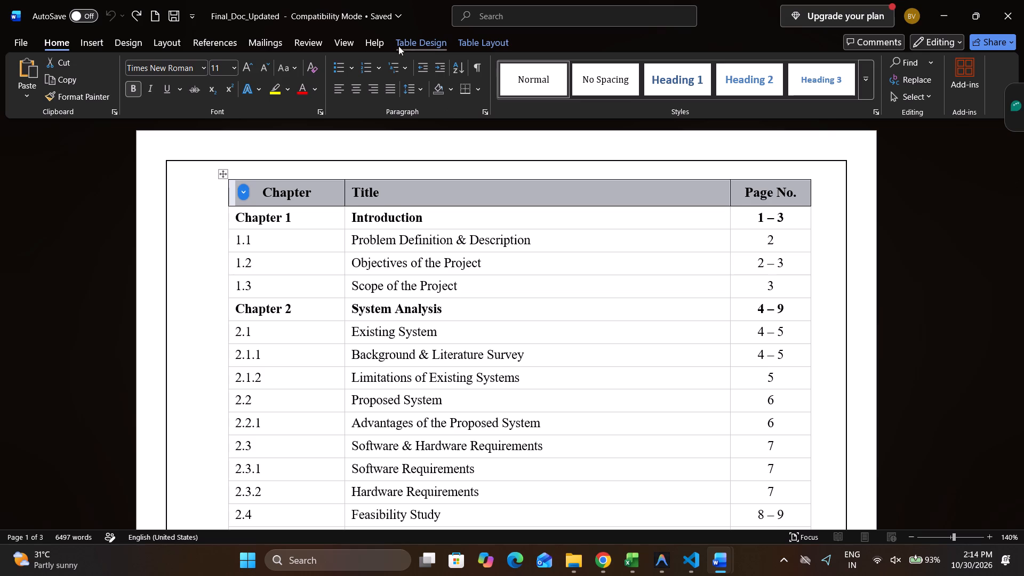
{"action": "left_click", "coordinate": [411, 46]}
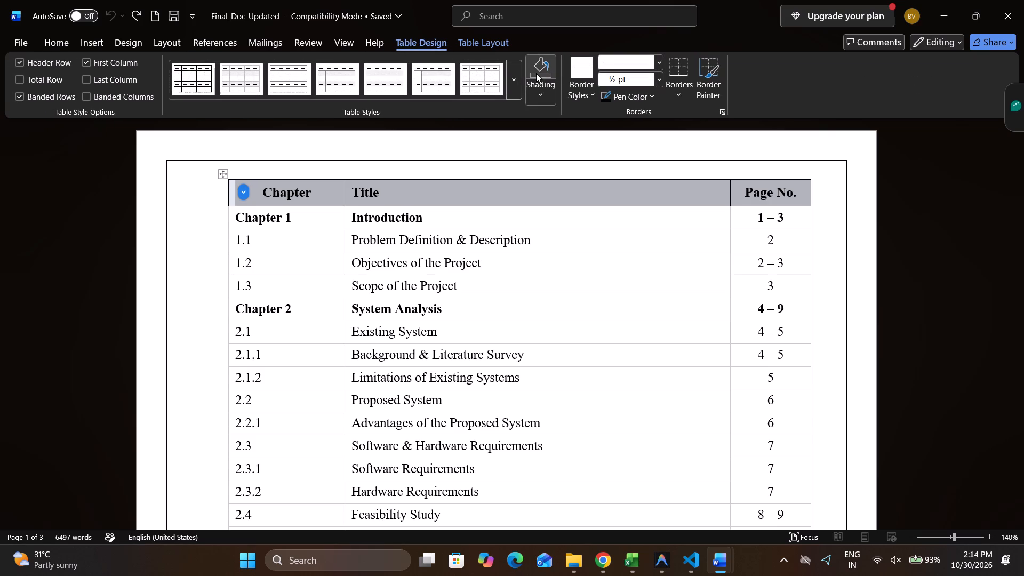
{"action": "left_click", "coordinate": [536, 73]}
{"action": "left_click", "coordinate": [505, 166]}
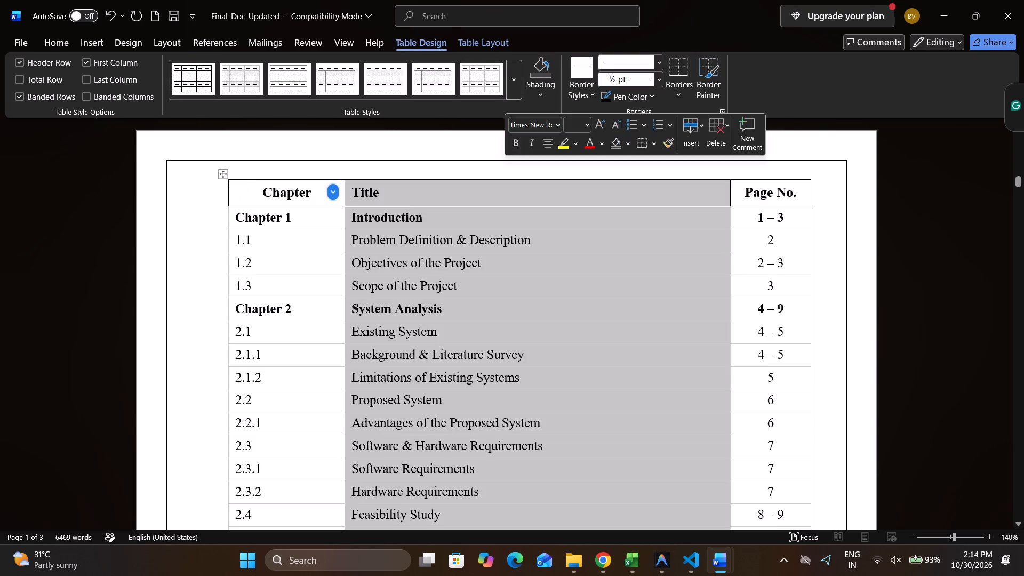
{"action": "left_click", "coordinate": [205, 221]}
{"action": "scroll", "coordinate": [205, 221], "scroll_direction": "down", "scroll_amount": 1}
{"action": "left_click", "coordinate": [302, 243]}
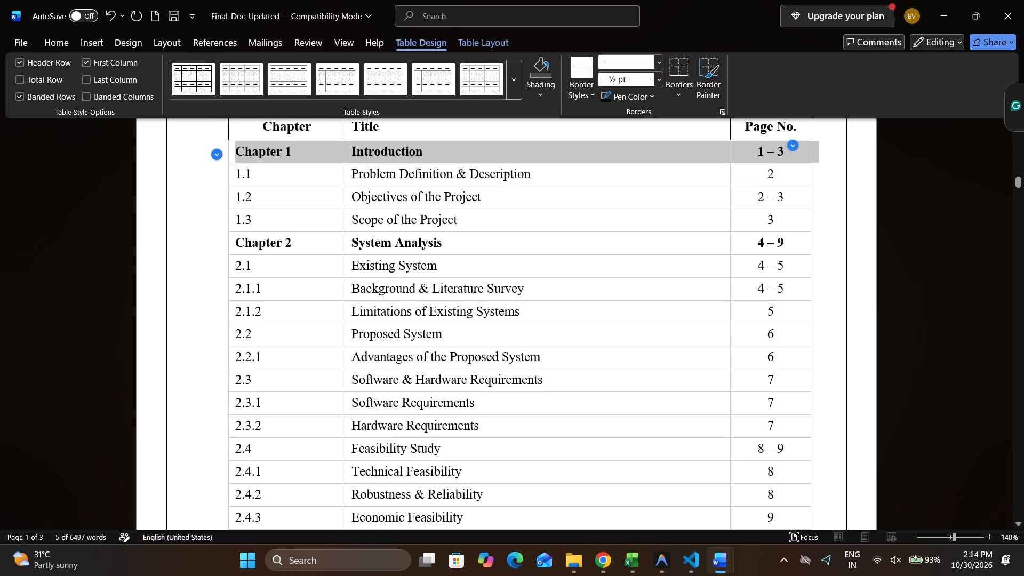
{"action": "key", "text": "ctrl+s"}
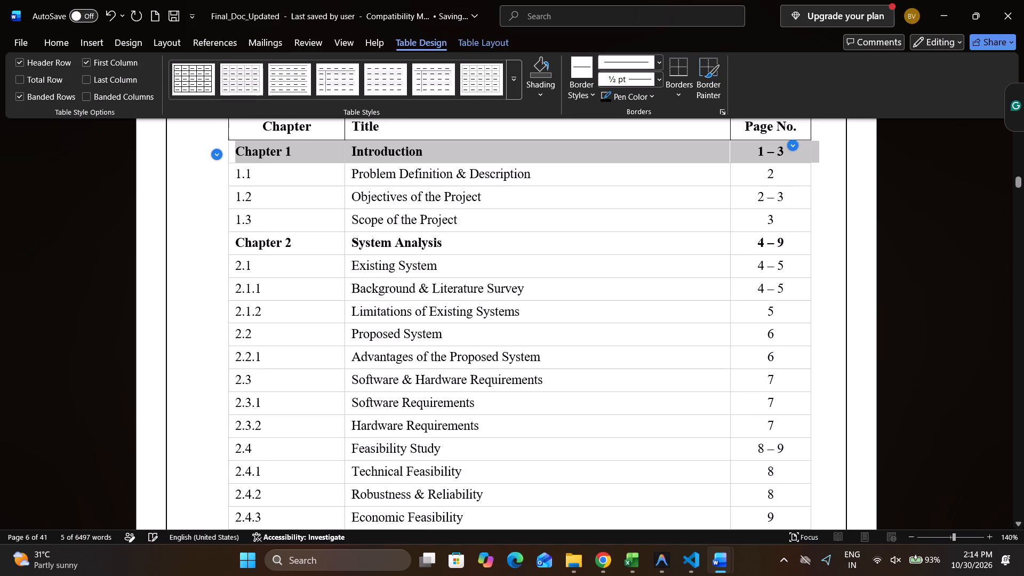
Apply white shading to the header row of the contents table beginning with Chapter 4, Implementation & Testing, and save the document.
{"action": "scroll", "coordinate": [302, 243], "scroll_direction": "down", "scroll_amount": 3}
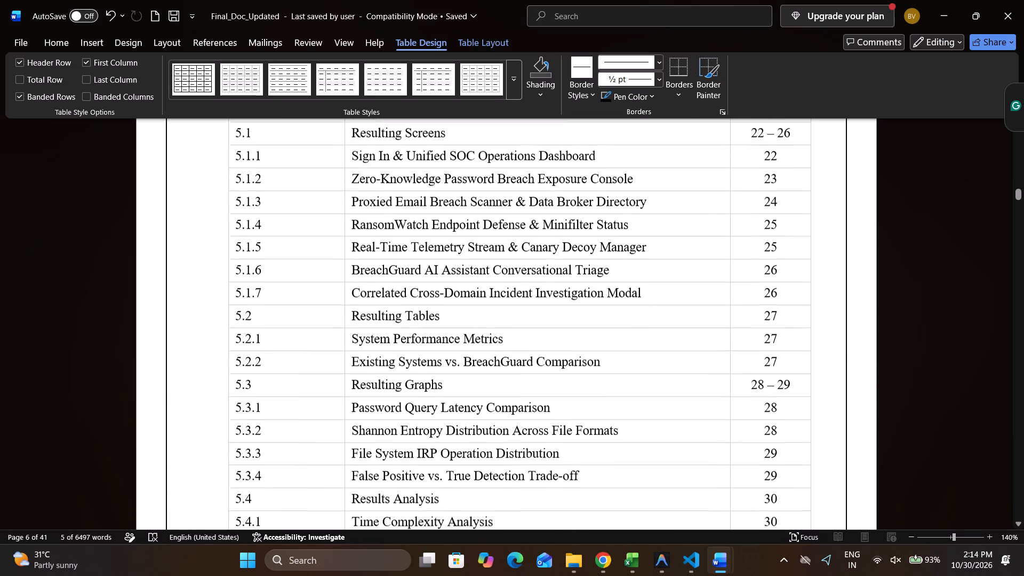
{"action": "scroll", "coordinate": [282, 228], "scroll_direction": "up", "scroll_amount": 1}
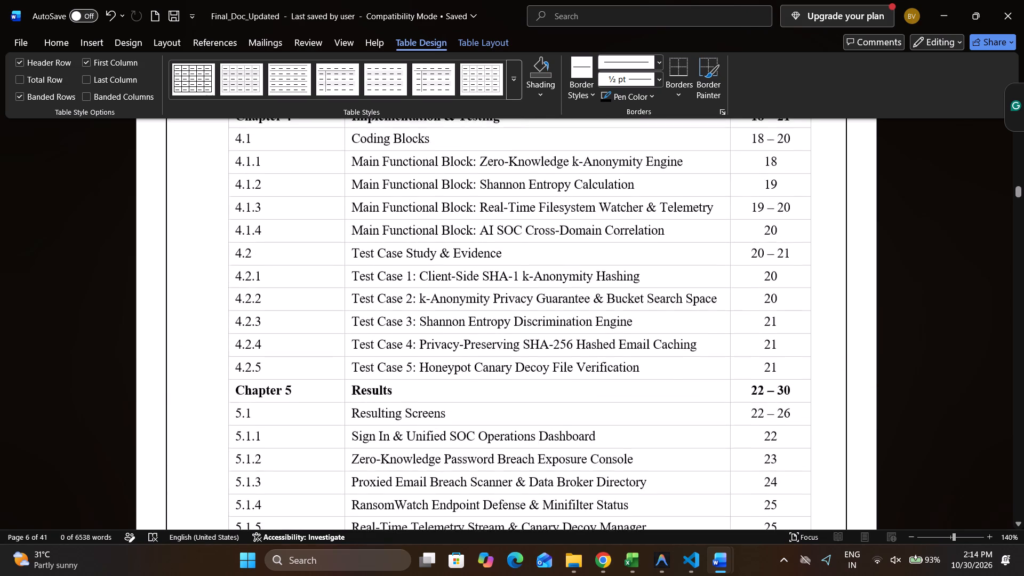
{"action": "scroll", "coordinate": [282, 228], "scroll_direction": "up", "scroll_amount": 1}
{"action": "left_click_drag", "start_coordinate": [252, 223], "coordinate": [334, 220]}
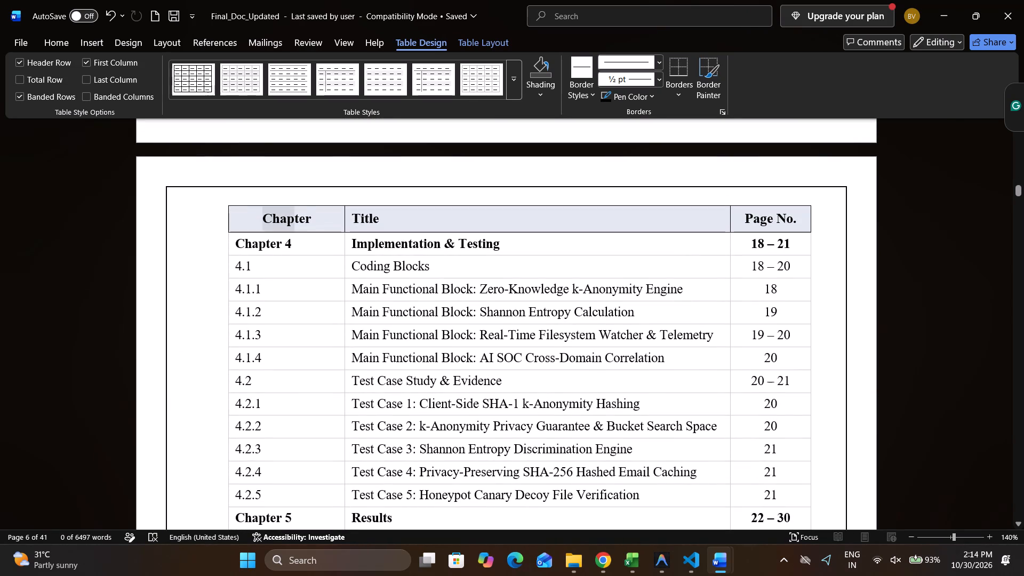
{"action": "left_click_drag", "start_coordinate": [334, 220], "coordinate": [777, 215]}
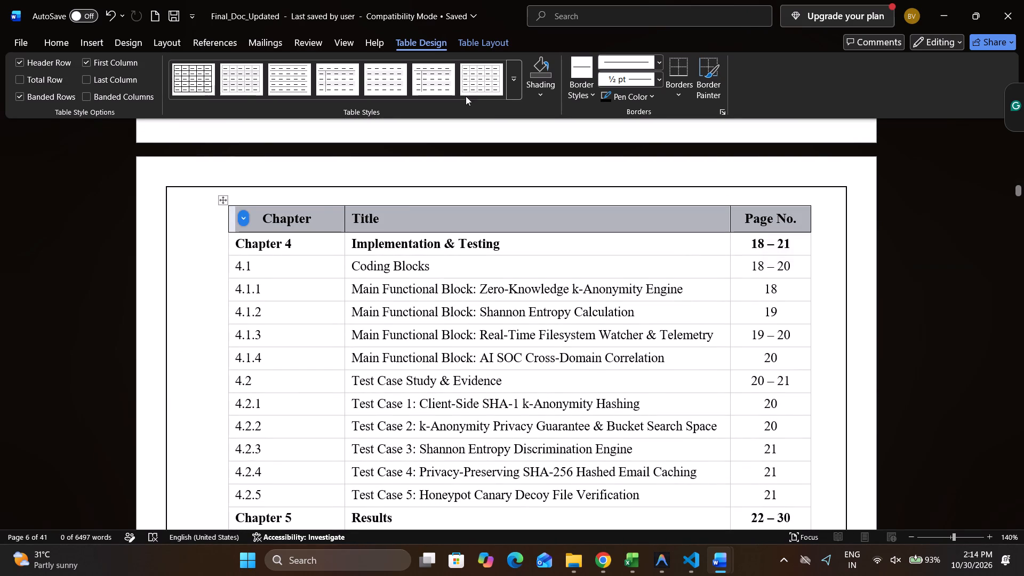
{"action": "left_click", "coordinate": [535, 62]}
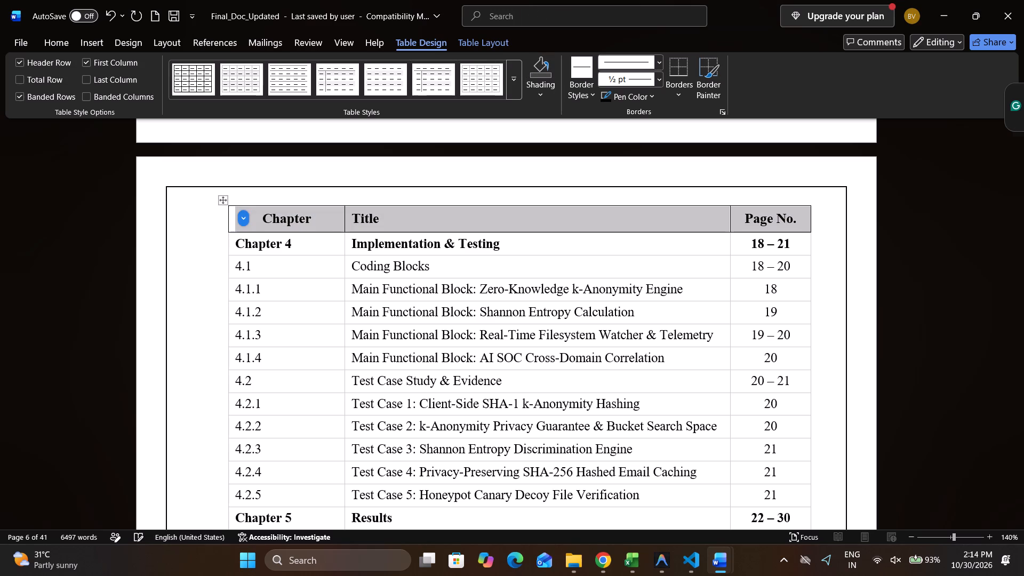
{"action": "left_click", "coordinate": [417, 248]}
{"action": "scroll", "coordinate": [417, 248], "scroll_direction": "down", "scroll_amount": 2}
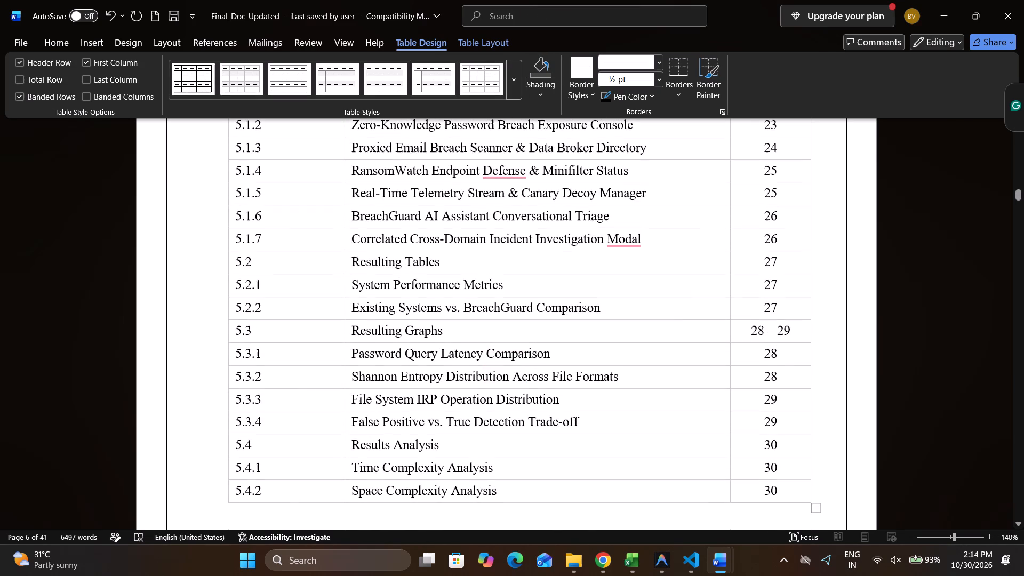
{"action": "left_click", "coordinate": [417, 248]}
{"action": "key", "text": "ctrl+s"}
Apply white shading to the header row of the contents table beginning with 5.4.3 Results Summary.
{"action": "scroll", "coordinate": [417, 248], "scroll_direction": "down", "scroll_amount": 1}
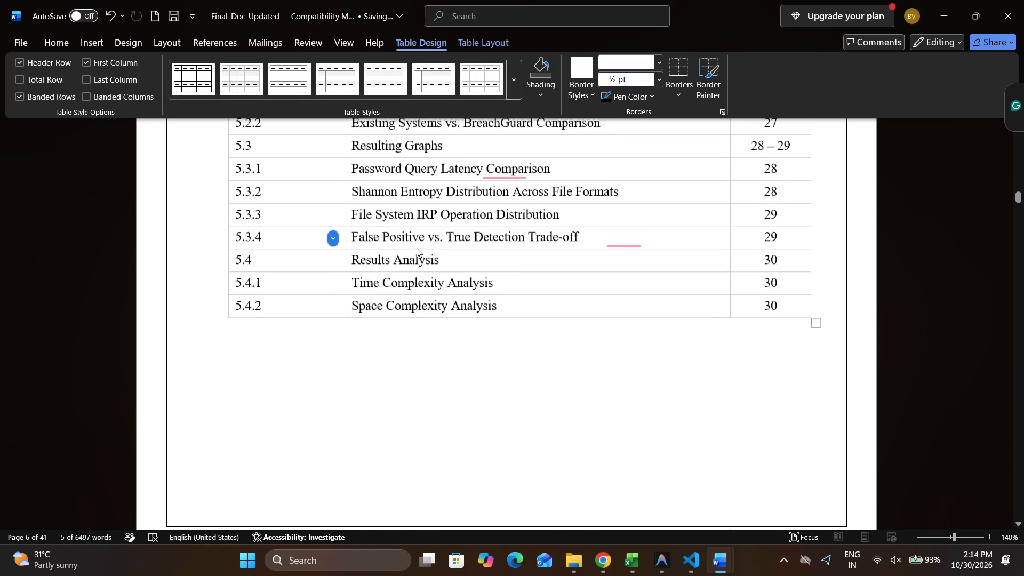
{"action": "scroll", "coordinate": [417, 248], "scroll_direction": "down", "scroll_amount": 1}
{"action": "right_click", "coordinate": [417, 248]}
{"action": "left_click", "coordinate": [313, 289]}
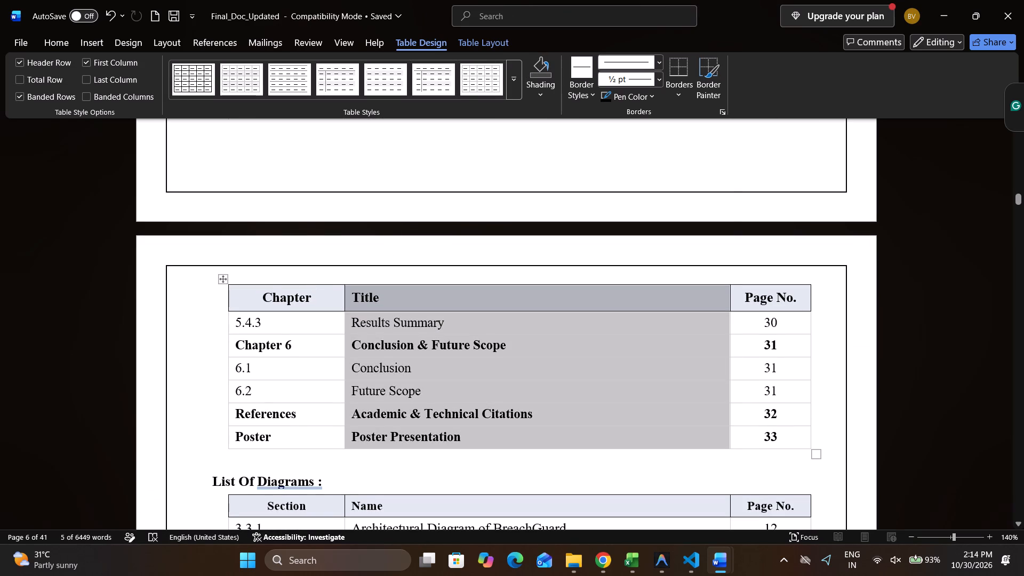
{"action": "left_click", "coordinate": [270, 298]}
{"action": "left_click_drag", "start_coordinate": [261, 298], "coordinate": [453, 284]}
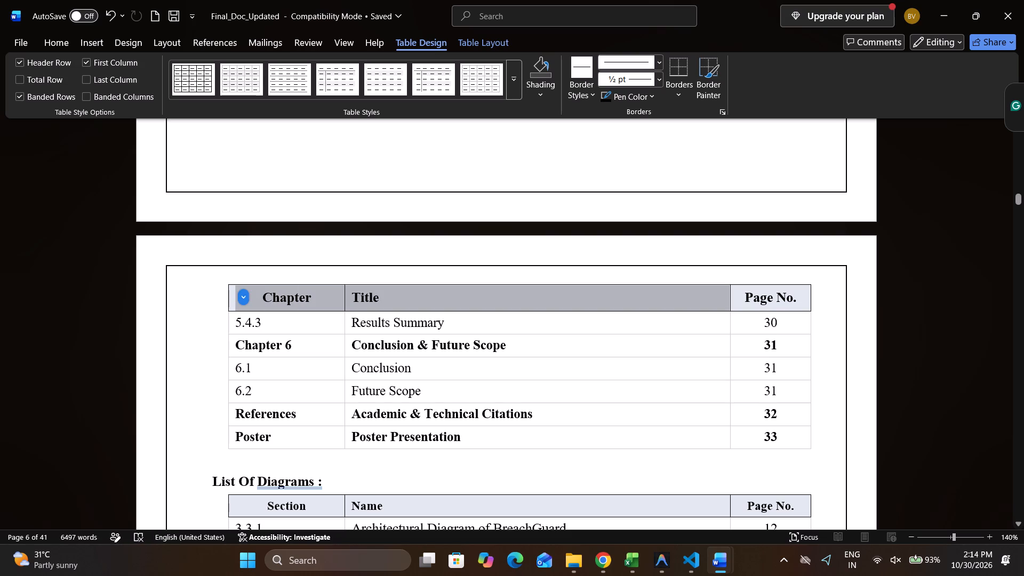
{"action": "left_click_drag", "start_coordinate": [453, 284], "coordinate": [769, 297]}
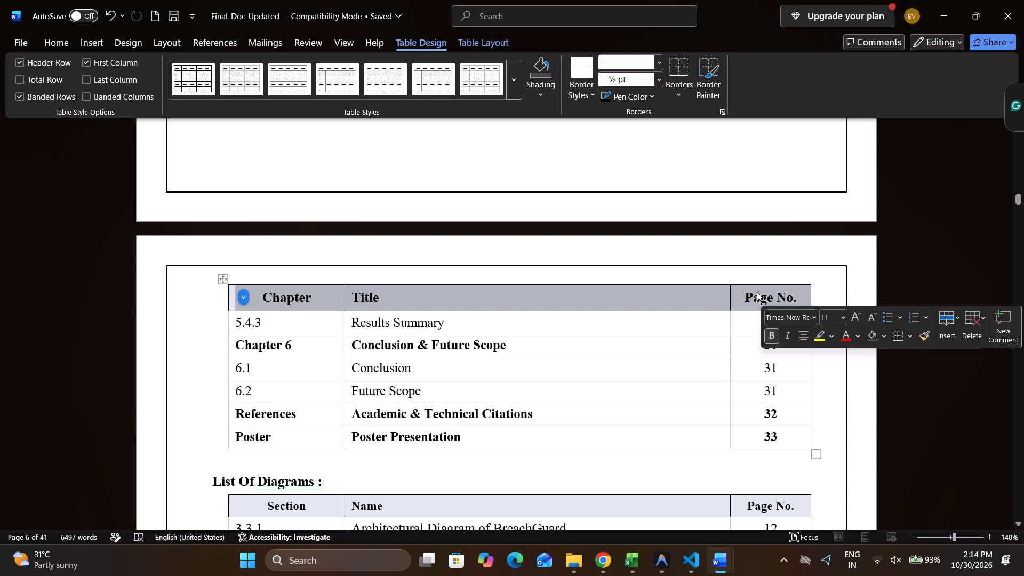
{"action": "left_click", "coordinate": [534, 61]}
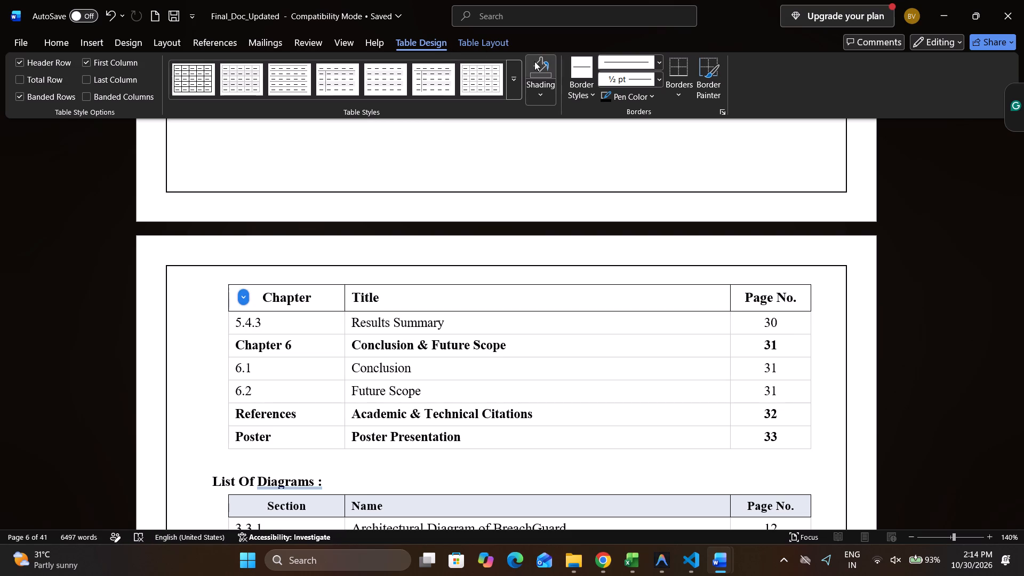
{"action": "left_click", "coordinate": [379, 303]}
Apply white shading to the Section, Name and Page No. header row under List Of Diagrams, and save the document.
{"action": "scroll", "coordinate": [379, 303], "scroll_direction": "down", "scroll_amount": 1}
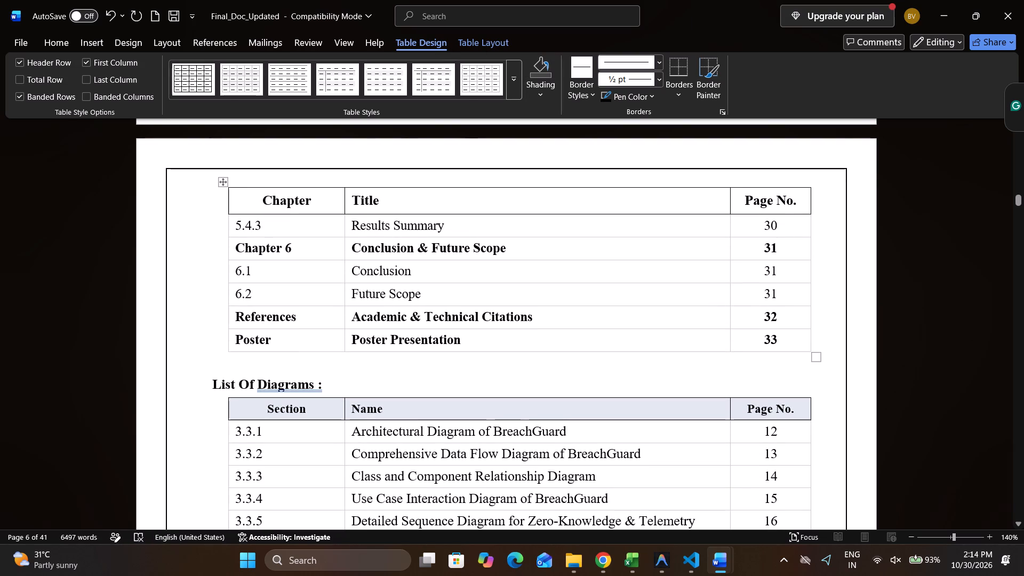
{"action": "left_click", "coordinate": [309, 408]}
{"action": "left_click_drag", "start_coordinate": [244, 411], "coordinate": [604, 408]}
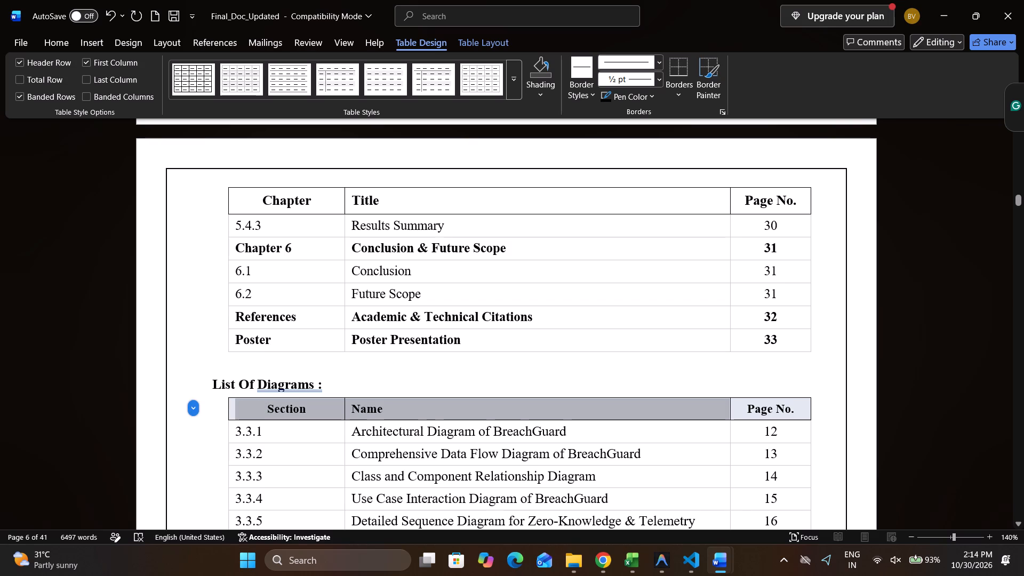
{"action": "left_click_drag", "start_coordinate": [604, 408], "coordinate": [769, 412]}
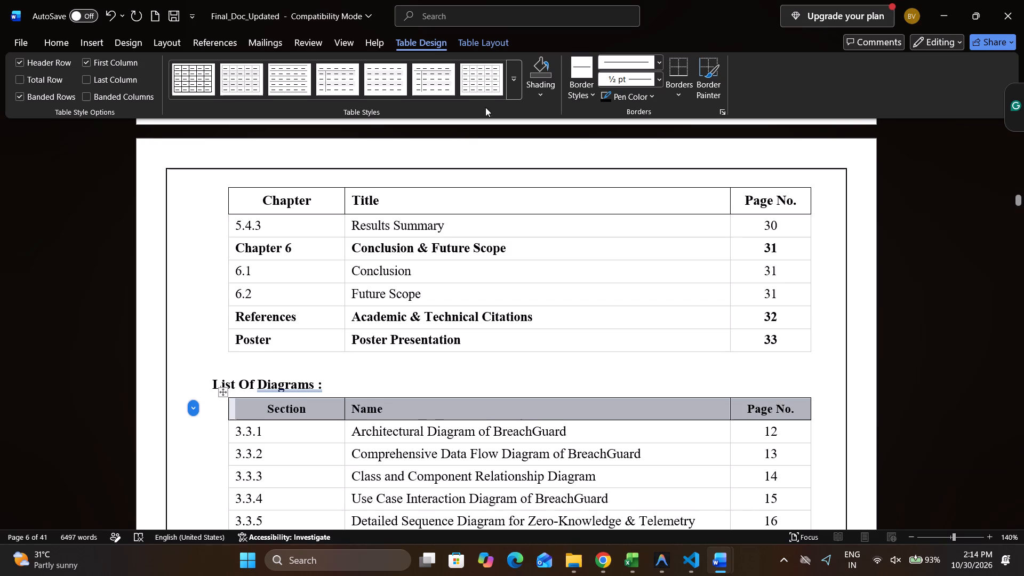
{"action": "left_click", "coordinate": [530, 76]}
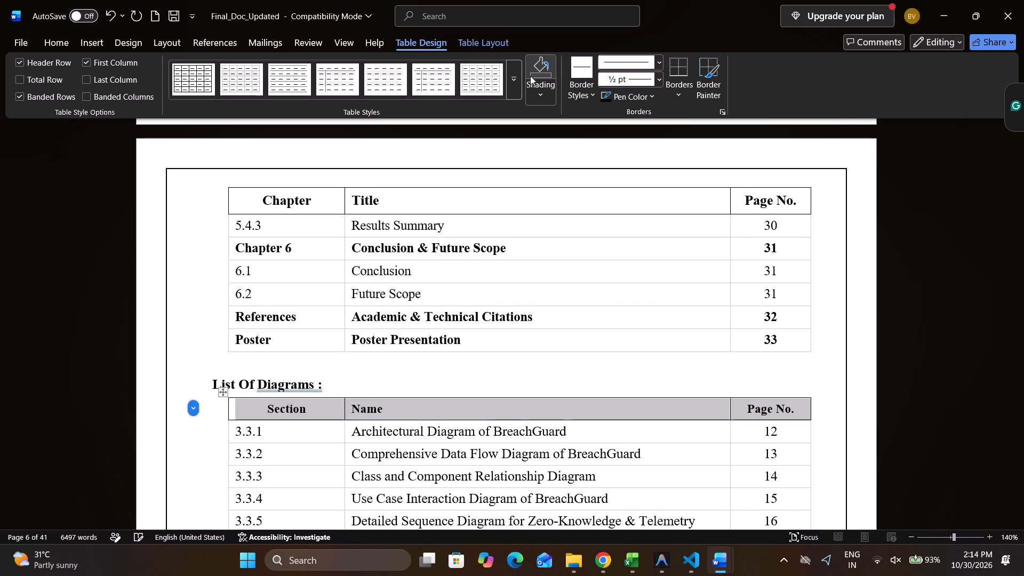
{"action": "left_click", "coordinate": [461, 241]}
{"action": "scroll", "coordinate": [461, 241], "scroll_direction": "down", "scroll_amount": 1}
{"action": "key", "text": "ctrl+s"}
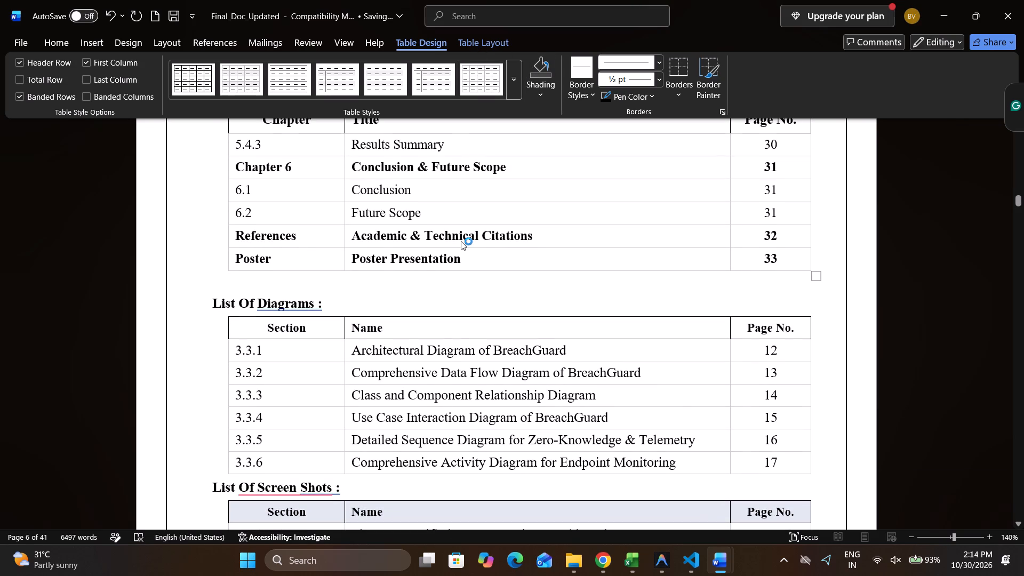
Apply white shading to the Section, Name and Page No. header row under List Of Screen Shots.
{"action": "scroll", "coordinate": [461, 241], "scroll_direction": "down", "scroll_amount": 1}
{"action": "left_click_drag", "start_coordinate": [257, 319], "coordinate": [783, 323]}
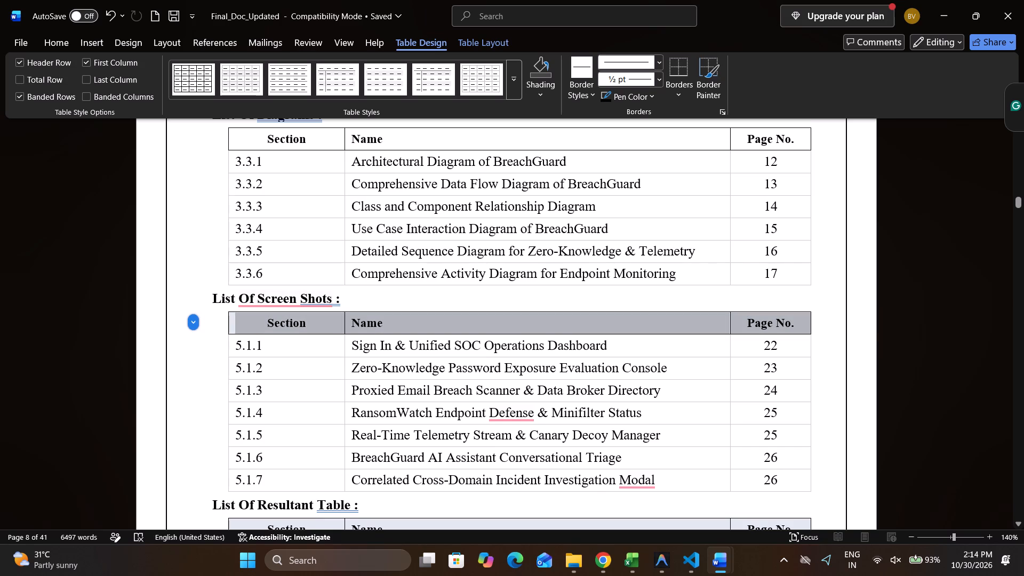
{"action": "left_click_drag", "start_coordinate": [783, 323], "coordinate": [789, 323]}
{"action": "left_click", "coordinate": [548, 70]}
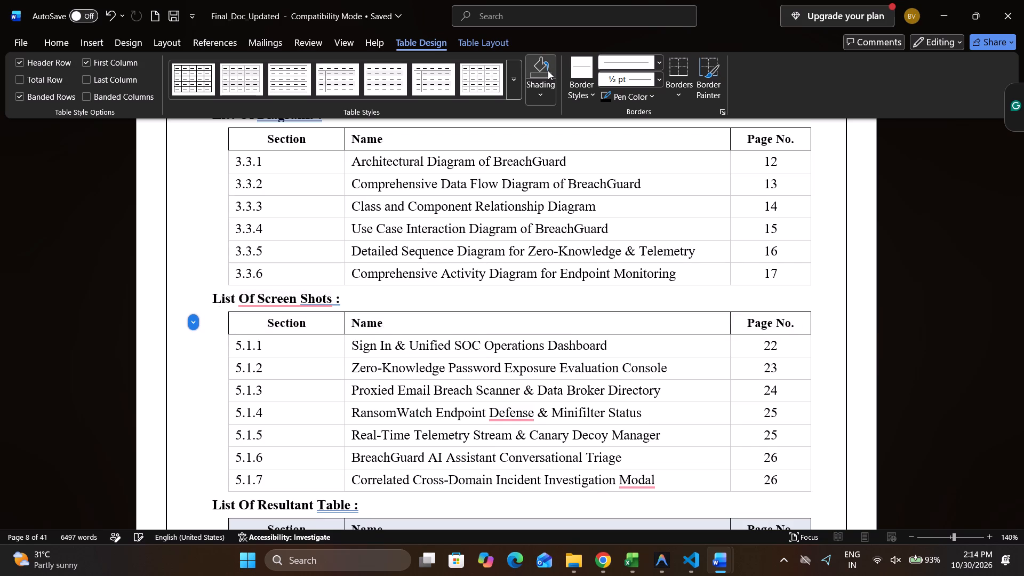
{"action": "left_click", "coordinate": [436, 317]}
Apply white shading to the Name header cell of the table under List Of Resultant Table.
{"action": "scroll", "coordinate": [436, 317], "scroll_direction": "down", "scroll_amount": 1}
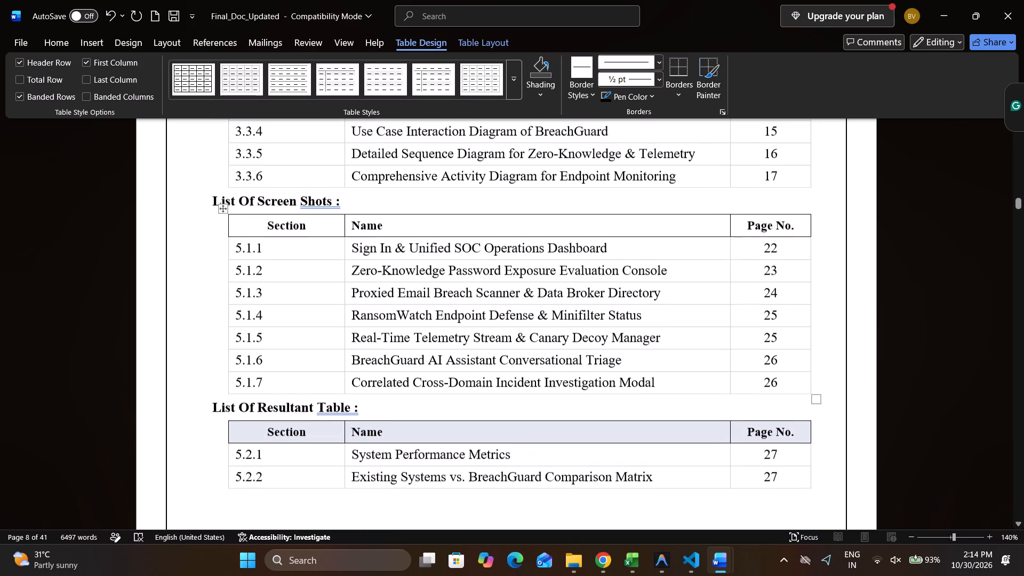
{"action": "scroll", "coordinate": [436, 317], "scroll_direction": "down", "scroll_amount": 1}
{"action": "left_click", "coordinate": [410, 352]}
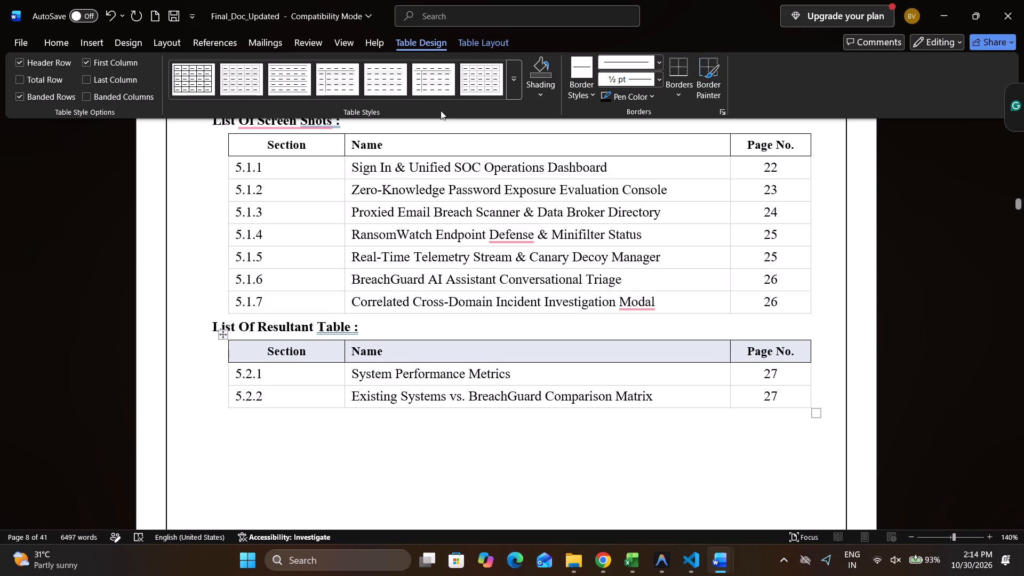
{"action": "left_click", "coordinate": [547, 61]}
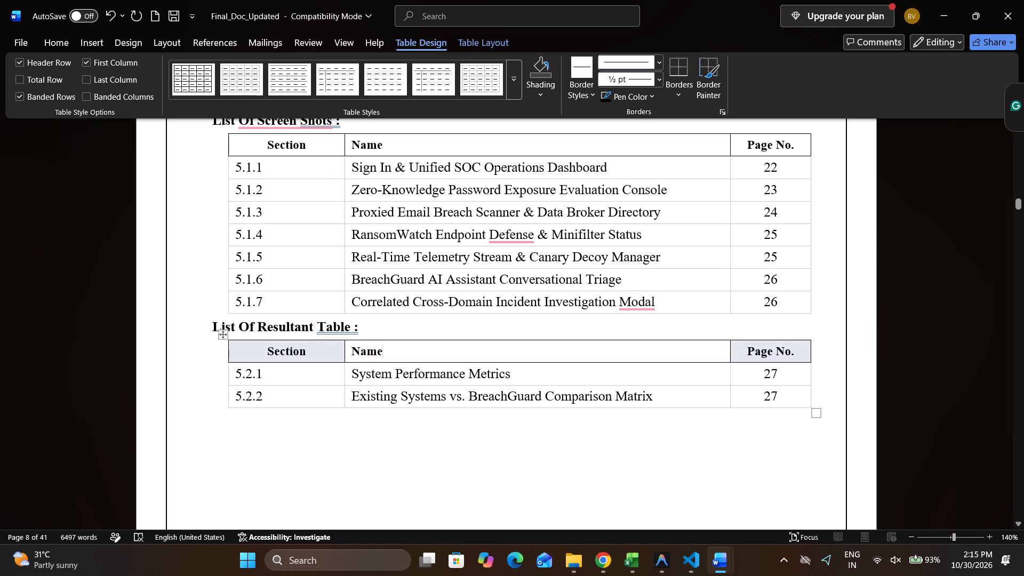
Apply white shading to the Section and Page No. header cells of the table under List Of Resultant Table, and save the document.
{"action": "left_click", "coordinate": [326, 361]}
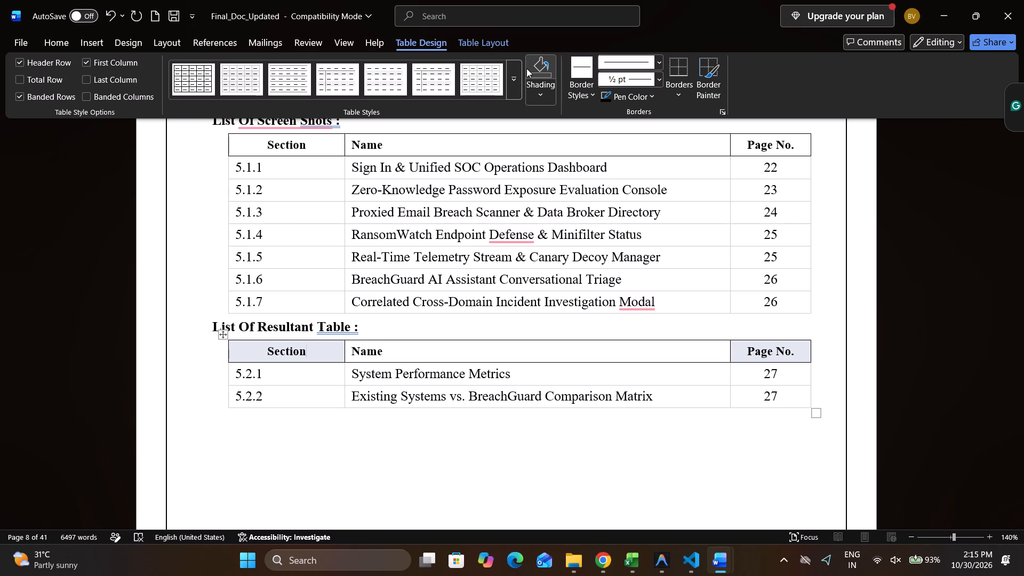
{"action": "left_click", "coordinate": [532, 68]}
{"action": "left_click", "coordinate": [773, 346]}
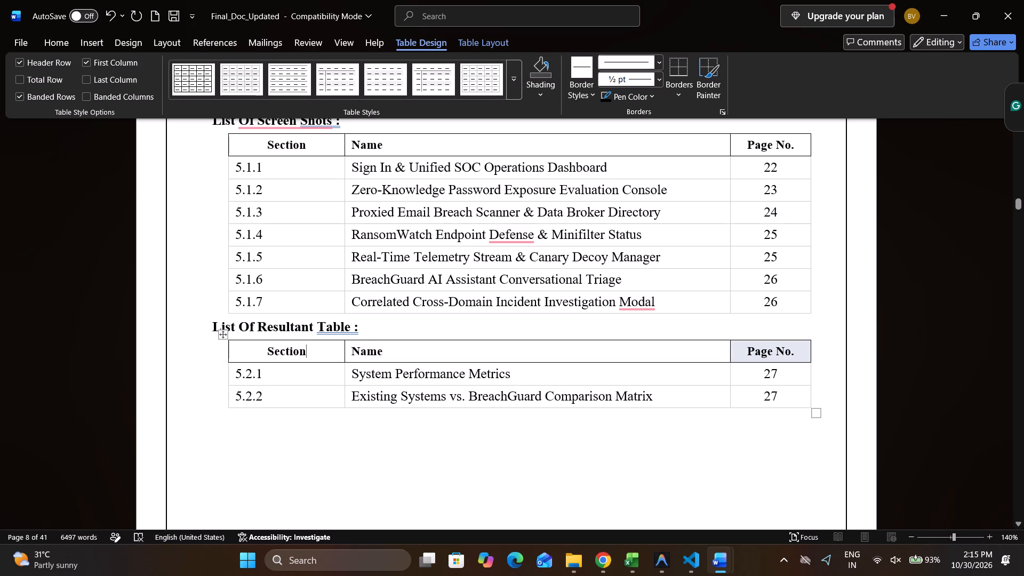
{"action": "left_click", "coordinate": [542, 61]}
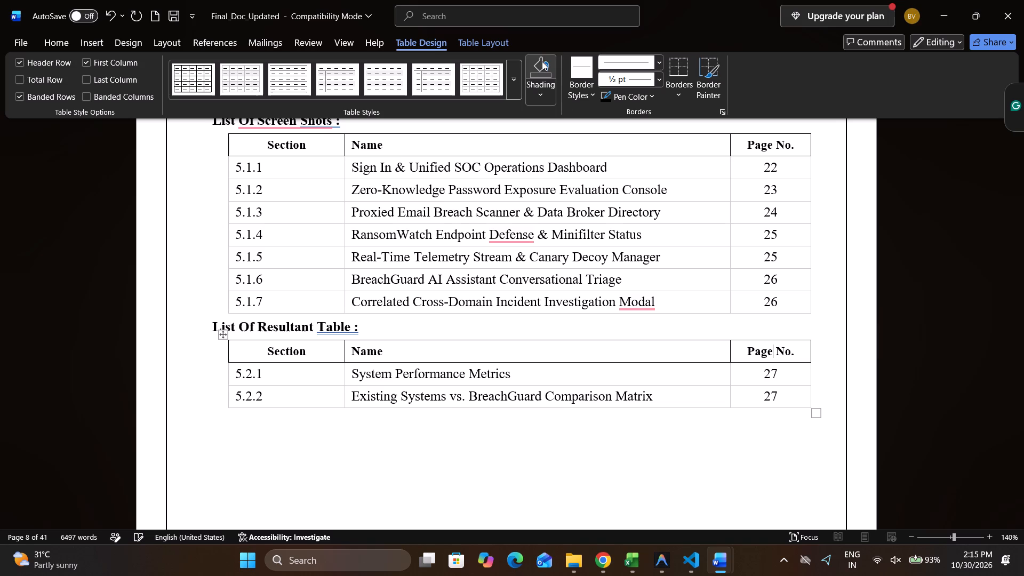
{"action": "left_click", "coordinate": [456, 255]}
{"action": "key", "text": "ctrl+s"}
{"action": "scroll", "coordinate": [456, 255], "scroll_direction": "down", "scroll_amount": 1}
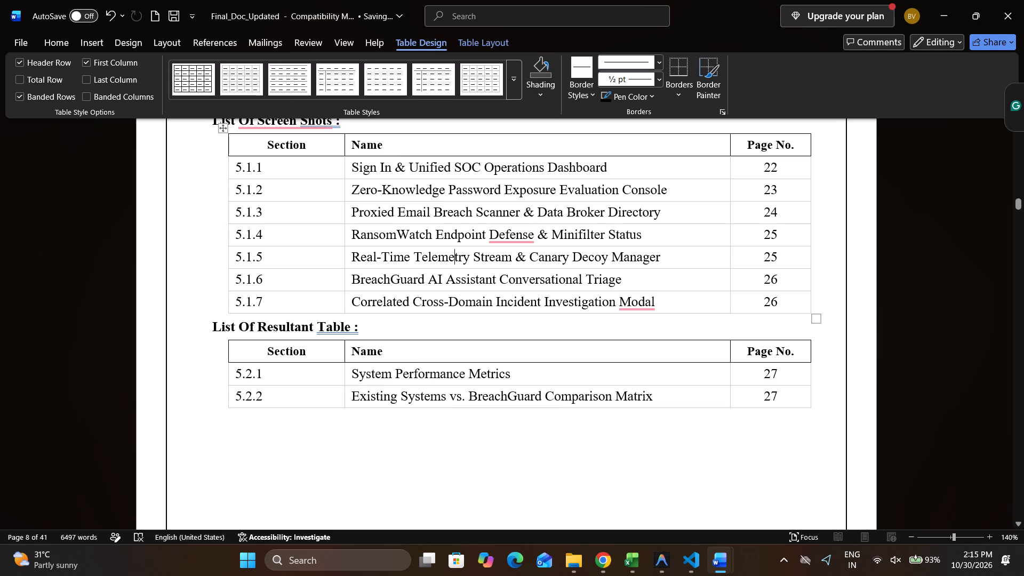
{"action": "scroll", "coordinate": [456, 255], "scroll_direction": "down", "scroll_amount": 3}
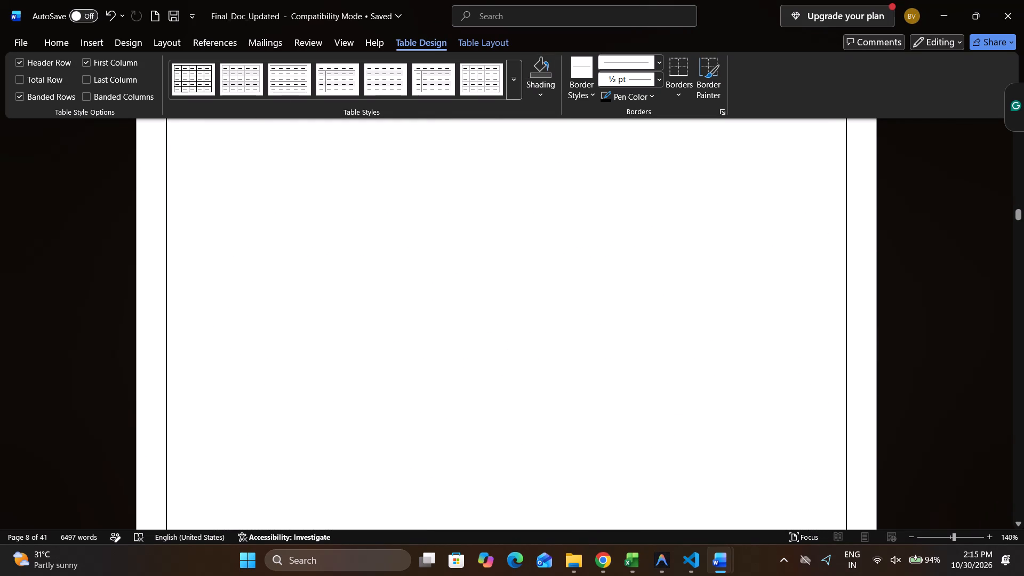
{"action": "key", "text": "ctrl+s"}
Apply white shading to the Component and Specification / Package header row of the 2.3.1 Software Requirements table.
{"action": "scroll", "coordinate": [456, 255], "scroll_direction": "down", "scroll_amount": 3}
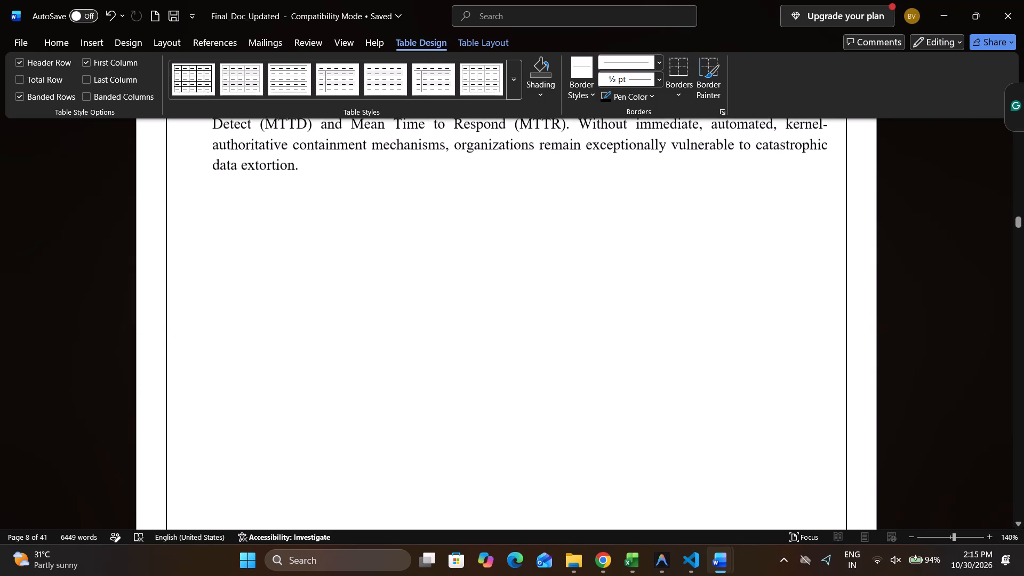
{"action": "scroll", "coordinate": [456, 255], "scroll_direction": "down", "scroll_amount": 7}
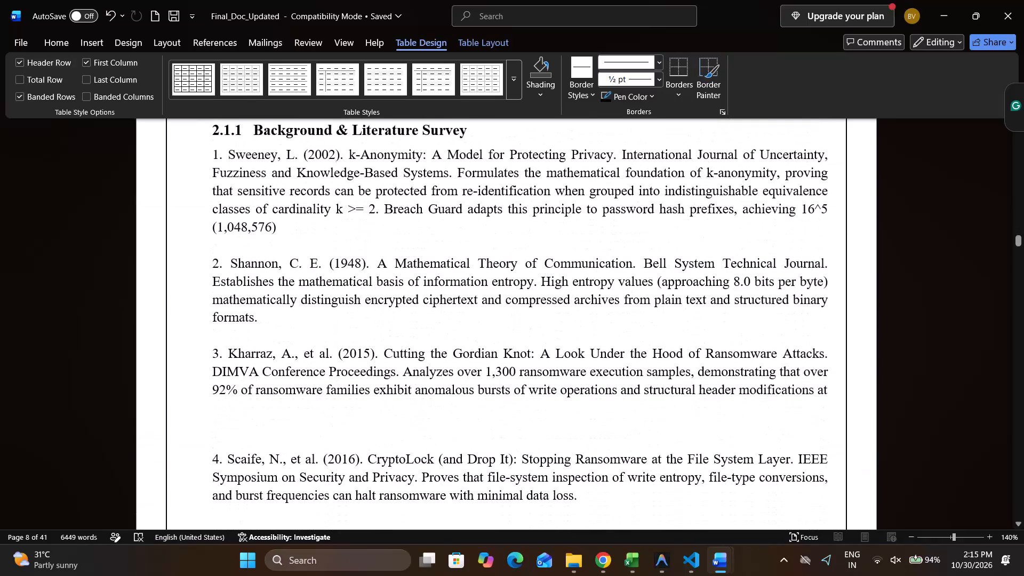
{"action": "scroll", "coordinate": [456, 255], "scroll_direction": "down", "scroll_amount": 4}
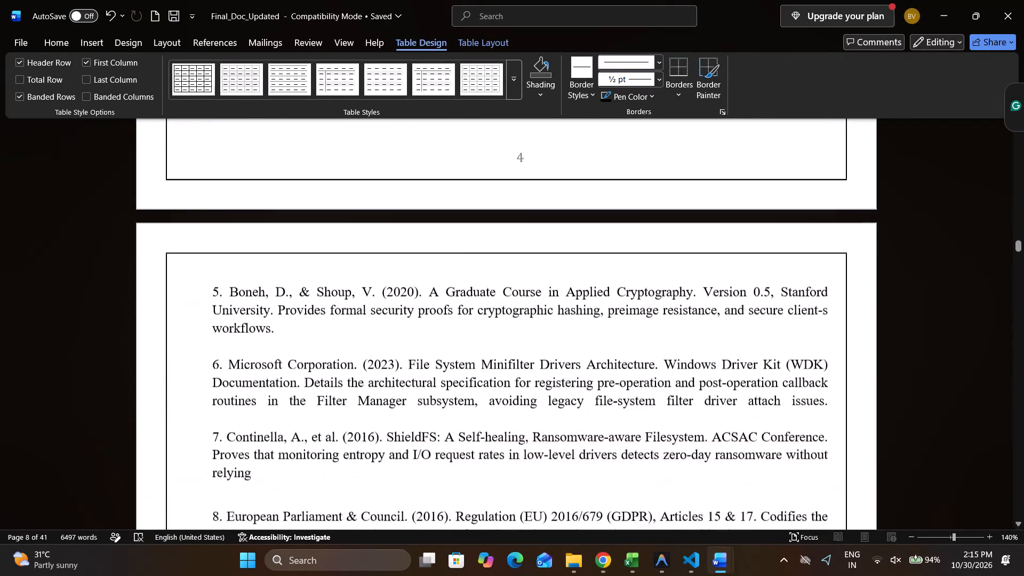
{"action": "scroll", "coordinate": [456, 255], "scroll_direction": "down", "scroll_amount": 3}
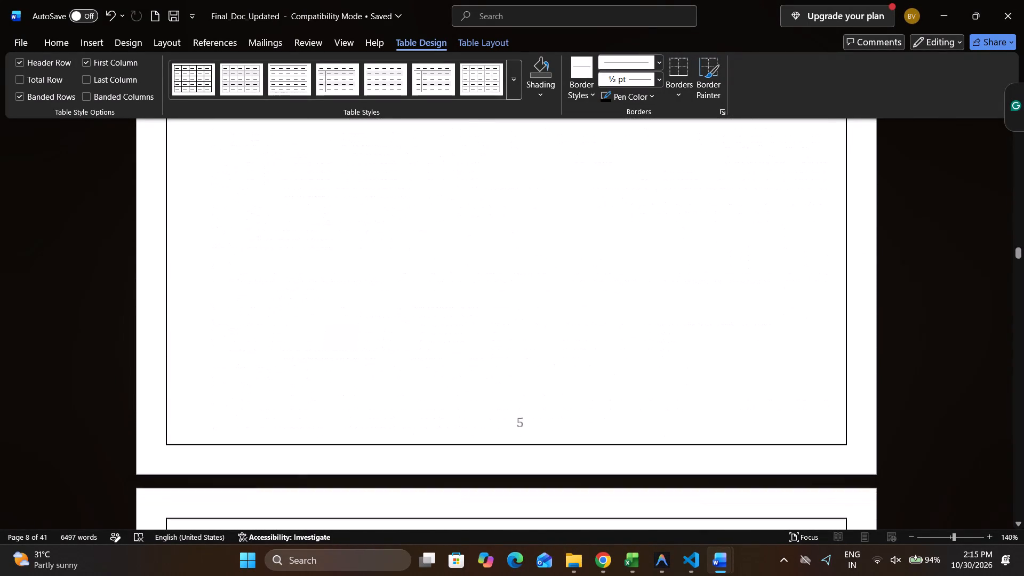
{"action": "scroll", "coordinate": [456, 255], "scroll_direction": "down", "scroll_amount": 4}
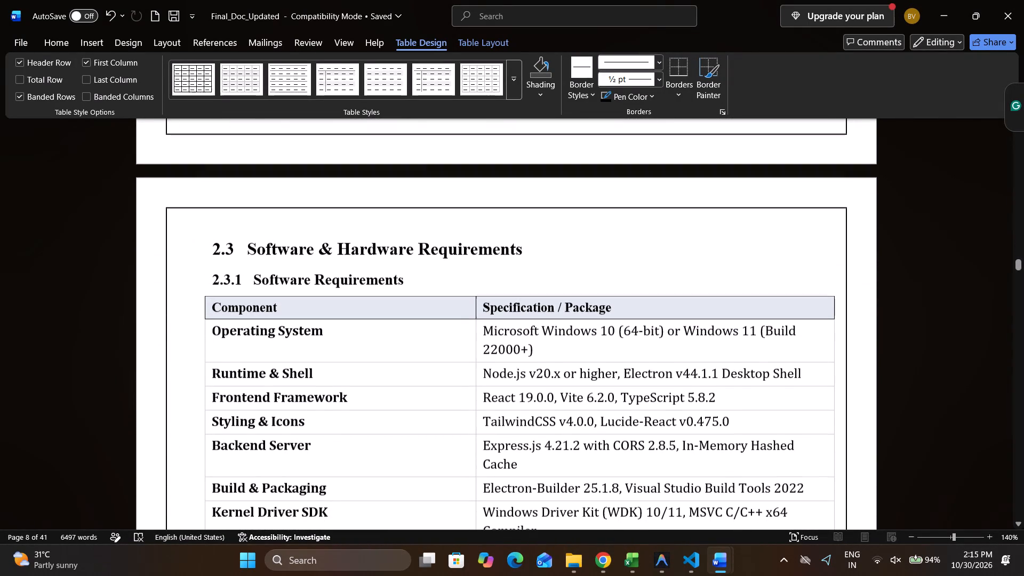
{"action": "left_click", "coordinate": [430, 304]}
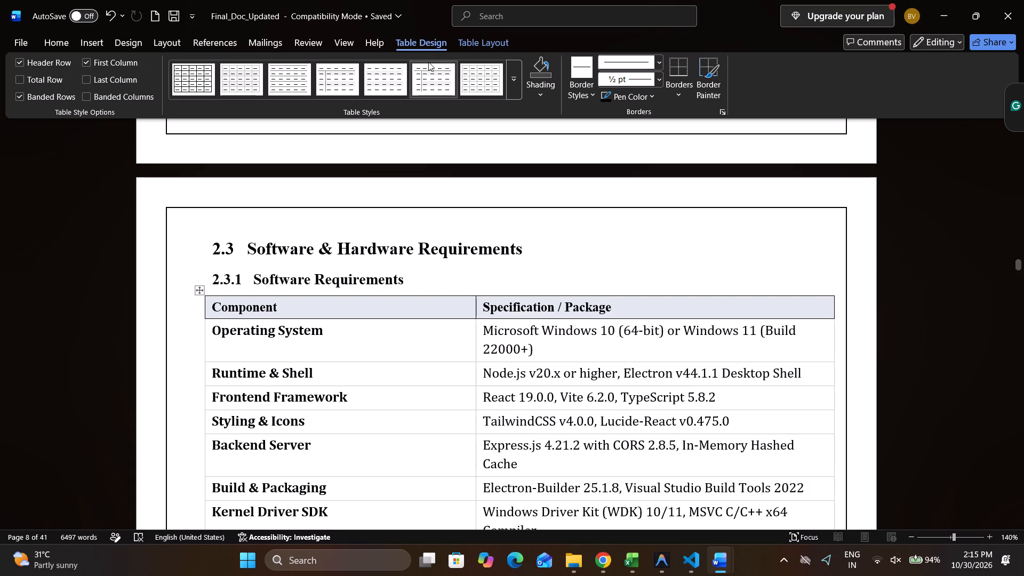
{"action": "left_click", "coordinate": [534, 63]}
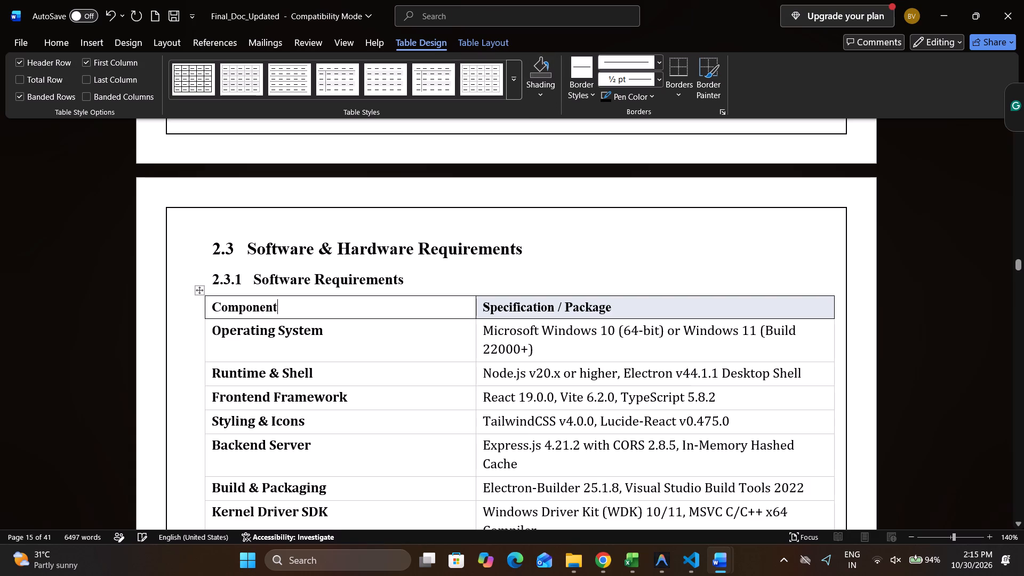
{"action": "left_click", "coordinate": [618, 305]}
{"action": "left_click", "coordinate": [541, 83]}
{"action": "left_click", "coordinate": [535, 61]}
Apply white shading to the Hardware Resource and Recommended Specification header row of the 2.3.2 Hardware Requirements table.
{"action": "scroll", "coordinate": [450, 281], "scroll_direction": "down", "scroll_amount": 1}
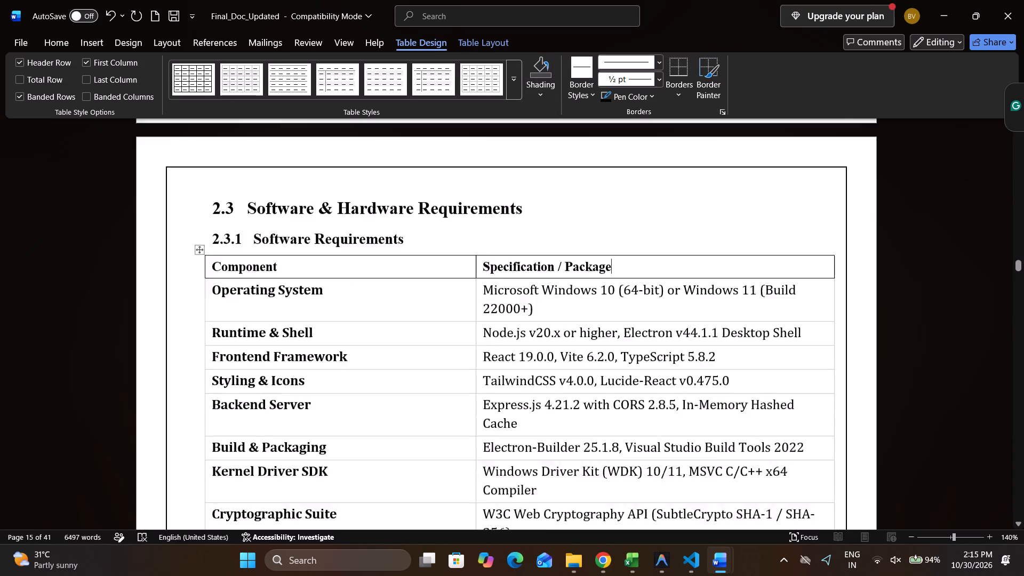
{"action": "scroll", "coordinate": [450, 281], "scroll_direction": "down", "scroll_amount": 1}
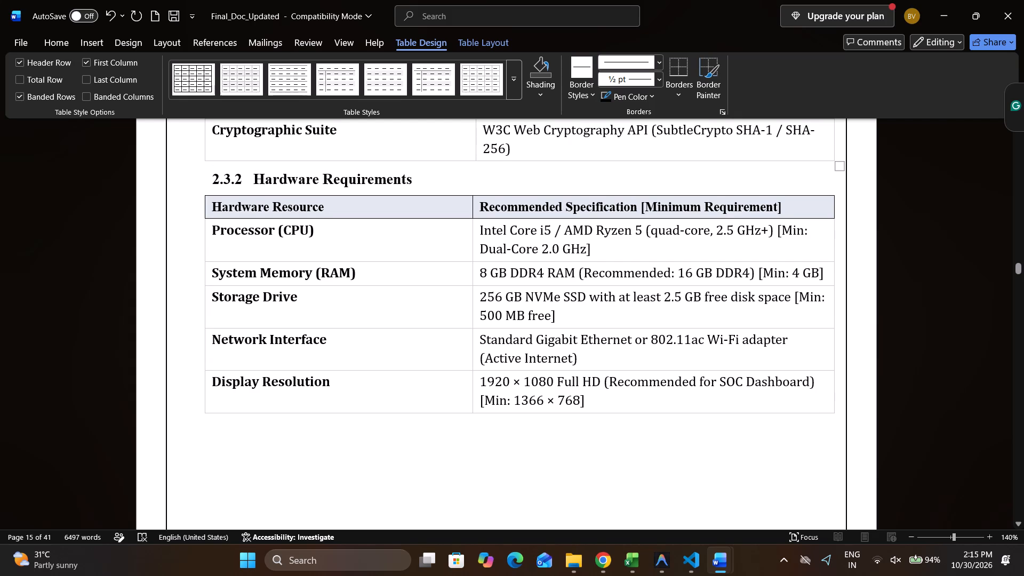
{"action": "left_click", "coordinate": [435, 212]}
{"action": "left_click", "coordinate": [547, 57]}
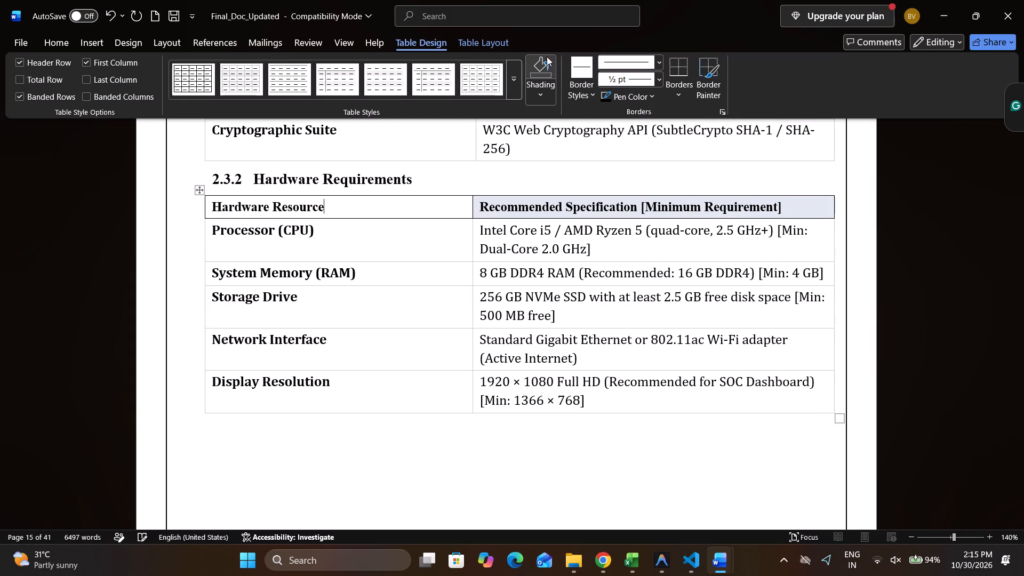
{"action": "left_click", "coordinate": [594, 213]}
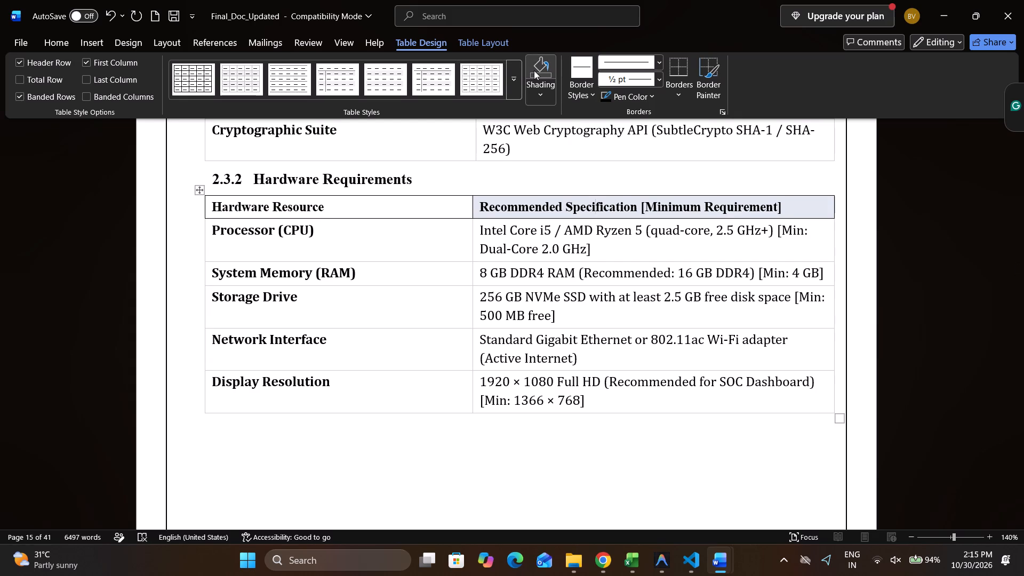
{"action": "left_click", "coordinate": [534, 70]}
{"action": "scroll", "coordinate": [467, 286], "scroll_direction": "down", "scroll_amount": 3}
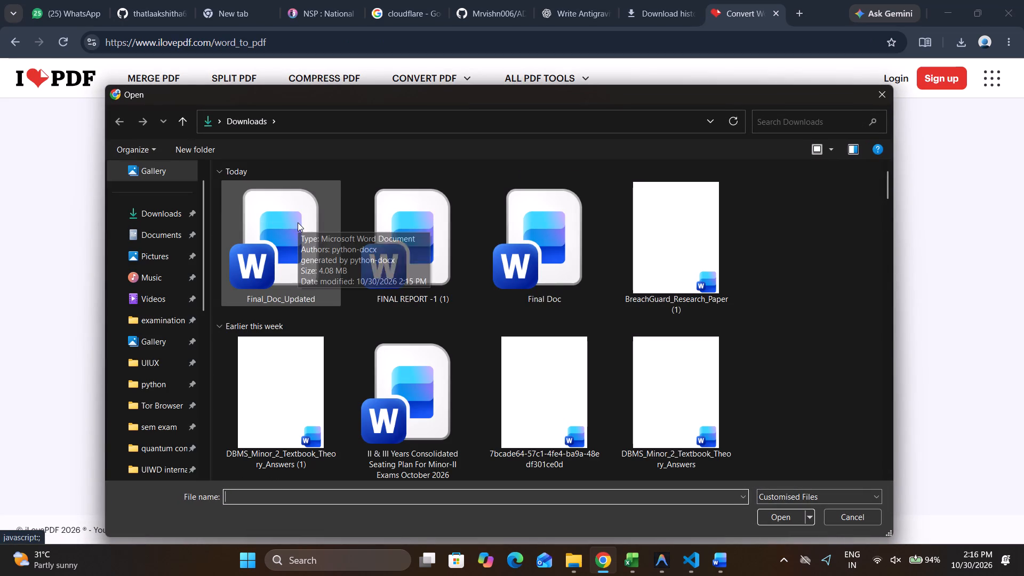
{"action": "left_click", "coordinate": [278, 242]}
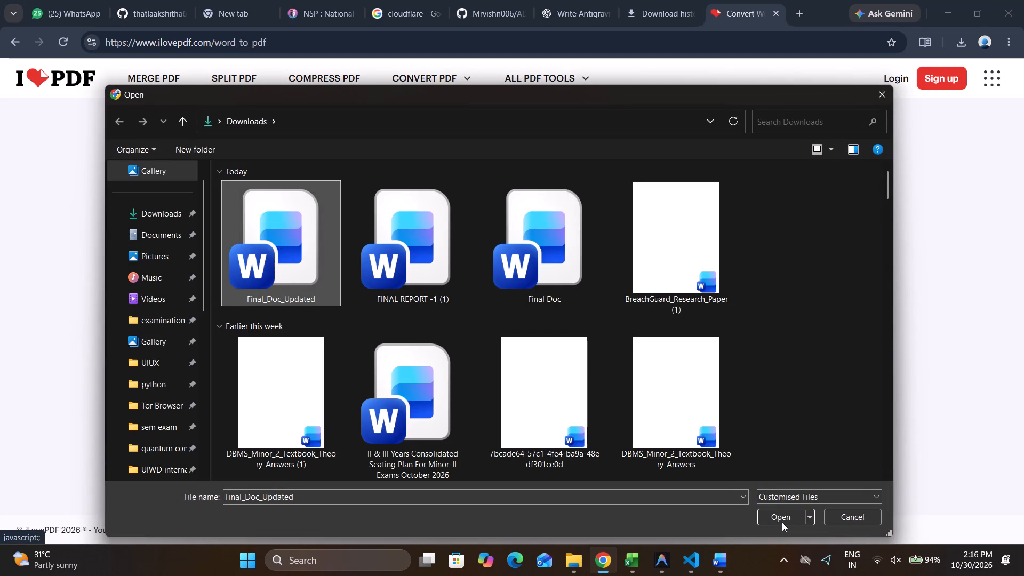
{"action": "left_click", "coordinate": [781, 521]}
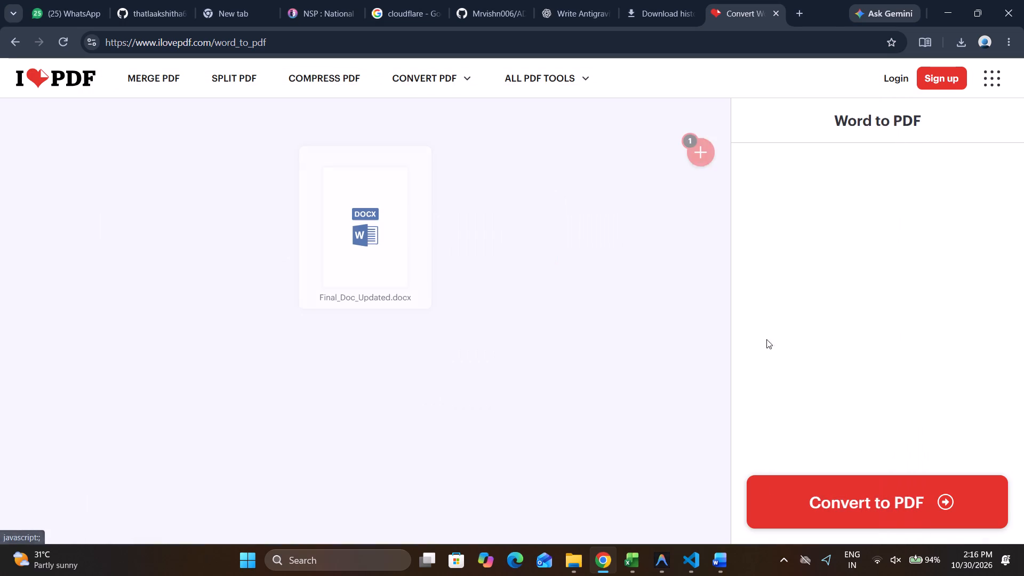
{"action": "left_click", "coordinate": [855, 494]}
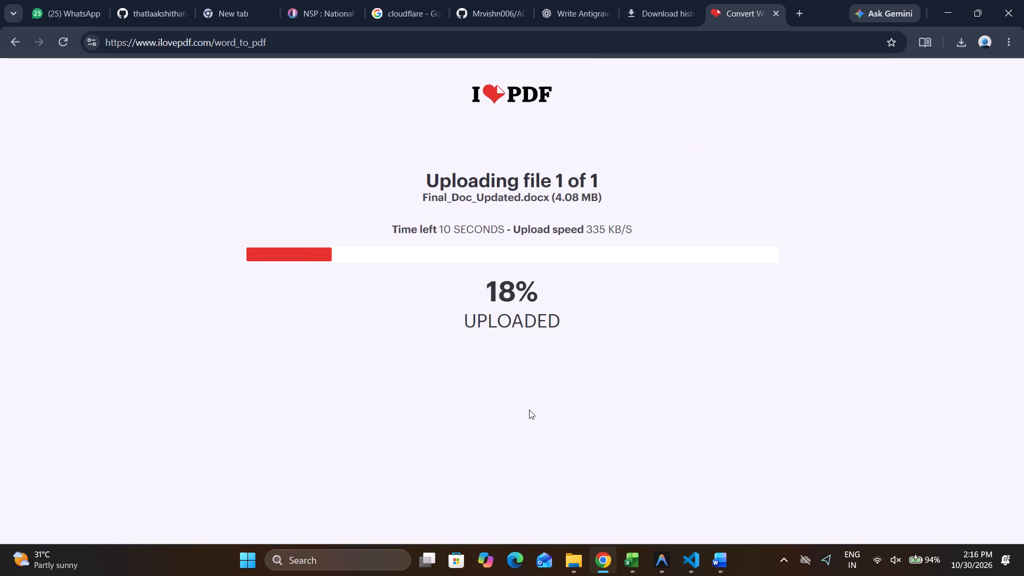
{"action": "scroll", "coordinate": [529, 410], "scroll_direction": "up", "scroll_amount": 2}
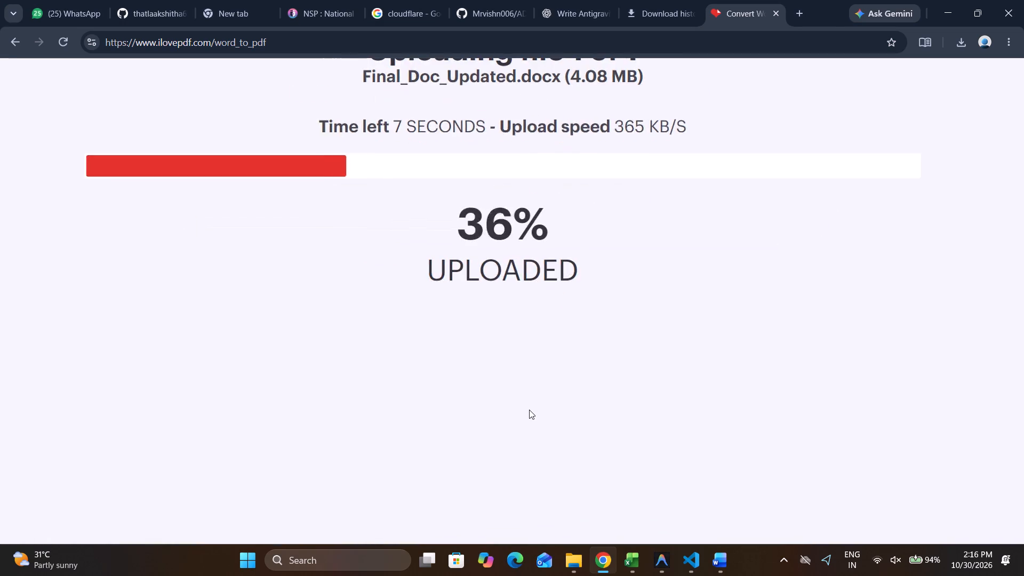
{"action": "scroll", "coordinate": [529, 410], "scroll_direction": "up", "scroll_amount": 1}
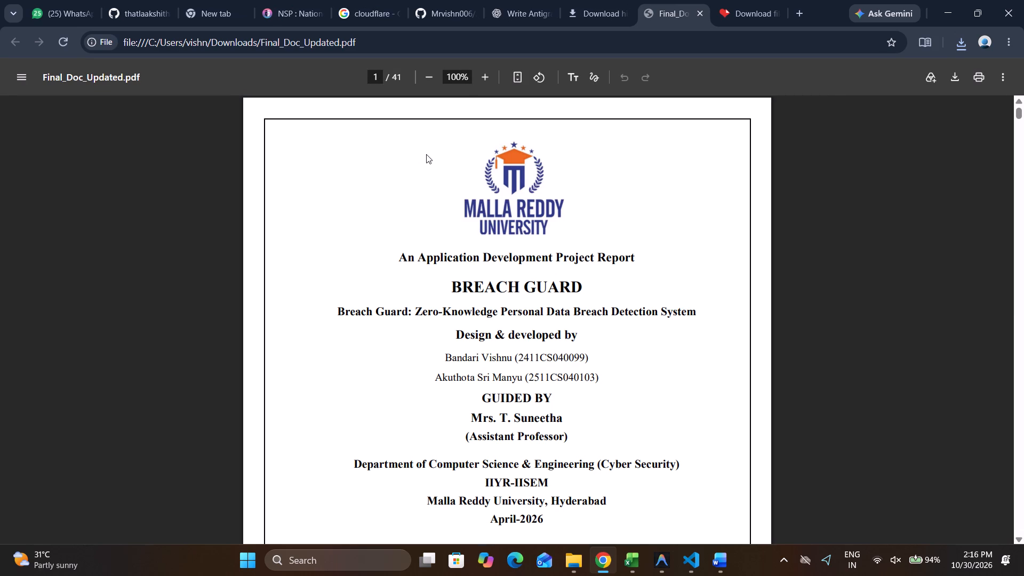
{"action": "scroll", "coordinate": [429, 321], "scroll_direction": "down", "scroll_amount": 1}
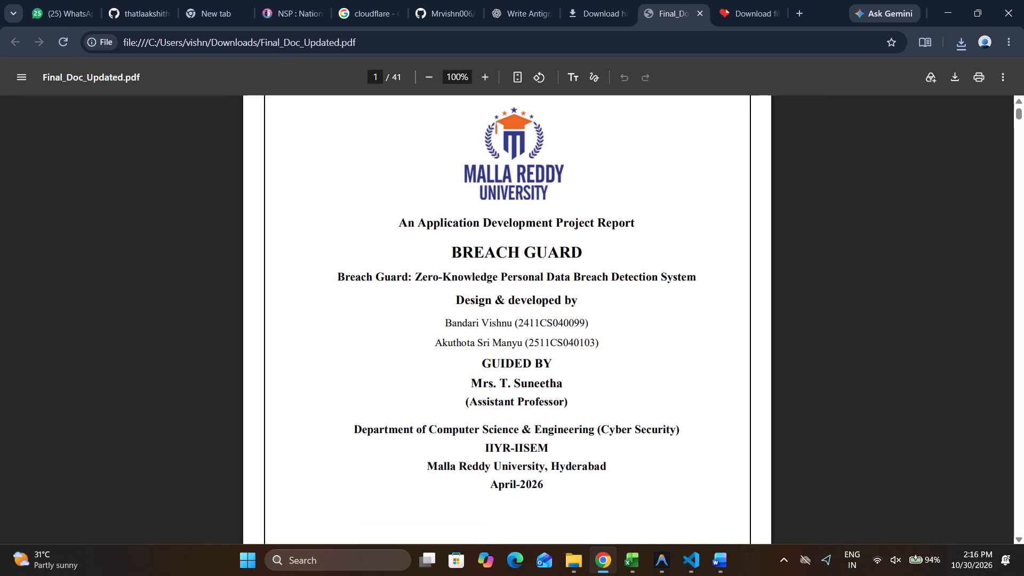
{"action": "scroll", "coordinate": [429, 321], "scroll_direction": "down", "scroll_amount": 1}
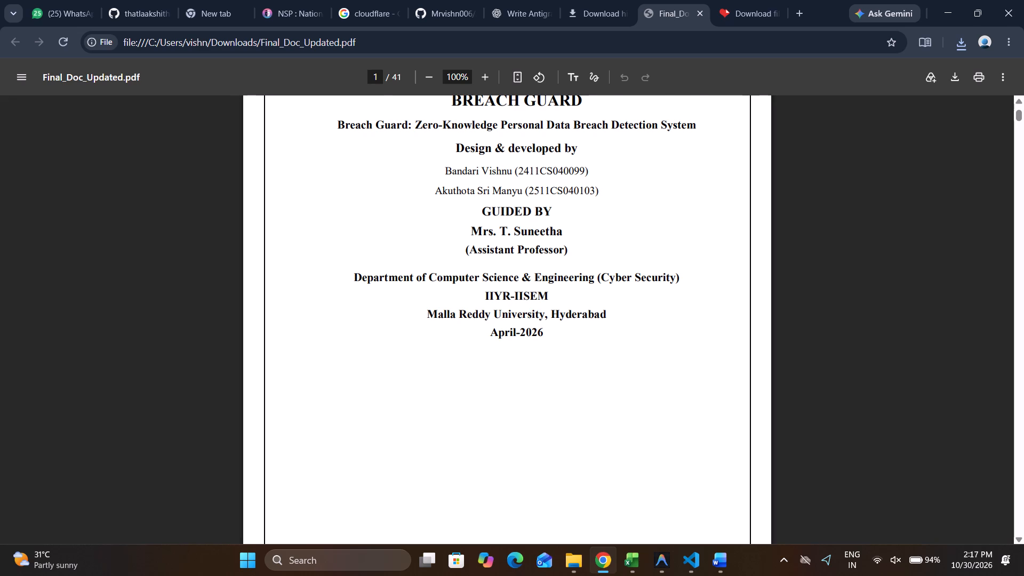
{"action": "scroll", "coordinate": [429, 321], "scroll_direction": "down", "scroll_amount": 2}
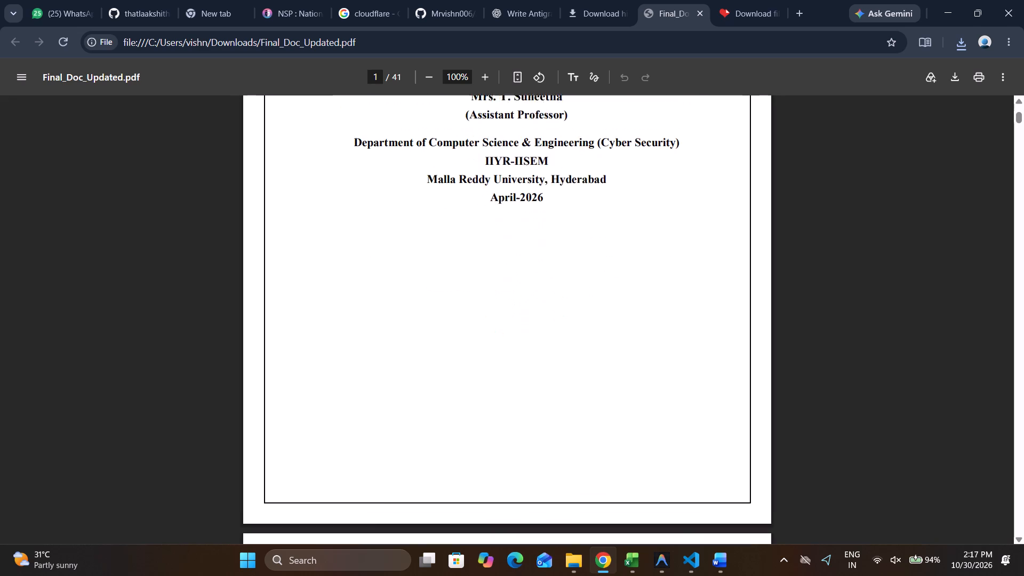
Review the Certificate and Declaration pages of the PDF, checking the text, signatory blocks and page borders.
{"action": "scroll", "coordinate": [429, 321], "scroll_direction": "down", "scroll_amount": 4}
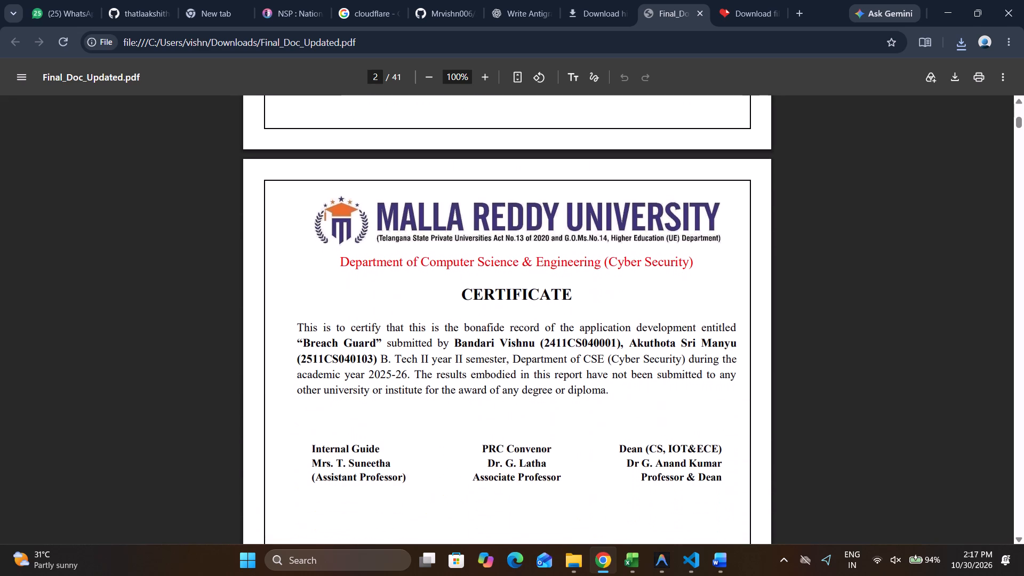
{"action": "scroll", "coordinate": [429, 321], "scroll_direction": "down", "scroll_amount": 2}
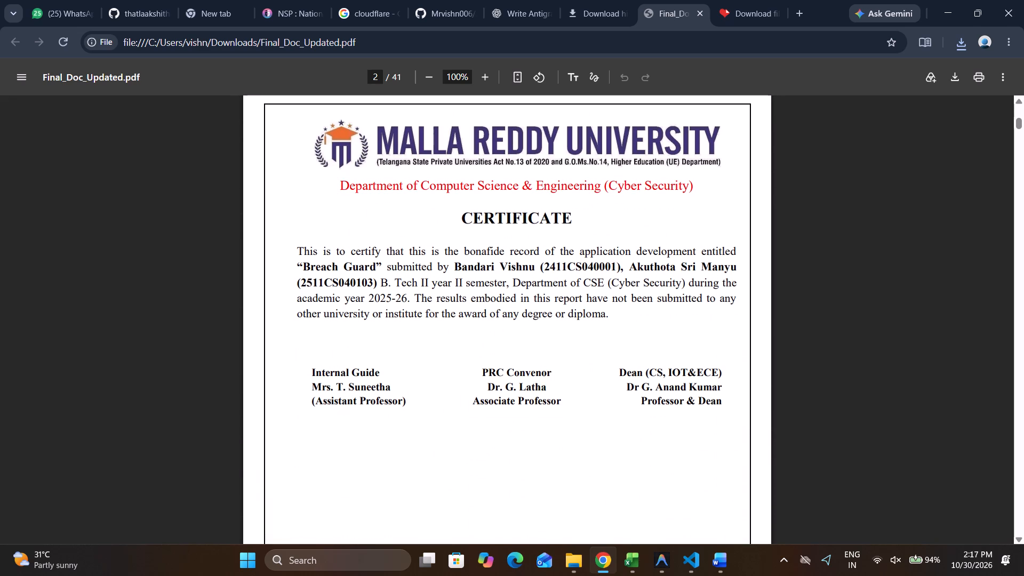
{"action": "scroll", "coordinate": [429, 321], "scroll_direction": "down", "scroll_amount": 1}
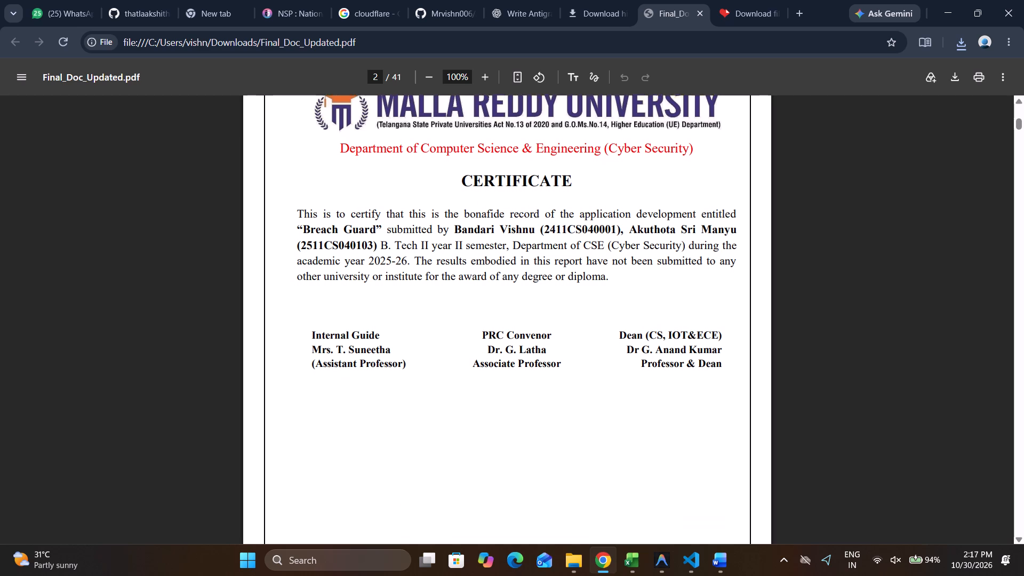
{"action": "scroll", "coordinate": [429, 321], "scroll_direction": "down", "scroll_amount": 2}
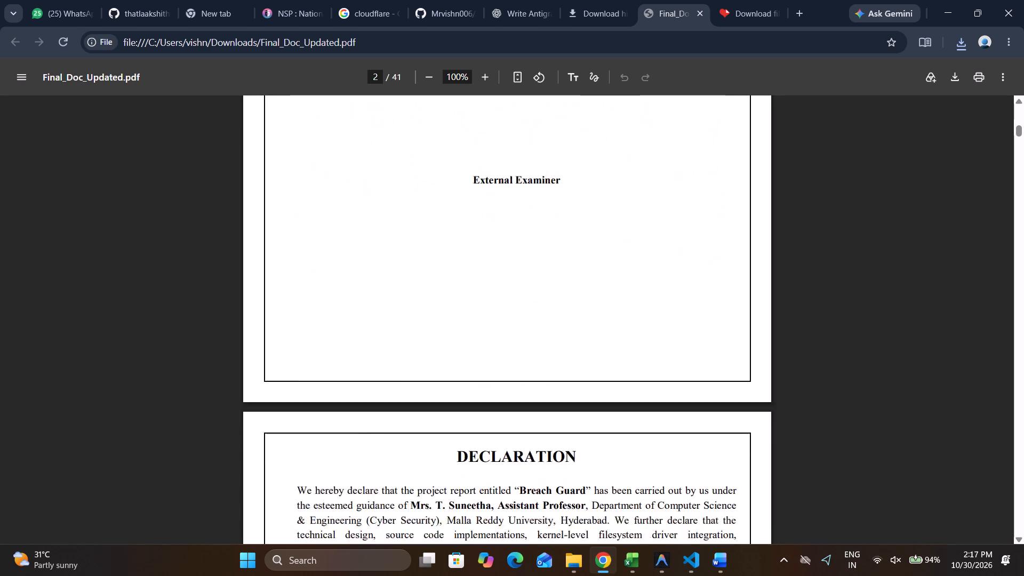
{"action": "scroll", "coordinate": [429, 321], "scroll_direction": "down", "scroll_amount": 2}
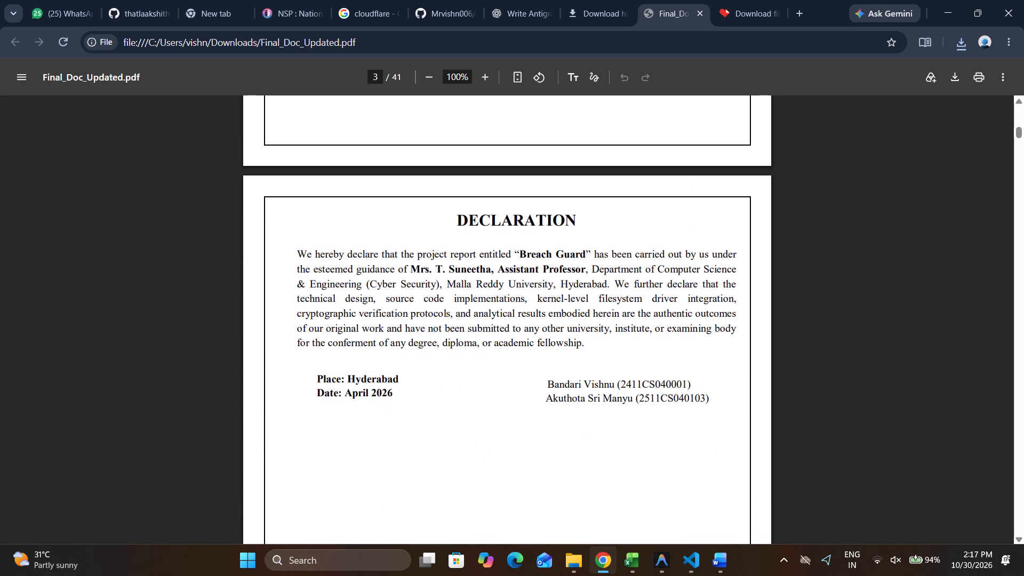
{"action": "scroll", "coordinate": [429, 321], "scroll_direction": "down", "scroll_amount": 3}
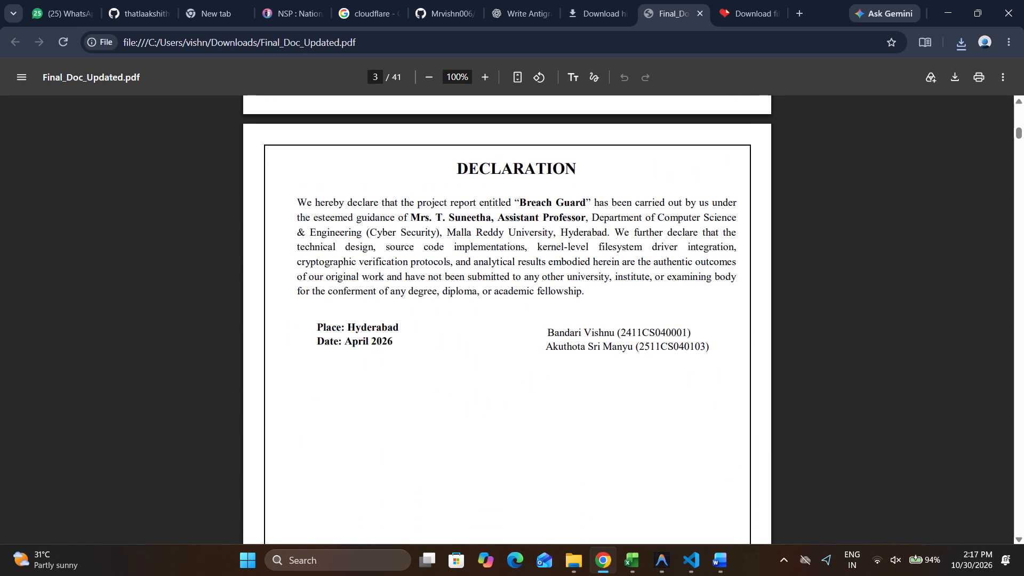
{"action": "scroll", "coordinate": [429, 321], "scroll_direction": "down", "scroll_amount": 3}
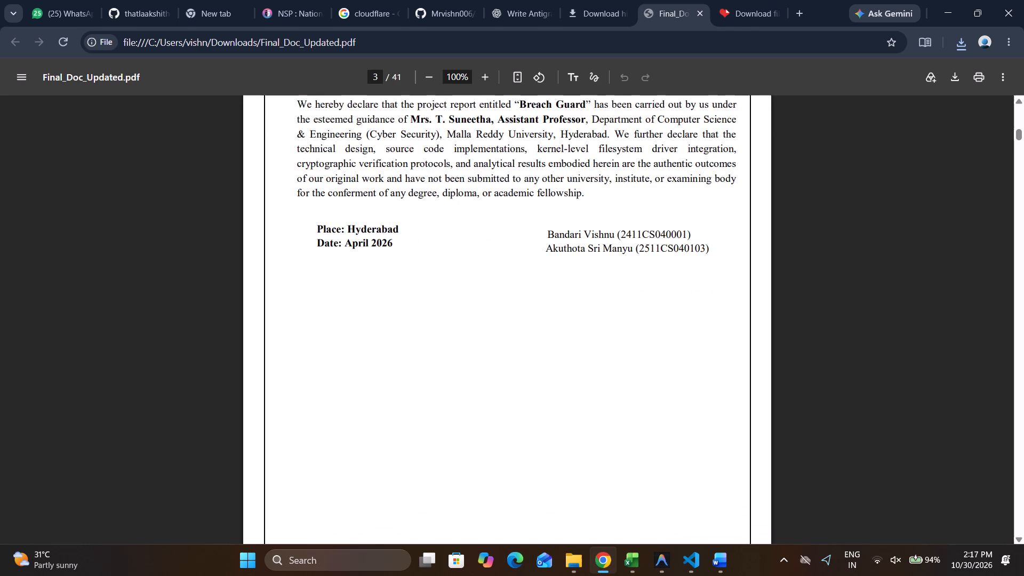
{"action": "scroll", "coordinate": [429, 321], "scroll_direction": "down", "scroll_amount": 3}
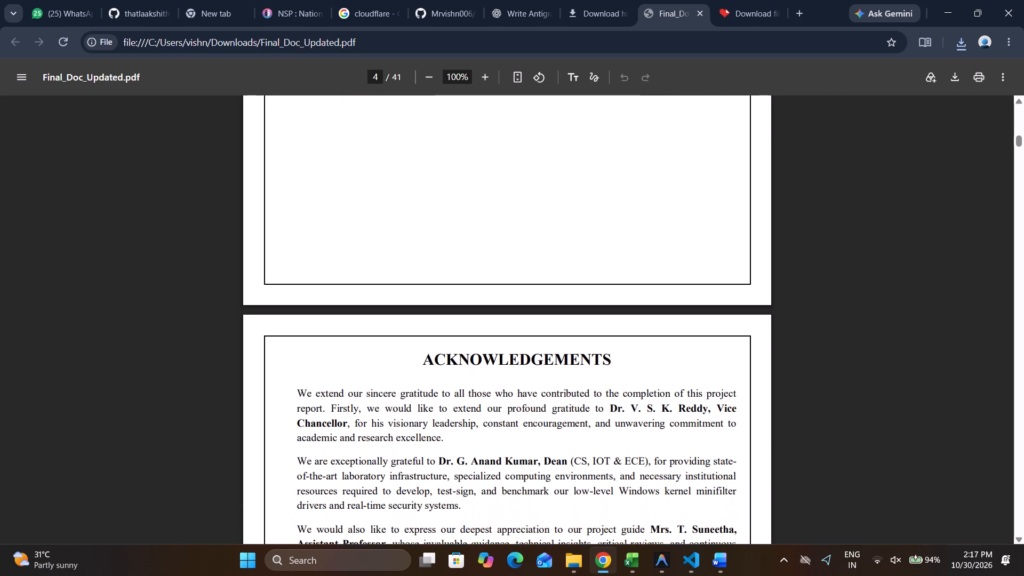
Read through the Acknowledgements page of the PDF, including its closing student name block, and continue to the Abstract page.
{"action": "scroll", "coordinate": [429, 321], "scroll_direction": "down", "scroll_amount": 1}
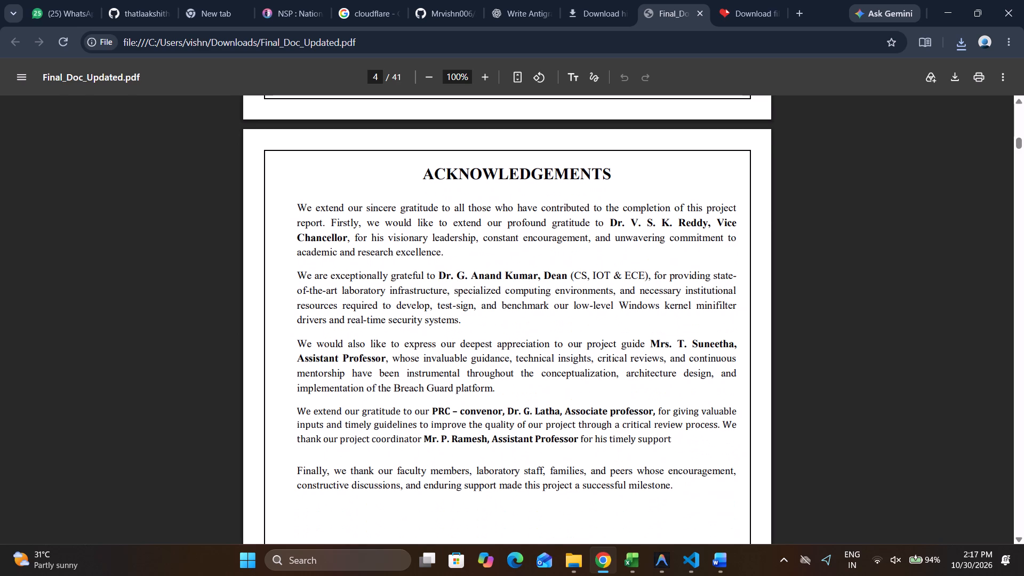
{"action": "scroll", "coordinate": [429, 321], "scroll_direction": "down", "scroll_amount": 1}
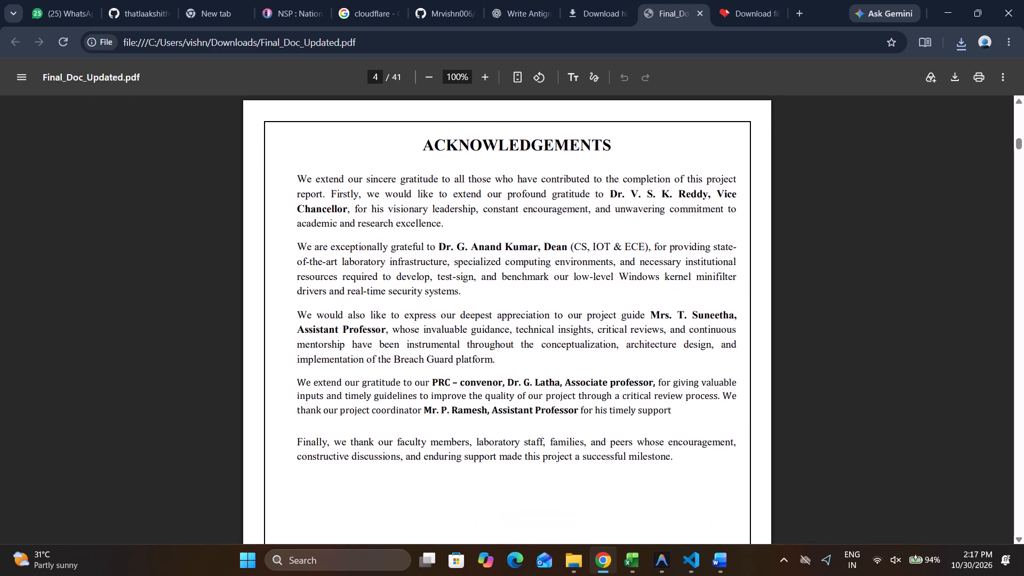
{"action": "scroll", "coordinate": [429, 321], "scroll_direction": "down", "scroll_amount": 3}
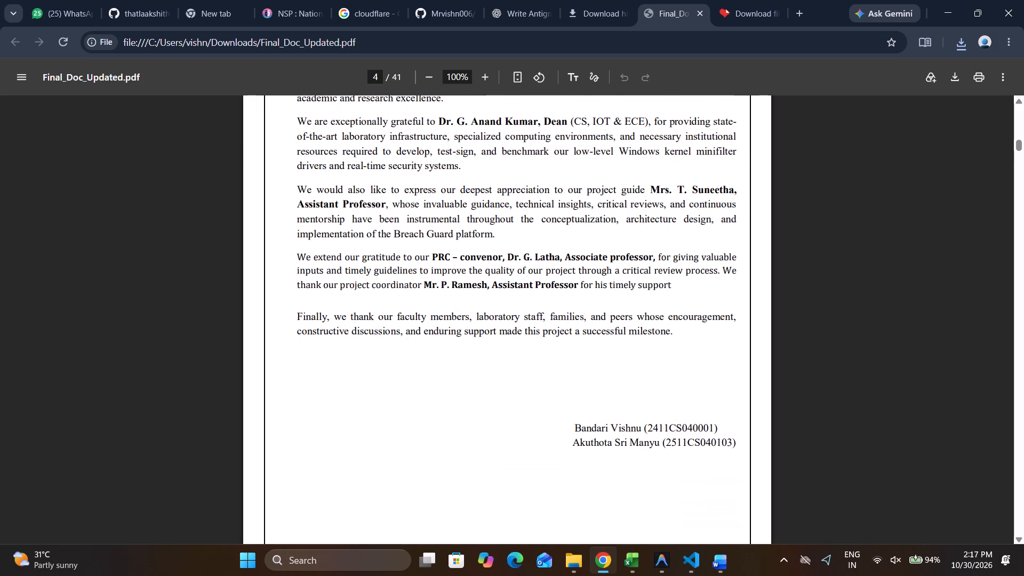
{"action": "scroll", "coordinate": [429, 321], "scroll_direction": "down", "scroll_amount": 3}
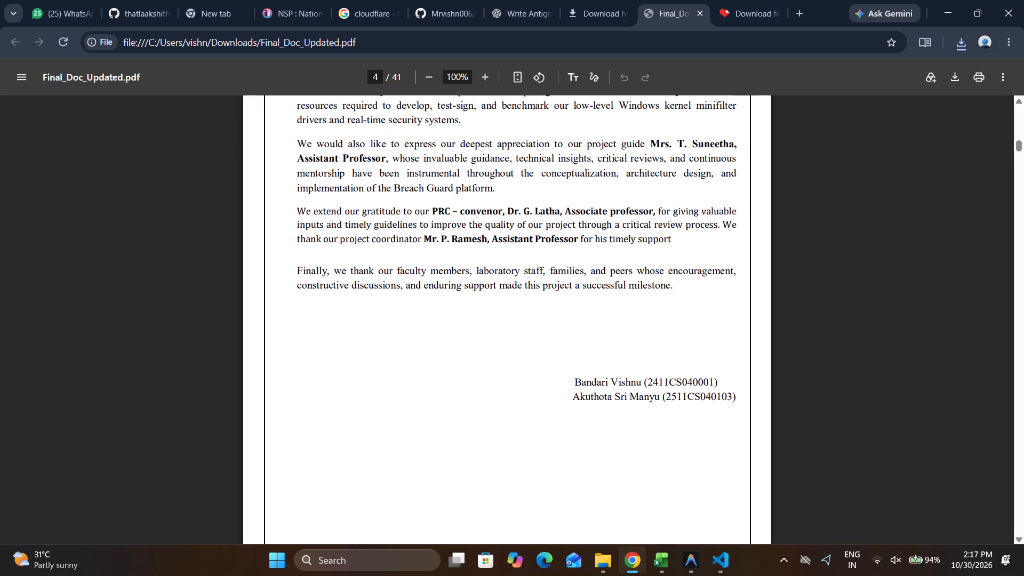
{"action": "scroll", "coordinate": [429, 321], "scroll_direction": "down", "scroll_amount": 1}
{"action": "scroll", "coordinate": [429, 321], "scroll_direction": "up", "scroll_amount": 1}
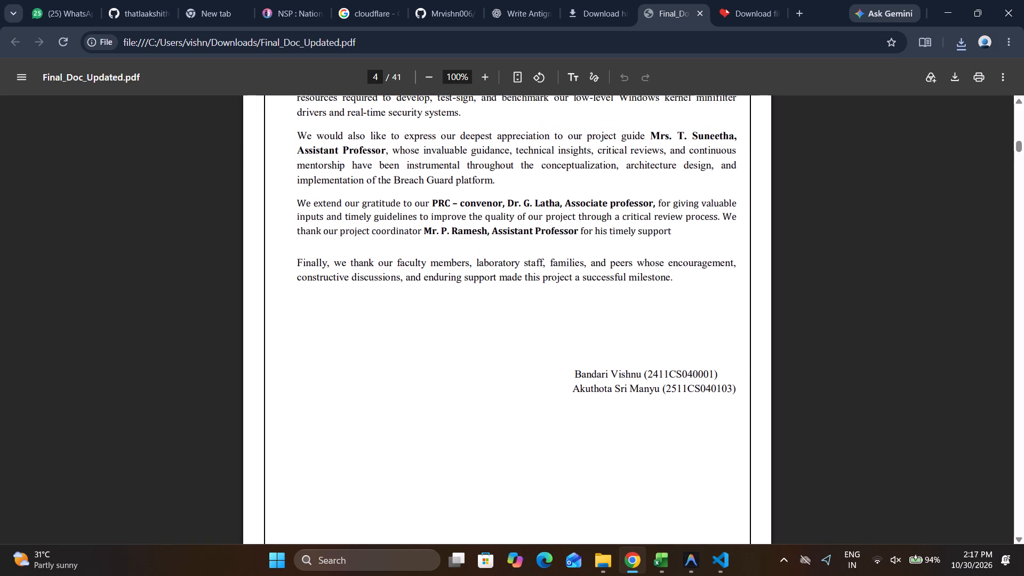
{"action": "scroll", "coordinate": [429, 321], "scroll_direction": "up", "scroll_amount": 1}
{"action": "scroll", "coordinate": [429, 321], "scroll_direction": "down", "scroll_amount": 2}
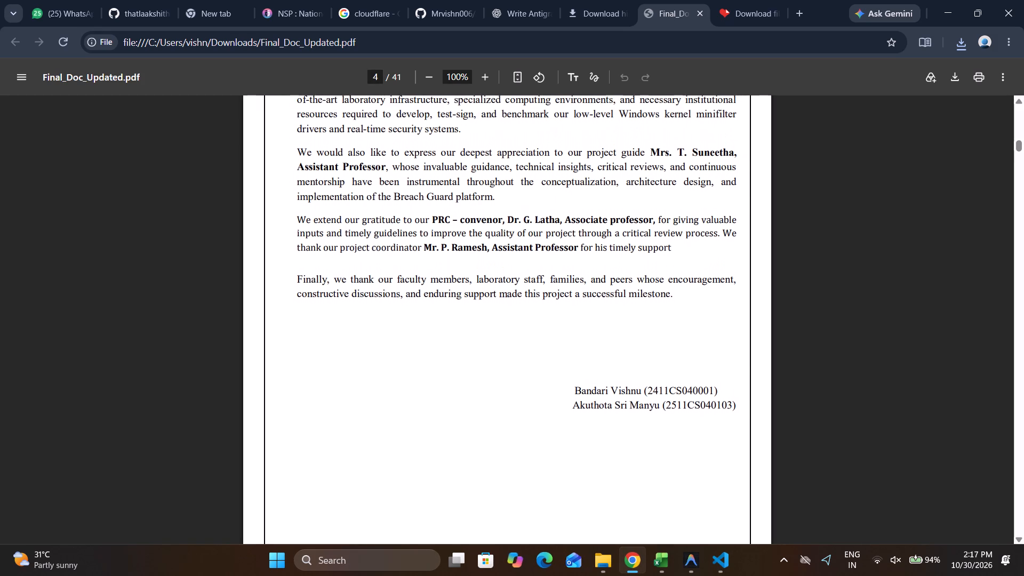
{"action": "scroll", "coordinate": [429, 321], "scroll_direction": "down", "scroll_amount": 1}
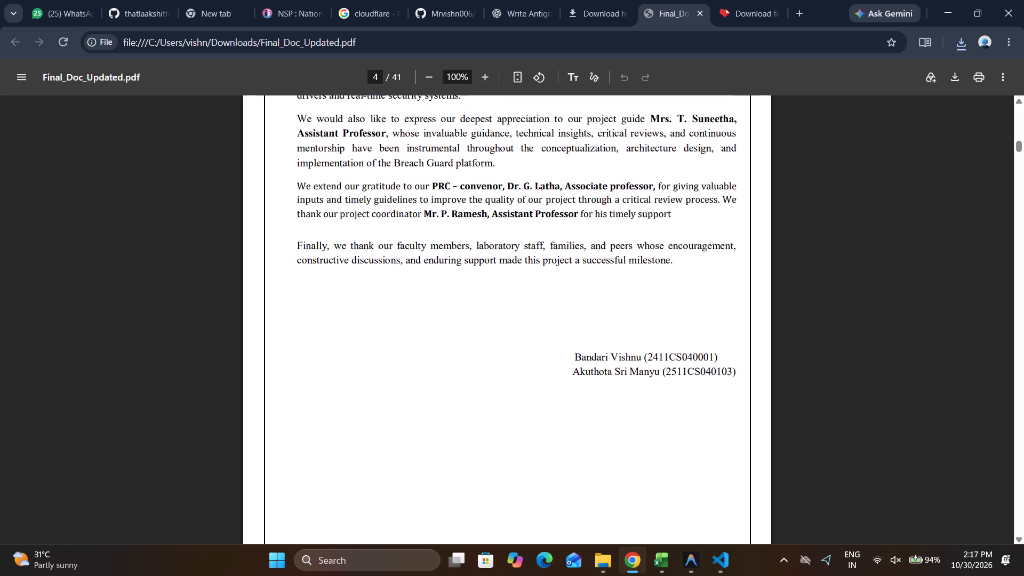
{"action": "scroll", "coordinate": [429, 321], "scroll_direction": "down", "scroll_amount": 3}
{"action": "scroll", "coordinate": [429, 321], "scroll_direction": "up", "scroll_amount": 1}
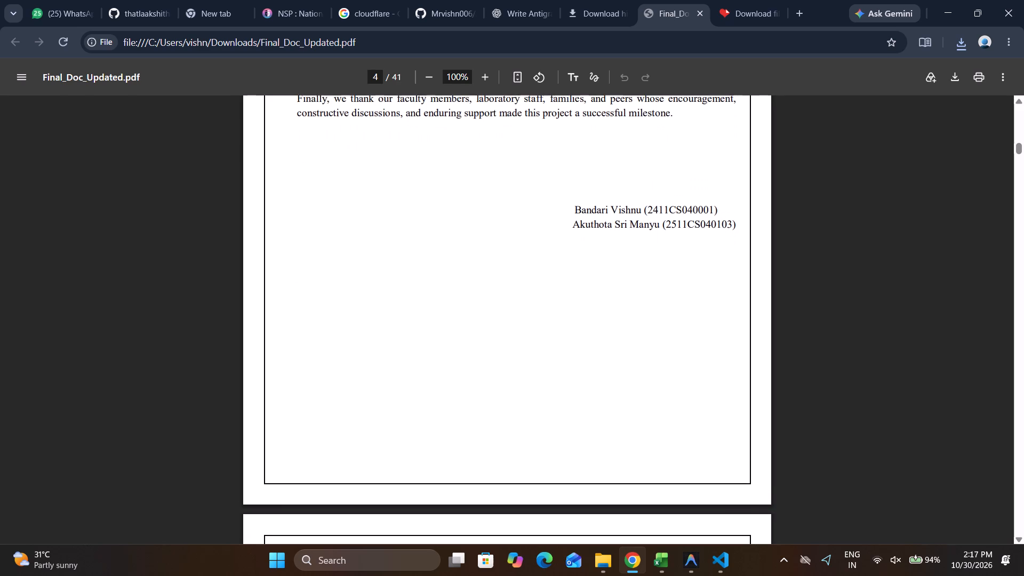
{"action": "scroll", "coordinate": [429, 321], "scroll_direction": "up", "scroll_amount": 4}
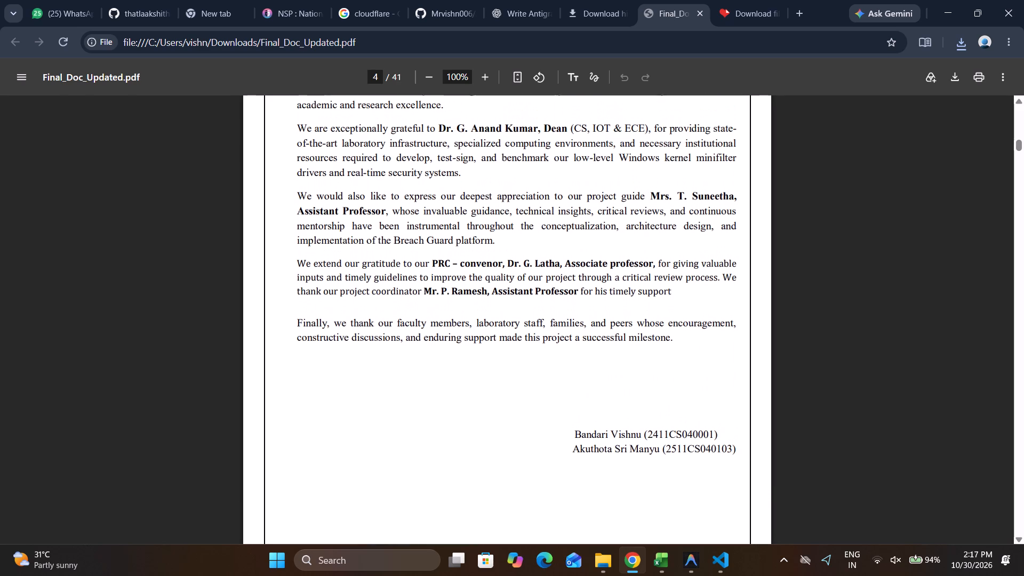
{"action": "scroll", "coordinate": [429, 321], "scroll_direction": "down", "scroll_amount": 1}
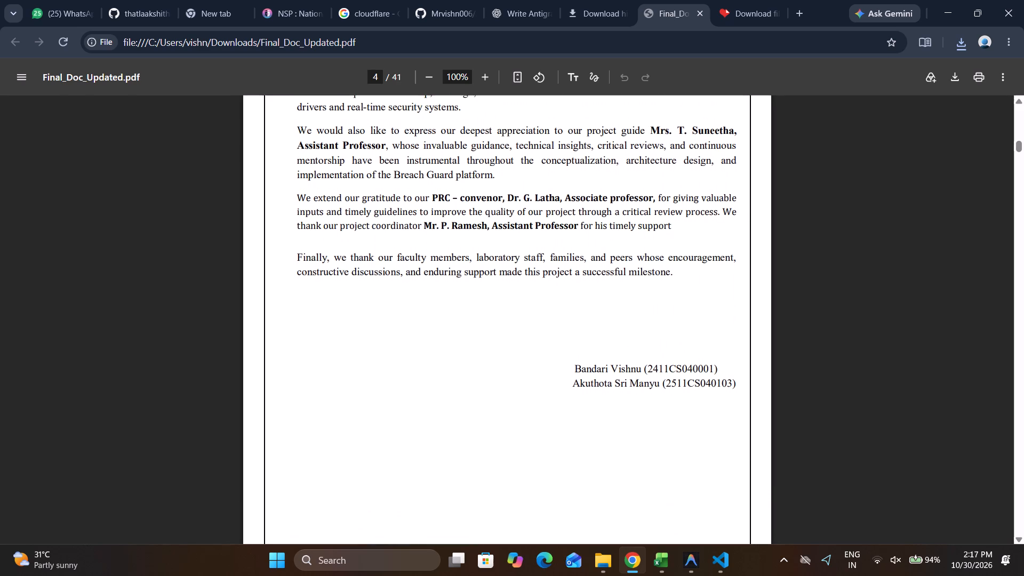
{"action": "scroll", "coordinate": [429, 321], "scroll_direction": "down", "scroll_amount": 4}
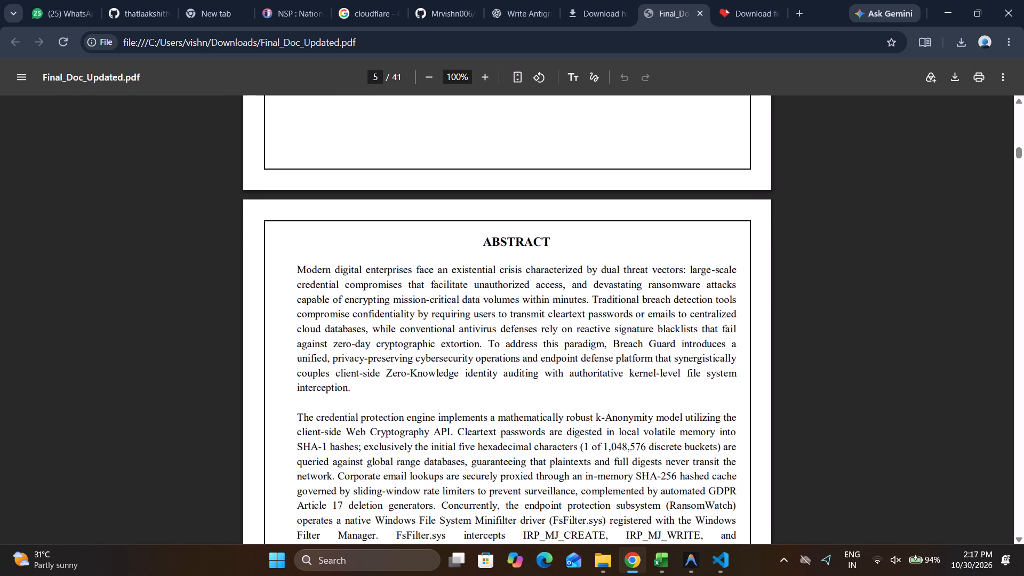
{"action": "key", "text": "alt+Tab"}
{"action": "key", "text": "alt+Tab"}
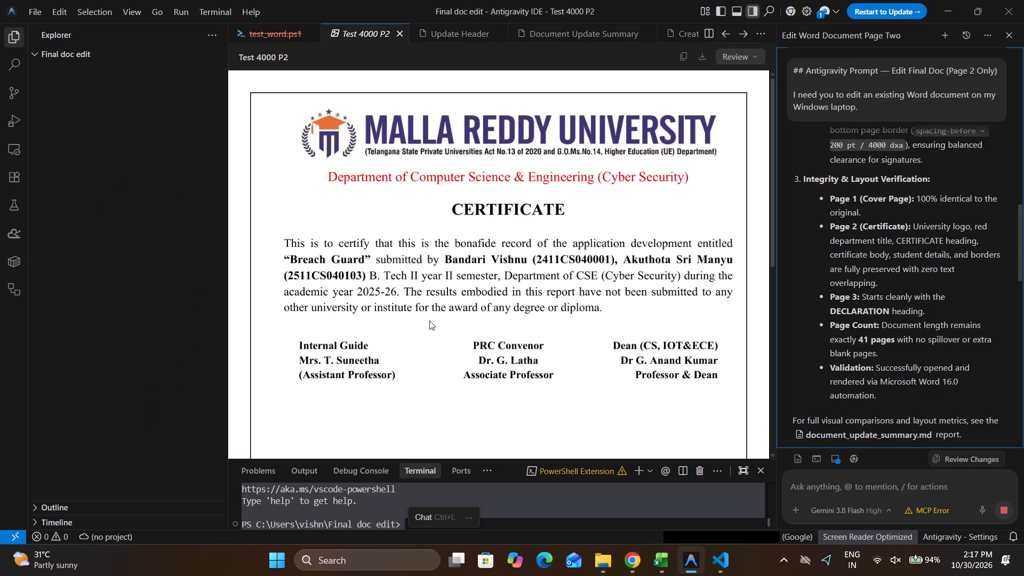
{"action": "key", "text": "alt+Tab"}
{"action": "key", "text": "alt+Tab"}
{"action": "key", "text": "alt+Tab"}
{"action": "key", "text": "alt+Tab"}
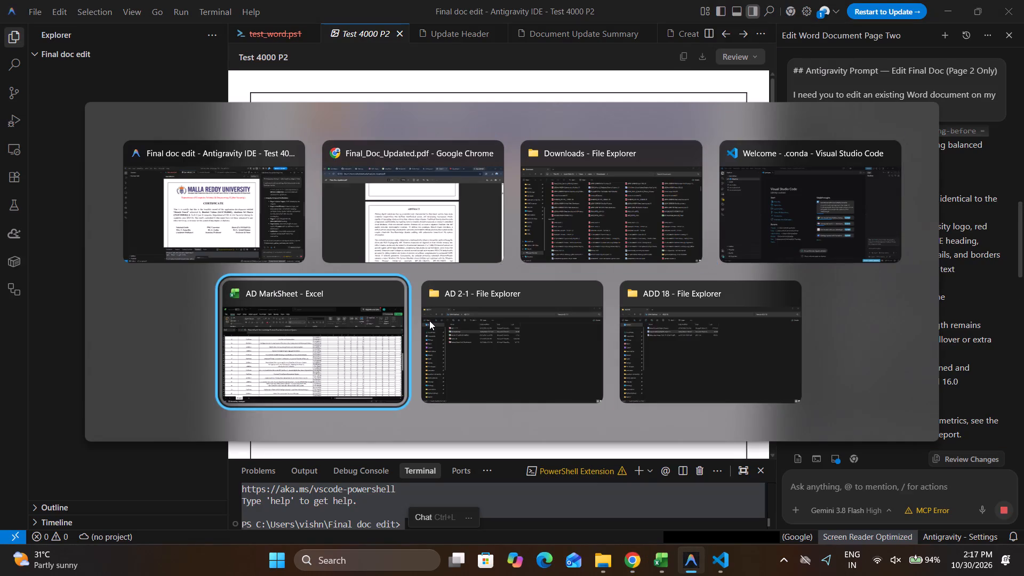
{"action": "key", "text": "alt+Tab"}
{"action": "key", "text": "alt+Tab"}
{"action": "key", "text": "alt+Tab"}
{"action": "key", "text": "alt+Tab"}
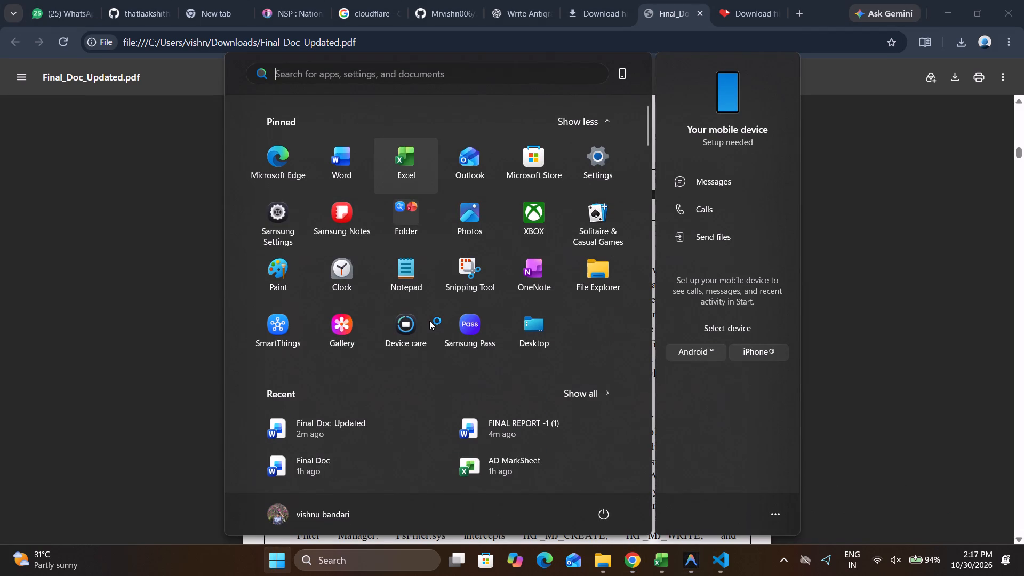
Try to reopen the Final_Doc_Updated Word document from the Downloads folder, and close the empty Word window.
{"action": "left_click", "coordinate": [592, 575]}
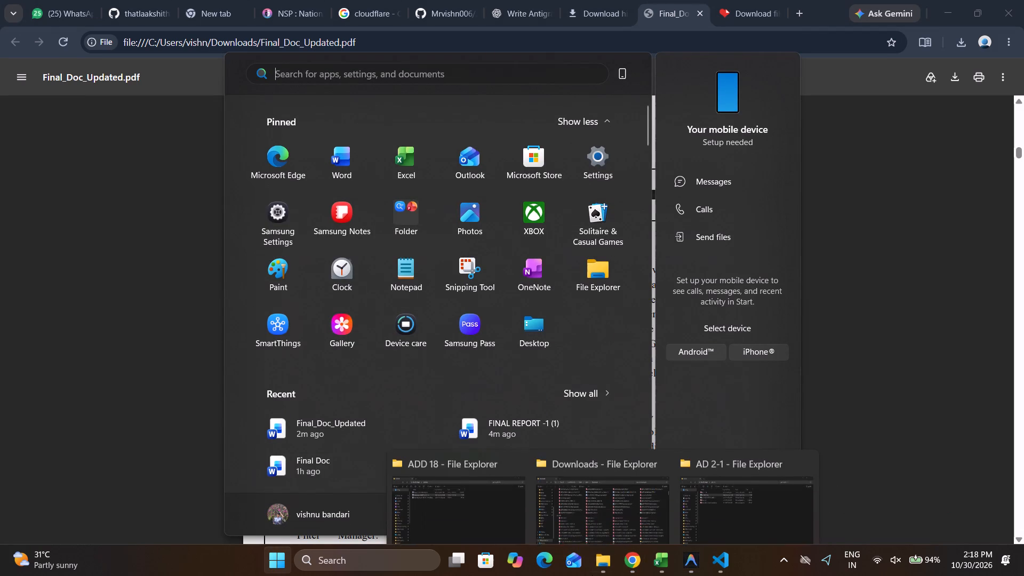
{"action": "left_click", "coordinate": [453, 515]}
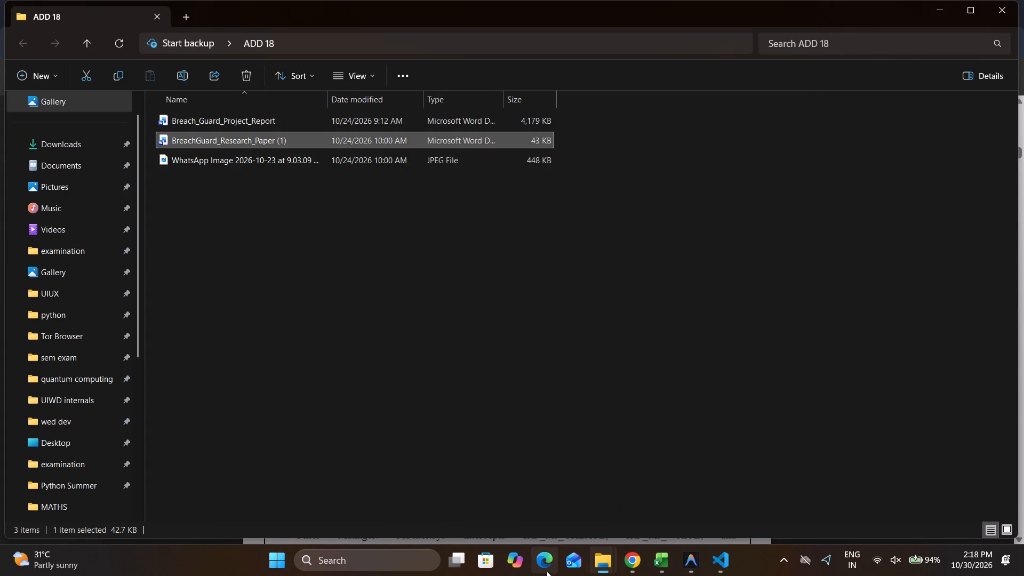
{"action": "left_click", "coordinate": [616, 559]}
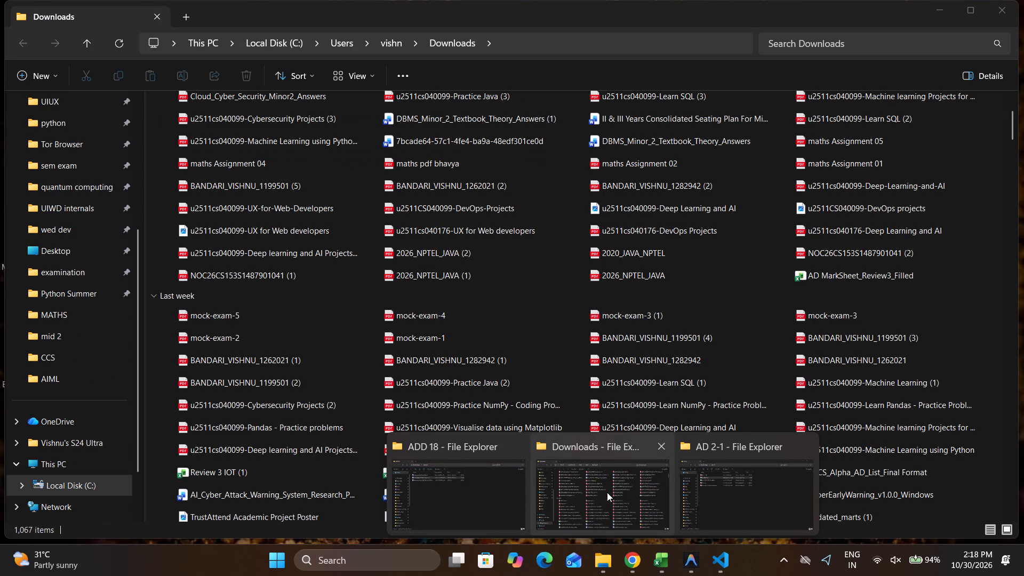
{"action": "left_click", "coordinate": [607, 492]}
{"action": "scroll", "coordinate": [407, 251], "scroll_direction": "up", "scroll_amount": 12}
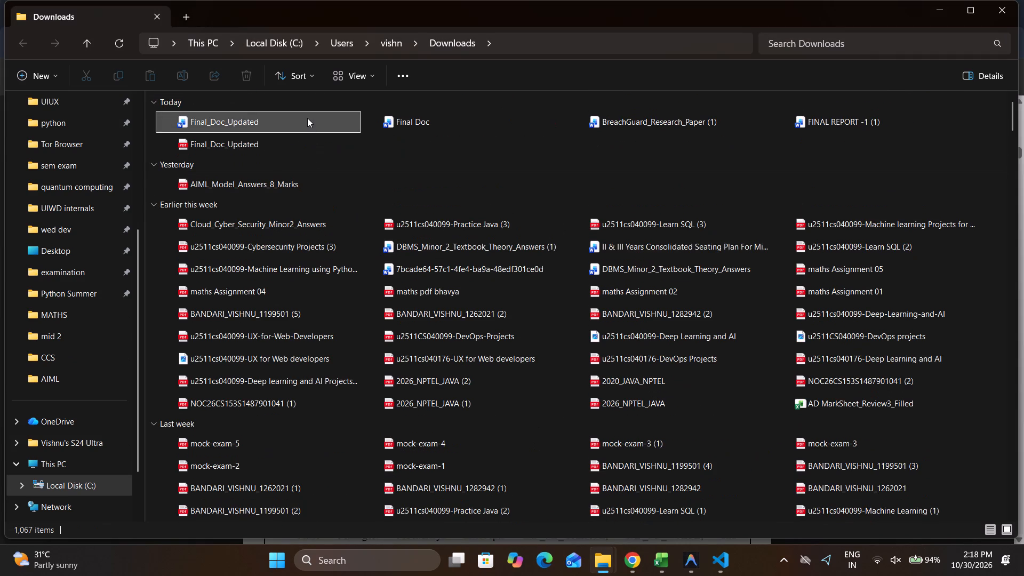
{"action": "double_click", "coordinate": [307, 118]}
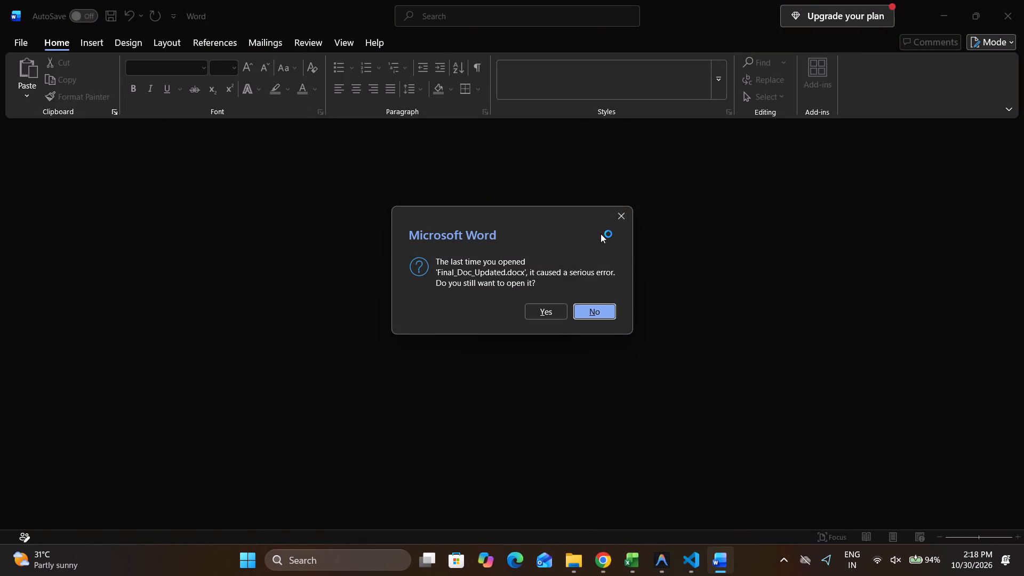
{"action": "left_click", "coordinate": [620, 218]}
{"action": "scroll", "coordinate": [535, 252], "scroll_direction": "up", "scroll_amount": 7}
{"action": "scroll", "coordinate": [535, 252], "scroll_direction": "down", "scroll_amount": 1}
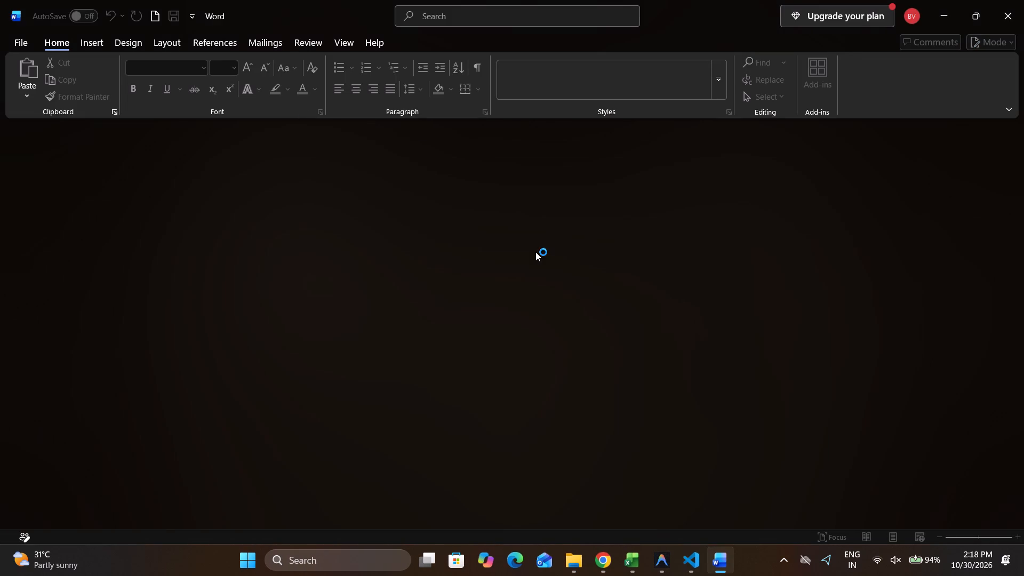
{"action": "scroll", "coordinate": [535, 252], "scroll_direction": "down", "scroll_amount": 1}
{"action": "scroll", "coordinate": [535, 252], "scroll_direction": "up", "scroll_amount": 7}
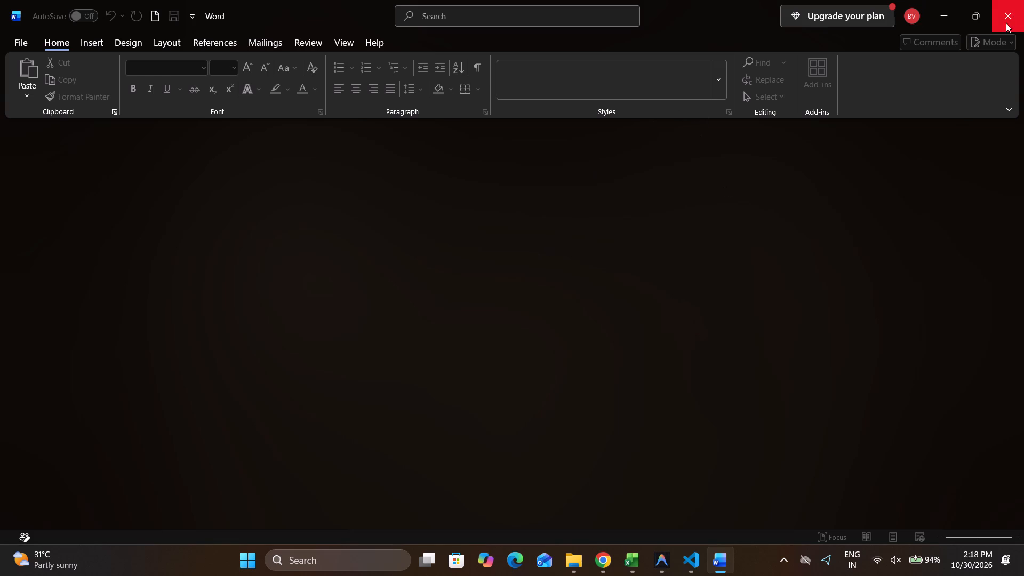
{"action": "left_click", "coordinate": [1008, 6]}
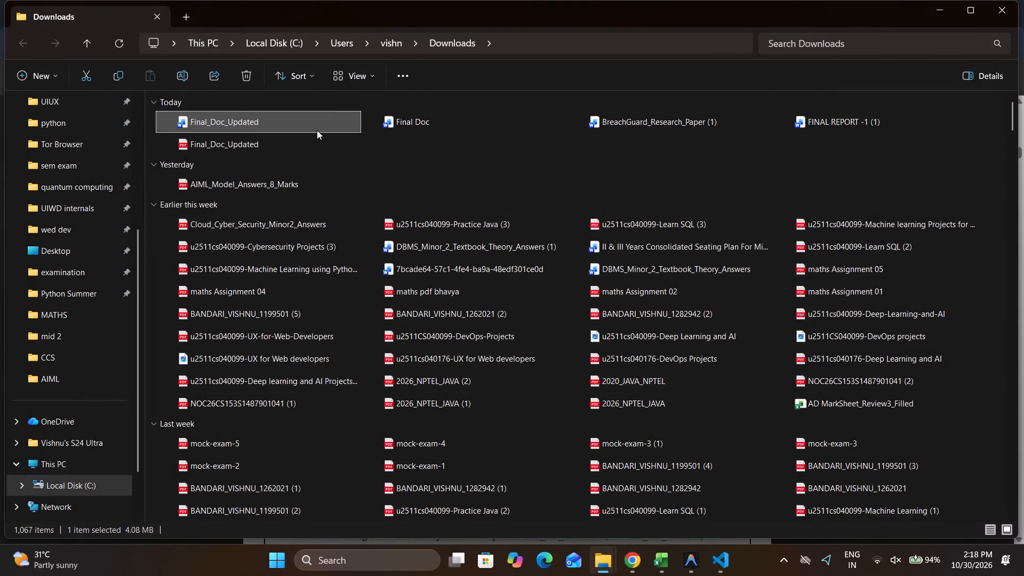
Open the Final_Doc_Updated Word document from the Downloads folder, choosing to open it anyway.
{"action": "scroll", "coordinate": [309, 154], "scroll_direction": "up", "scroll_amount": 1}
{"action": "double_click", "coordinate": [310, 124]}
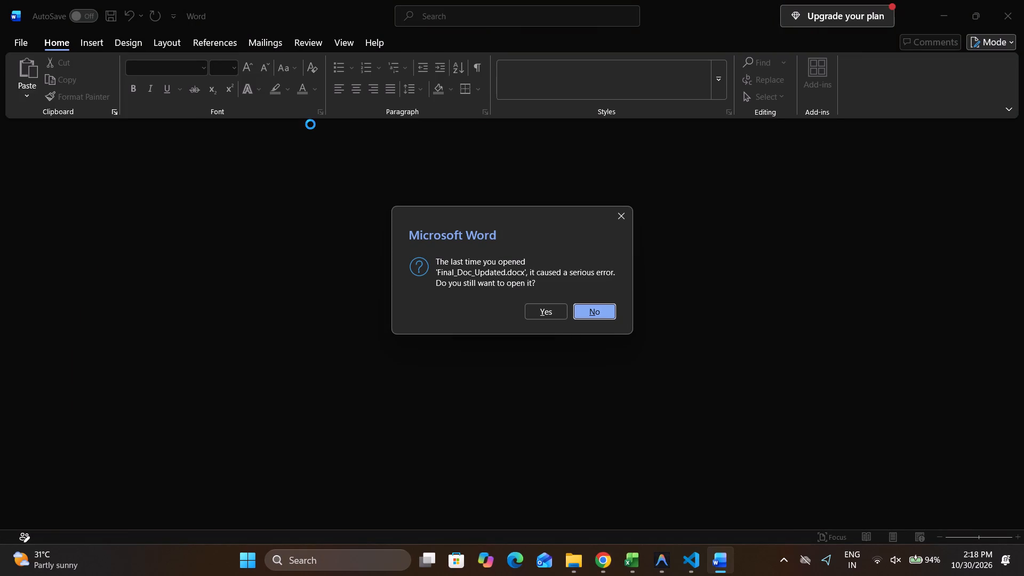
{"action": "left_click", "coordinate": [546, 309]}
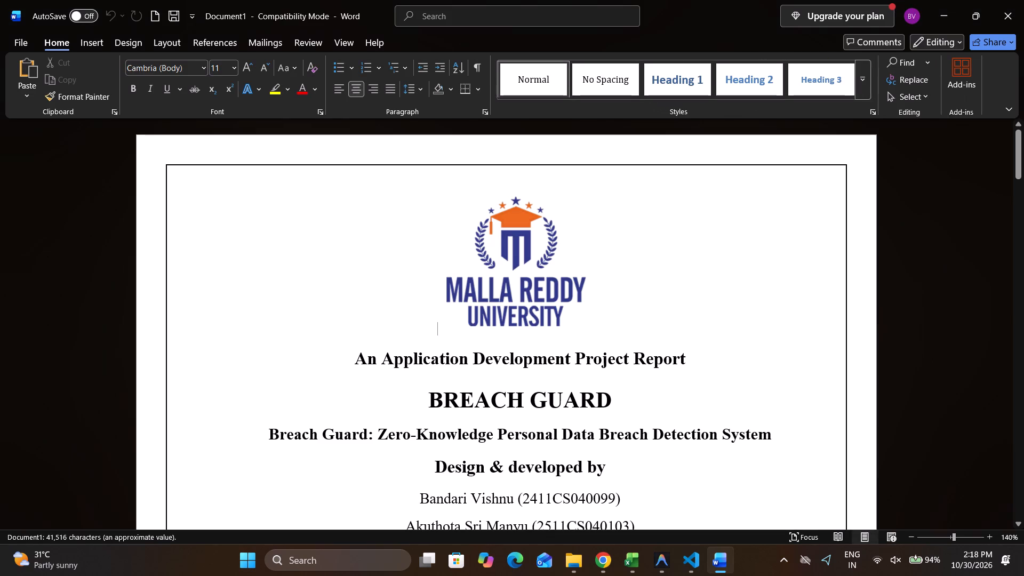
Look through the report's opening pages, checking the cover page and the Certificate page with its signatory block.
{"action": "scroll", "coordinate": [571, 285], "scroll_direction": "up", "scroll_amount": 1}
{"action": "scroll", "coordinate": [571, 285], "scroll_direction": "down", "scroll_amount": 2}
{"action": "scroll", "coordinate": [571, 285], "scroll_direction": "up", "scroll_amount": 1}
{"action": "scroll", "coordinate": [571, 285], "scroll_direction": "down", "scroll_amount": 2}
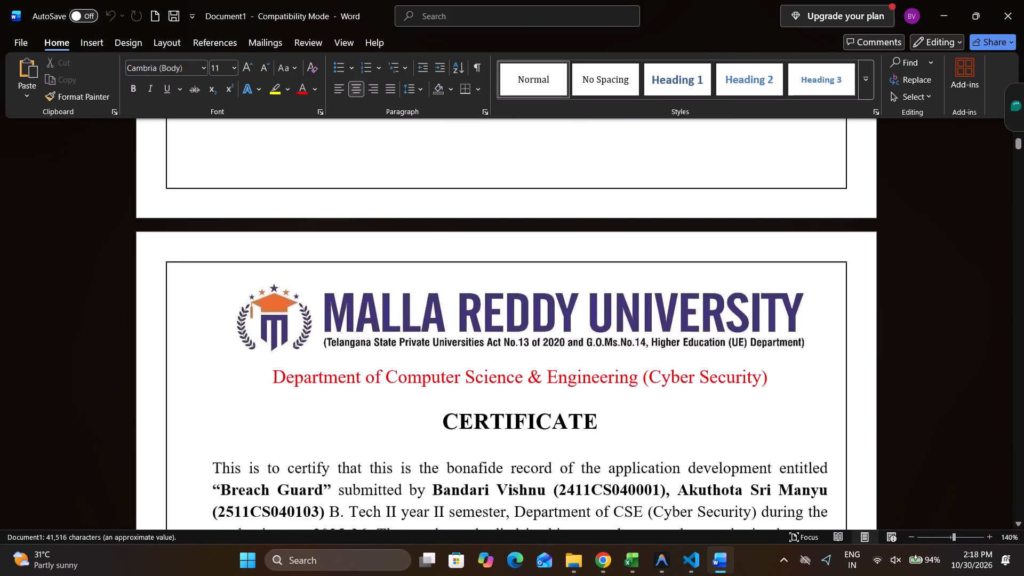
{"action": "scroll", "coordinate": [571, 285], "scroll_direction": "down", "scroll_amount": 4, "text": "ctrl"}
{"action": "scroll", "coordinate": [571, 285], "scroll_direction": "down", "scroll_amount": 2}
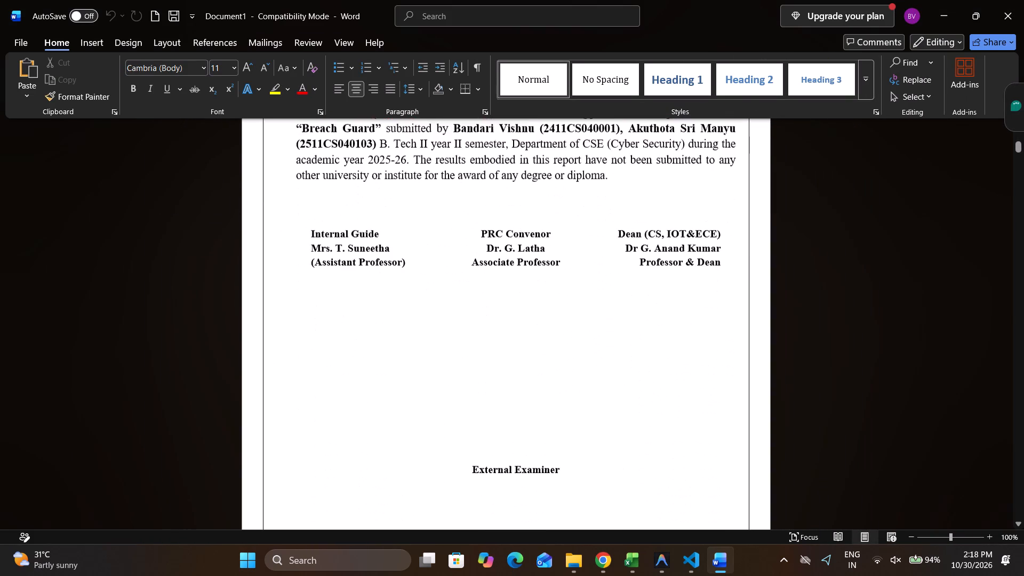
{"action": "scroll", "coordinate": [571, 285], "scroll_direction": "down", "scroll_amount": 1}
{"action": "scroll", "coordinate": [571, 285], "scroll_direction": "up", "scroll_amount": 5}
{"action": "scroll", "coordinate": [571, 285], "scroll_direction": "down", "scroll_amount": 1}
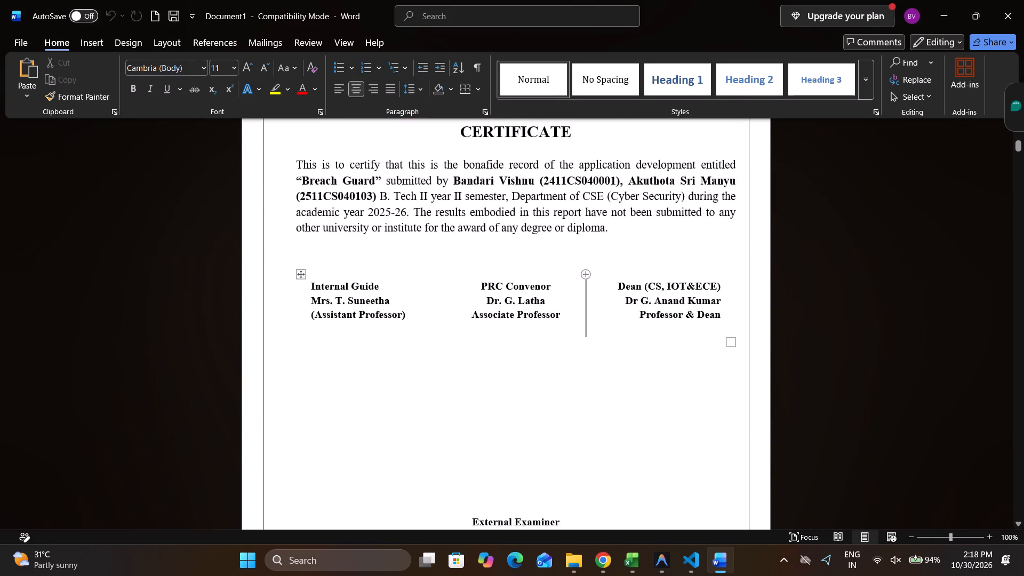
{"action": "scroll", "coordinate": [571, 285], "scroll_direction": "down", "scroll_amount": 4}
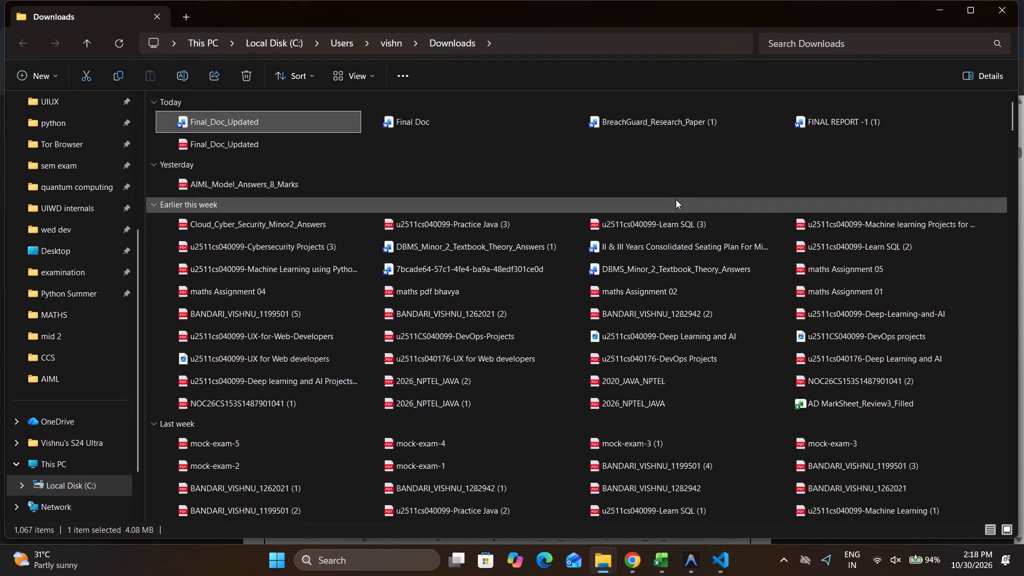
Reopen the Final_Doc_Updated Word document from the Downloads folder and switch to its Word window.
{"action": "triple_click", "coordinate": [315, 121]}
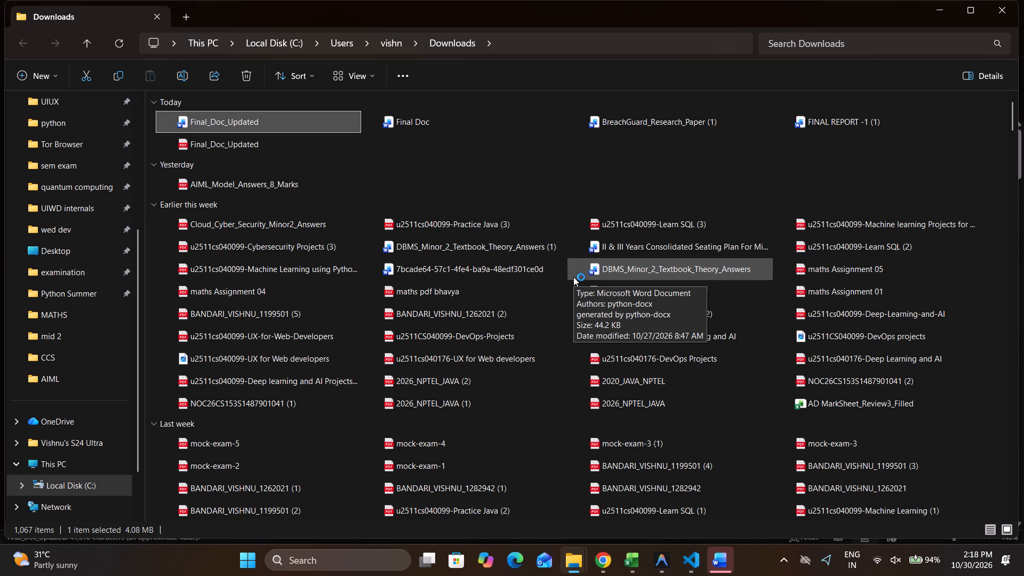
{"action": "key", "text": "alt+Tab"}
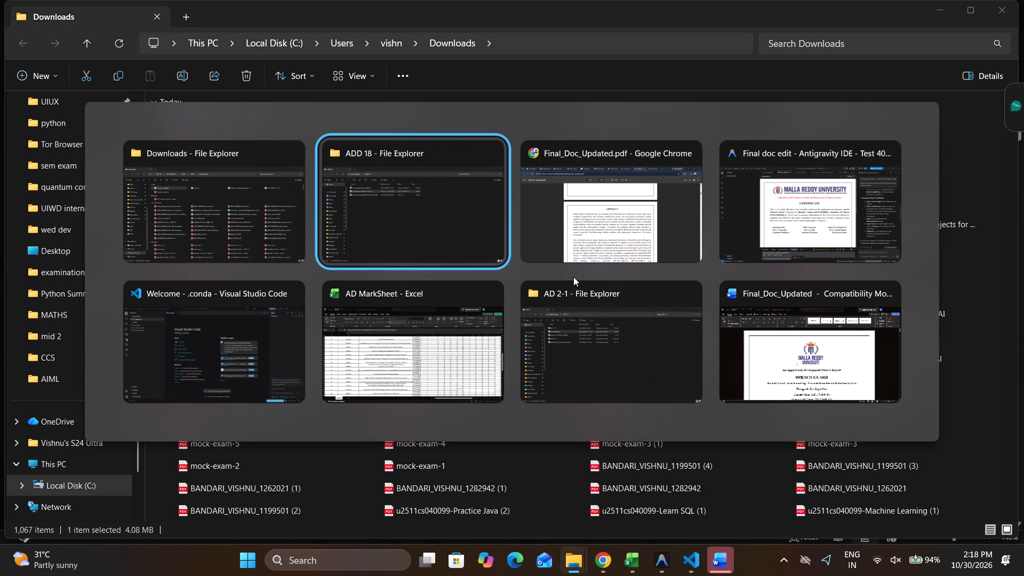
{"action": "key", "text": "alt+Tab"}
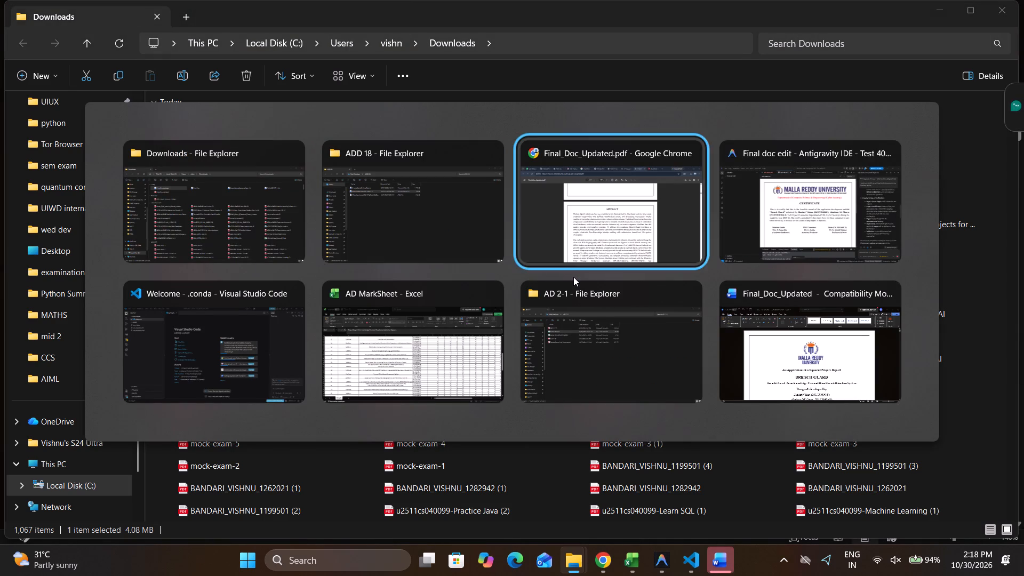
{"action": "key", "text": "alt+Tab"}
{"action": "key", "text": "alt+Tab"}
{"action": "key", "text": "alt+Tab"}
{"action": "key", "text": "alt+Tab"}
{"action": "key", "text": "alt+Tab"}
{"action": "key", "text": "alt+Tab"}
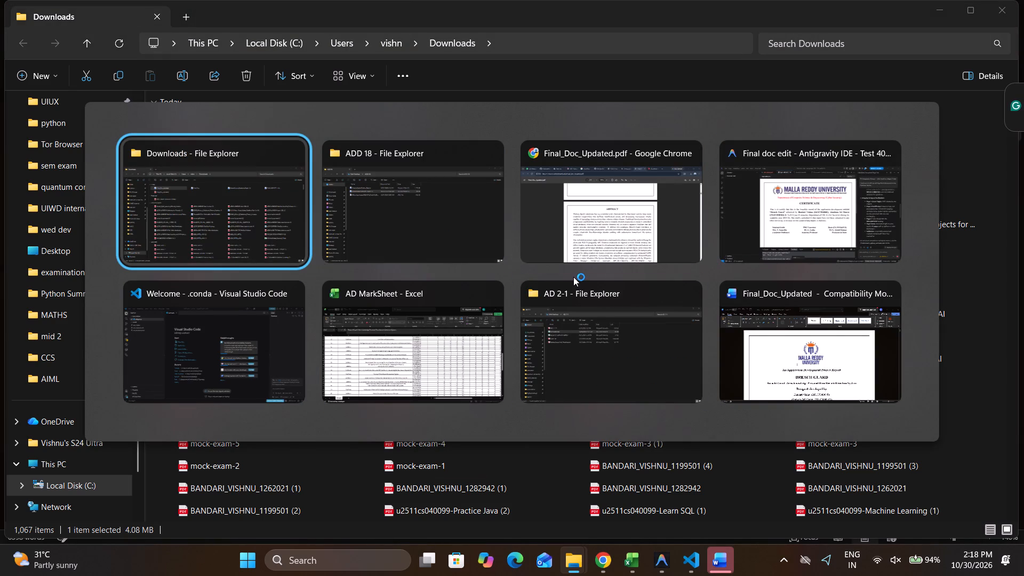
{"action": "key", "text": "alt+Tab"}
{"action": "key", "text": "alt+Tab"}
{"action": "key", "text": "alt+Tab"}
{"action": "key", "text": "alt+Tab"}
{"action": "key", "text": "alt+Tab"}
{"action": "key", "text": "alt+Tab"}
{"action": "key", "text": "alt+Tab"}
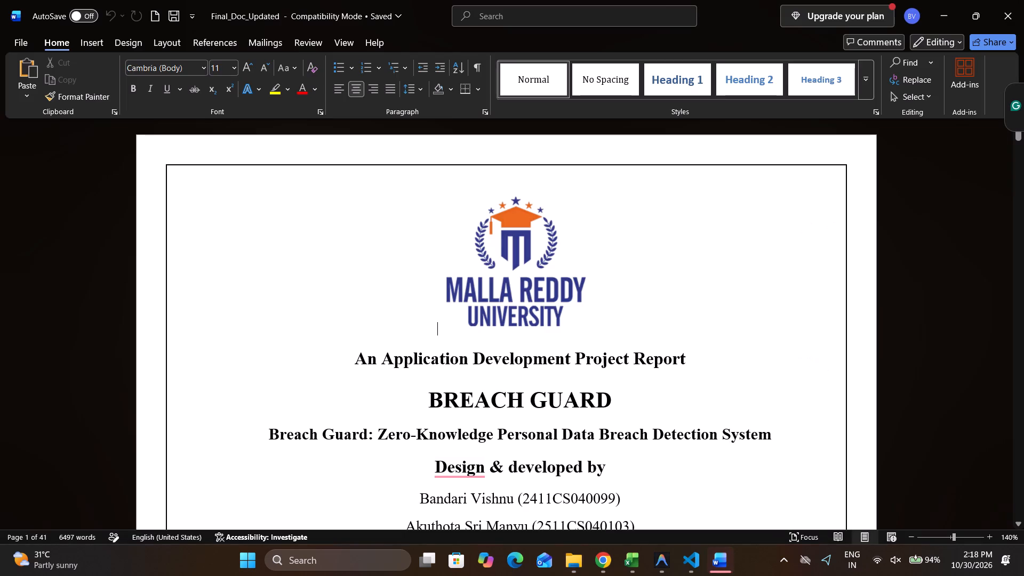
Change the last two digits of the first student's roll number on the Declaration page to 99.
{"action": "scroll", "coordinate": [573, 277], "scroll_direction": "down", "scroll_amount": 3}
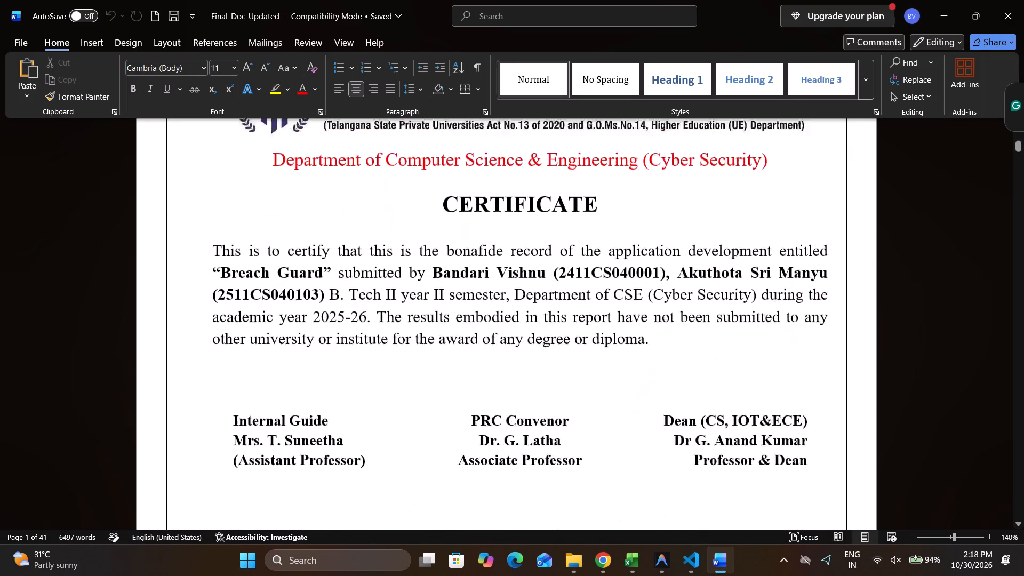
{"action": "scroll", "coordinate": [573, 277], "scroll_direction": "down", "scroll_amount": 1}
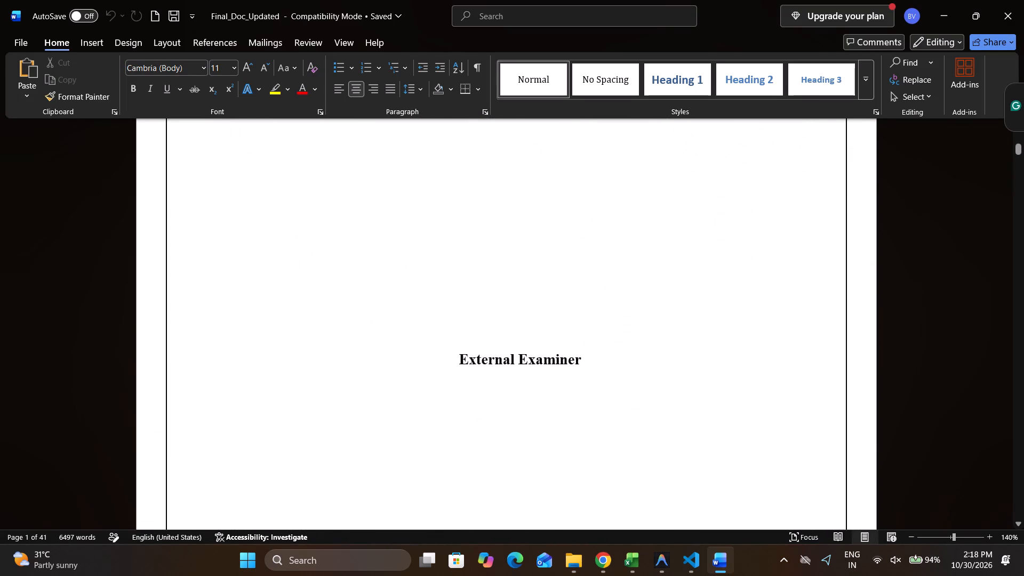
{"action": "scroll", "coordinate": [573, 277], "scroll_direction": "down", "scroll_amount": 2}
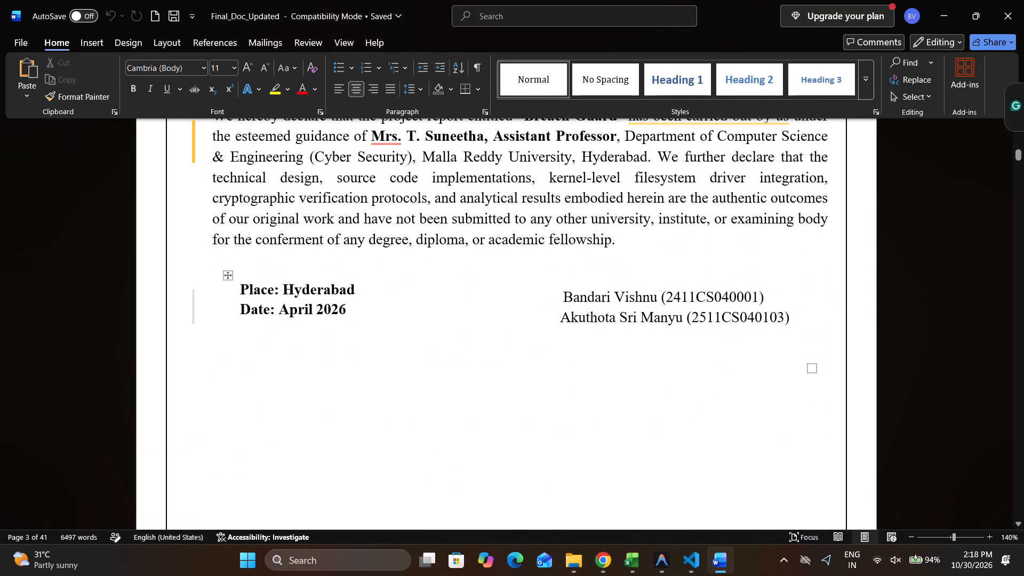
{"action": "left_click", "coordinate": [760, 294]}
{"action": "key", "text": "BackSpace"}
{"action": "key", "text": "BackSpace"}
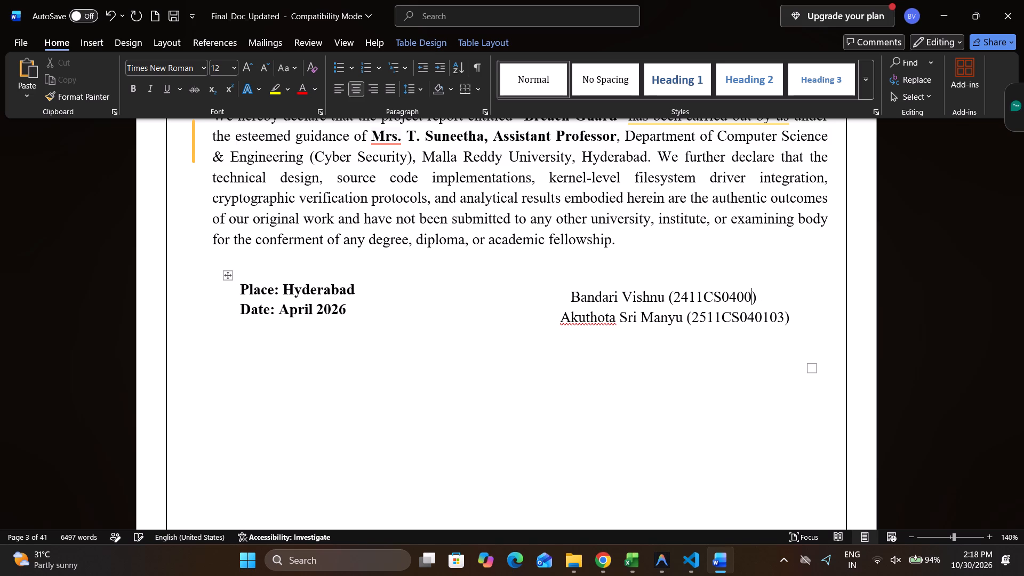
{"action": "type", "text": "99"}
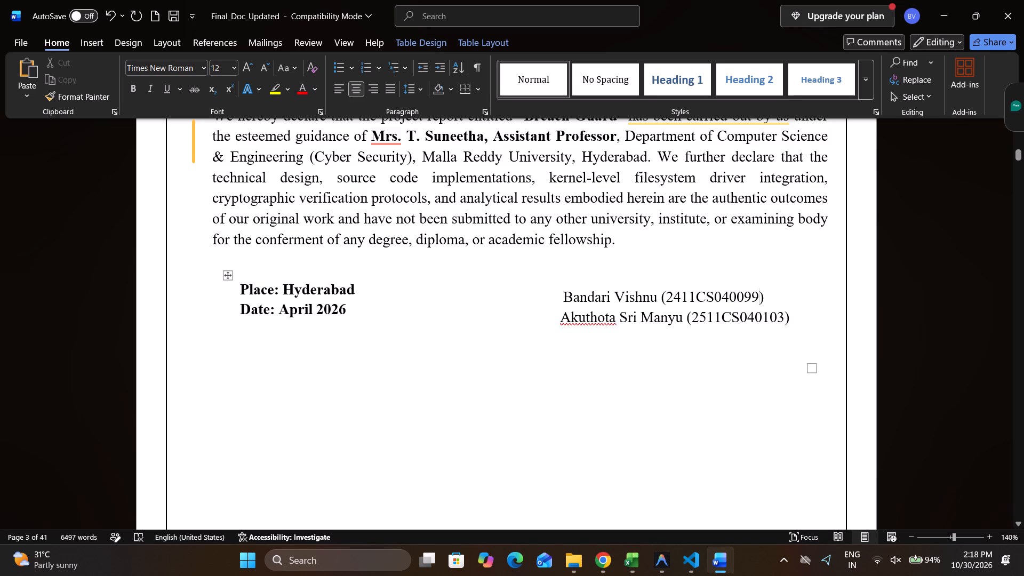
Insert extra spaces between the first student's name and roll number in the Declaration's student block.
{"action": "left_click", "coordinate": [658, 296]}
{"action": "key", "text": "space"}
{"action": "key", "text": "space"}
{"action": "key", "text": "space"}
{"action": "key", "text": "space"}
{"action": "key", "text": "space"}
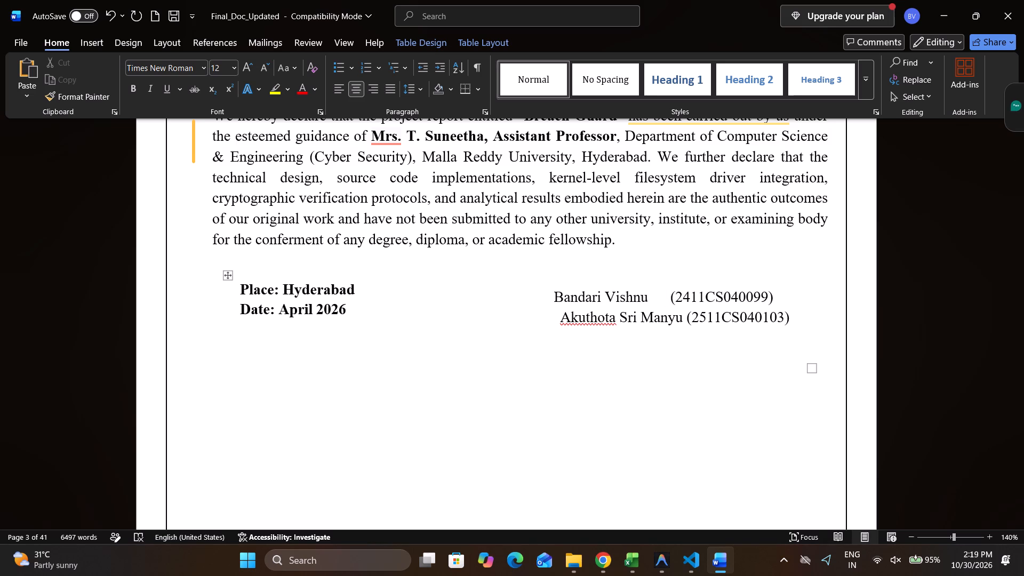
{"action": "key", "text": "space"}
{"action": "key", "text": "space"}
{"action": "key", "text": "space"}
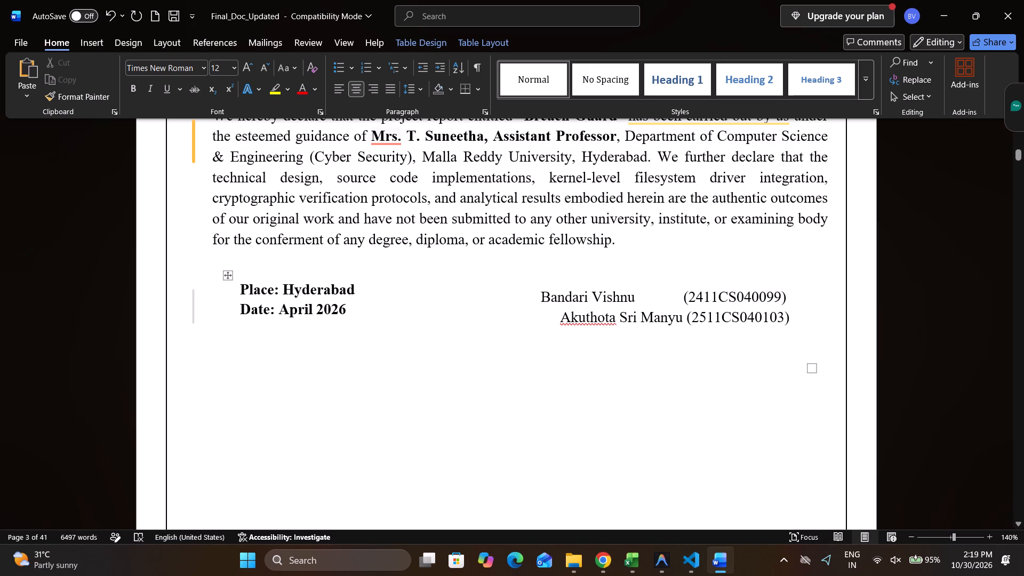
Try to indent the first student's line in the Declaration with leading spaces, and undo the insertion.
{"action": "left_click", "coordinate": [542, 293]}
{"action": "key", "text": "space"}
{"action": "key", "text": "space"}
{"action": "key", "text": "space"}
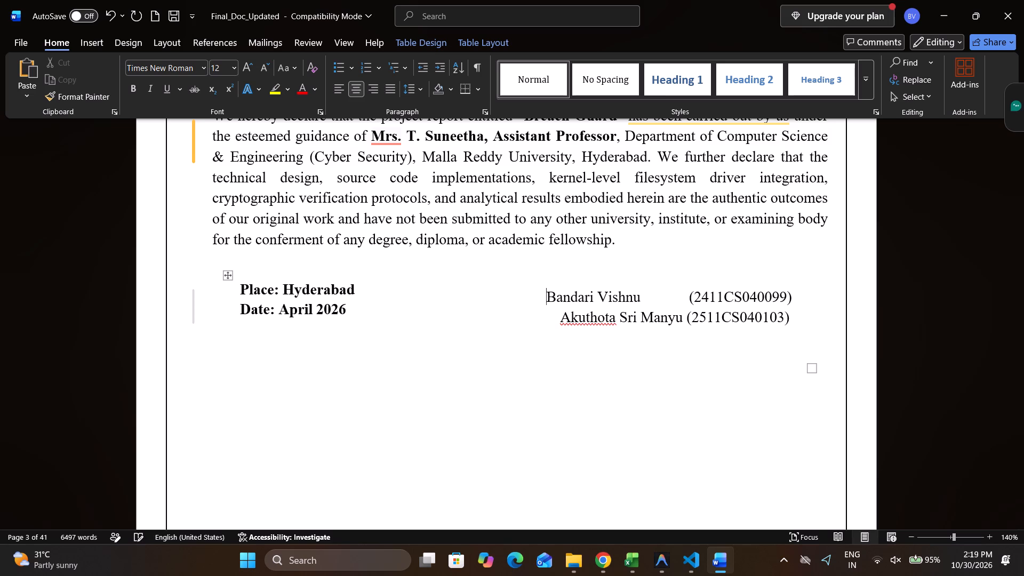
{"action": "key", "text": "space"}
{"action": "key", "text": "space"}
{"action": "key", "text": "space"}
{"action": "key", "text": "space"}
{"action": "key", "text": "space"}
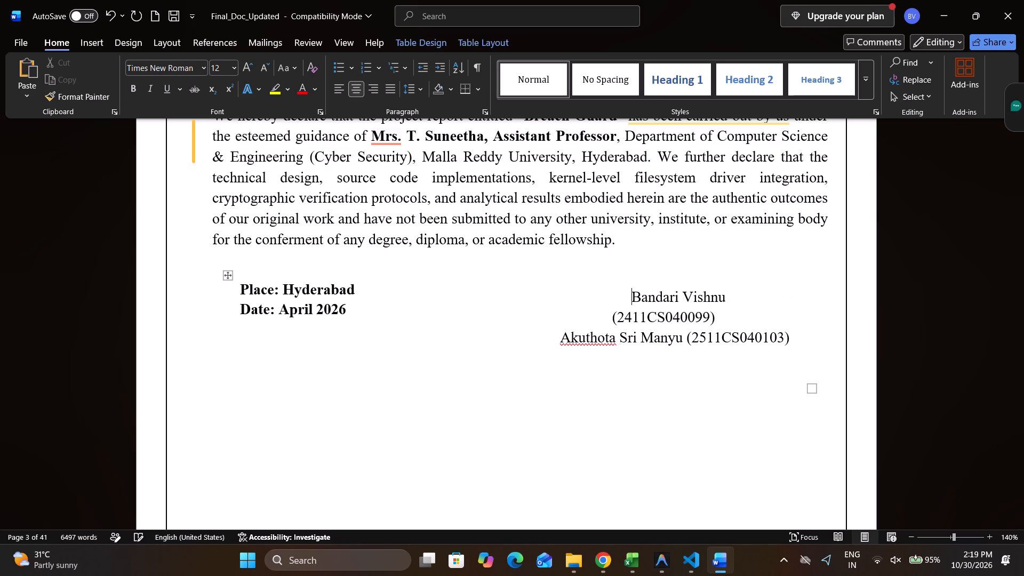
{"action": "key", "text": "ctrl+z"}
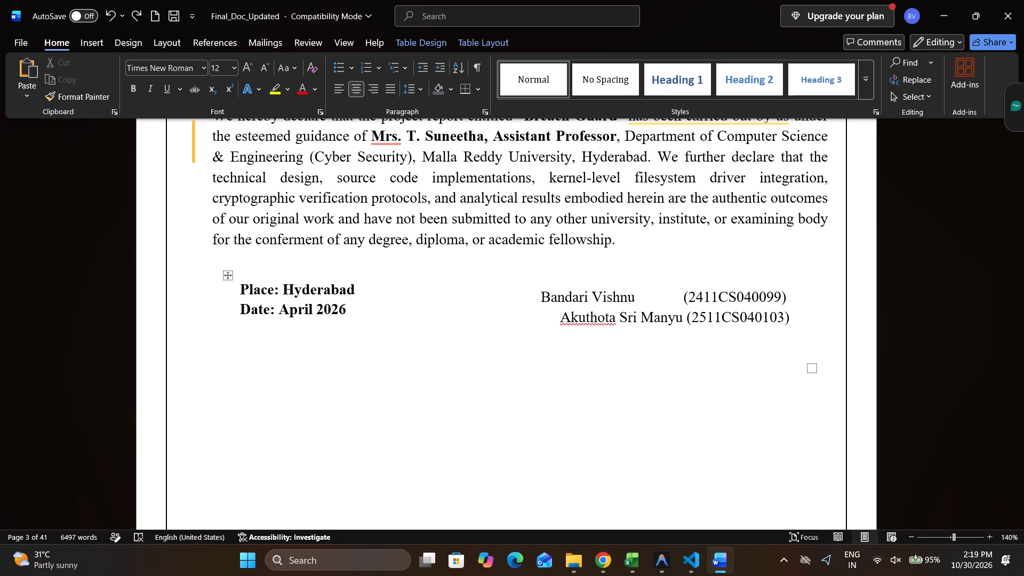
Delete the surplus spaces between the first student's name and roll number, leaving a gap of two spaces.
{"action": "key", "text": "Right"}
{"action": "key", "text": "Right"}
{"action": "key", "text": "Right"}
{"action": "key", "text": "Right"}
{"action": "key", "text": "Right"}
{"action": "key", "text": "Right"}
{"action": "key", "text": "Right"}
{"action": "key", "text": "Right"}
{"action": "key", "text": "Right"}
{"action": "key", "text": "Right"}
{"action": "key", "text": "Right"}
{"action": "key", "text": "Right"}
{"action": "key", "text": "Right"}
{"action": "key", "text": "Right"}
{"action": "key", "text": "Right"}
{"action": "key", "text": "Right"}
{"action": "key", "text": "Right"}
{"action": "key", "text": "Right"}
{"action": "key", "text": "Right"}
{"action": "key", "text": "Right"}
{"action": "key", "text": "Right"}
{"action": "key", "text": "Right"}
{"action": "key", "text": "BackSpace"}
{"action": "key", "text": "BackSpace"}
{"action": "key", "text": "BackSpace"}
{"action": "key", "text": "BackSpace"}
{"action": "key", "text": "Right"}
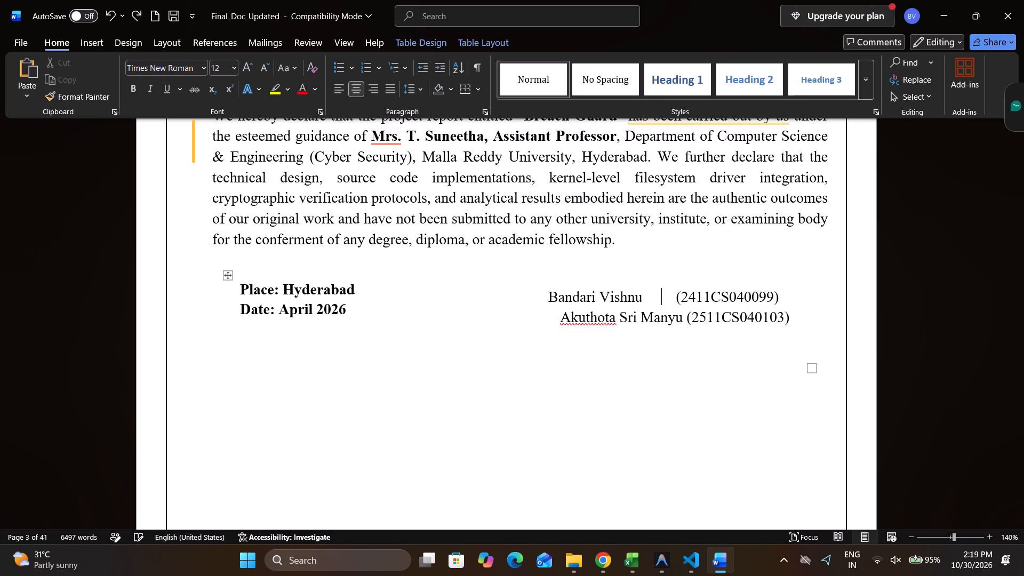
{"action": "key", "text": "BackSpace"}
{"action": "key", "text": "BackSpace"}
{"action": "key", "text": "BackSpace"}
{"action": "key", "text": "Right"}
{"action": "key", "text": "Right"}
{"action": "key", "text": "BackSpace"}
{"action": "key", "text": "BackSpace"}
{"action": "key", "text": "BackSpace"}
{"action": "key", "text": "Right"}
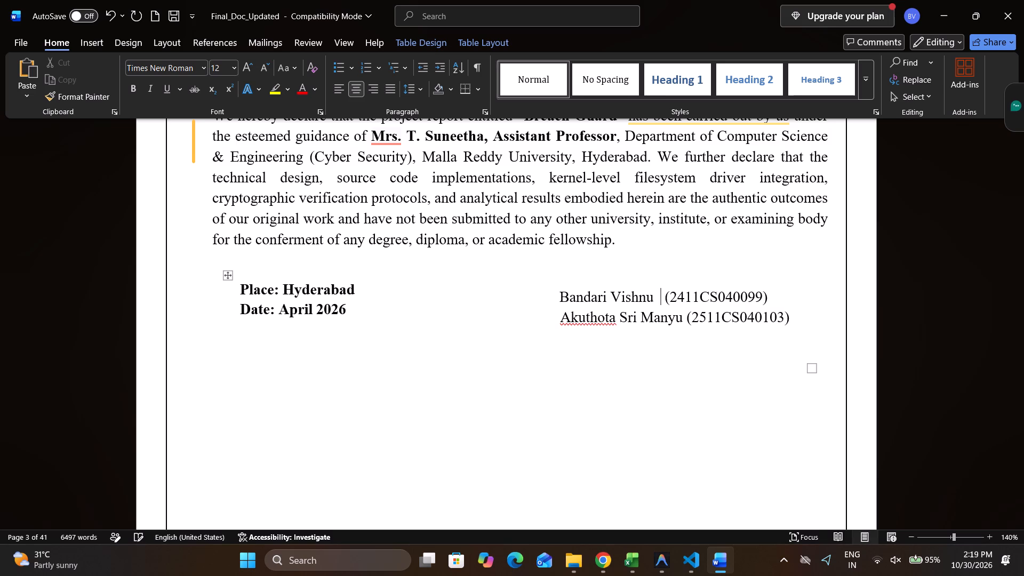
{"action": "key", "text": "Right"}
{"action": "key", "text": "BackSpace"}
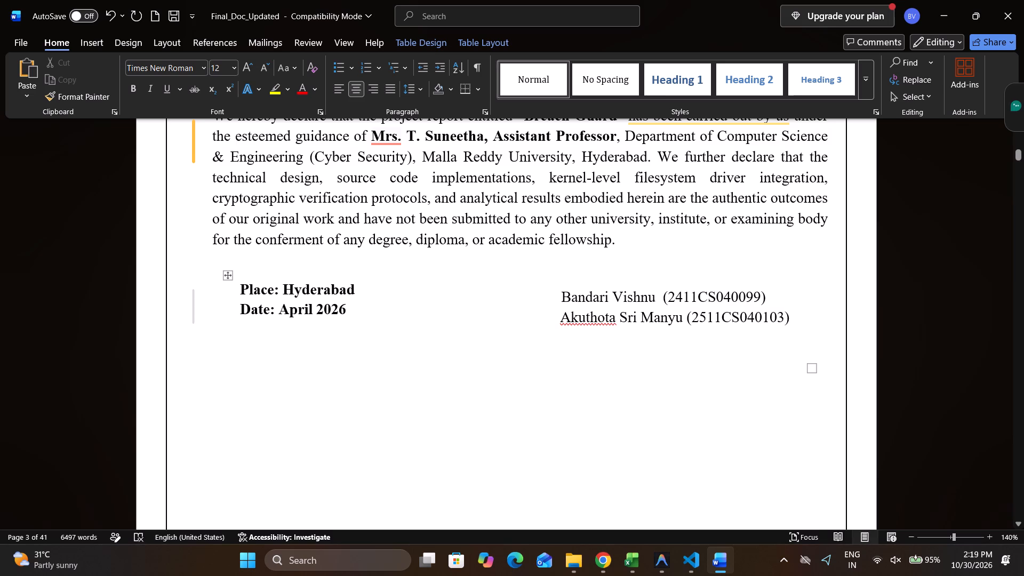
Shift both student lines in the Declaration block to the right by adding four leading spaces to each.
{"action": "left_click", "coordinate": [562, 291]}
{"action": "key", "text": "space"}
{"action": "key", "text": "space"}
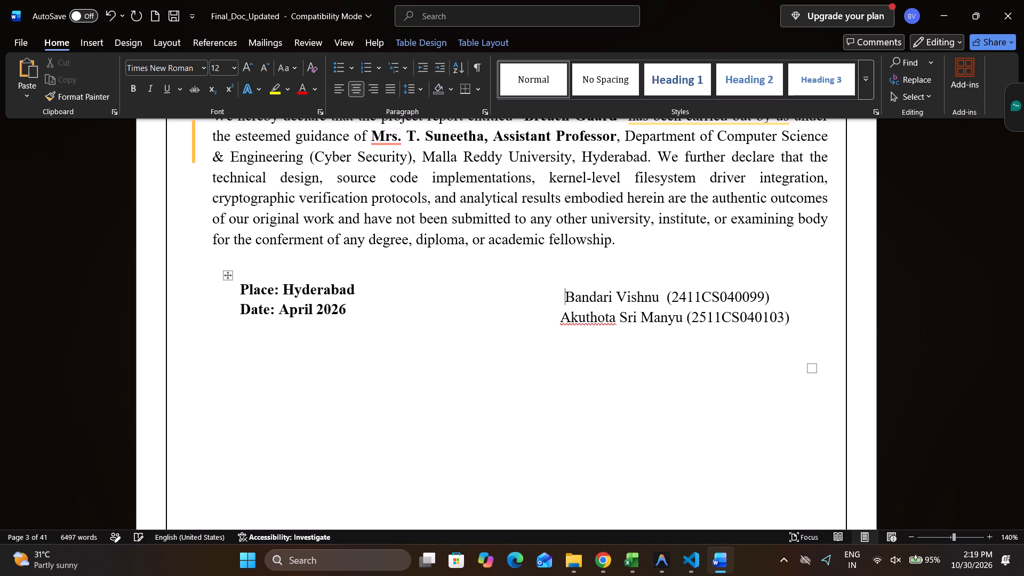
{"action": "key", "text": "space"}
{"action": "key", "text": "space"}
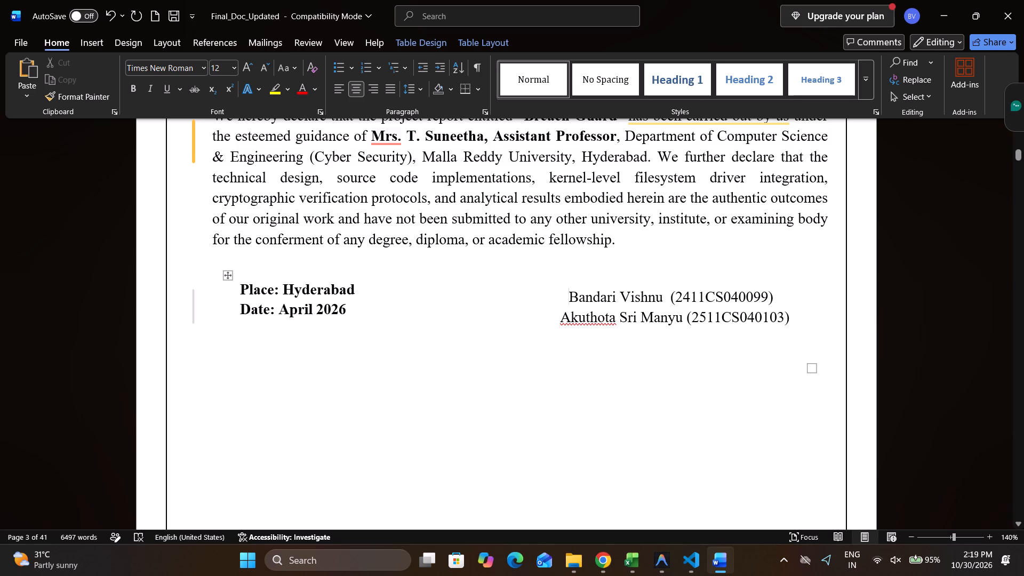
{"action": "left_click", "coordinate": [561, 320]}
{"action": "key", "text": "space"}
{"action": "key", "text": "space"}
{"action": "key", "text": "space"}
{"action": "key", "text": "space"}
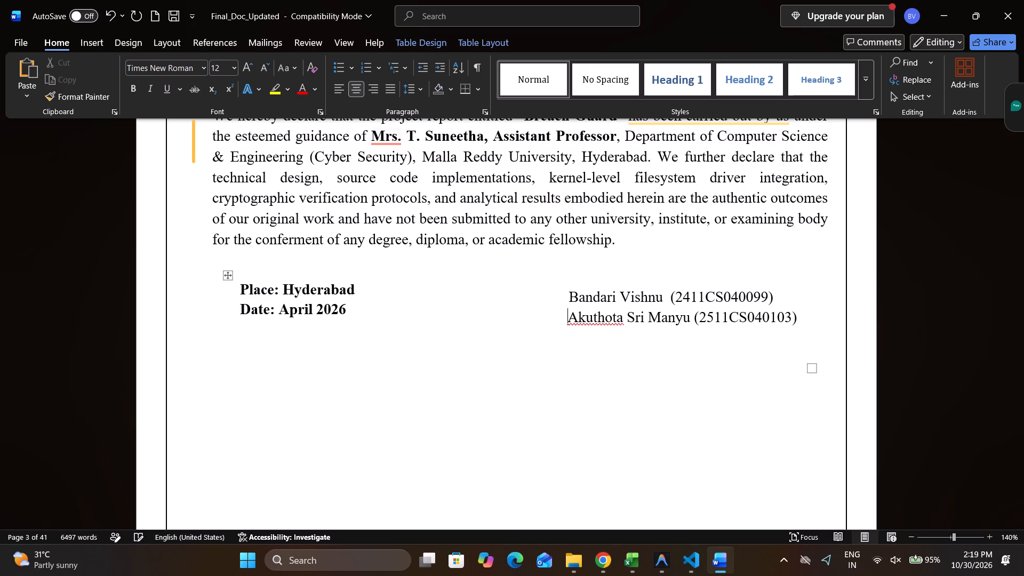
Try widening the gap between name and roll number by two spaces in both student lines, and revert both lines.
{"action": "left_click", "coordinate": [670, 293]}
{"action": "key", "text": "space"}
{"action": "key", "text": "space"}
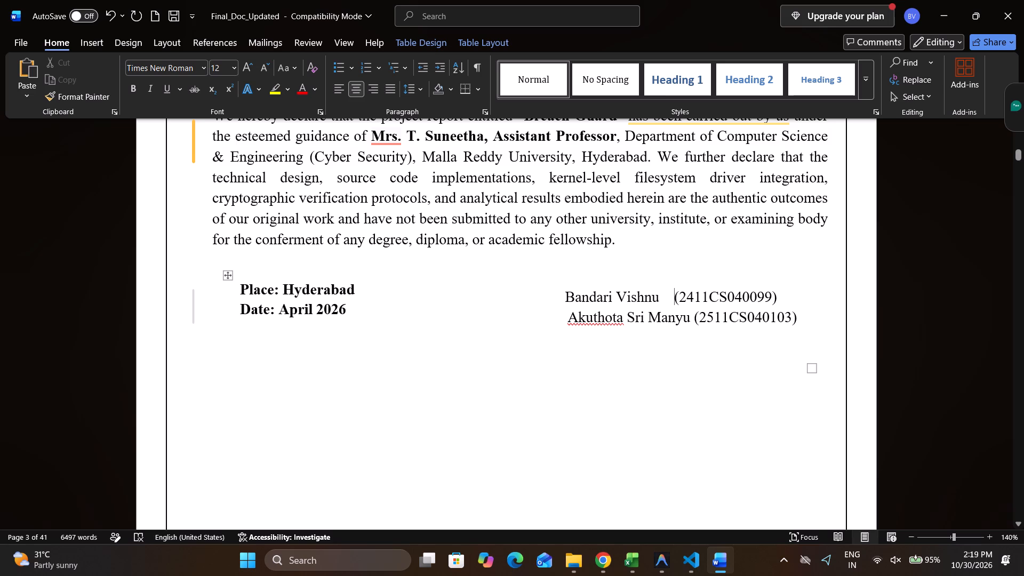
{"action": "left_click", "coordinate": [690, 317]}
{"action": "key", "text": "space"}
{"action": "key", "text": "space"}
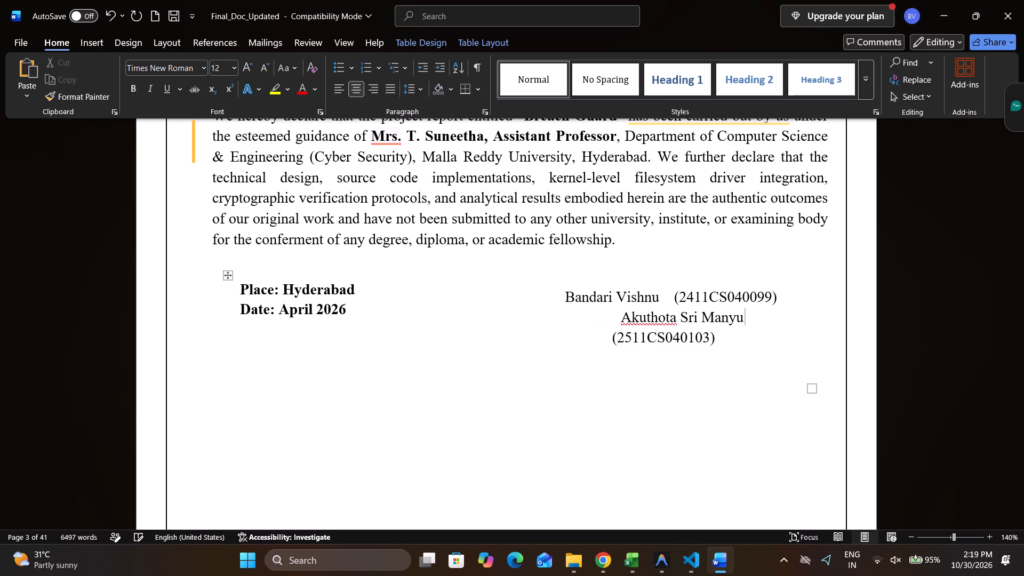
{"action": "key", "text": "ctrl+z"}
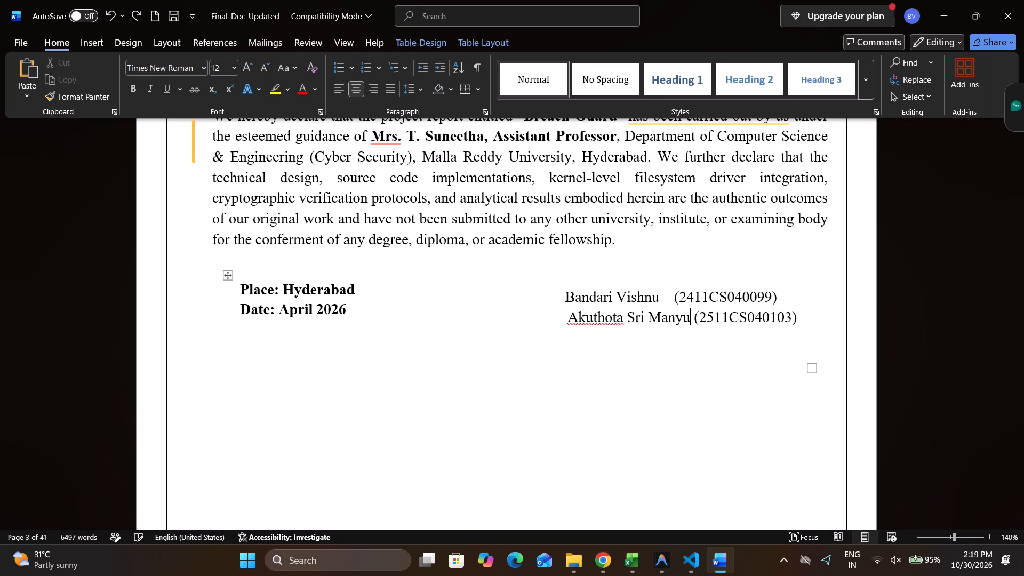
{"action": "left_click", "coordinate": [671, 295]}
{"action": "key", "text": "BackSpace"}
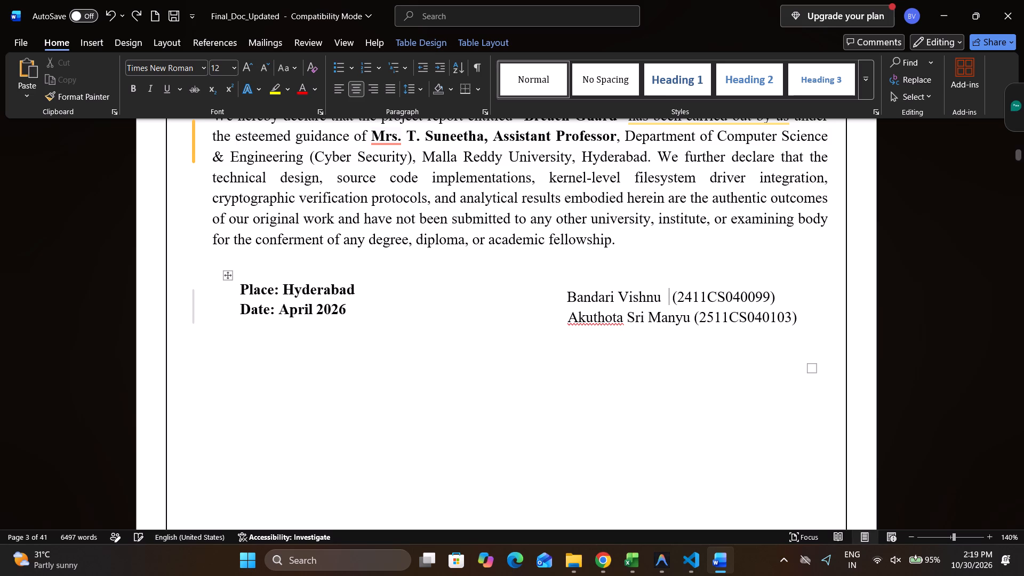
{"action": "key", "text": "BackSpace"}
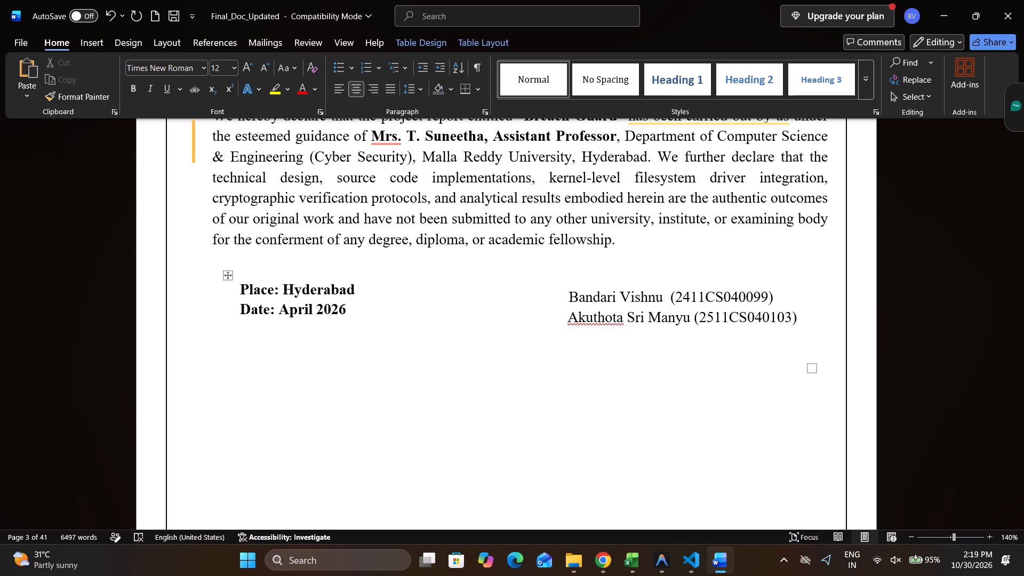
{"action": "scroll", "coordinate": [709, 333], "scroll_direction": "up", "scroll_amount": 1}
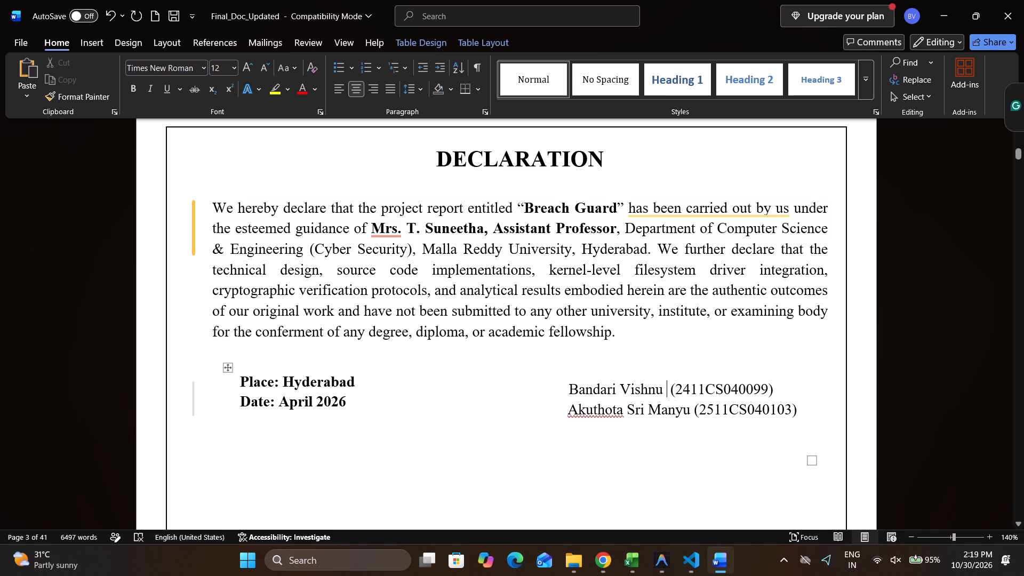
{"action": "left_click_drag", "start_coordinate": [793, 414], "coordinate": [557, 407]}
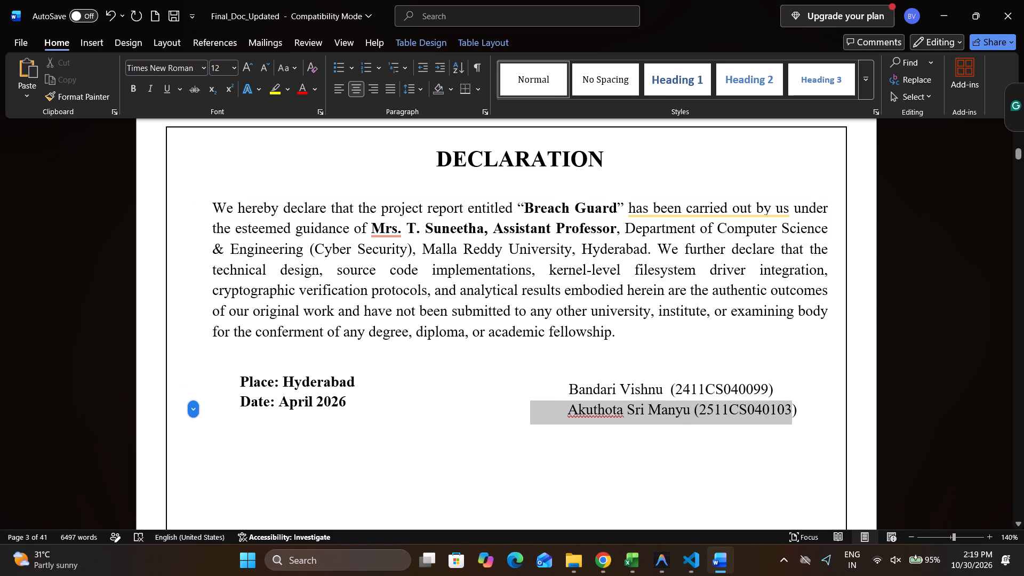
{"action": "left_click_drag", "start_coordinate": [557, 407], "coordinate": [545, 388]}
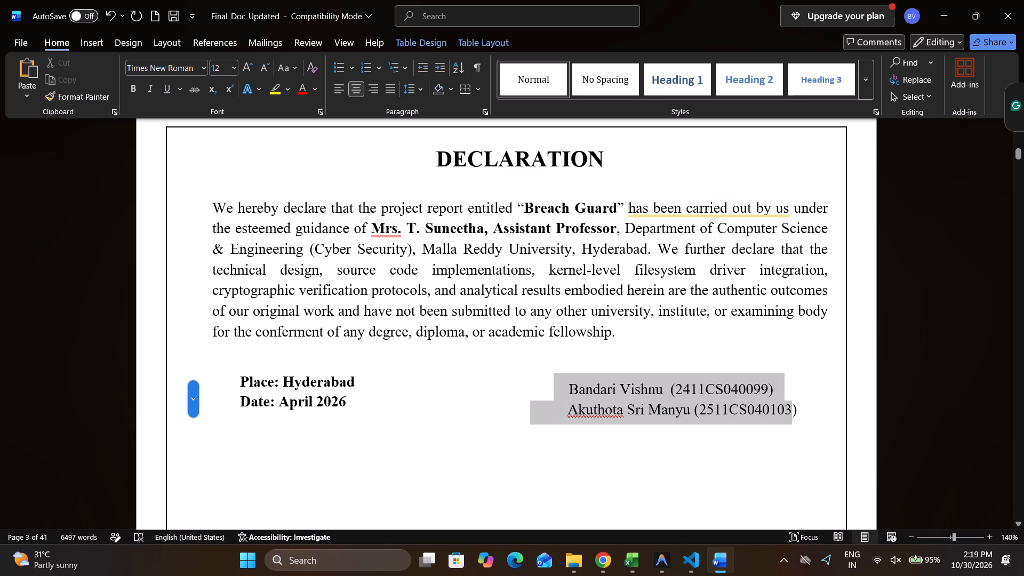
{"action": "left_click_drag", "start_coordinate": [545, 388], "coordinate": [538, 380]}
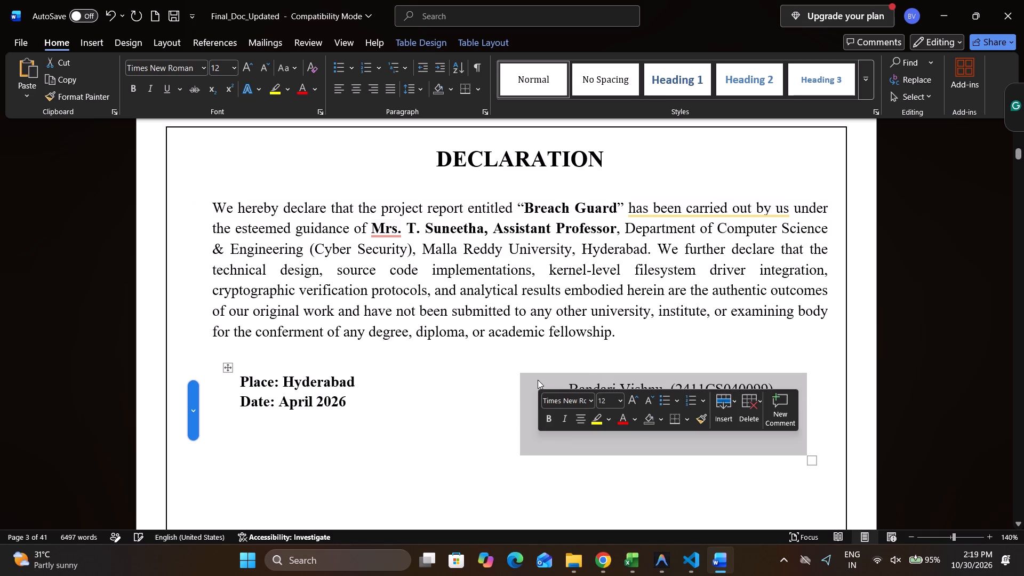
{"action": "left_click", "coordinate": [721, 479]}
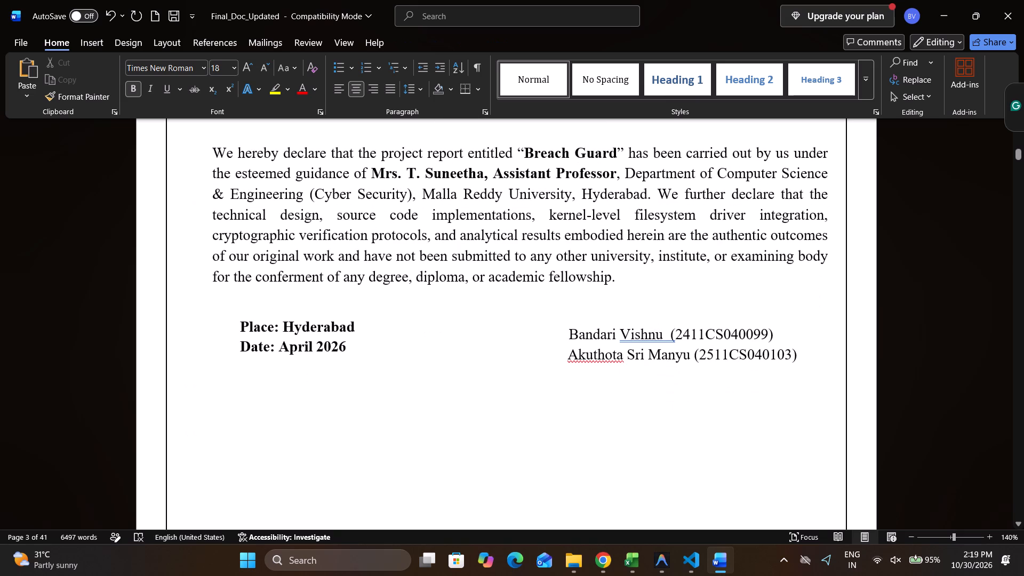
Save the report with the Declaration page edits.
{"action": "key", "text": "ctrl+s"}
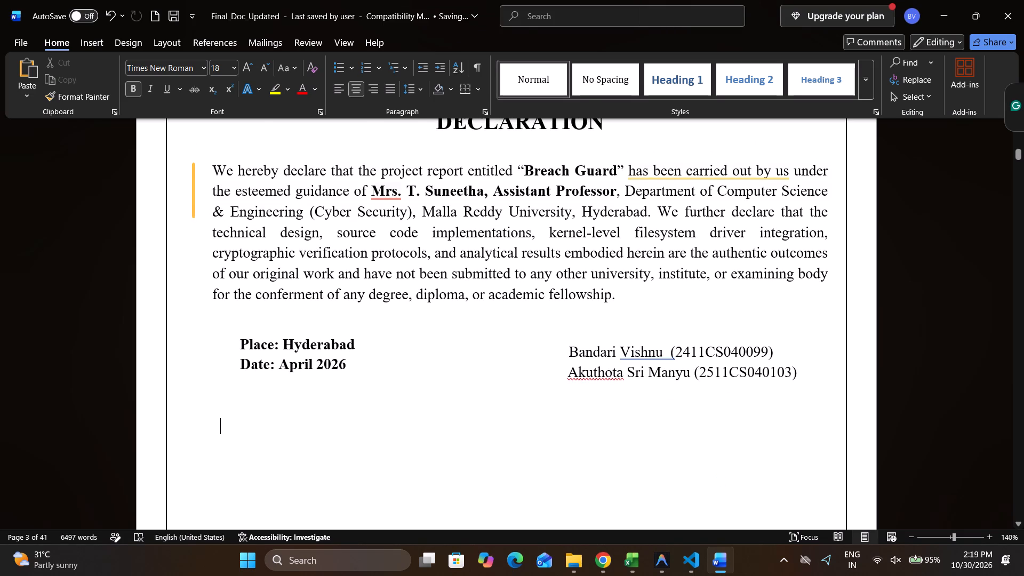
Correct the last two digits of the first student's roll number on the acknowledgements page to match the Declaration page.
{"action": "scroll", "coordinate": [721, 479], "scroll_direction": "down", "scroll_amount": 4}
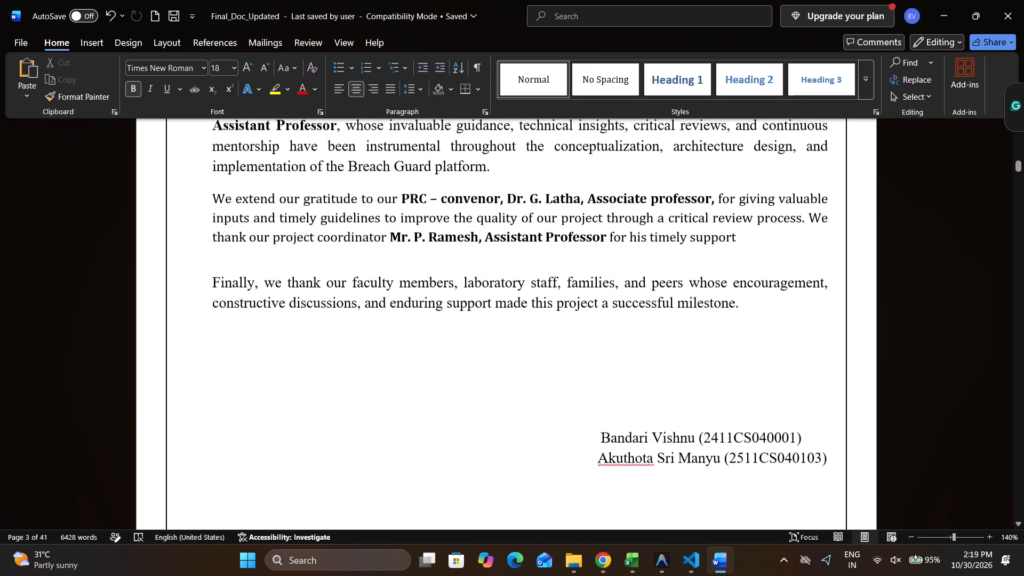
{"action": "scroll", "coordinate": [721, 479], "scroll_direction": "up", "scroll_amount": 1}
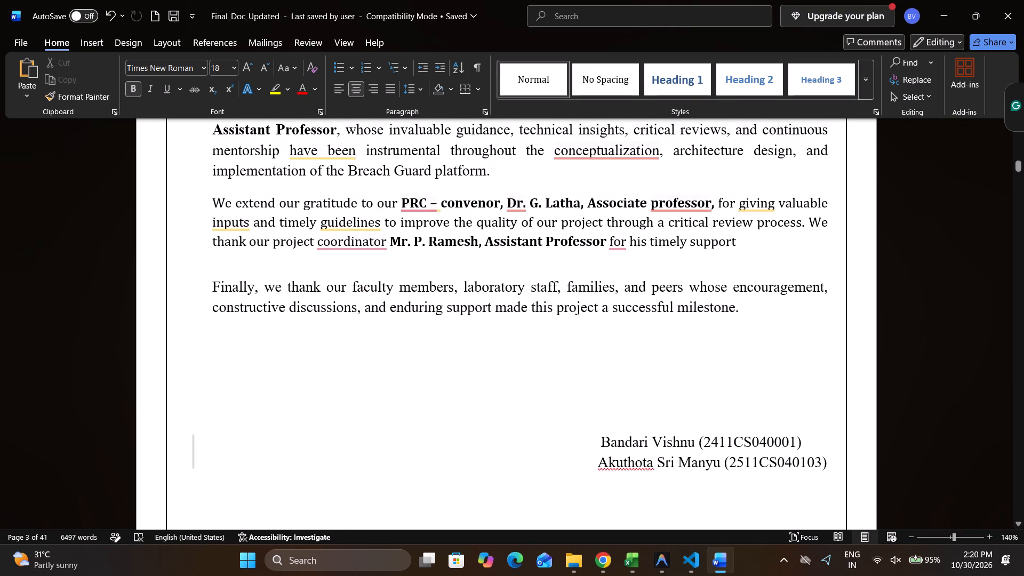
{"action": "left_click", "coordinate": [798, 441]}
{"action": "key", "text": "BackSpace"}
{"action": "key", "text": "BackSpace"}
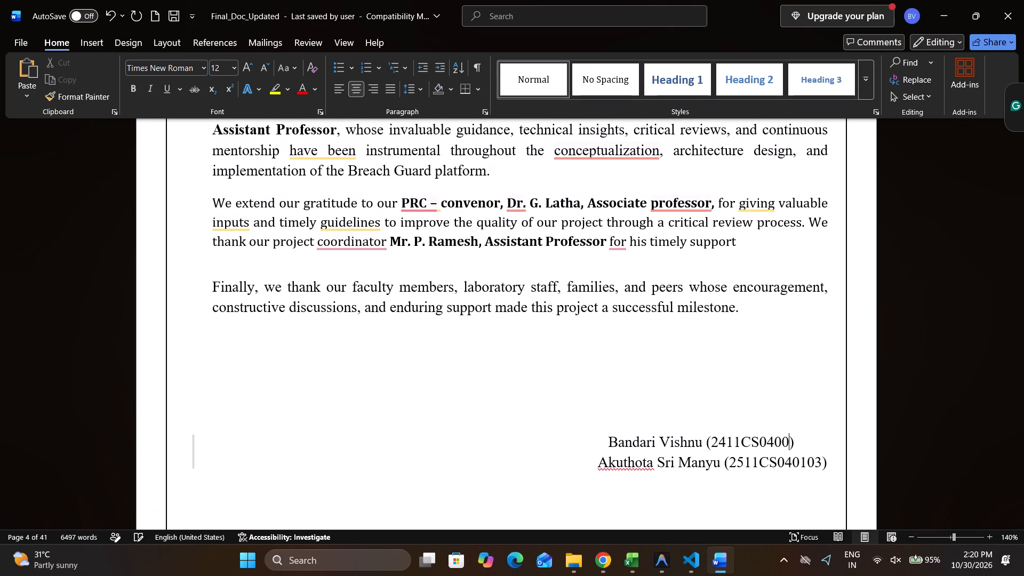
{"action": "type", "text": "99"}
Add one extra space between the first student's name and roll number on the acknowledgements page.
{"action": "scroll", "coordinate": [783, 473], "scroll_direction": "down", "scroll_amount": 1}
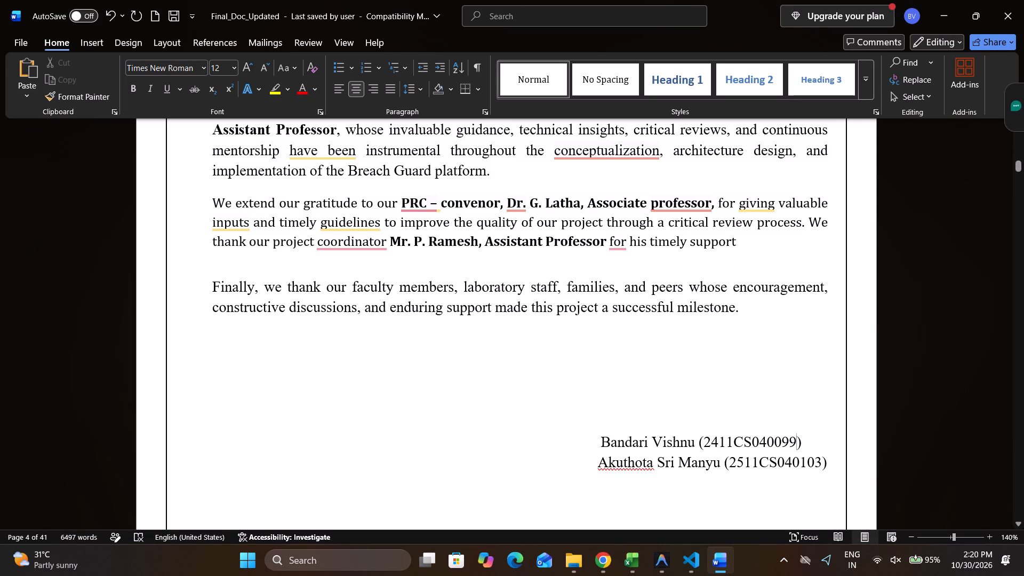
{"action": "scroll", "coordinate": [783, 473], "scroll_direction": "down", "scroll_amount": 1}
{"action": "right_click", "coordinate": [783, 473]}
{"action": "left_click", "coordinate": [698, 408]}
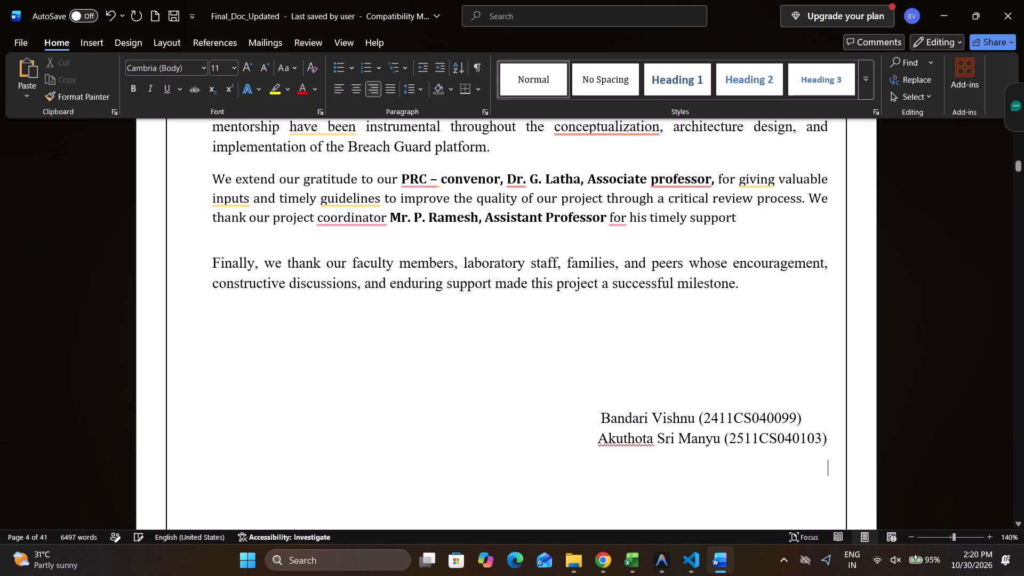
{"action": "left_click", "coordinate": [700, 419]}
{"action": "key", "text": "space"}
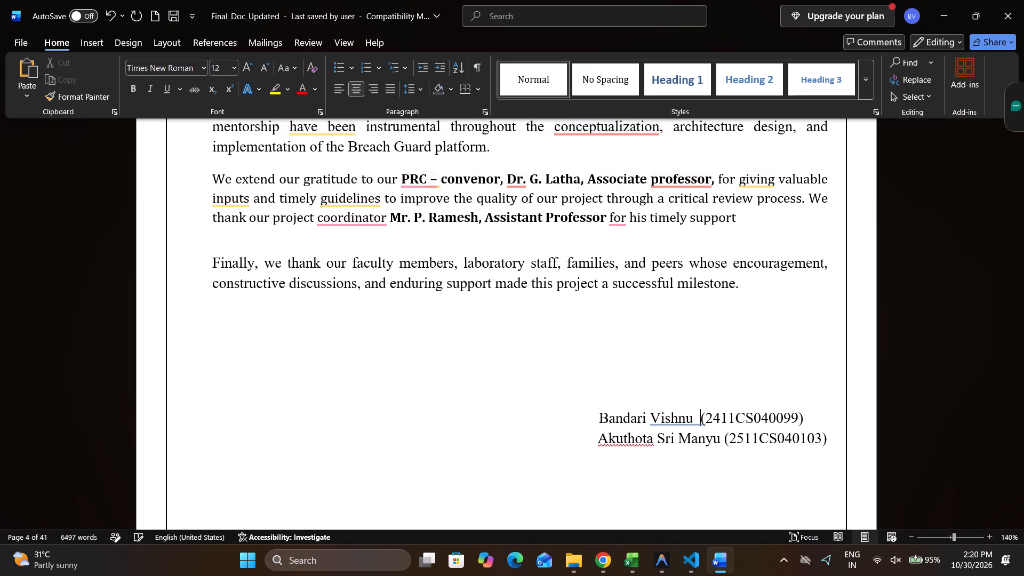
Save the report with the corrected student line on the acknowledgements page.
{"action": "scroll", "coordinate": [700, 419], "scroll_direction": "down", "scroll_amount": 3}
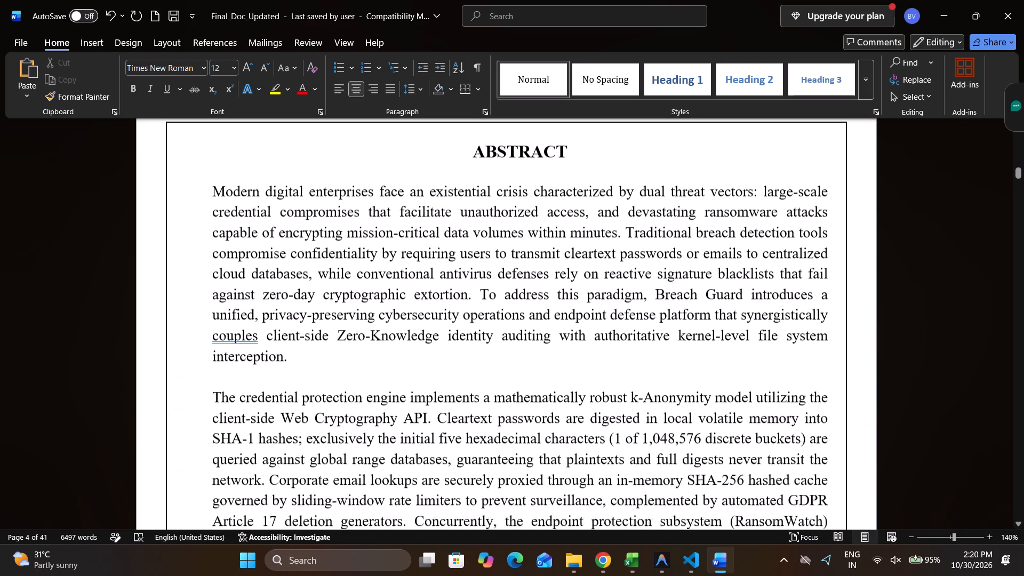
{"action": "scroll", "coordinate": [700, 419], "scroll_direction": "down", "scroll_amount": 1}
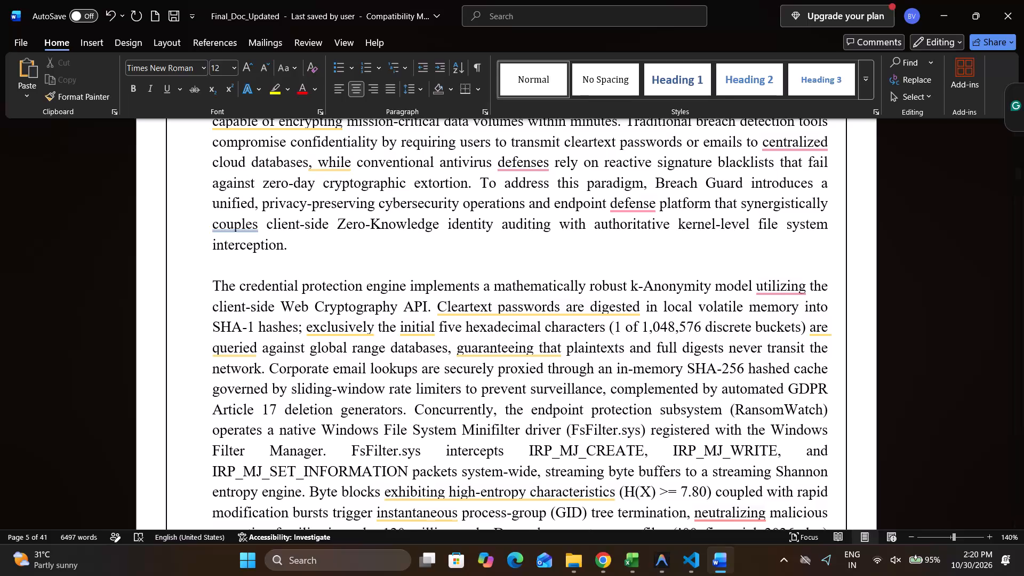
{"action": "scroll", "coordinate": [700, 419], "scroll_direction": "down", "scroll_amount": 5}
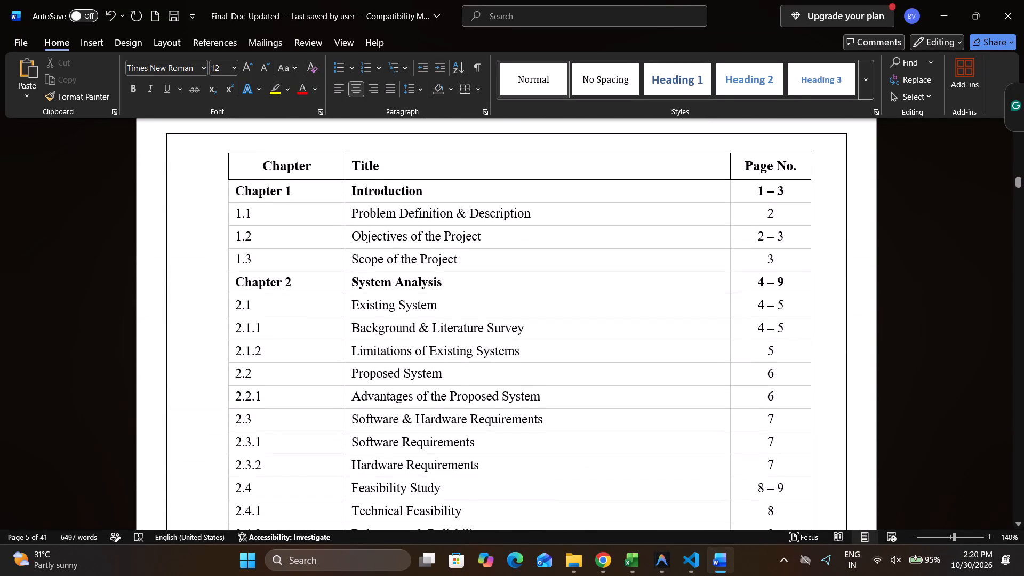
{"action": "left_click", "coordinate": [610, 364]}
{"action": "key", "text": "ctrl+s"}
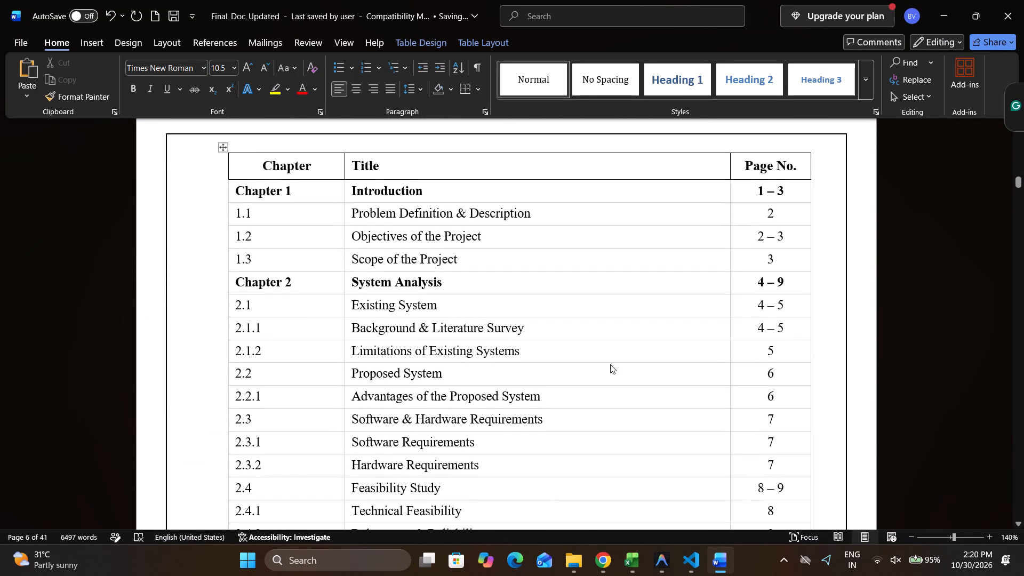
Review the chapter contents tables and the lists of diagrams, screenshots and resultant tables with their page numbers.
{"action": "scroll", "coordinate": [610, 364], "scroll_direction": "down", "scroll_amount": 3}
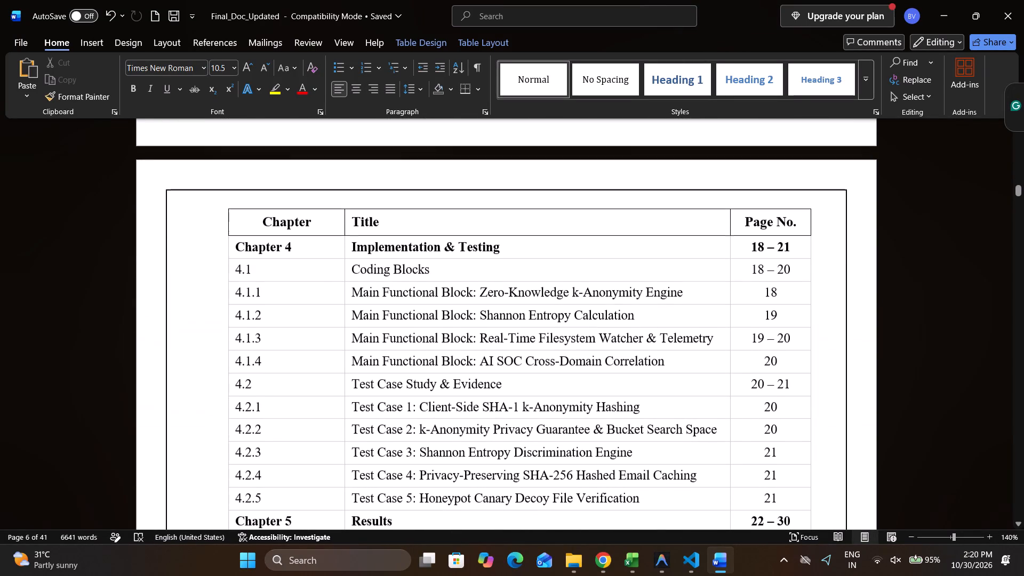
{"action": "scroll", "coordinate": [610, 364], "scroll_direction": "down", "scroll_amount": 1}
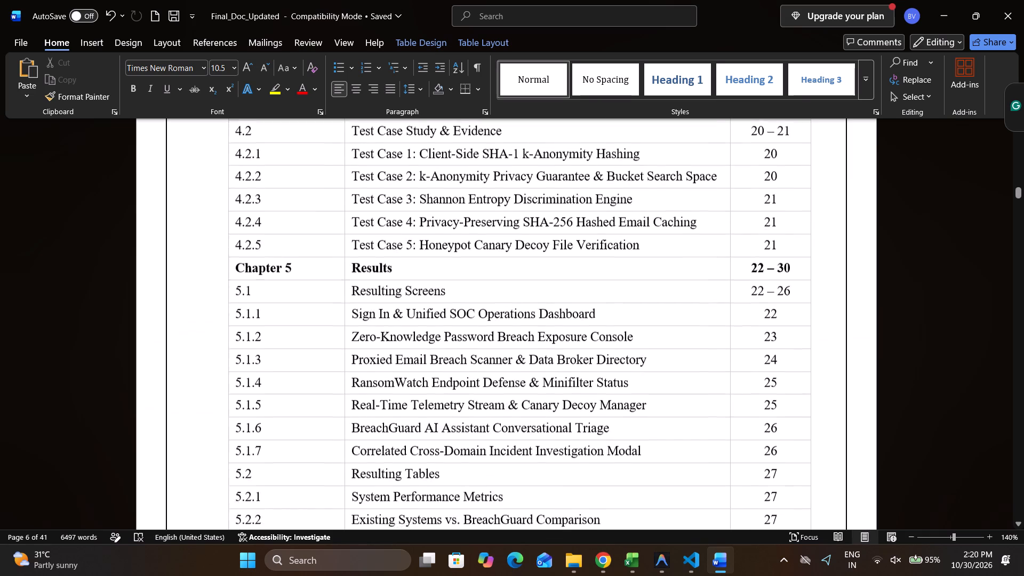
{"action": "scroll", "coordinate": [610, 364], "scroll_direction": "down", "scroll_amount": 3}
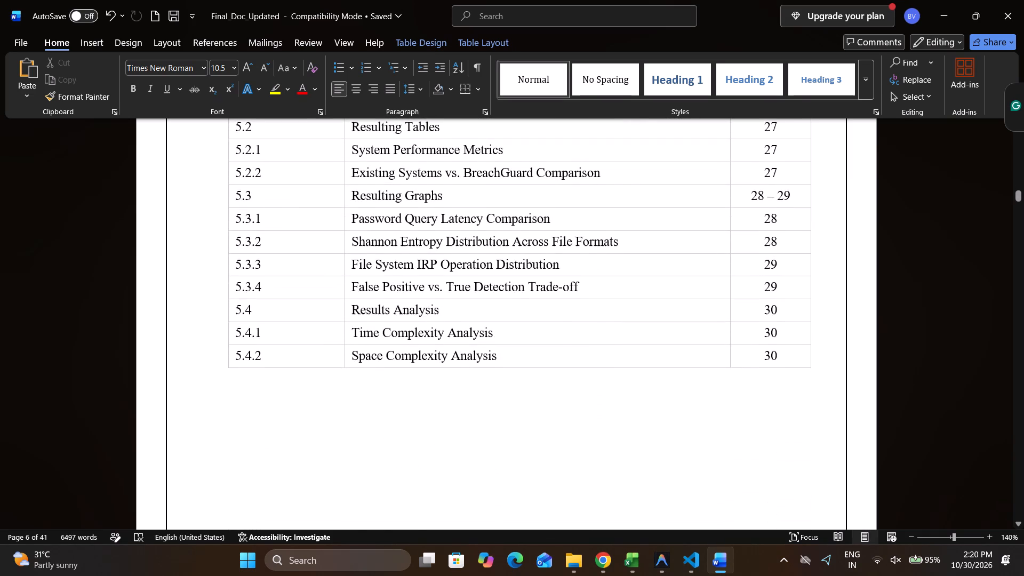
{"action": "scroll", "coordinate": [610, 364], "scroll_direction": "down", "scroll_amount": 1}
{"action": "scroll", "coordinate": [610, 364], "scroll_direction": "up", "scroll_amount": 1}
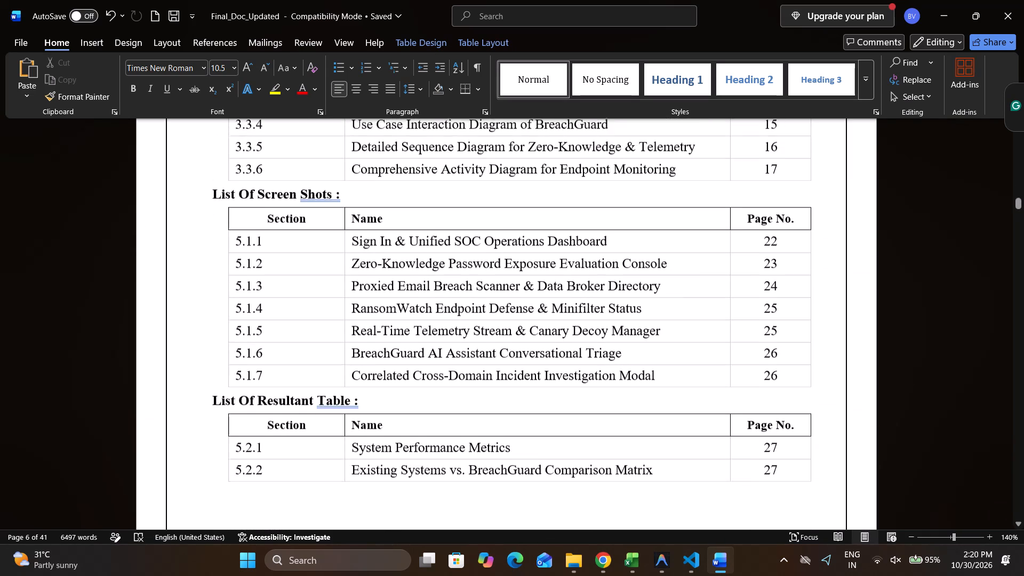
{"action": "scroll", "coordinate": [610, 364], "scroll_direction": "up", "scroll_amount": 2}
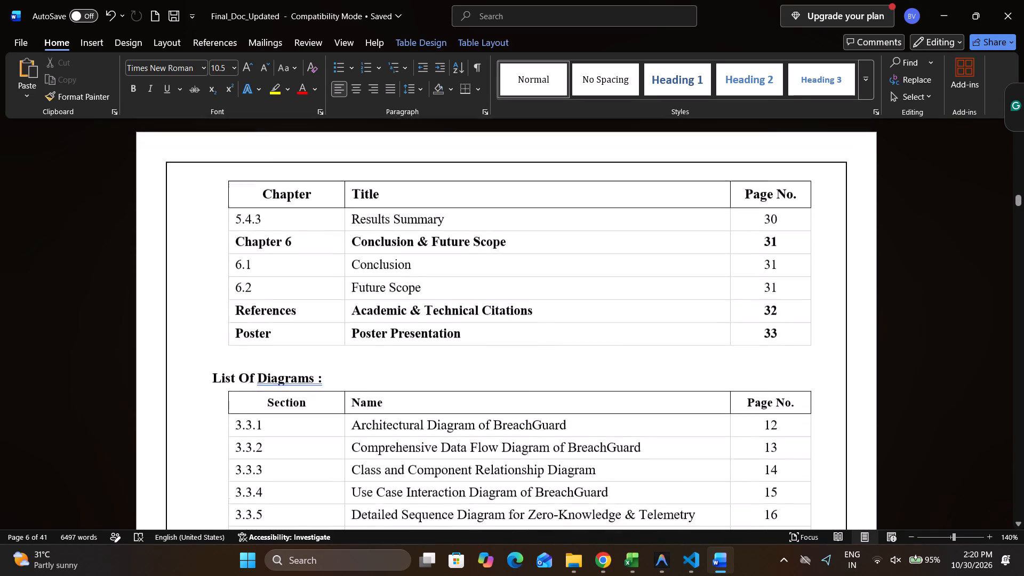
{"action": "scroll", "coordinate": [610, 364], "scroll_direction": "up", "scroll_amount": 1}
{"action": "scroll", "coordinate": [610, 364], "scroll_direction": "down", "scroll_amount": 2}
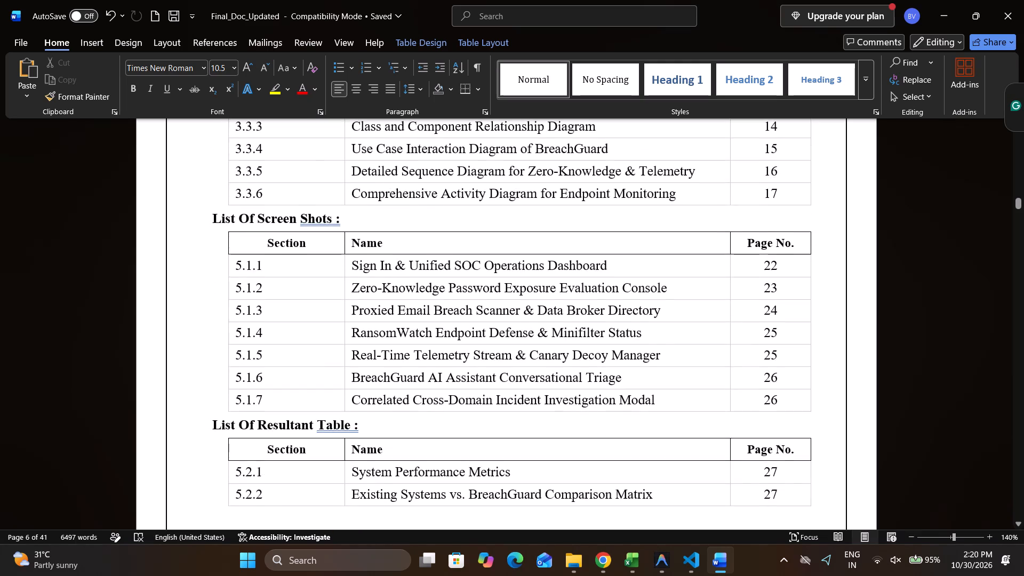
Review the Chapter 1 pages covering the introduction, problem definition, objectives and scope of the project.
{"action": "scroll", "coordinate": [610, 364], "scroll_direction": "down", "scroll_amount": 3}
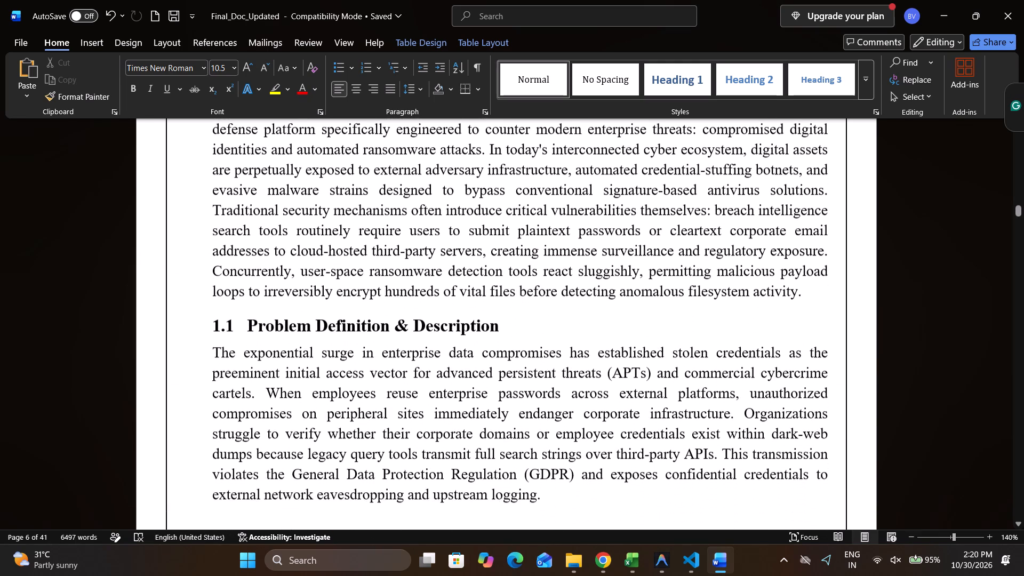
{"action": "scroll", "coordinate": [583, 380], "scroll_direction": "down", "scroll_amount": 3}
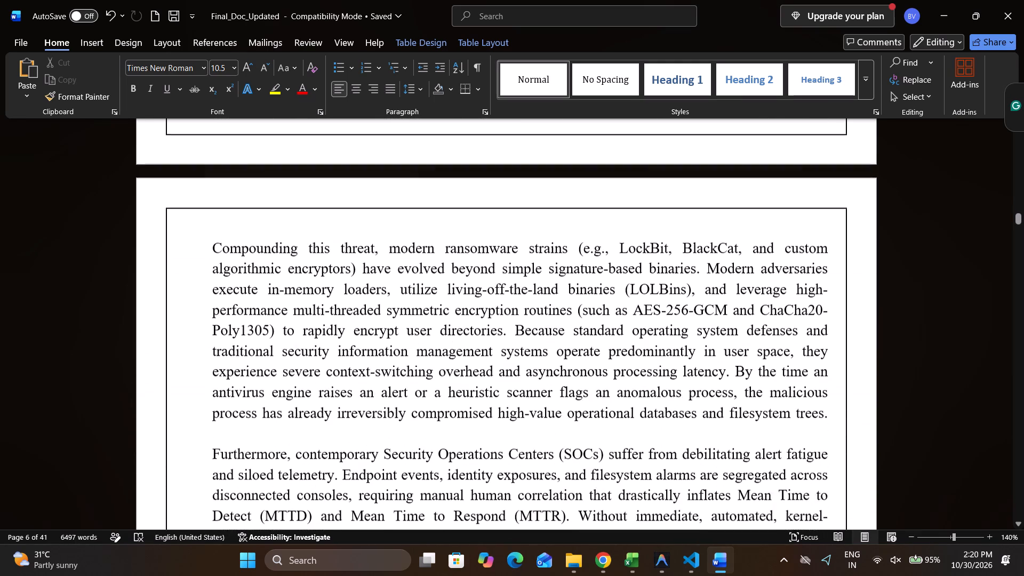
{"action": "scroll", "coordinate": [583, 380], "scroll_direction": "down", "scroll_amount": 1}
{"action": "left_click", "coordinate": [573, 372]}
{"action": "scroll", "coordinate": [573, 372], "scroll_direction": "down", "scroll_amount": 3}
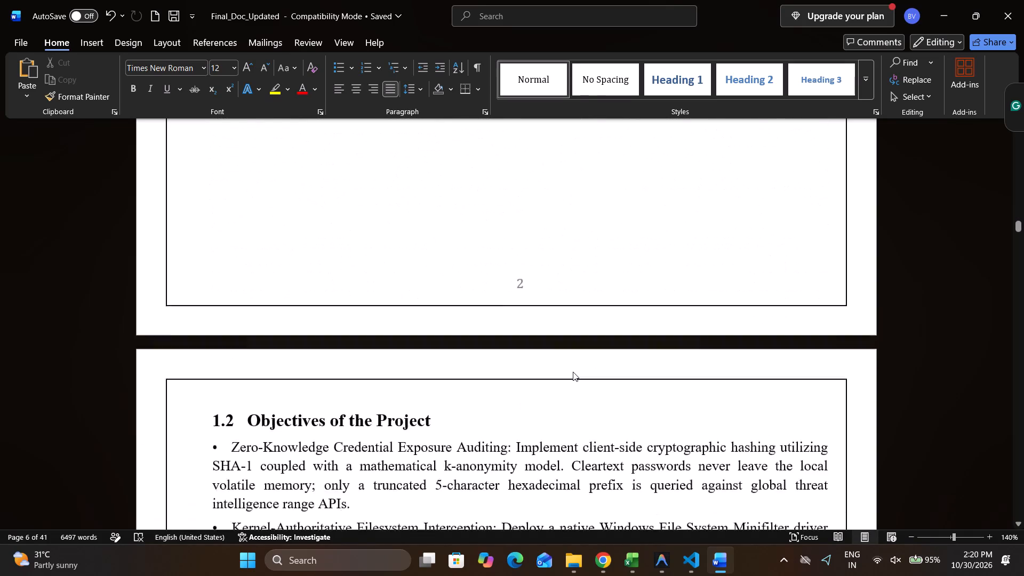
{"action": "scroll", "coordinate": [573, 372], "scroll_direction": "down", "scroll_amount": 1}
{"action": "scroll", "coordinate": [573, 372], "scroll_direction": "up", "scroll_amount": 3}
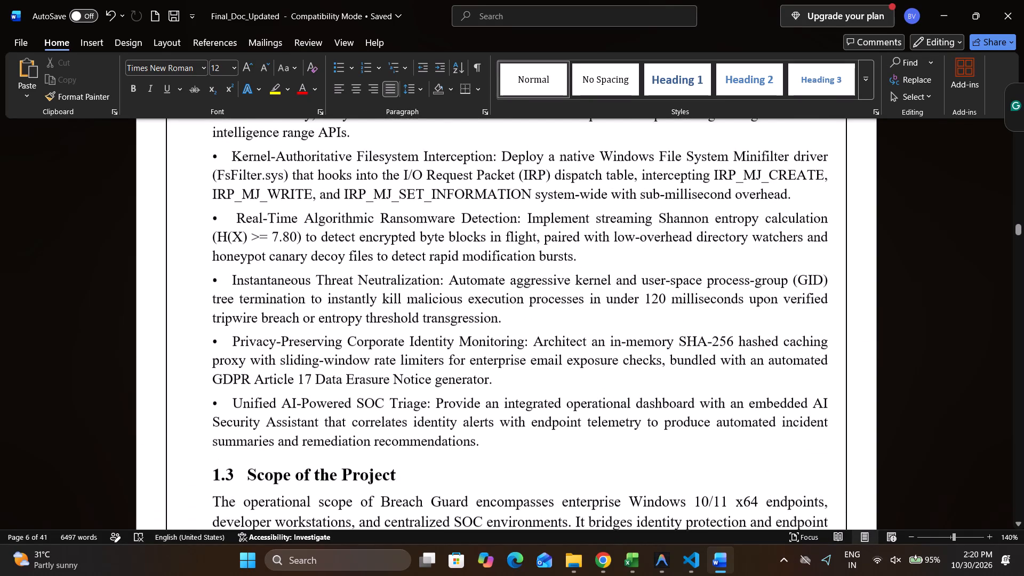
Review the Chapter 2 pages, including the literature survey, proposed system advantages and the software and hardware requirements tables.
{"action": "scroll", "coordinate": [573, 372], "scroll_direction": "down", "scroll_amount": 7}
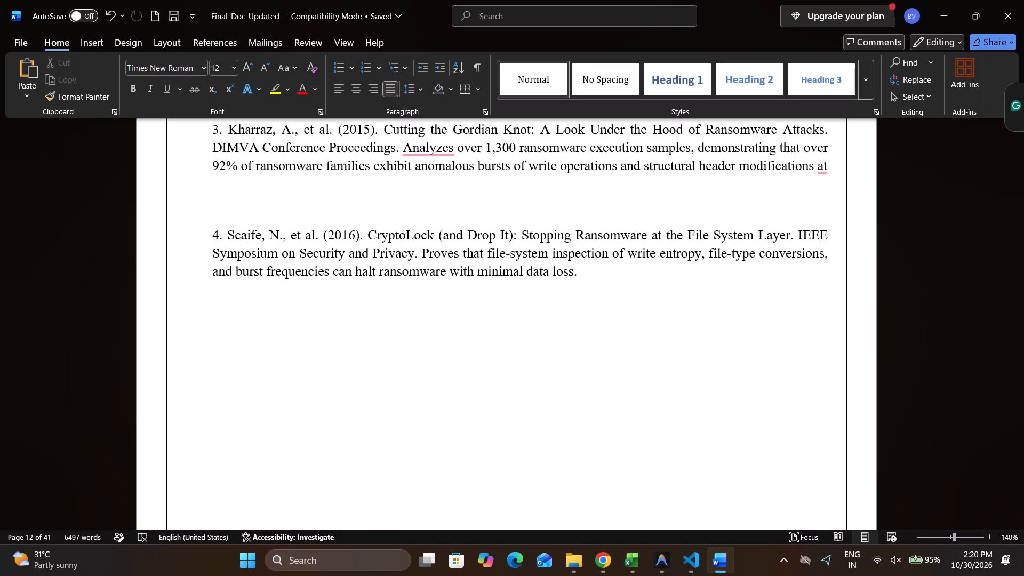
{"action": "scroll", "coordinate": [573, 372], "scroll_direction": "down", "scroll_amount": 2}
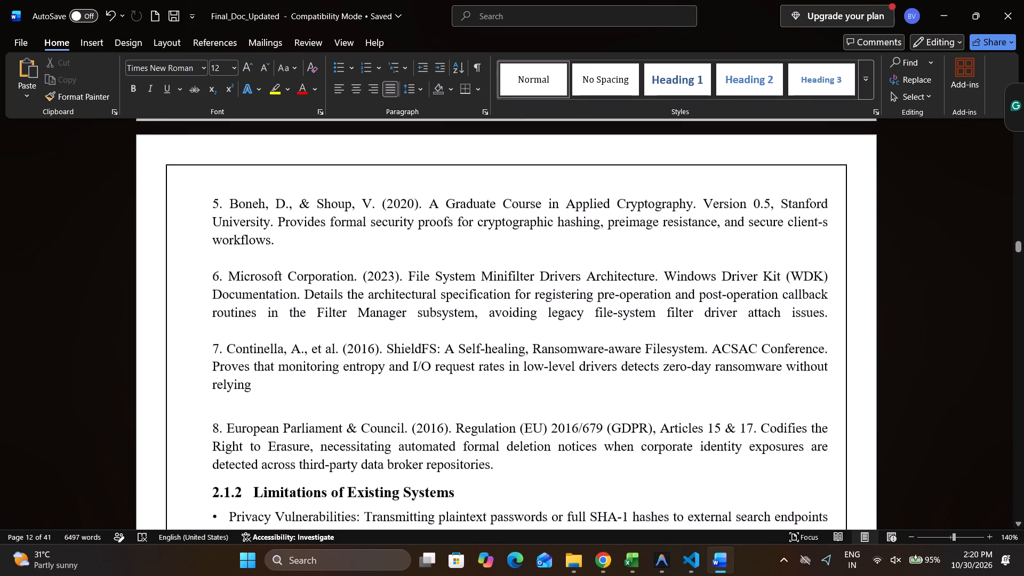
{"action": "scroll", "coordinate": [585, 399], "scroll_direction": "down", "scroll_amount": 3}
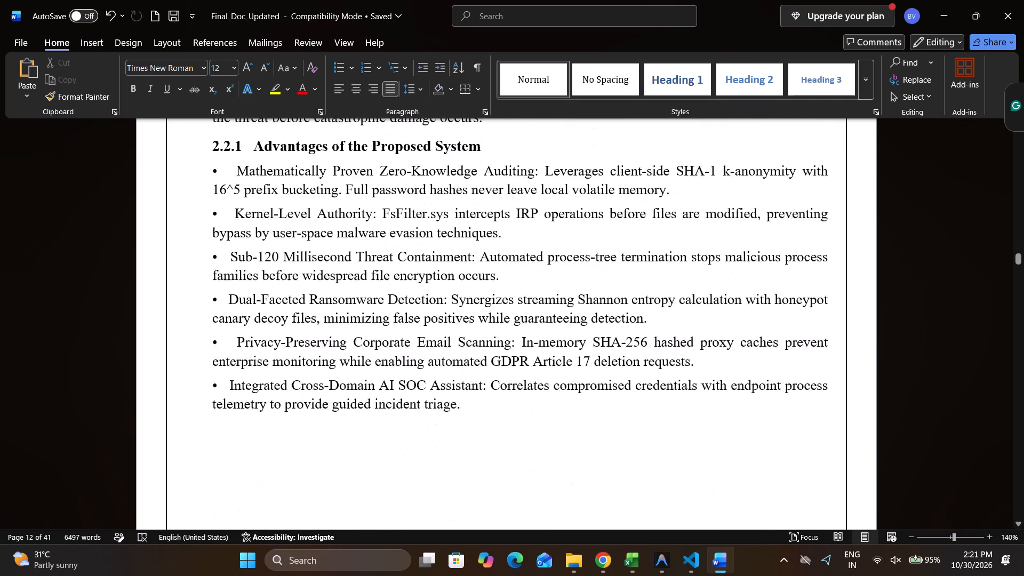
{"action": "scroll", "coordinate": [585, 399], "scroll_direction": "down", "scroll_amount": 3}
{"action": "scroll", "coordinate": [585, 399], "scroll_direction": "up", "scroll_amount": 1}
{"action": "scroll", "coordinate": [585, 399], "scroll_direction": "down", "scroll_amount": 1}
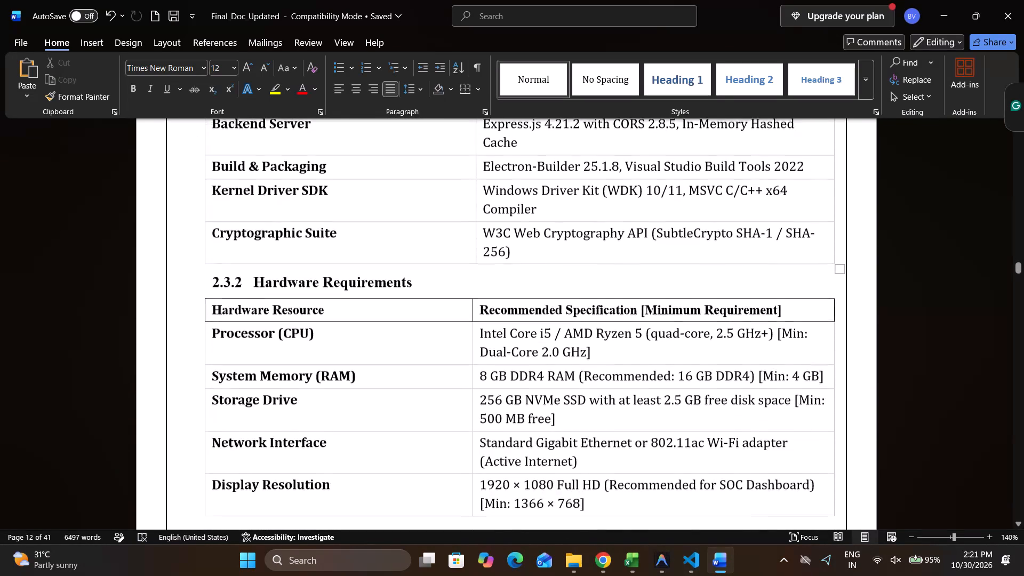
{"action": "scroll", "coordinate": [585, 399], "scroll_direction": "down", "scroll_amount": 2}
Review the Chapter 3 design pages, including the Sequence Diagram, and the Chapter 4 source code blocks up to section 4.1.4.
{"action": "scroll", "coordinate": [585, 399], "scroll_direction": "down", "scroll_amount": 7}
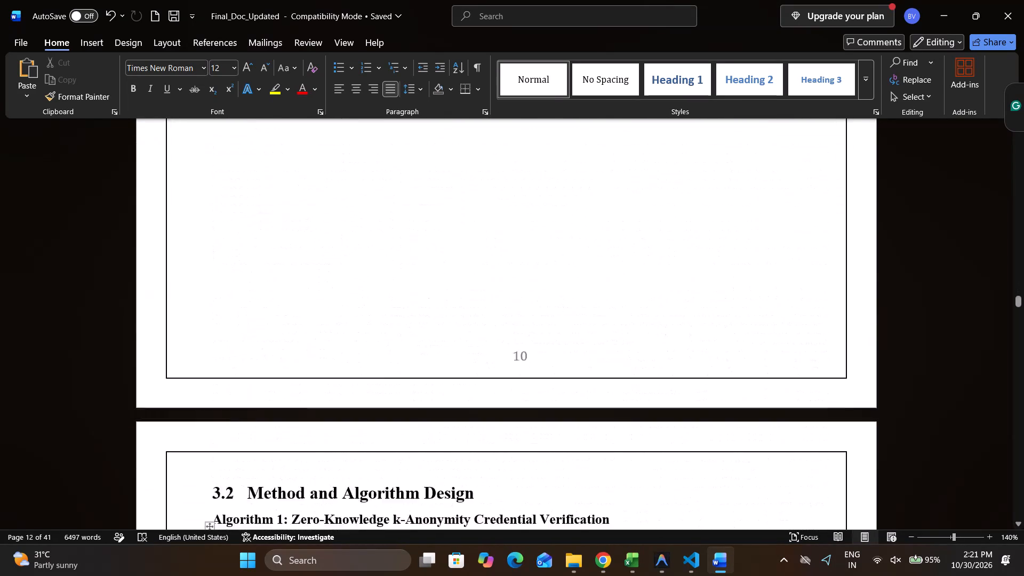
{"action": "scroll", "coordinate": [585, 399], "scroll_direction": "down", "scroll_amount": 8}
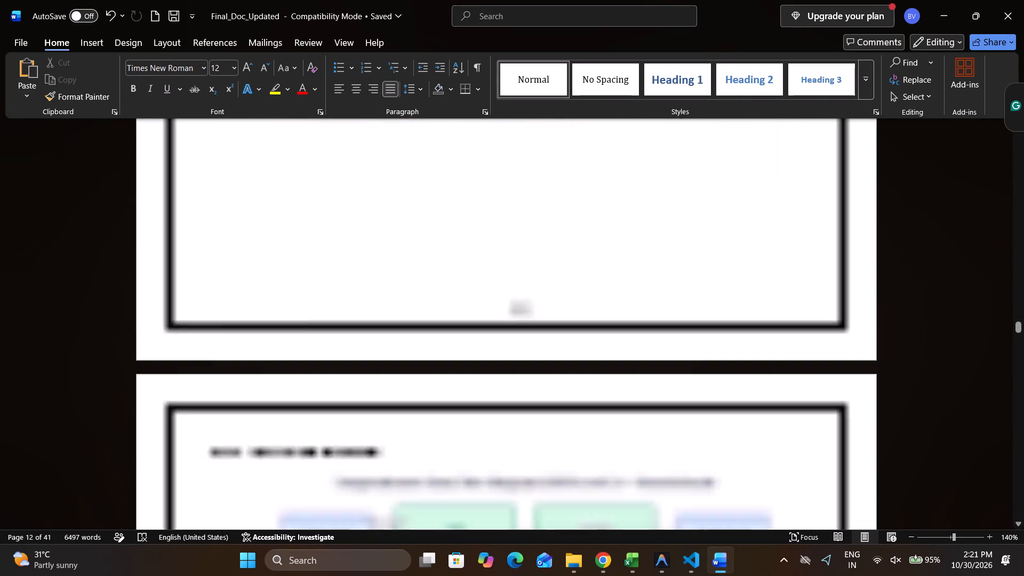
{"action": "scroll", "coordinate": [585, 399], "scroll_direction": "down", "scroll_amount": 4}
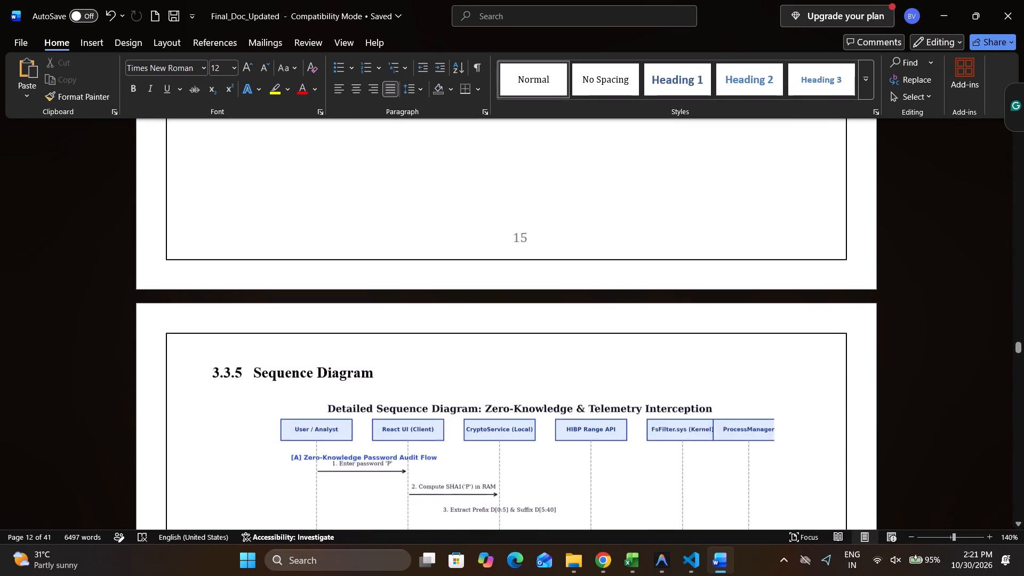
{"action": "scroll", "coordinate": [585, 399], "scroll_direction": "down", "scroll_amount": 1}
{"action": "scroll", "coordinate": [585, 399], "scroll_direction": "up", "scroll_amount": 2}
{"action": "scroll", "coordinate": [585, 399], "scroll_direction": "down", "scroll_amount": 1}
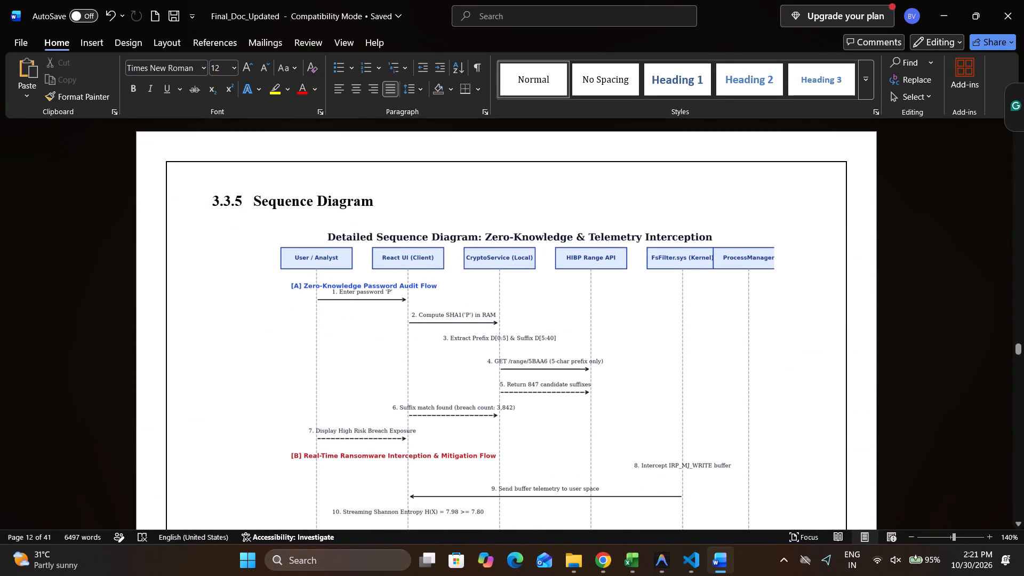
{"action": "scroll", "coordinate": [614, 355], "scroll_direction": "down", "scroll_amount": 1}
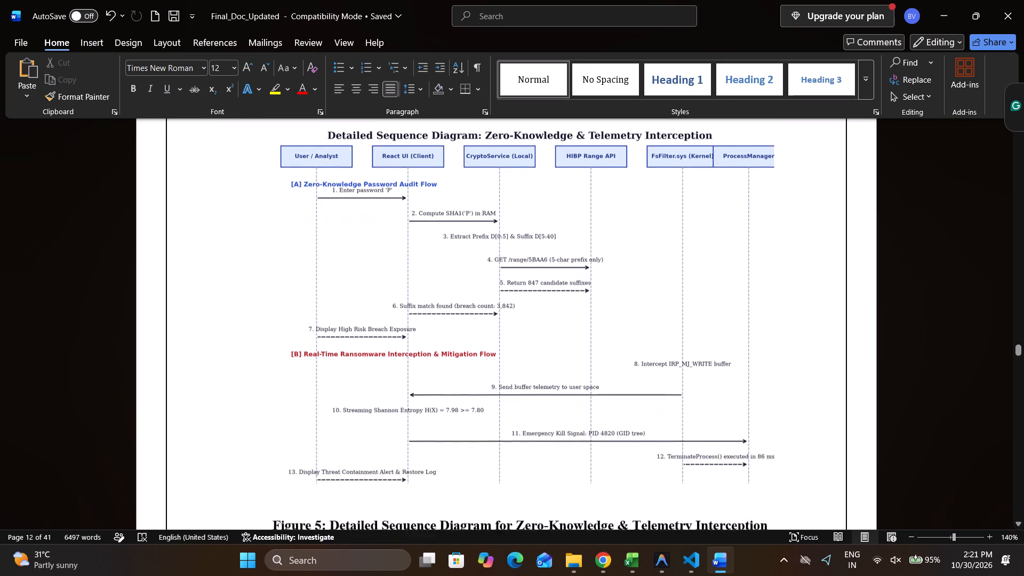
{"action": "scroll", "coordinate": [614, 355], "scroll_direction": "down", "scroll_amount": 5}
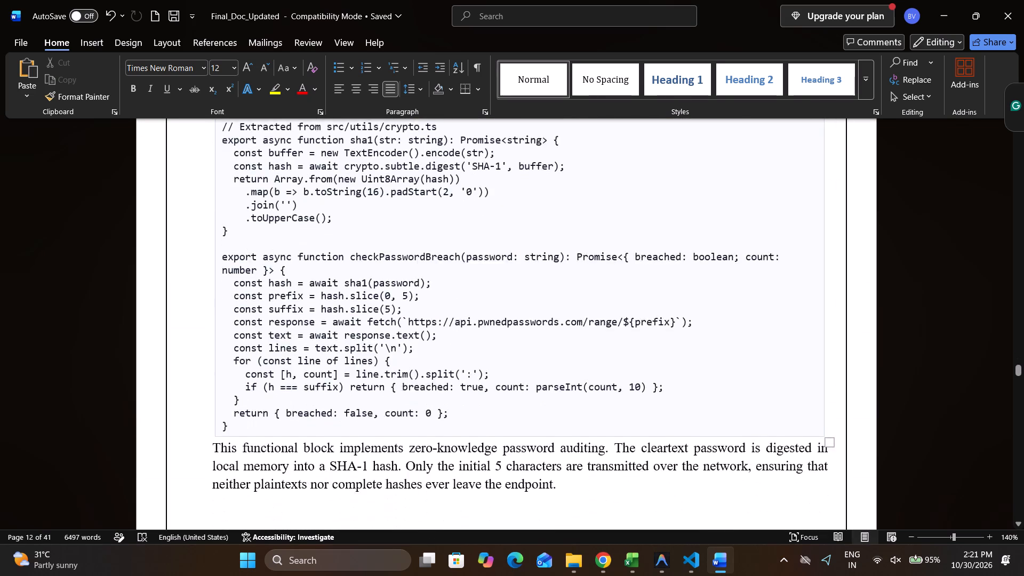
{"action": "scroll", "coordinate": [614, 355], "scroll_direction": "down", "scroll_amount": 3}
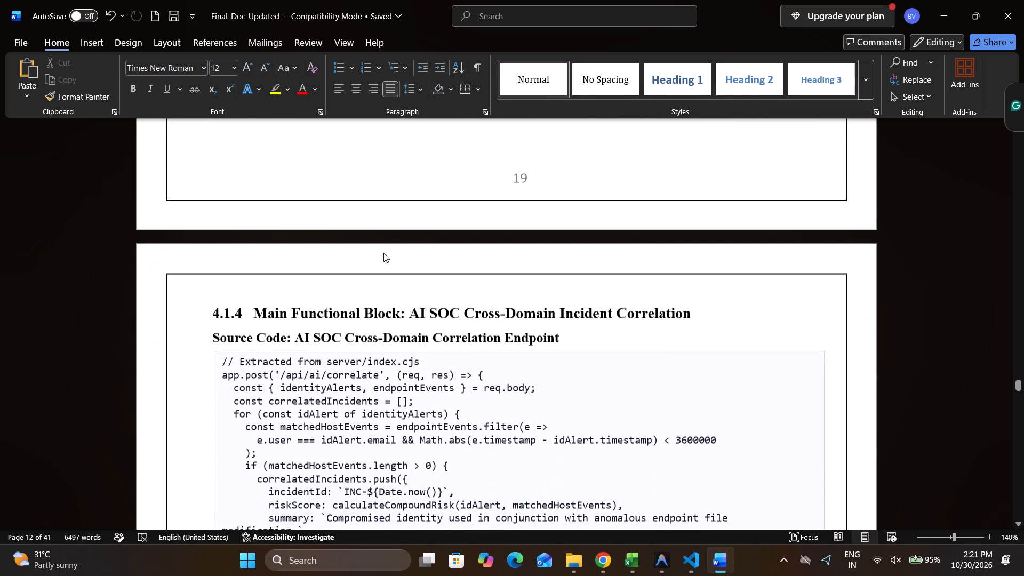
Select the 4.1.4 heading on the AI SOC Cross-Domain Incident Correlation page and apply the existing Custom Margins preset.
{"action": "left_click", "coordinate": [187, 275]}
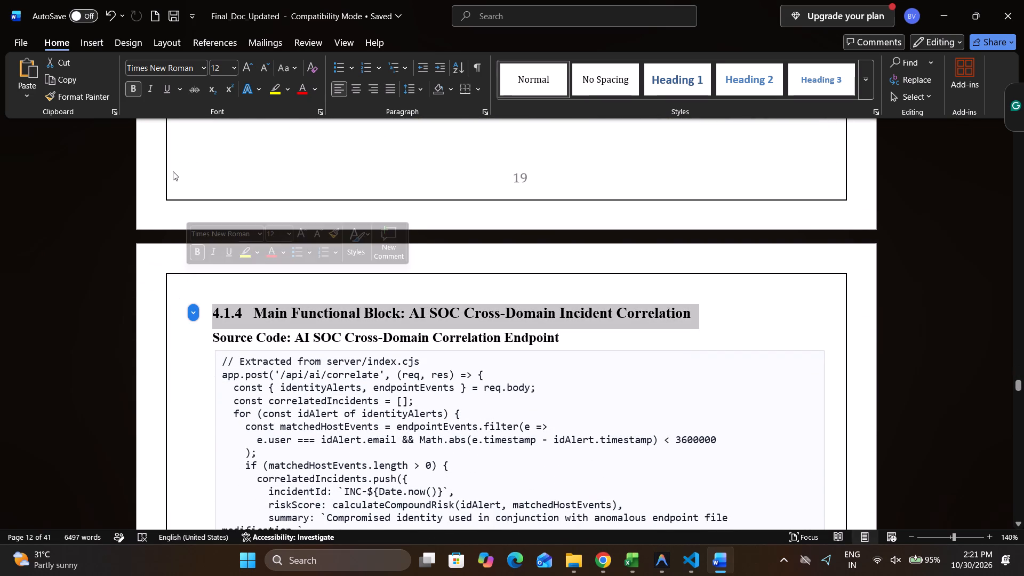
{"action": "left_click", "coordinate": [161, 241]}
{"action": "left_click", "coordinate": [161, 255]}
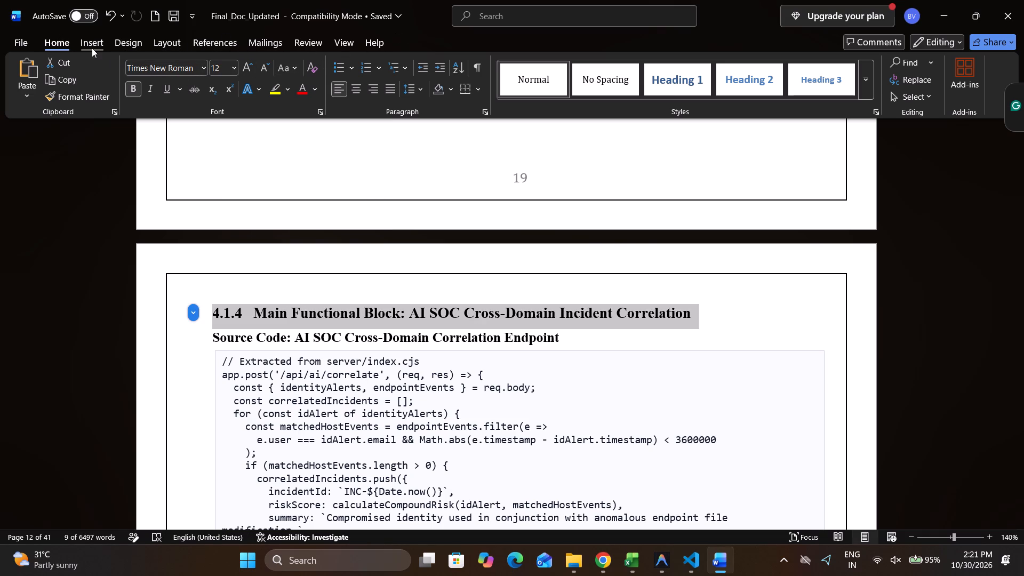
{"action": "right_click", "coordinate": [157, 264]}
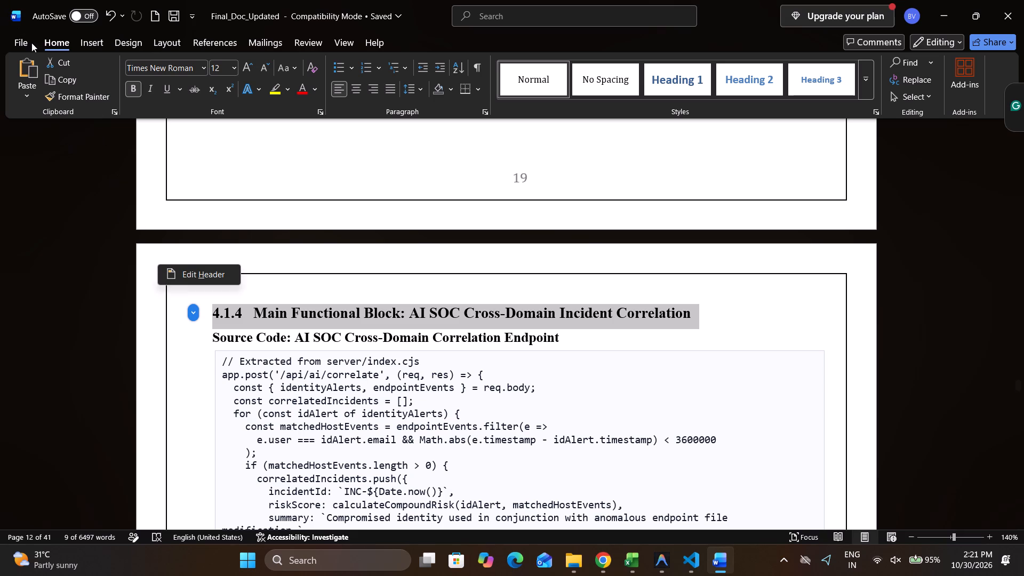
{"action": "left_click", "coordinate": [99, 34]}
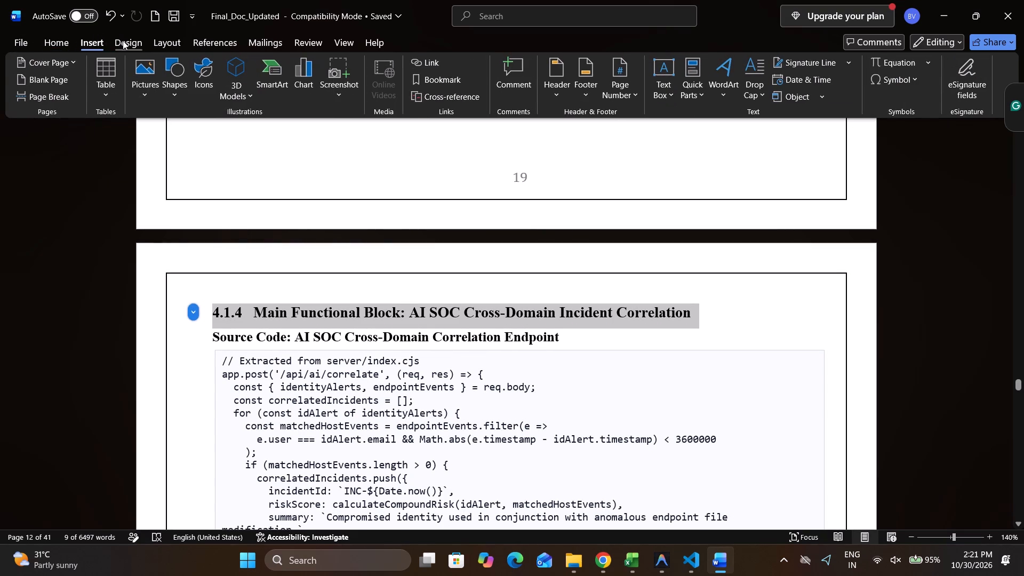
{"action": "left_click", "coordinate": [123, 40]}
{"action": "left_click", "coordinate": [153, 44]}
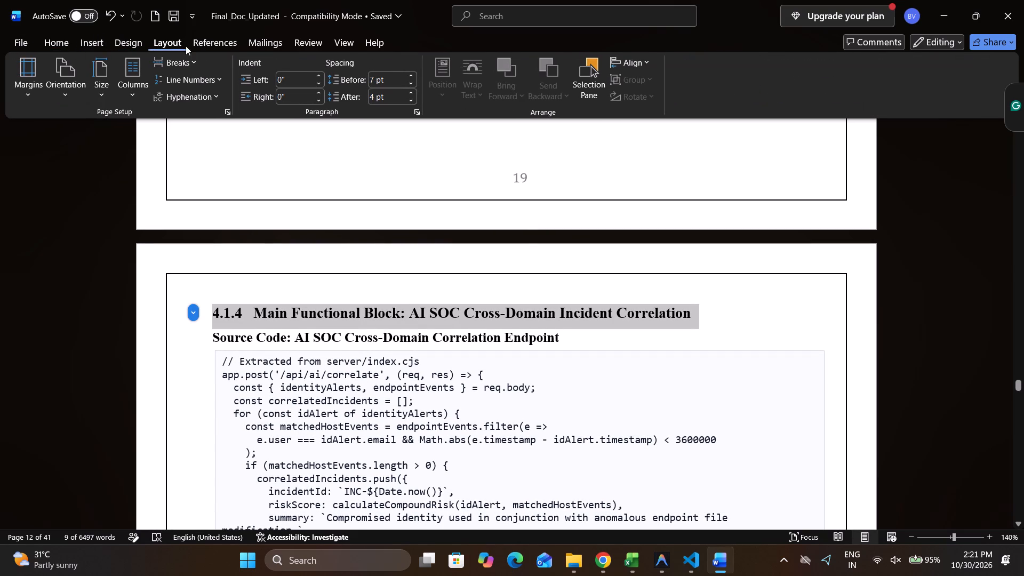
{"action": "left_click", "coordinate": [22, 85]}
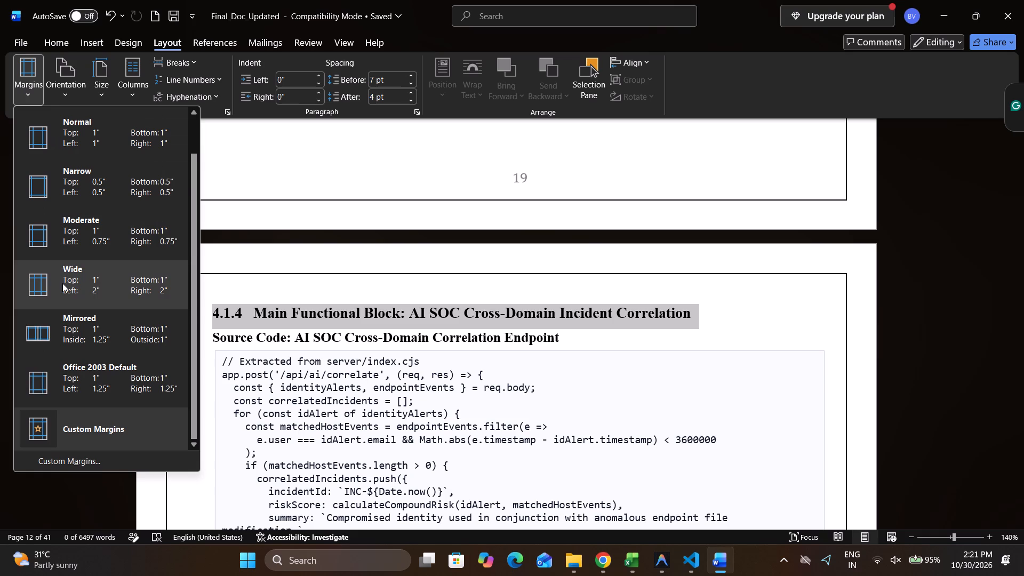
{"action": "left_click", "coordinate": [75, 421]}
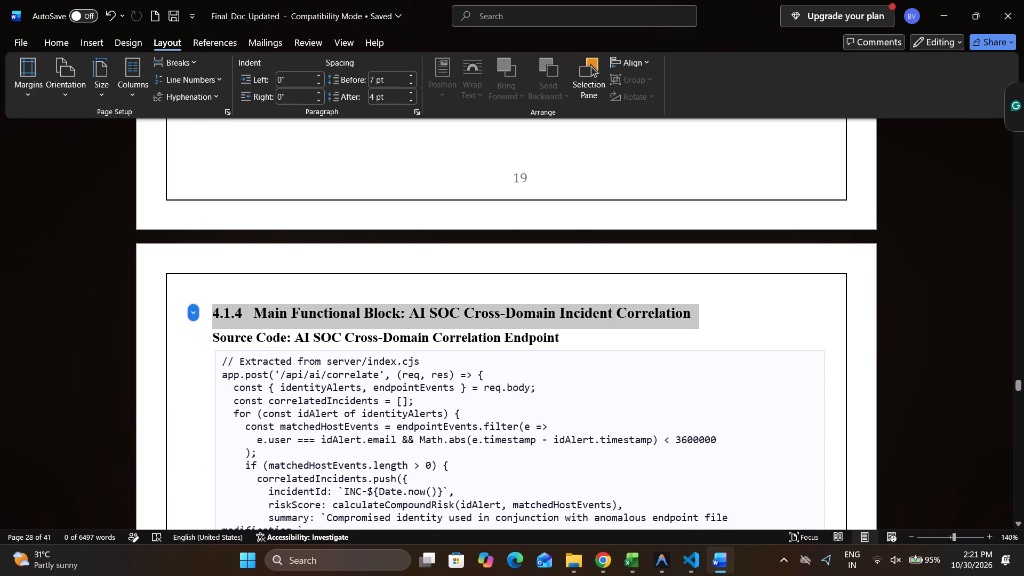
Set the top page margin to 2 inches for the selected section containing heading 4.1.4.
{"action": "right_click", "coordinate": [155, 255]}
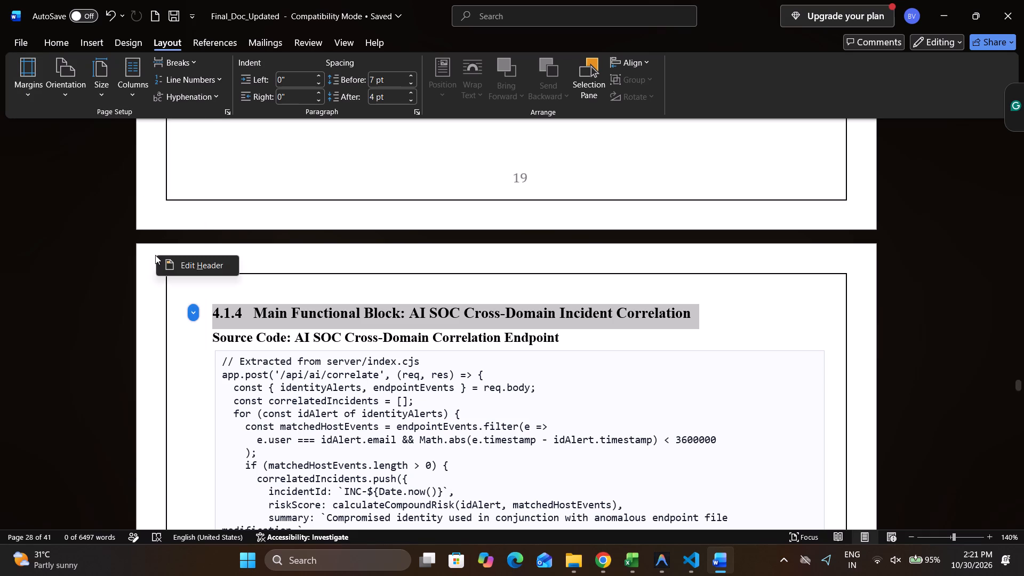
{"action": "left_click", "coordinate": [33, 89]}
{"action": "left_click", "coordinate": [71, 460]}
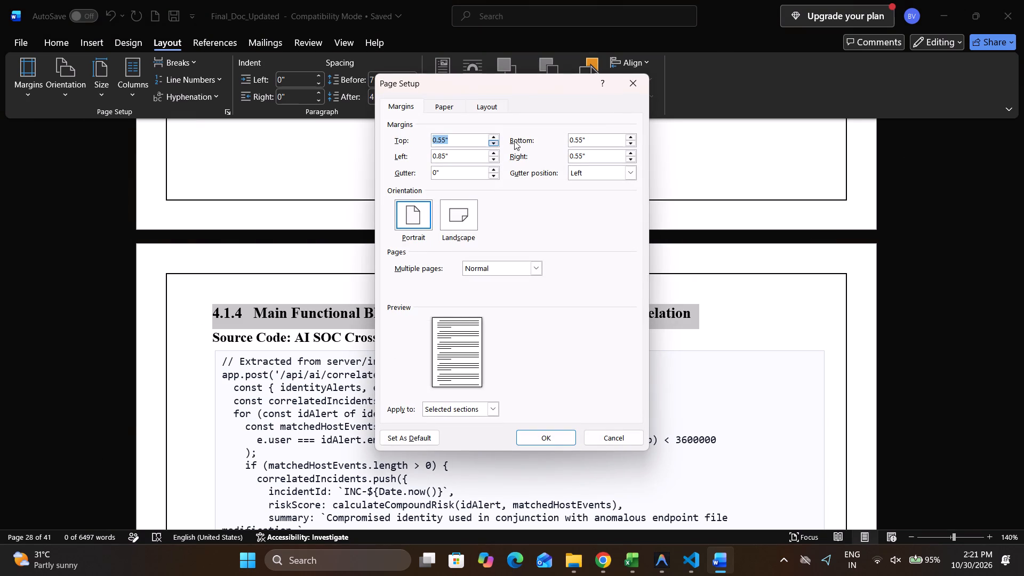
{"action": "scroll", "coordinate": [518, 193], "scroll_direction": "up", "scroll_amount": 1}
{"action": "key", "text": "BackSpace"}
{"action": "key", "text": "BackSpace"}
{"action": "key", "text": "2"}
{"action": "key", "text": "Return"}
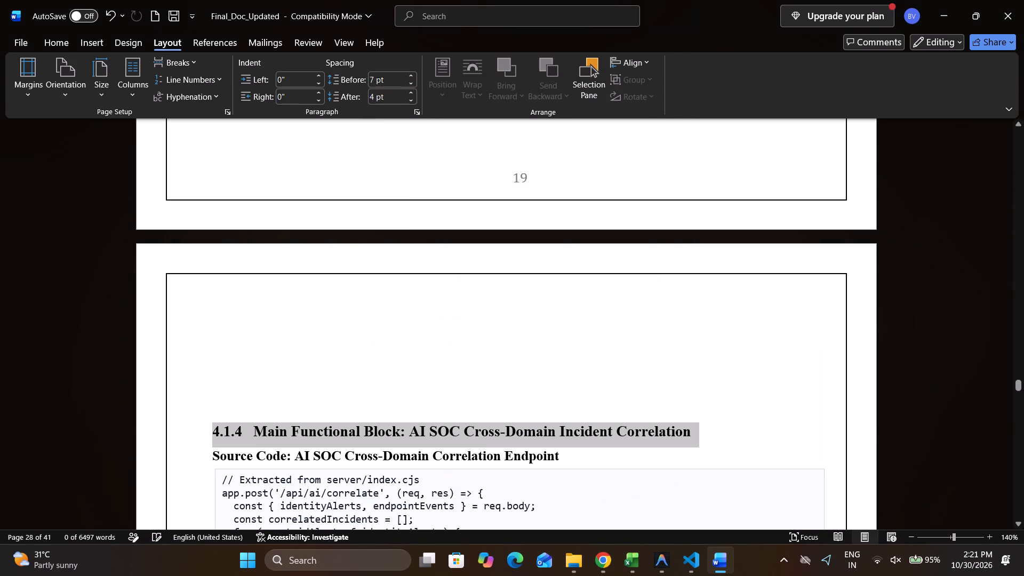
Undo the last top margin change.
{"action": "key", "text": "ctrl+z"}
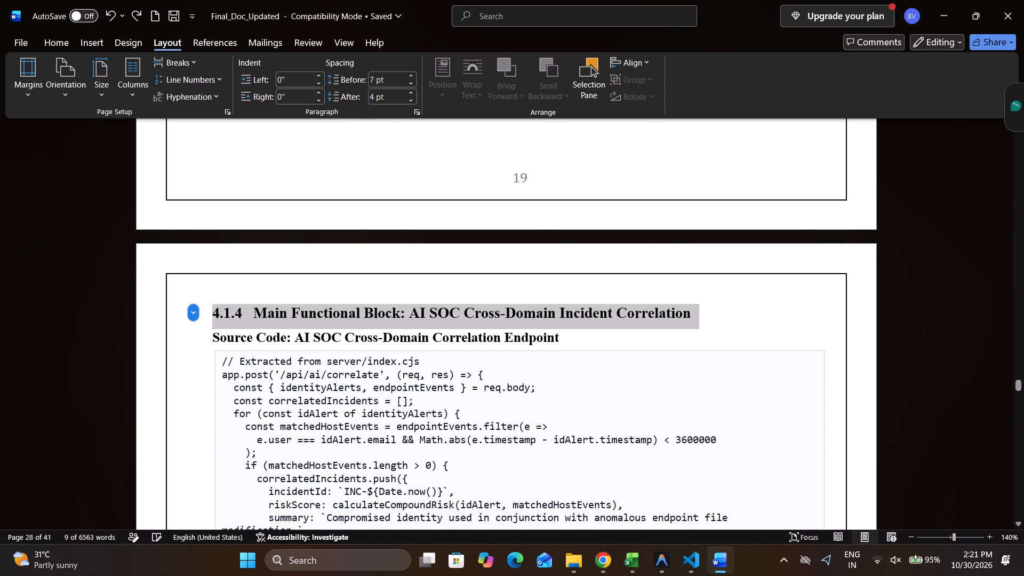
Switch from the Word report to another open window.
{"action": "key", "text": "alt+Tab"}
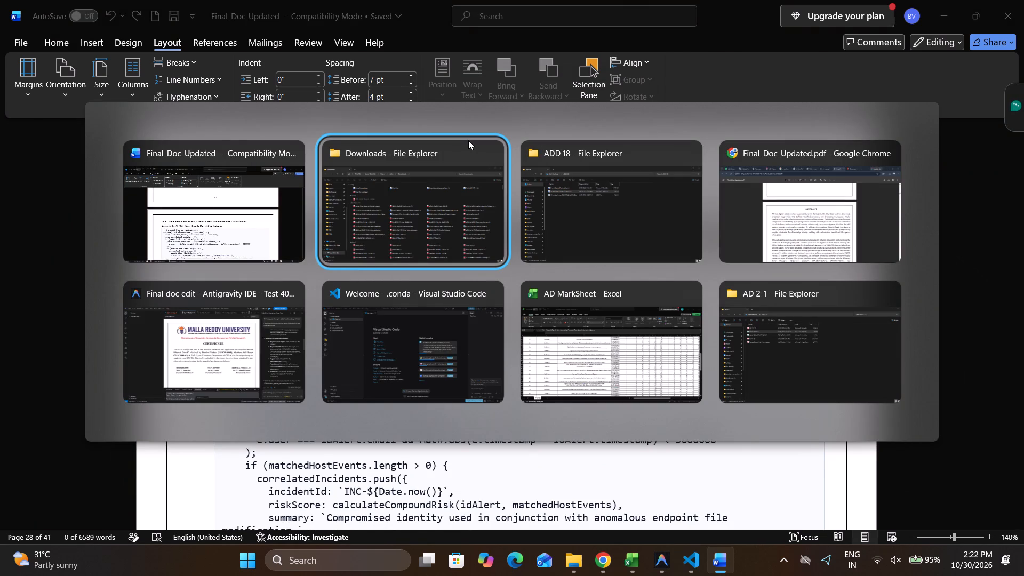
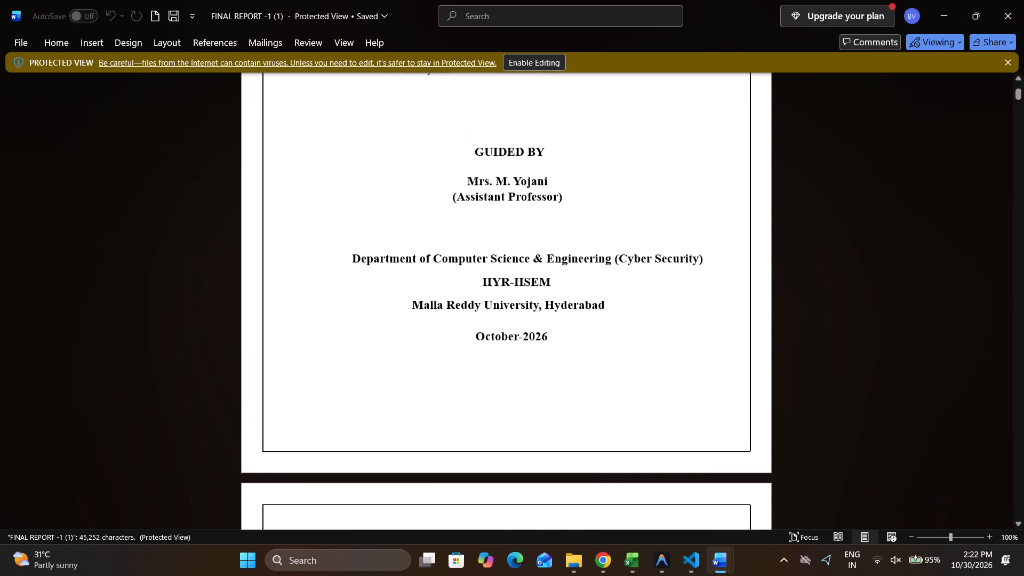
Enable editing in FINAL REPORT -1 (1) and examine the layout of its cover, declaration and acknowledgement pages.
{"action": "left_click", "coordinate": [547, 69]}
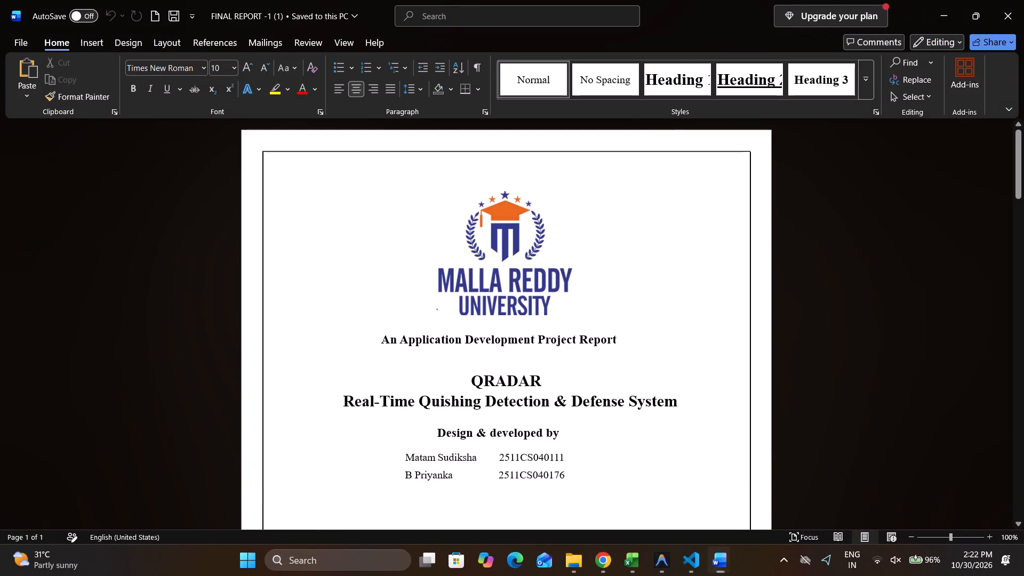
{"action": "scroll", "coordinate": [278, 383], "scroll_direction": "down", "scroll_amount": 6}
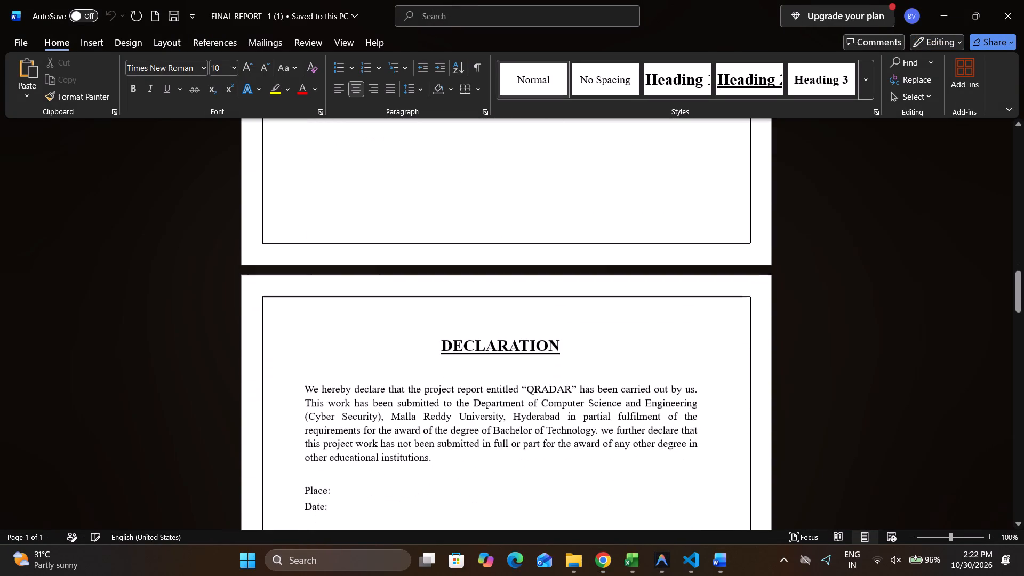
{"action": "left_click", "coordinate": [300, 406]}
{"action": "scroll", "coordinate": [300, 406], "scroll_direction": "down", "scroll_amount": 3}
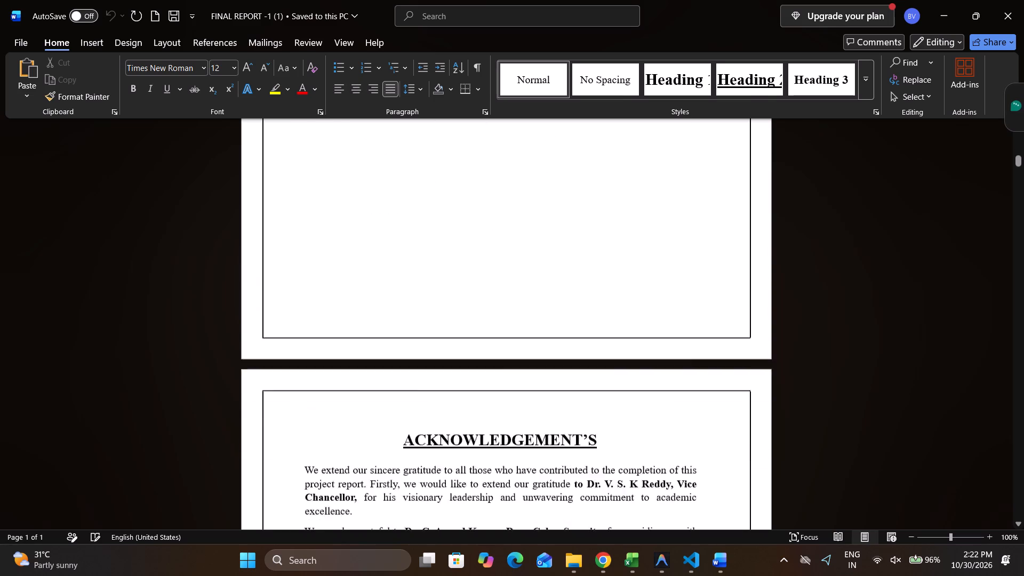
{"action": "scroll", "coordinate": [300, 406], "scroll_direction": "down", "scroll_amount": 2}
{"action": "left_click", "coordinate": [287, 398]}
{"action": "scroll", "coordinate": [287, 398], "scroll_direction": "down", "scroll_amount": 1}
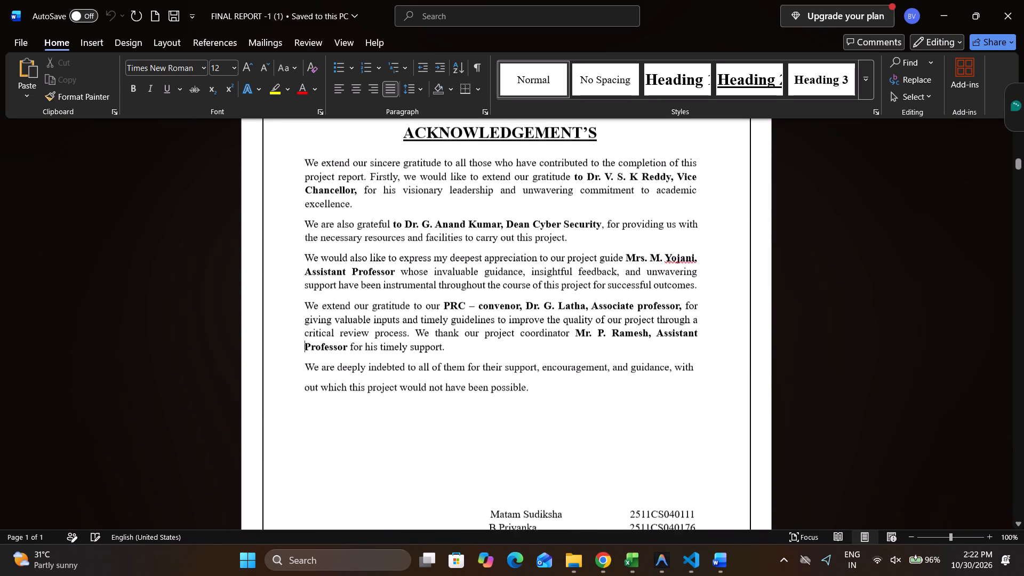
{"action": "scroll", "coordinate": [287, 398], "scroll_direction": "down", "scroll_amount": 1}
Switch to Final_Doc_Updated and examine the layout of the test case table and the Figure 7 dashboard page.
{"action": "key", "text": "alt+Tab"}
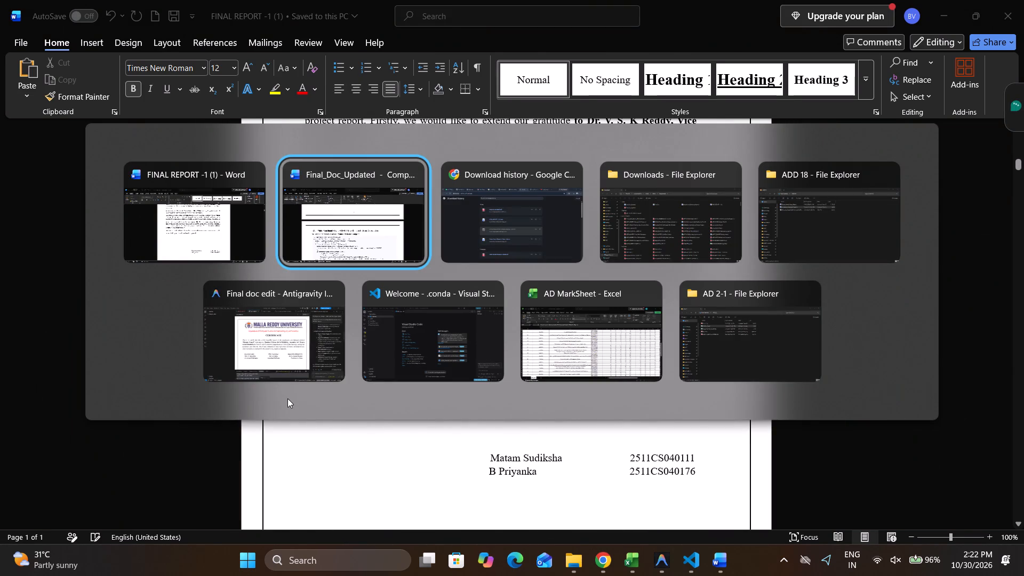
{"action": "scroll", "coordinate": [287, 398], "scroll_direction": "down", "scroll_amount": 6}
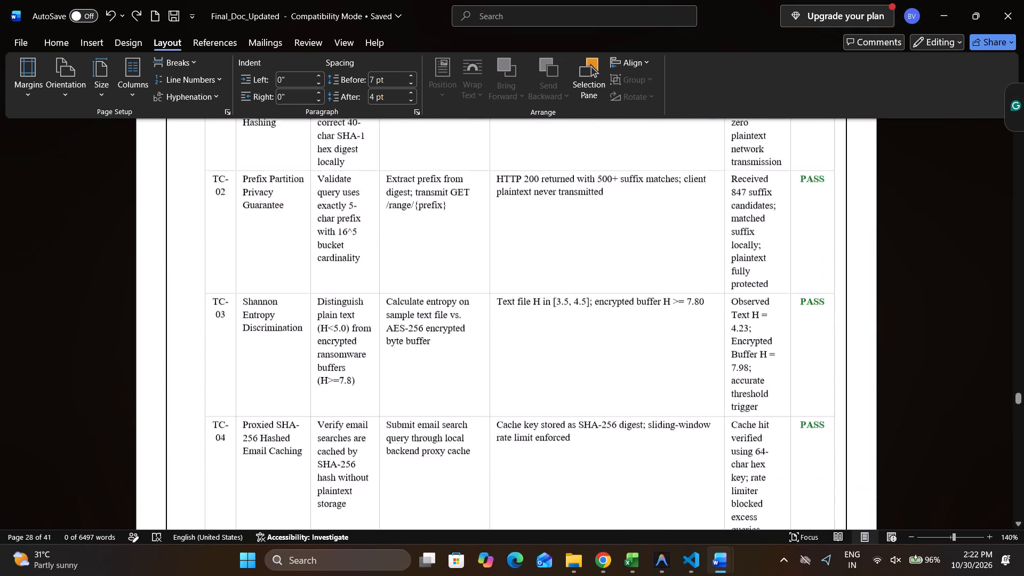
{"action": "scroll", "coordinate": [287, 398], "scroll_direction": "down", "scroll_amount": 3}
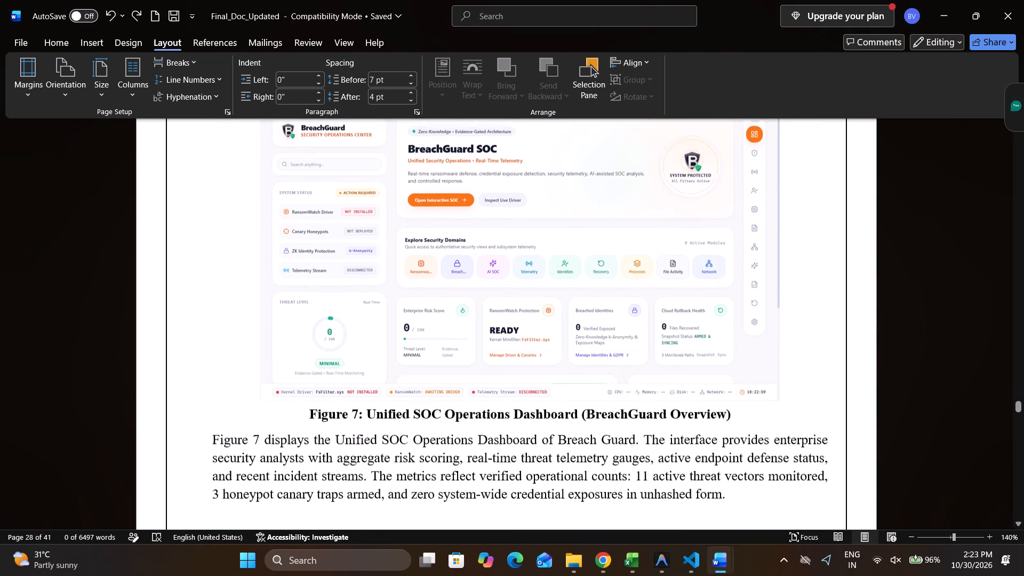
{"action": "scroll", "coordinate": [287, 398], "scroll_direction": "down", "scroll_amount": 1}
{"action": "scroll", "coordinate": [287, 398], "scroll_direction": "up", "scroll_amount": 2}
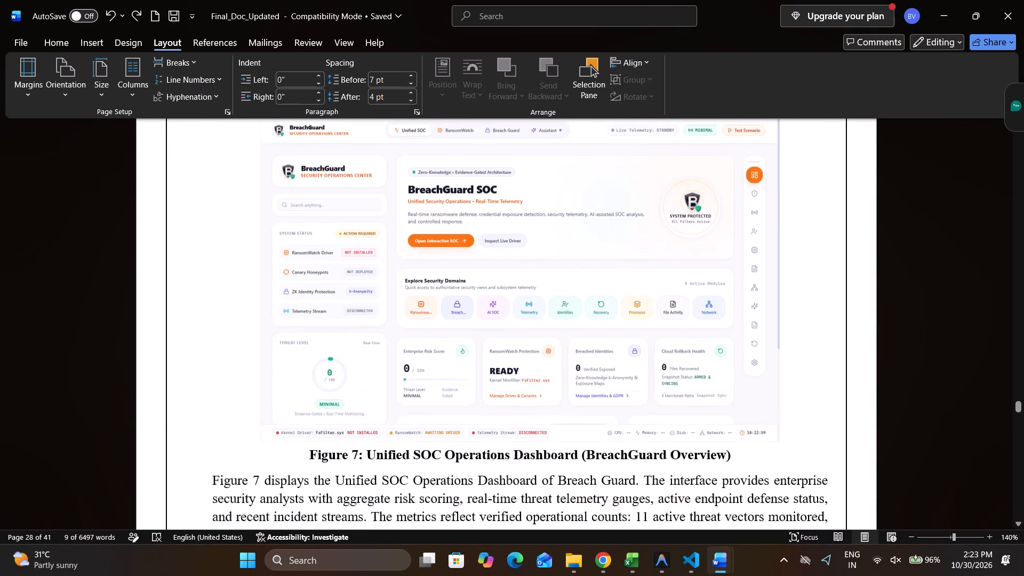
{"action": "scroll", "coordinate": [287, 398], "scroll_direction": "down", "scroll_amount": 2, "text": "ctrl"}
Switch back to FINAL REPORT -1 (1) and check the custom page margins of its acknowledgement section, leaving them unmodified.
{"action": "key", "text": "alt+Tab"}
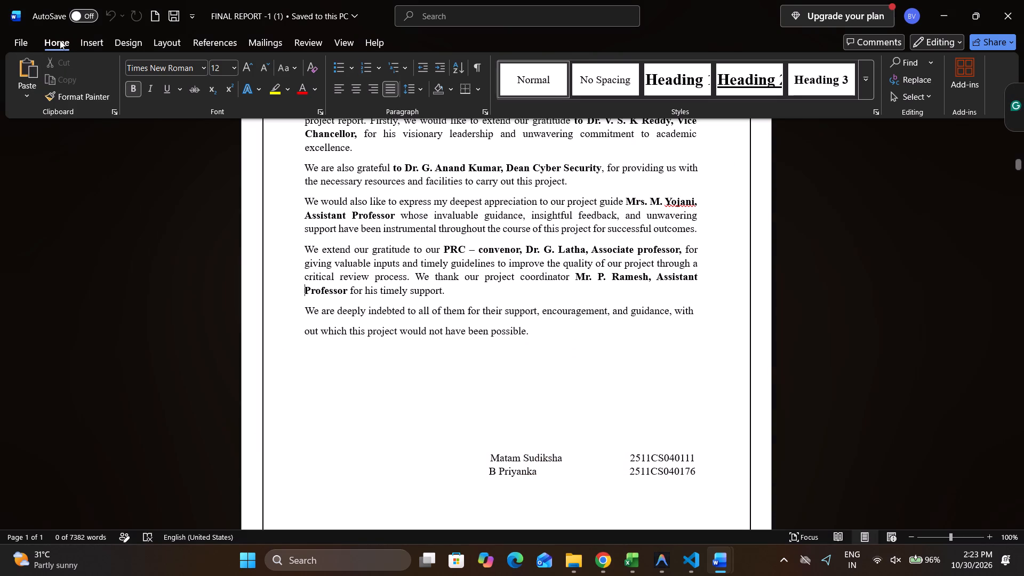
{"action": "left_click", "coordinate": [101, 38]}
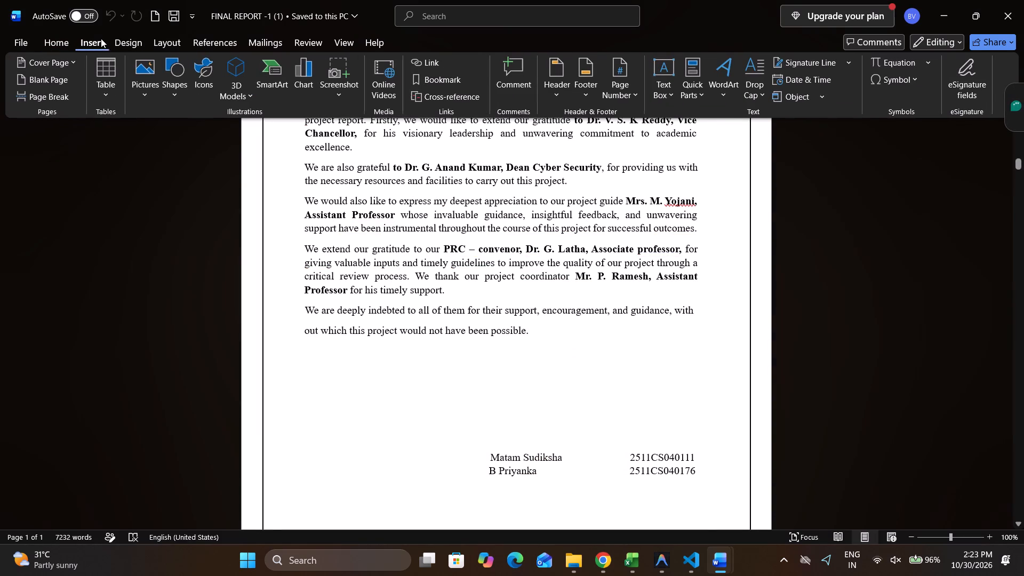
{"action": "left_click", "coordinate": [292, 244]}
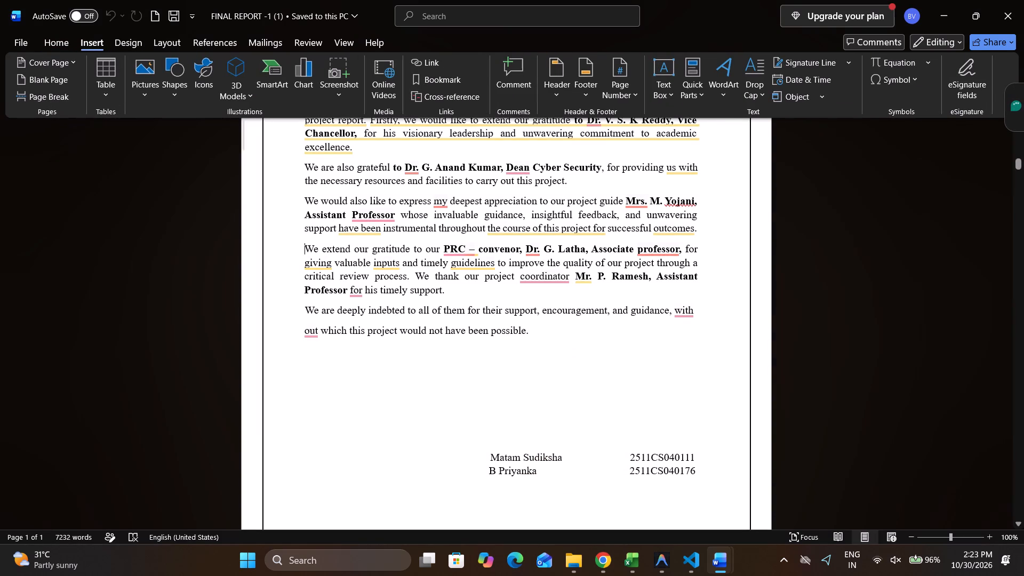
{"action": "left_click", "coordinate": [164, 44]}
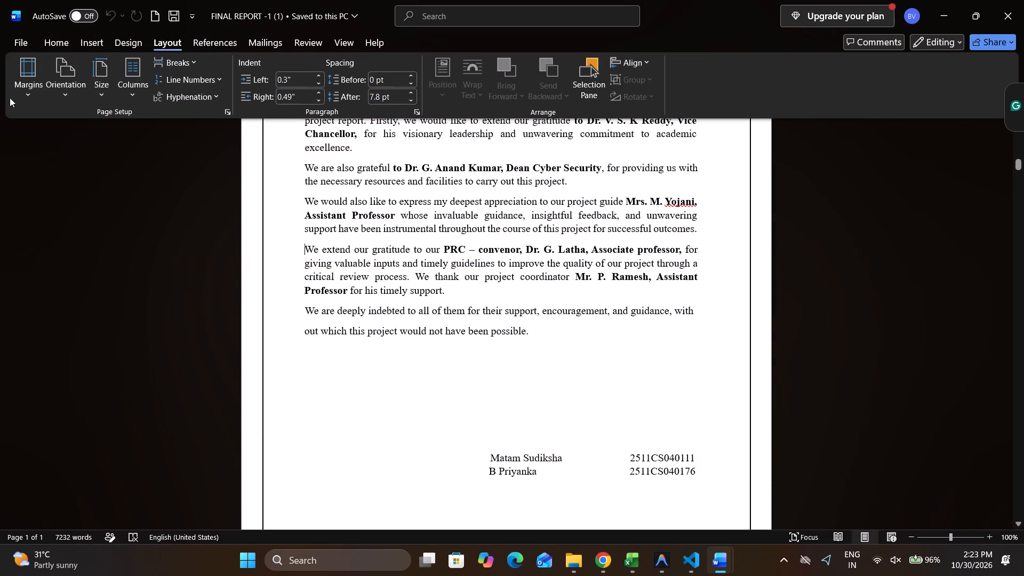
{"action": "left_click", "coordinate": [29, 92]}
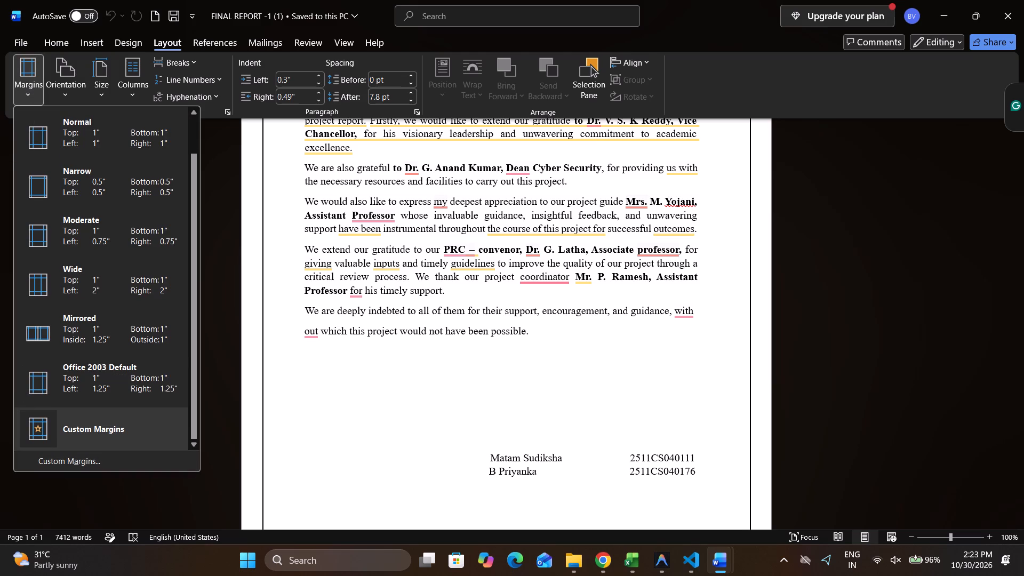
{"action": "left_click", "coordinate": [63, 461]}
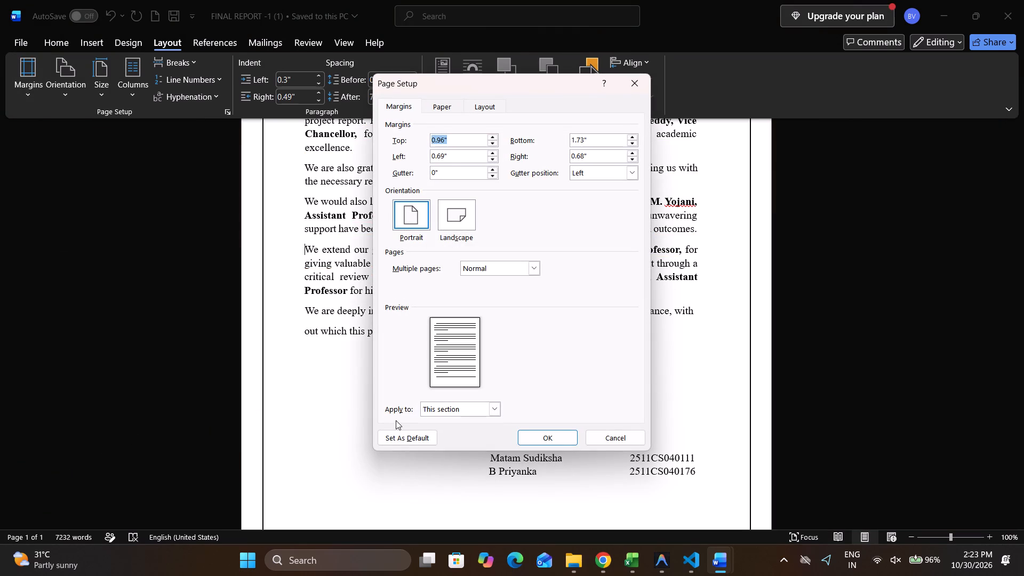
{"action": "scroll", "coordinate": [485, 330], "scroll_direction": "down", "scroll_amount": 1}
{"action": "scroll", "coordinate": [515, 290], "scroll_direction": "down", "scroll_amount": 1}
{"action": "scroll", "coordinate": [588, 190], "scroll_direction": "down", "scroll_amount": 2}
{"action": "left_click", "coordinate": [634, 83]}
Return to the cover page of FINAL REPORT -1 (1) and close that document.
{"action": "scroll", "coordinate": [542, 188], "scroll_direction": "up", "scroll_amount": 3}
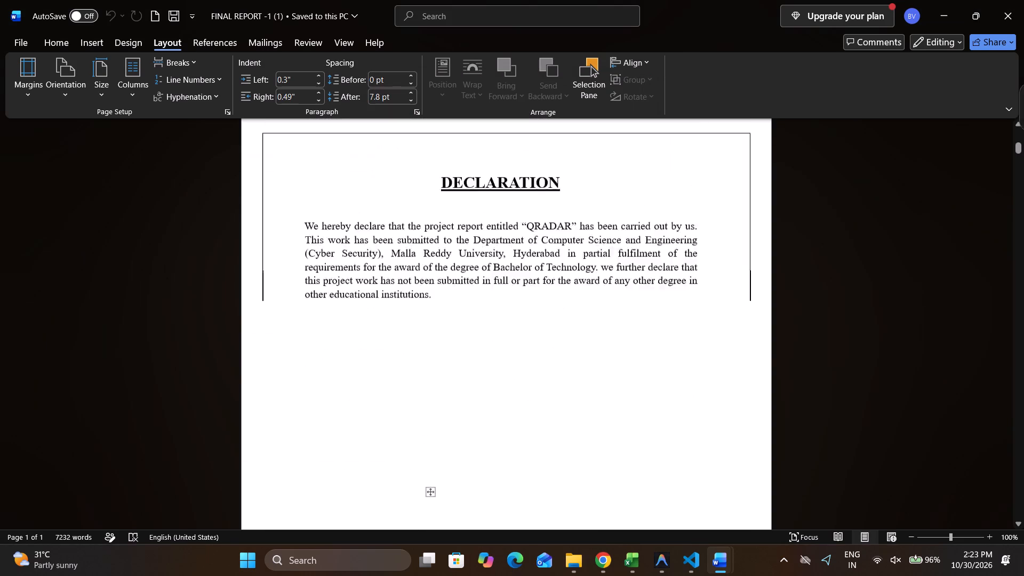
{"action": "scroll", "coordinate": [542, 188], "scroll_direction": "up", "scroll_amount": 5}
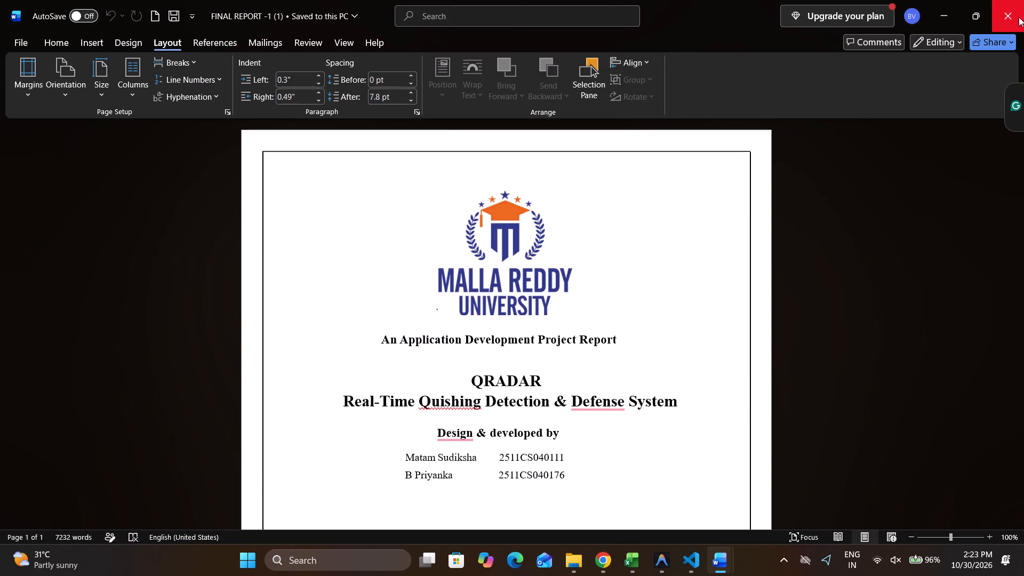
{"action": "left_click", "coordinate": [1019, 17]}
Place the cursor in the second student's line on the Breach Guard cover page and save the report.
{"action": "scroll", "coordinate": [617, 236], "scroll_direction": "up", "scroll_amount": 19}
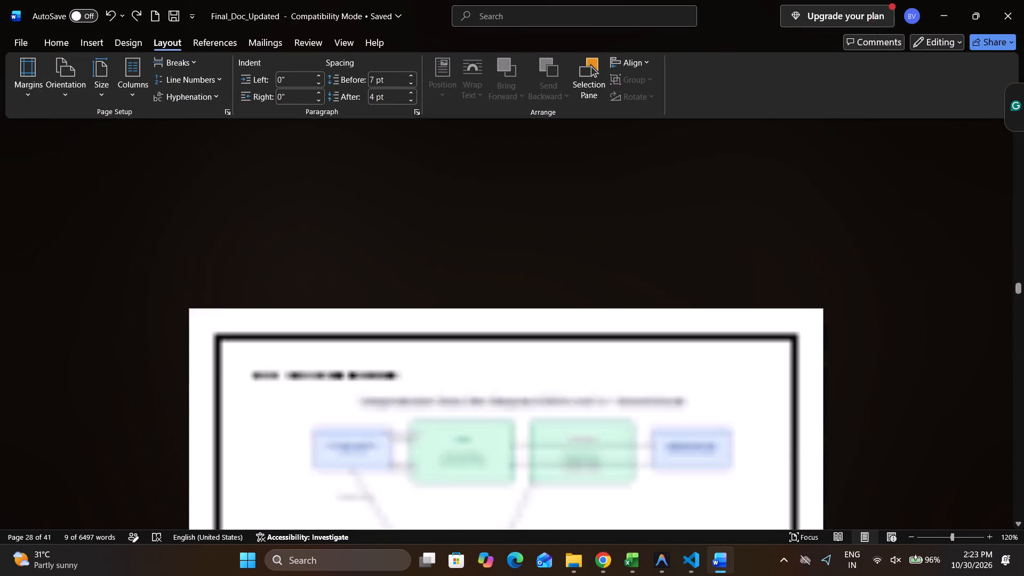
{"action": "scroll", "coordinate": [617, 236], "scroll_direction": "up", "scroll_amount": 20}
{"action": "scroll", "coordinate": [617, 236], "scroll_direction": "up", "scroll_amount": 15}
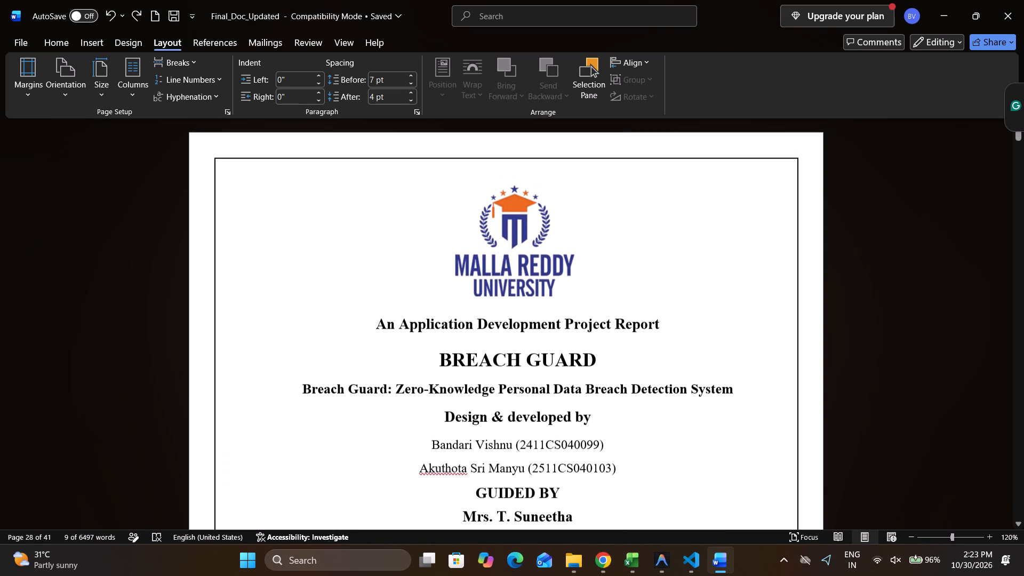
{"action": "scroll", "coordinate": [466, 349], "scroll_direction": "down", "scroll_amount": 1}
{"action": "left_click", "coordinate": [454, 367]}
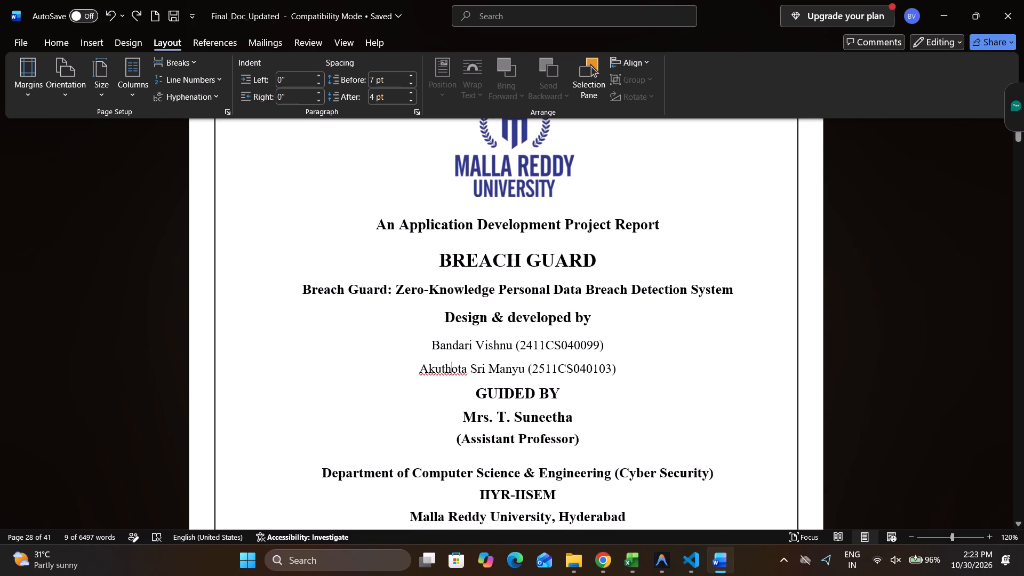
{"action": "left_click", "coordinate": [454, 367]}
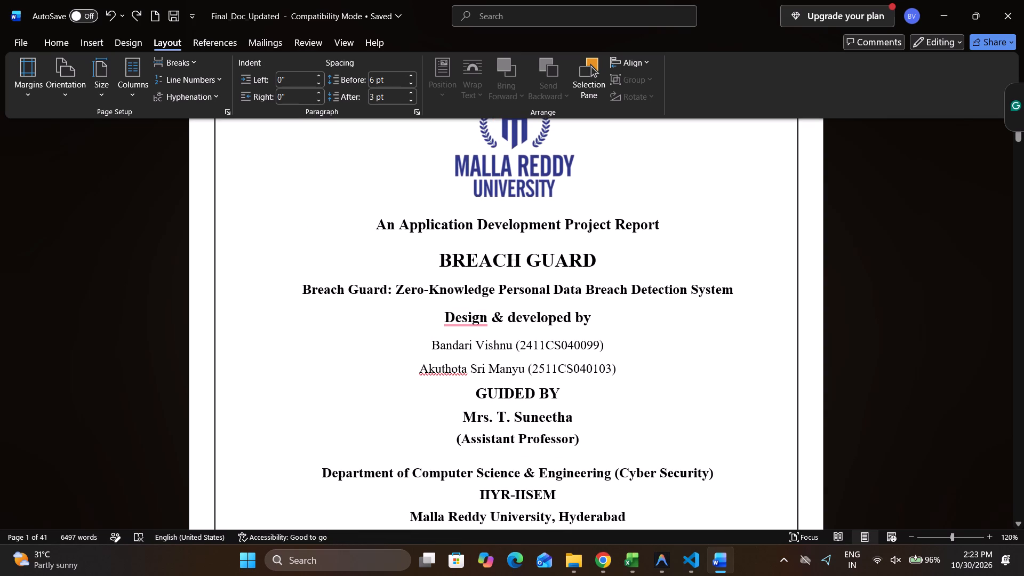
{"action": "key", "text": "ctrl+s"}
Review the Breach Guard front matter from the cover page through the certificate, declaration and acknowledgement to the abstract, checking student details and layout.
{"action": "scroll", "coordinate": [454, 367], "scroll_direction": "up", "scroll_amount": 4}
{"action": "scroll", "coordinate": [454, 367], "scroll_direction": "down", "scroll_amount": 3}
{"action": "scroll", "coordinate": [454, 367], "scroll_direction": "up", "scroll_amount": 1}
{"action": "scroll", "coordinate": [454, 367], "scroll_direction": "down", "scroll_amount": 1}
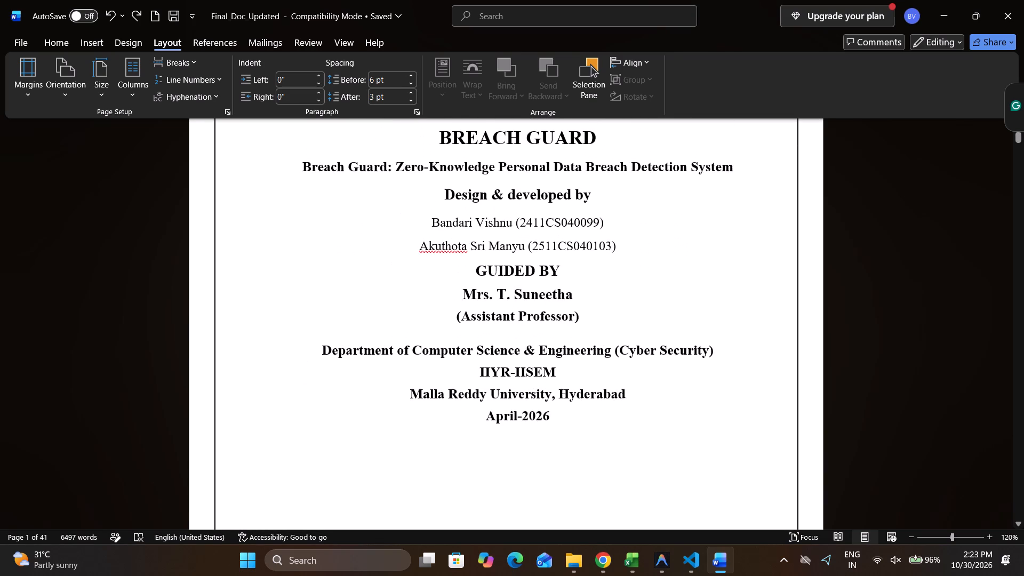
{"action": "scroll", "coordinate": [454, 367], "scroll_direction": "down", "scroll_amount": 5}
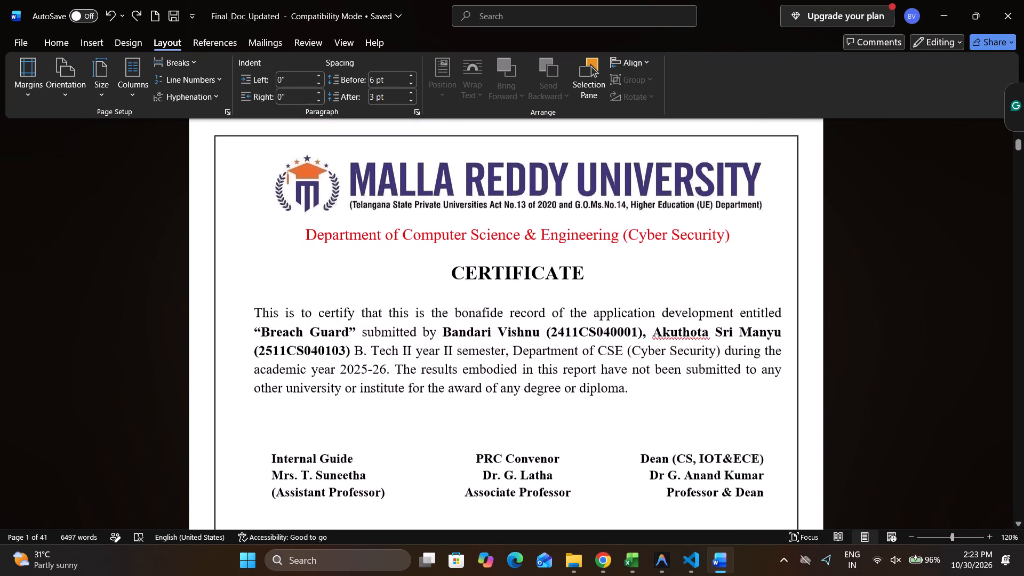
{"action": "scroll", "coordinate": [454, 367], "scroll_direction": "down", "scroll_amount": 2}
{"action": "scroll", "coordinate": [454, 367], "scroll_direction": "up", "scroll_amount": 1}
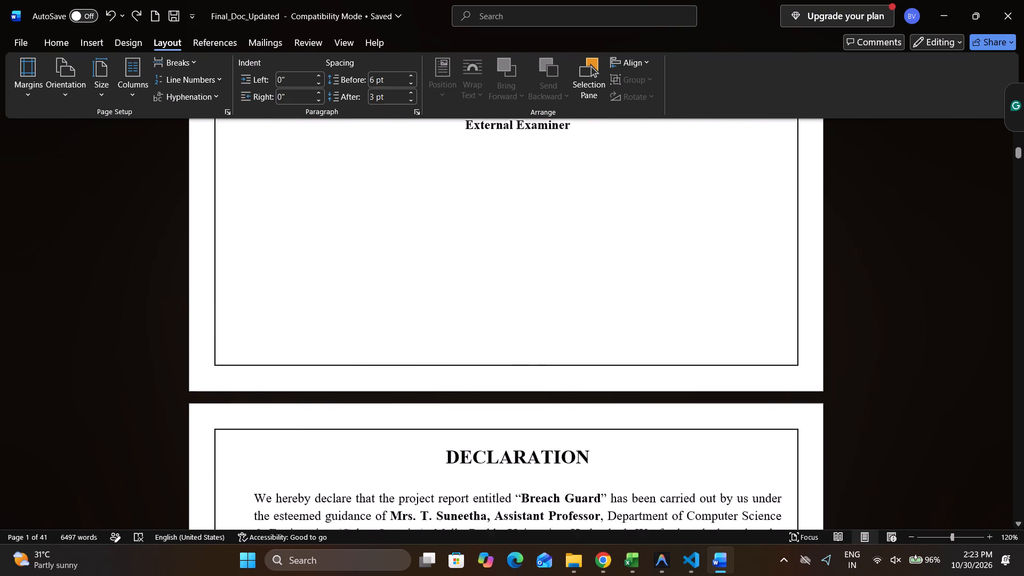
{"action": "scroll", "coordinate": [454, 367], "scroll_direction": "up", "scroll_amount": 1}
{"action": "scroll", "coordinate": [454, 367], "scroll_direction": "down", "scroll_amount": 1}
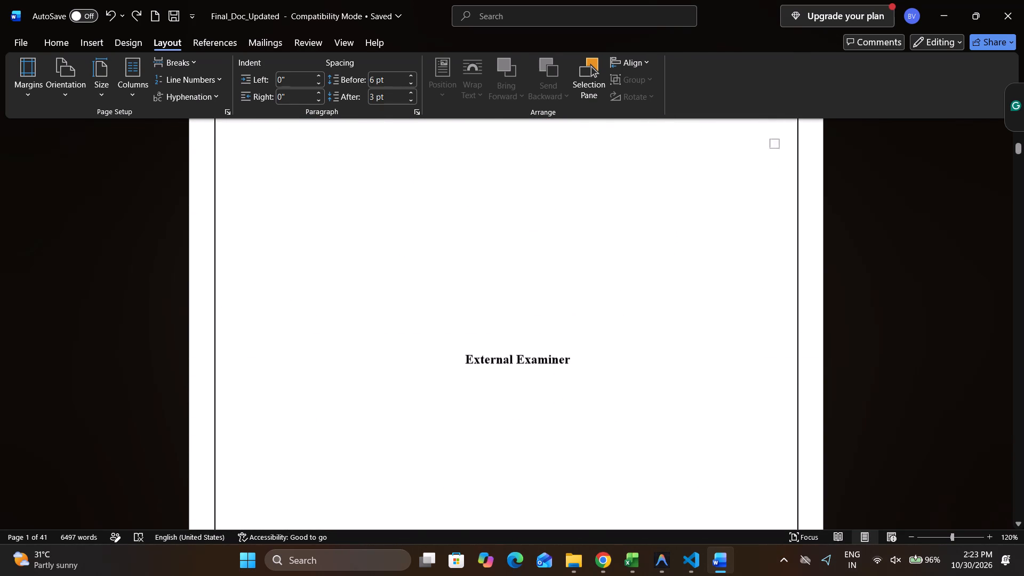
{"action": "scroll", "coordinate": [454, 367], "scroll_direction": "down", "scroll_amount": 1}
{"action": "scroll", "coordinate": [454, 367], "scroll_direction": "up", "scroll_amount": 2}
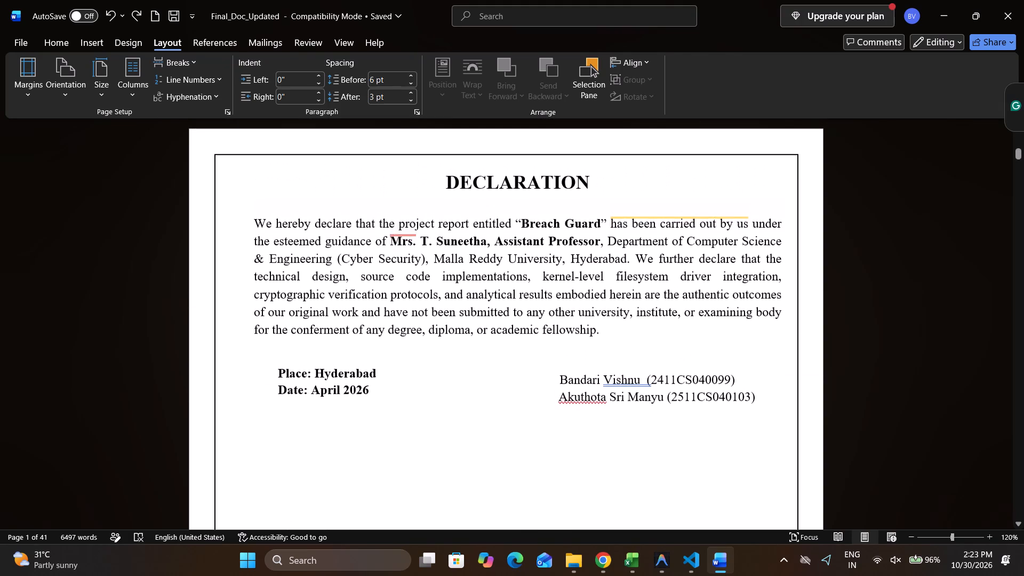
{"action": "scroll", "coordinate": [454, 367], "scroll_direction": "down", "scroll_amount": 3}
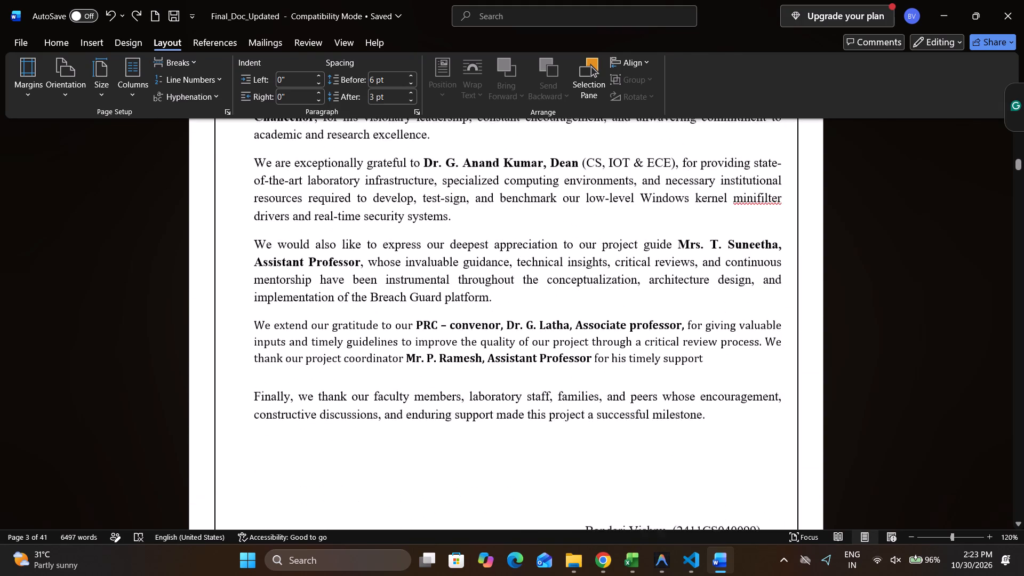
{"action": "scroll", "coordinate": [454, 367], "scroll_direction": "down", "scroll_amount": 1}
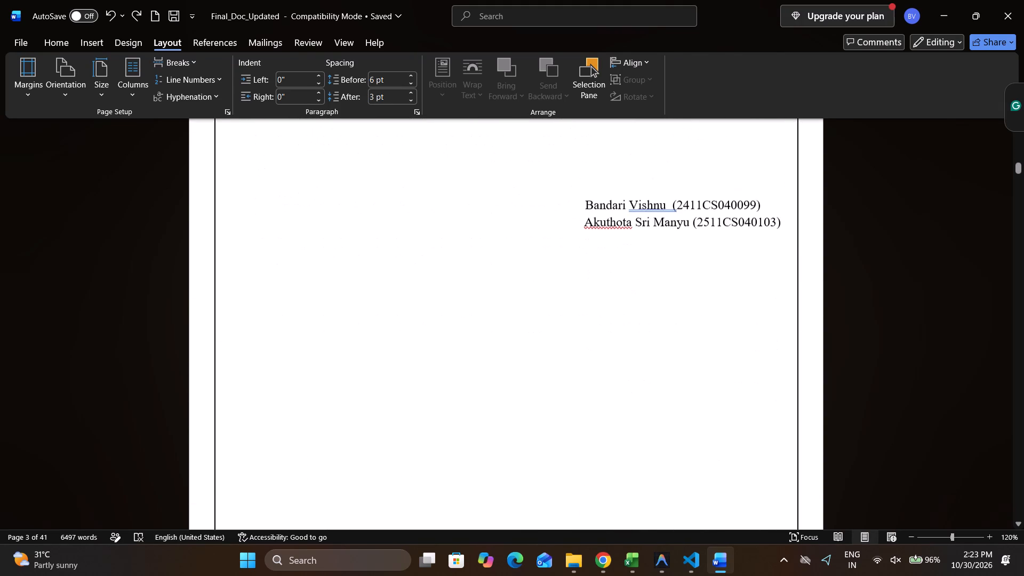
{"action": "scroll", "coordinate": [454, 367], "scroll_direction": "down", "scroll_amount": 1}
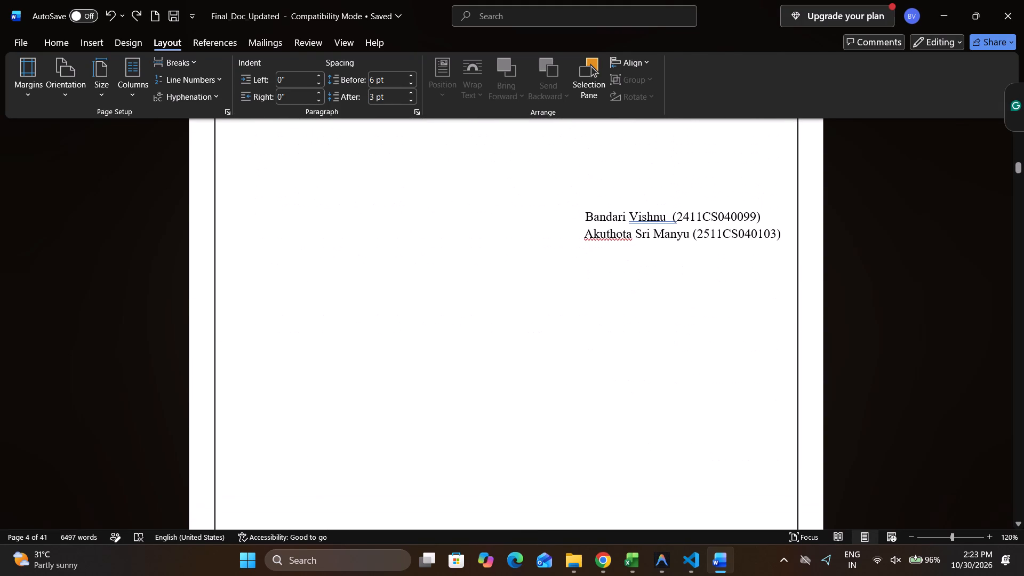
{"action": "scroll", "coordinate": [454, 367], "scroll_direction": "down", "scroll_amount": 1}
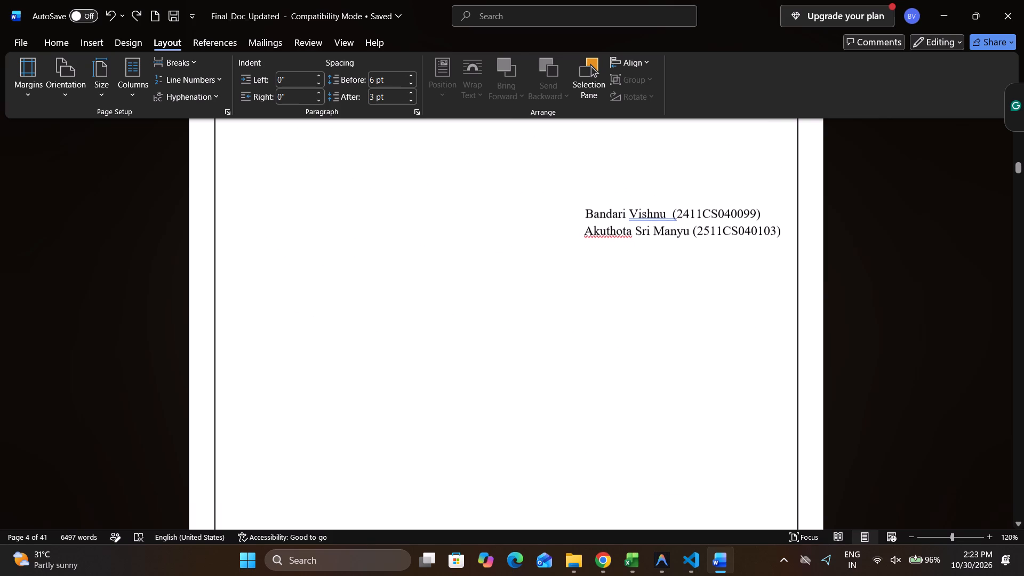
{"action": "scroll", "coordinate": [454, 367], "scroll_direction": "down", "scroll_amount": 1}
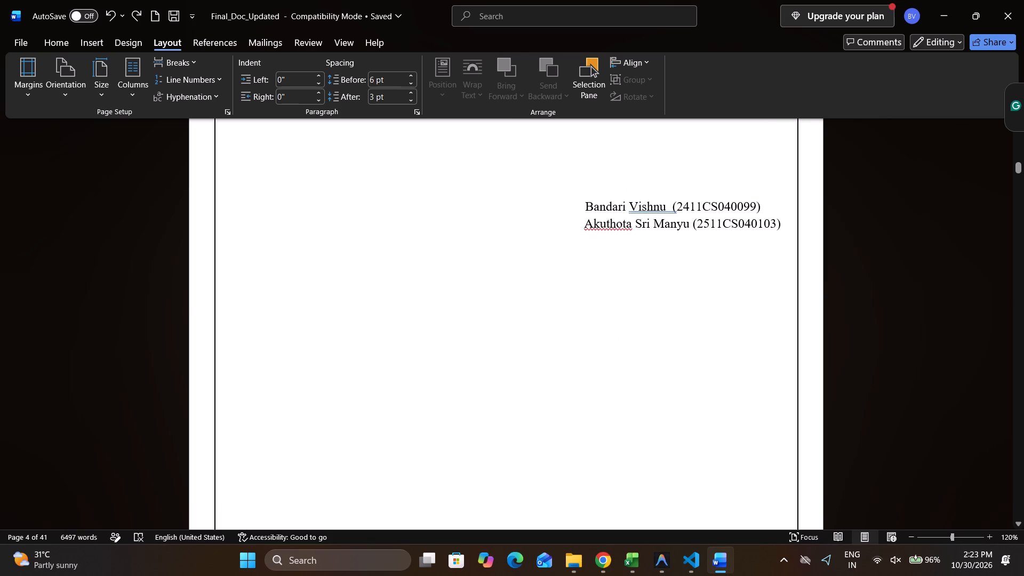
{"action": "scroll", "coordinate": [454, 367], "scroll_direction": "down", "scroll_amount": 2}
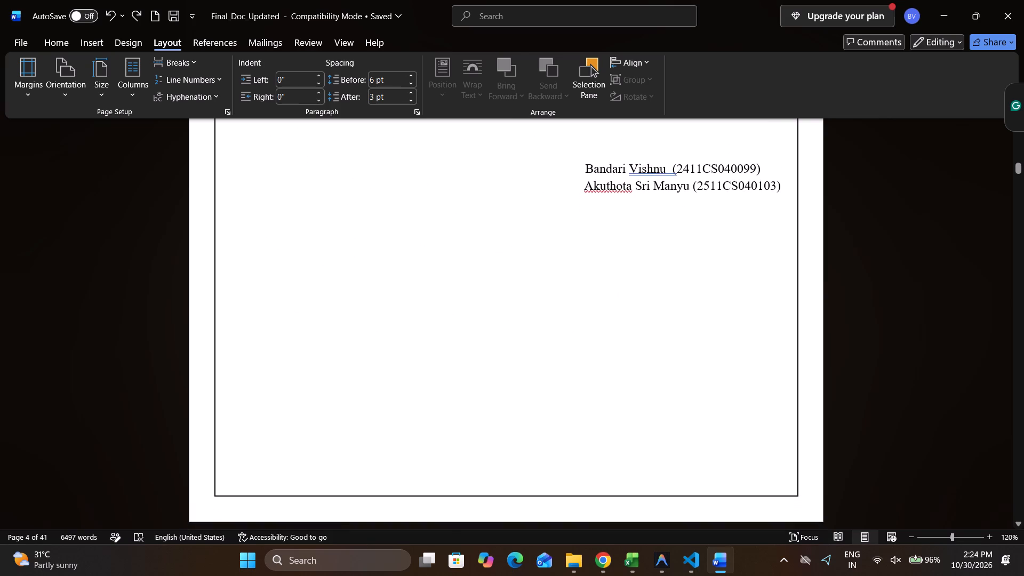
{"action": "scroll", "coordinate": [454, 367], "scroll_direction": "down", "scroll_amount": 2}
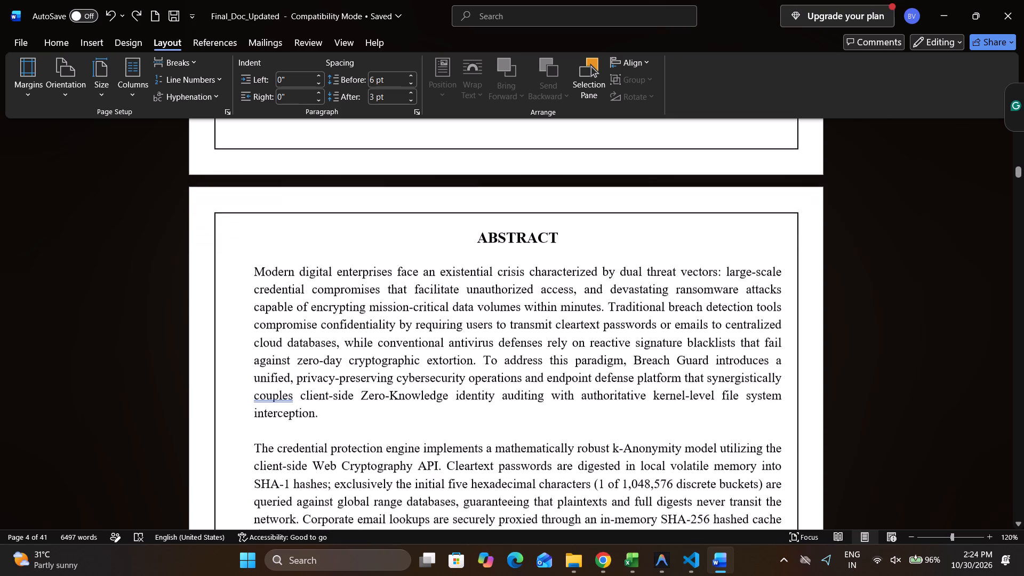
Review the abstract, the chapter-wise table of contents with its page numbers, and the lists of diagrams and screenshots.
{"action": "scroll", "coordinate": [454, 367], "scroll_direction": "down", "scroll_amount": 4}
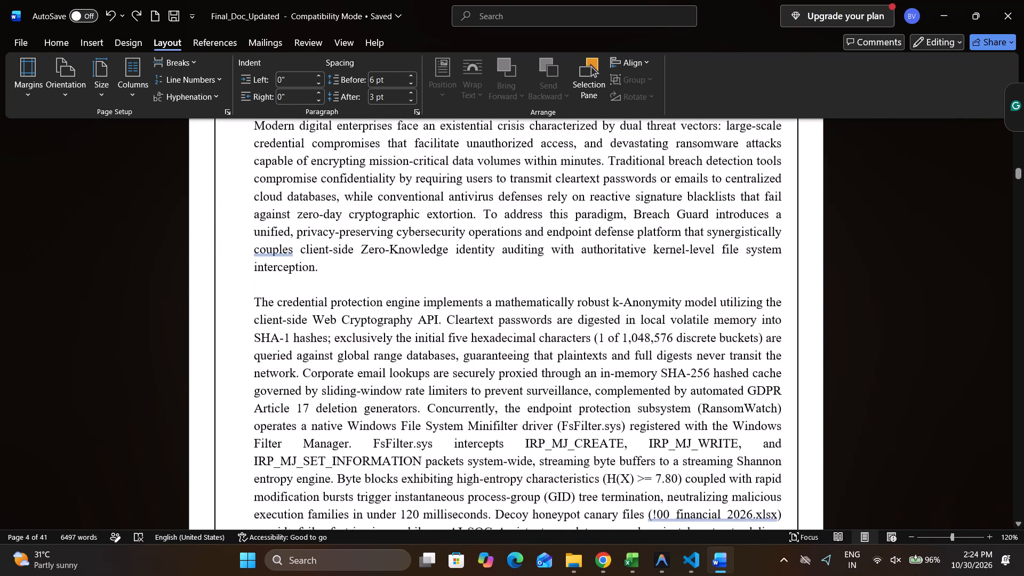
{"action": "scroll", "coordinate": [454, 367], "scroll_direction": "down", "scroll_amount": 4}
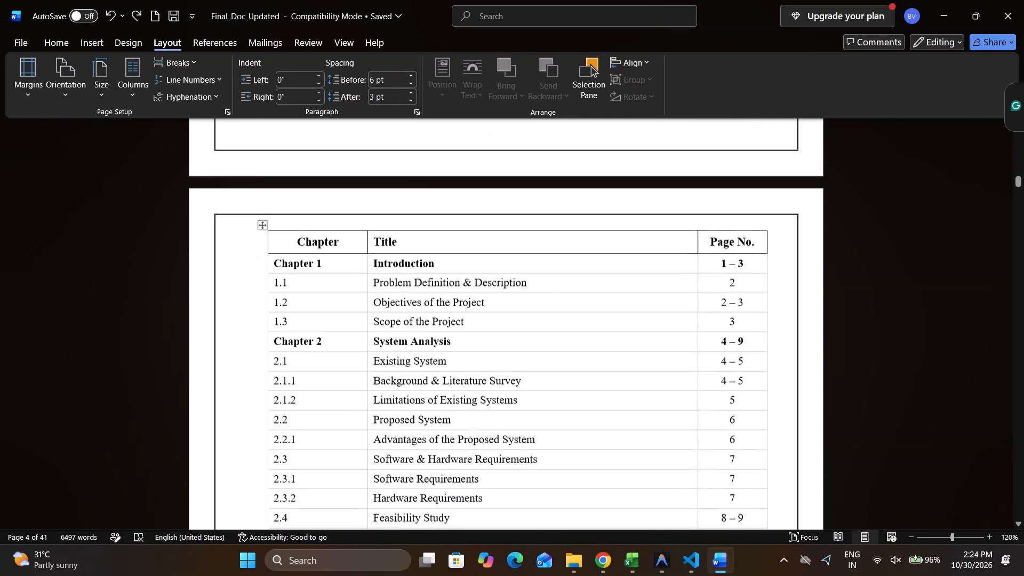
{"action": "scroll", "coordinate": [454, 367], "scroll_direction": "down", "scroll_amount": 2}
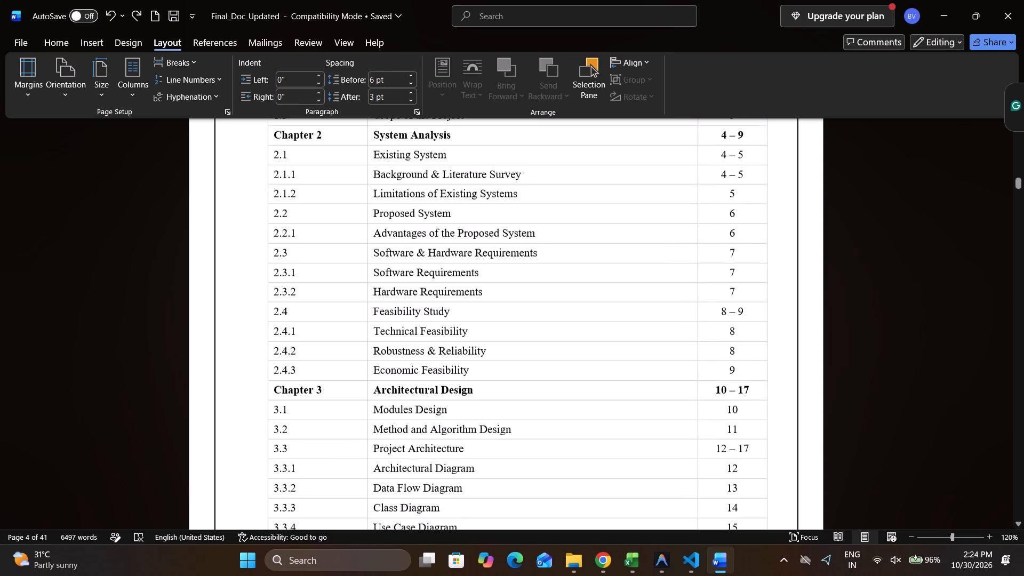
{"action": "scroll", "coordinate": [454, 367], "scroll_direction": "down", "scroll_amount": 4}
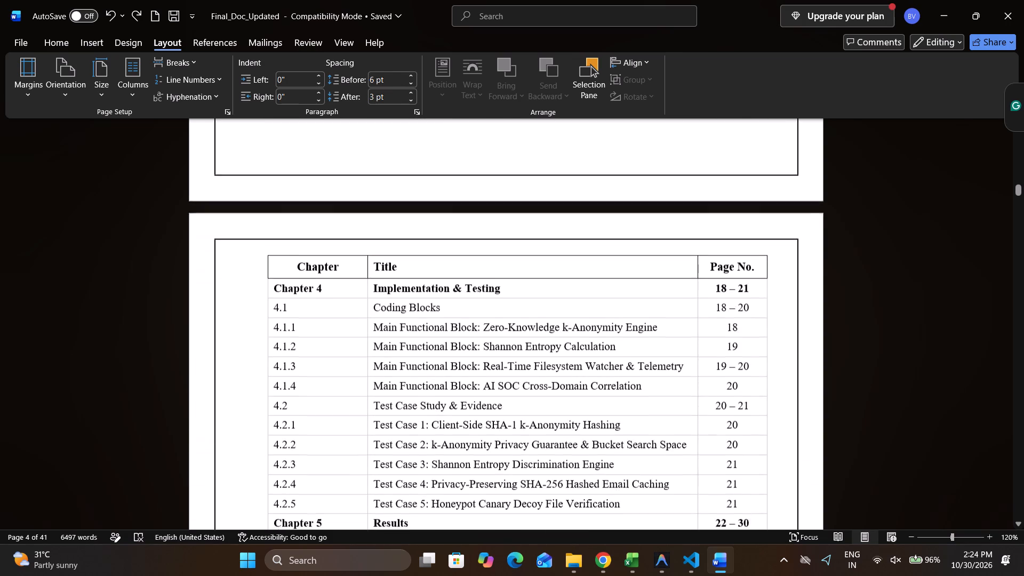
{"action": "scroll", "coordinate": [454, 367], "scroll_direction": "down", "scroll_amount": 2}
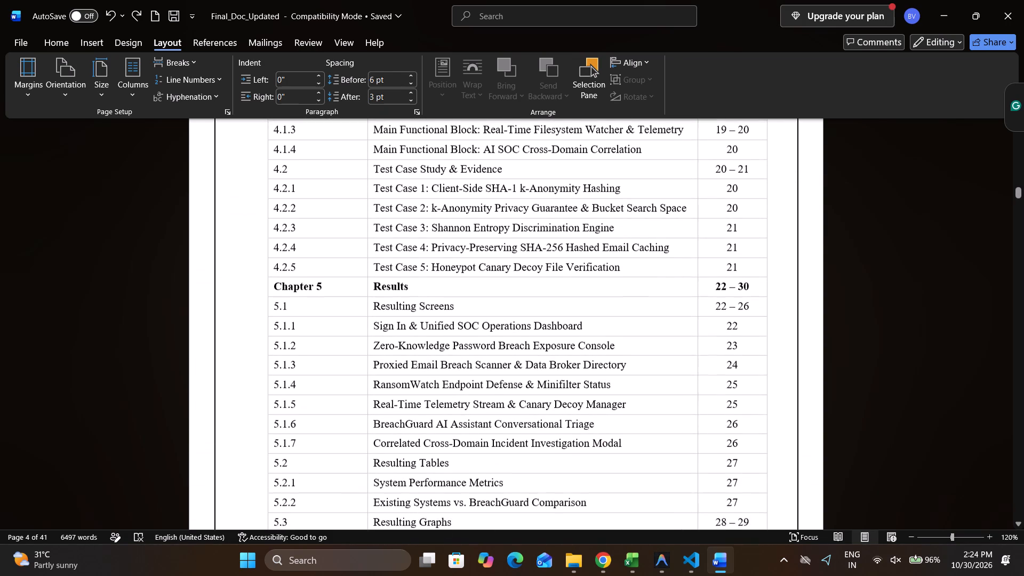
{"action": "scroll", "coordinate": [454, 367], "scroll_direction": "down", "scroll_amount": 1}
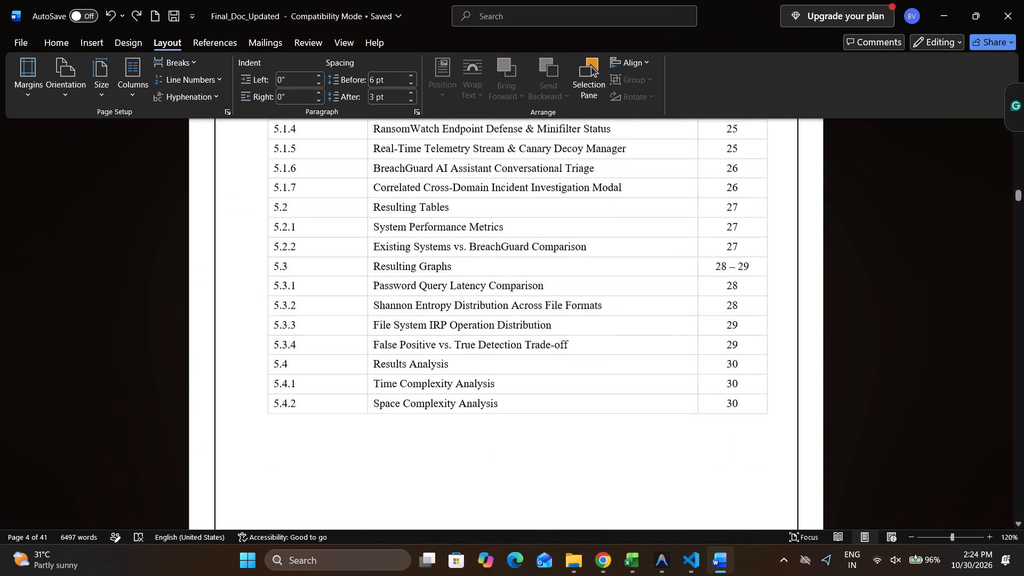
{"action": "scroll", "coordinate": [454, 367], "scroll_direction": "down", "scroll_amount": 2}
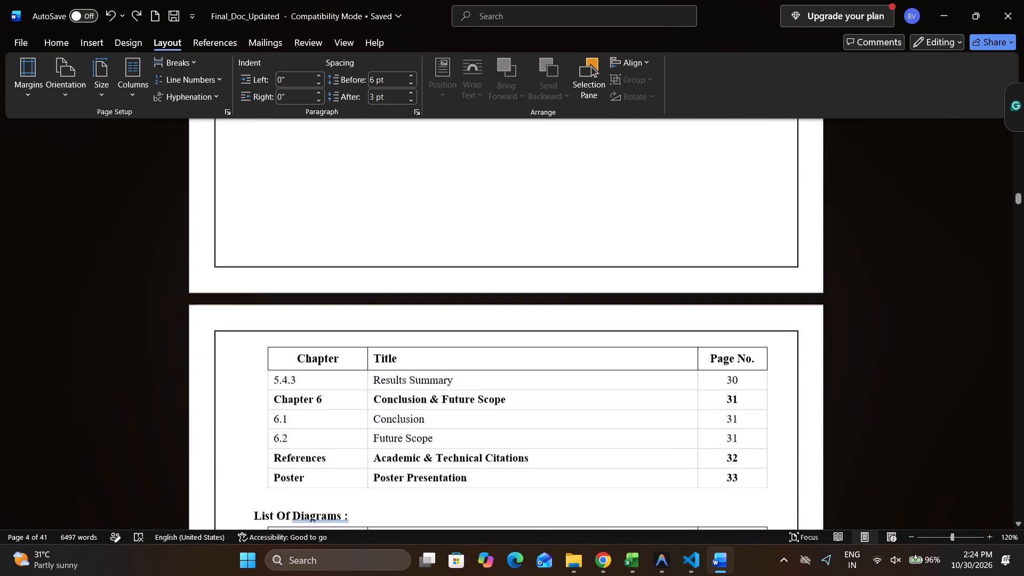
{"action": "scroll", "coordinate": [454, 367], "scroll_direction": "down", "scroll_amount": 2}
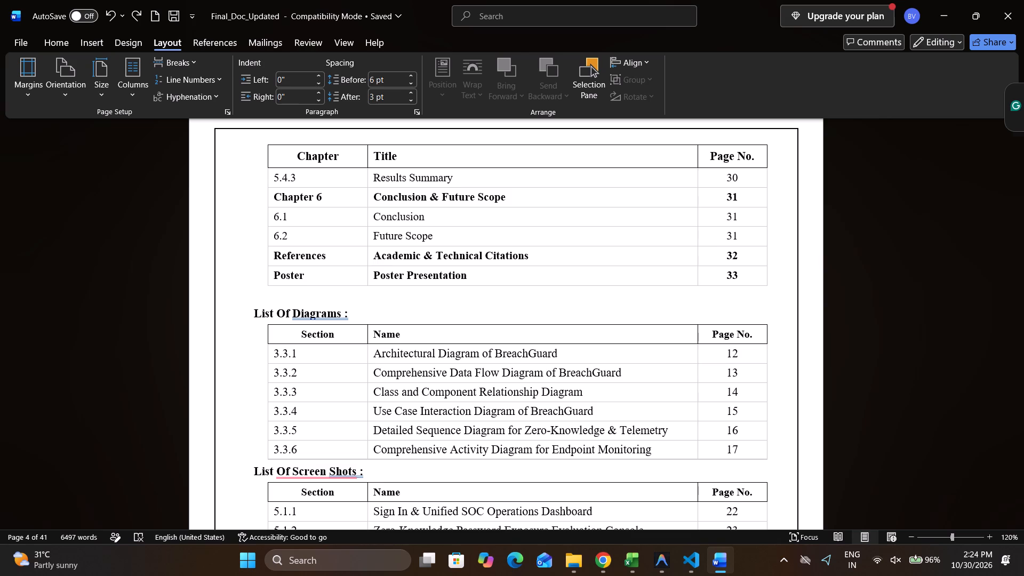
Review the body pages from Chapter 1 through System Analysis to the start of Chapter 3, checking text flow and page layout.
{"action": "scroll", "coordinate": [454, 367], "scroll_direction": "down", "scroll_amount": 3}
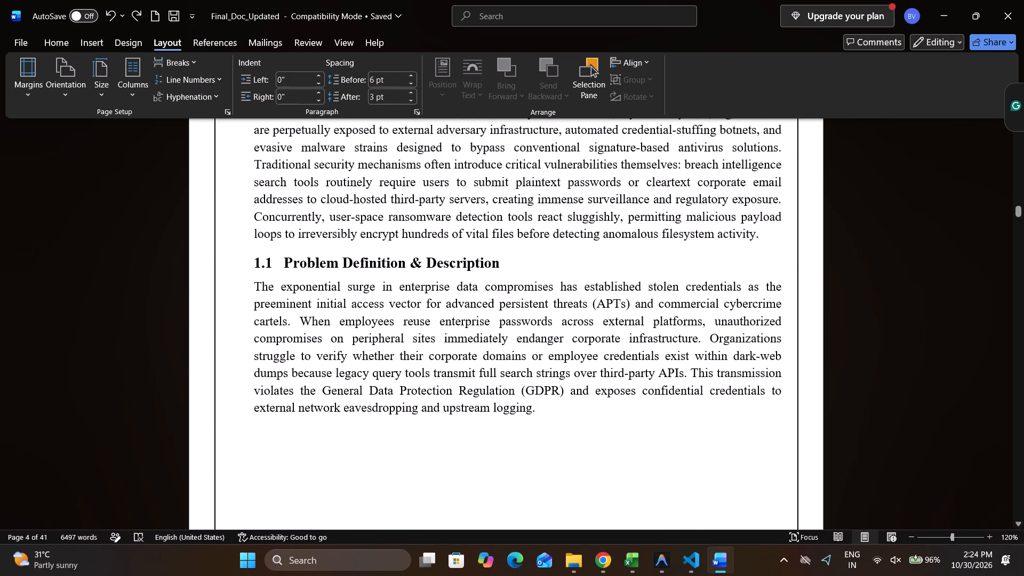
{"action": "scroll", "coordinate": [465, 363], "scroll_direction": "down", "scroll_amount": 5}
{"action": "scroll", "coordinate": [475, 339], "scroll_direction": "up", "scroll_amount": 1}
{"action": "scroll", "coordinate": [475, 339], "scroll_direction": "down", "scroll_amount": 4}
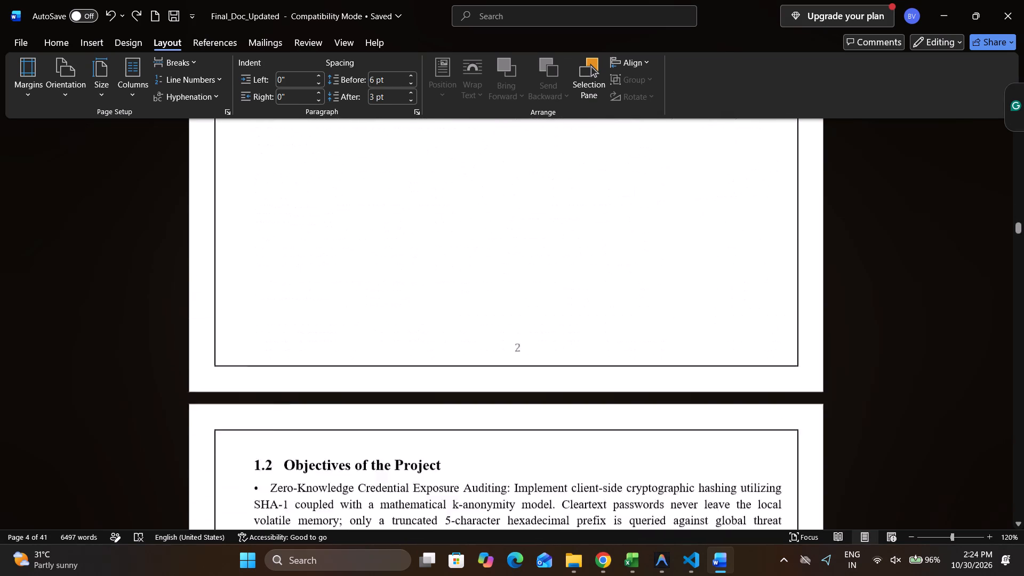
{"action": "scroll", "coordinate": [475, 339], "scroll_direction": "down", "scroll_amount": 3}
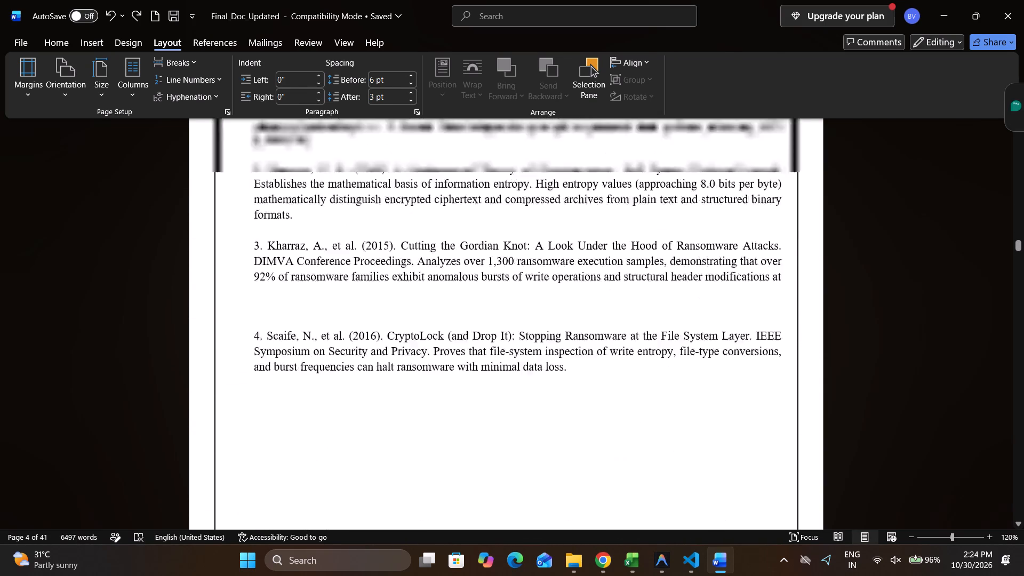
{"action": "scroll", "coordinate": [475, 339], "scroll_direction": "down", "scroll_amount": 7}
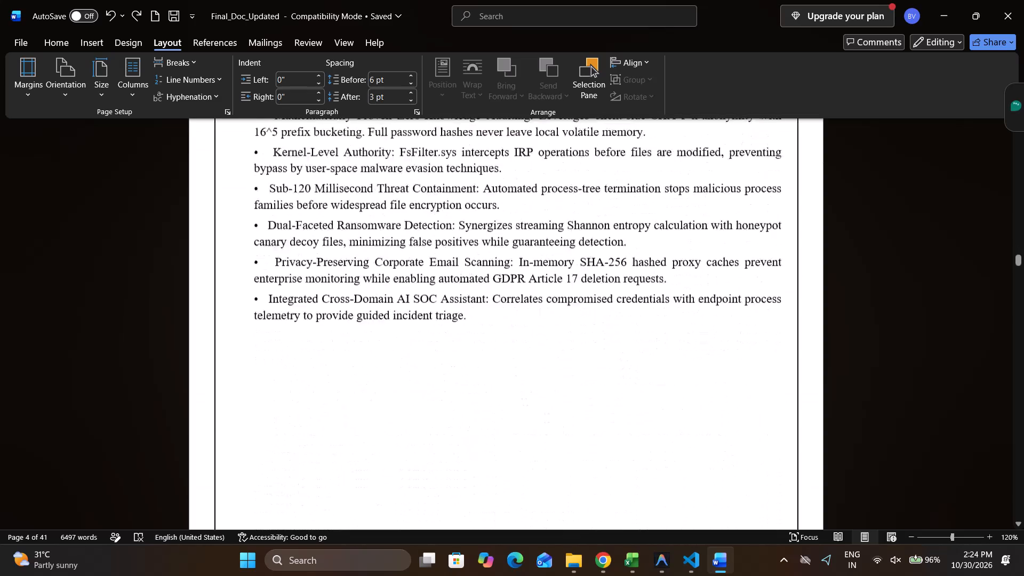
{"action": "scroll", "coordinate": [475, 339], "scroll_direction": "down", "scroll_amount": 1}
{"action": "scroll", "coordinate": [471, 396], "scroll_direction": "down", "scroll_amount": 3}
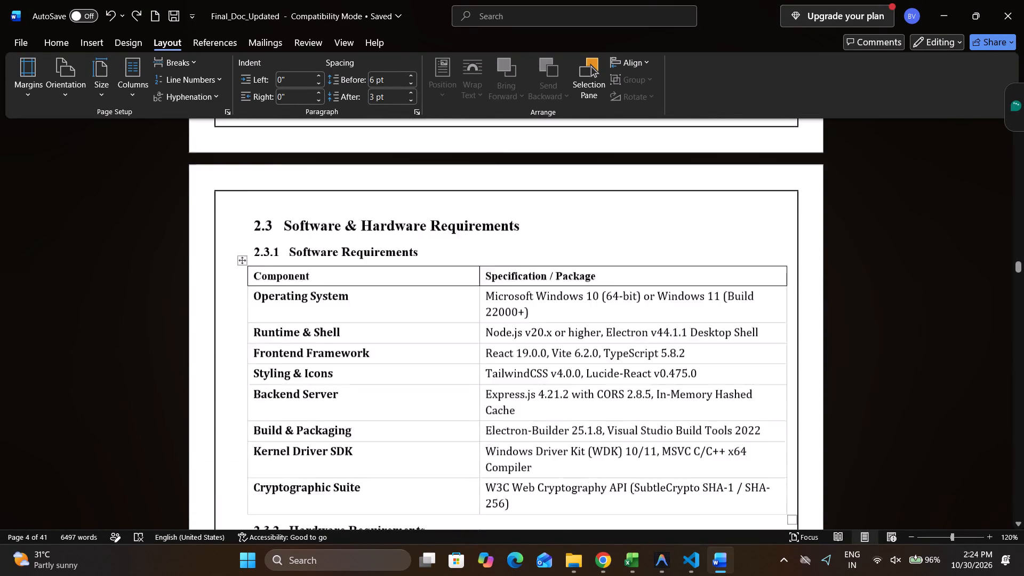
{"action": "scroll", "coordinate": [471, 396], "scroll_direction": "down", "scroll_amount": 2}
{"action": "left_click", "coordinate": [470, 368]}
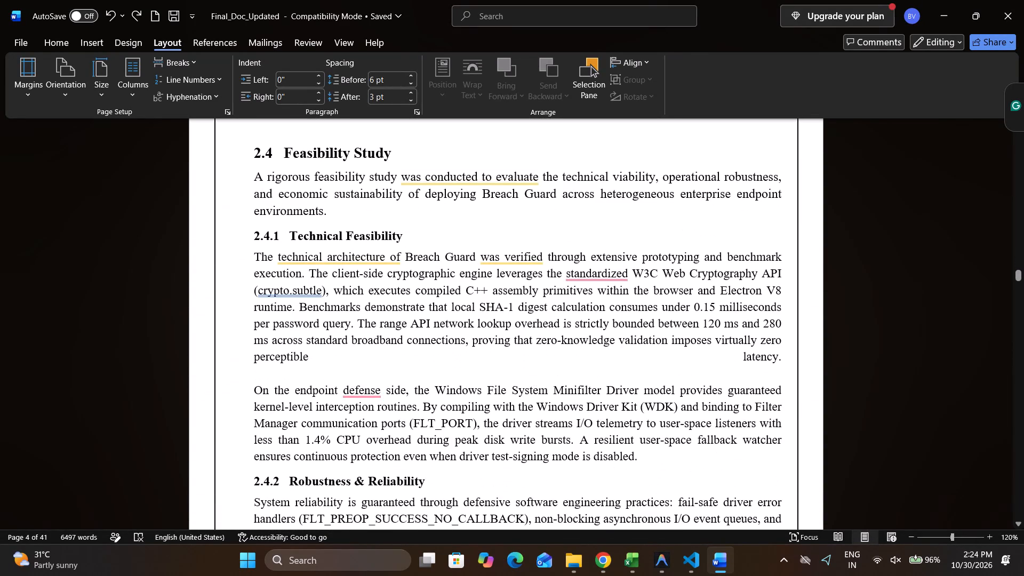
{"action": "scroll", "coordinate": [470, 368], "scroll_direction": "down", "scroll_amount": 4}
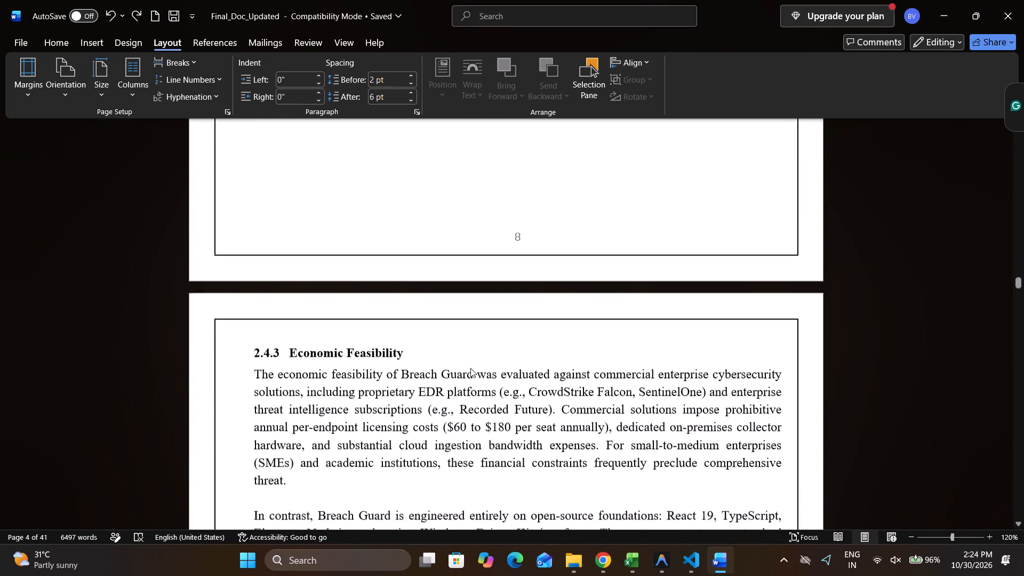
{"action": "scroll", "coordinate": [470, 368], "scroll_direction": "down", "scroll_amount": 3}
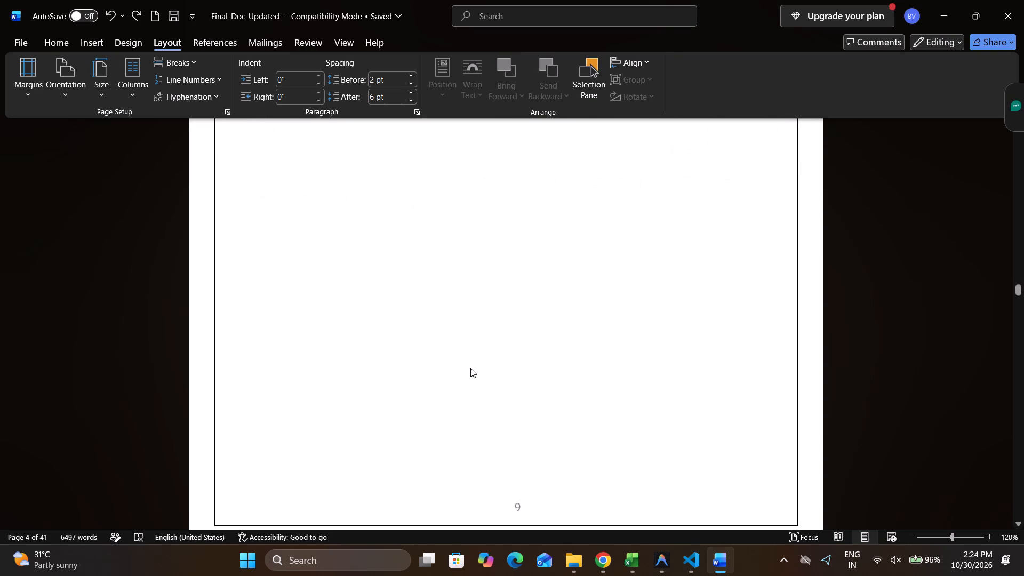
{"action": "scroll", "coordinate": [470, 368], "scroll_direction": "down", "scroll_amount": 1}
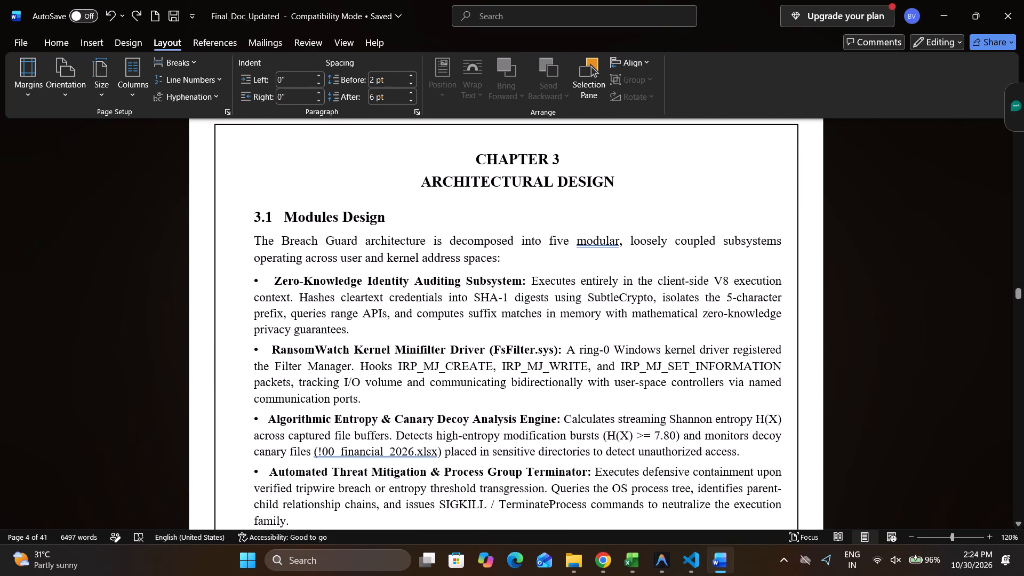
Place the cursor in the Zero-Knowledge Identity Auditing Subsystem bullet under 3.1 Modules Design and save the report.
{"action": "left_click", "coordinate": [464, 297]}
{"action": "key", "text": "ctrl+s"}
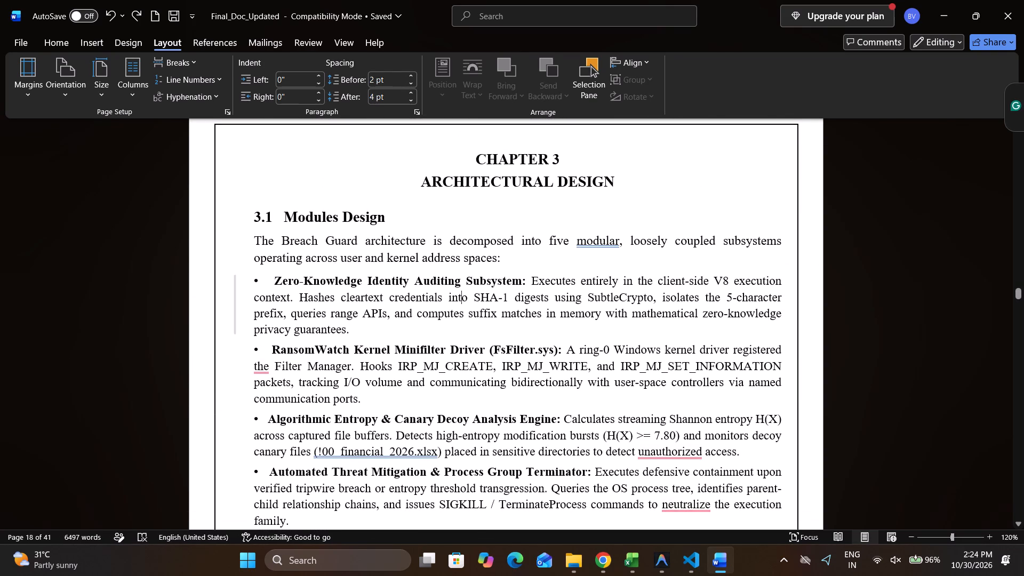
{"action": "key", "text": "ctrl+s"}
Switch to the Downloads folder in File Explorer and copy the Final_Doc_Updated Word file.
{"action": "key", "text": "alt+Tab"}
{"action": "key", "text": "alt+Tab"}
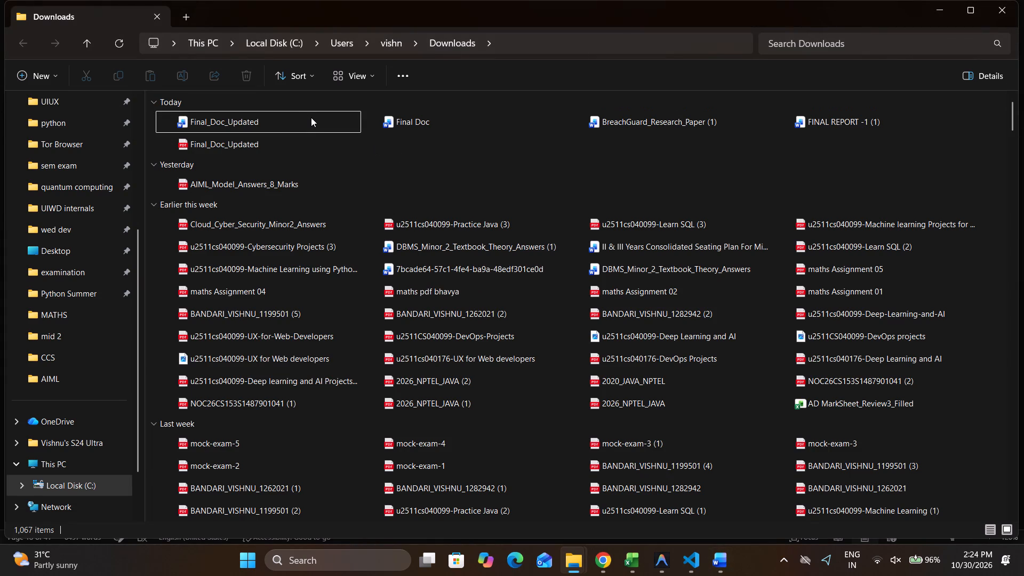
{"action": "left_click", "coordinate": [311, 119]}
{"action": "key", "text": "ctrl+c"}
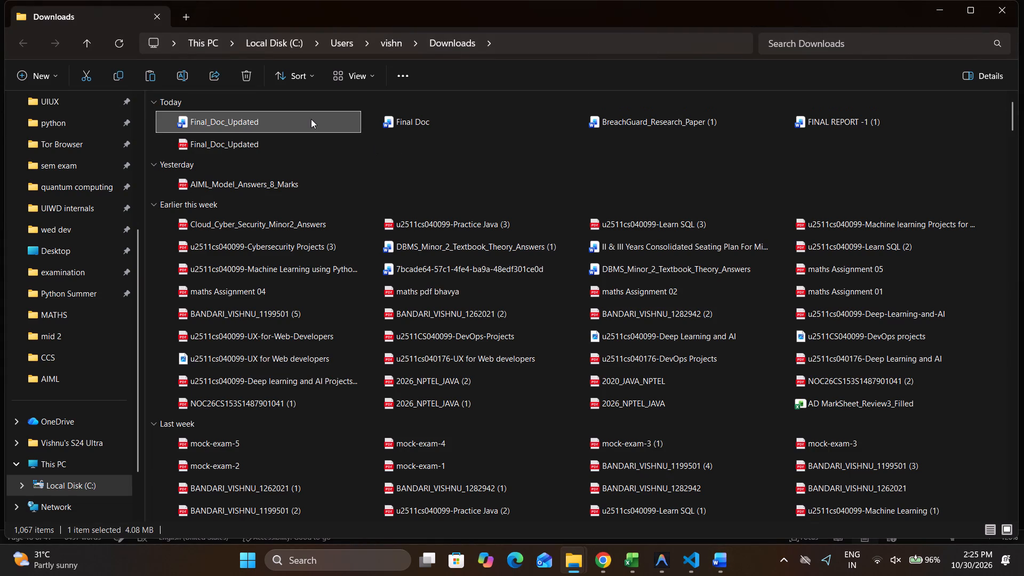
{"action": "key", "text": "ctrl+c"}
{"action": "key", "text": "ctrl+c"}
Switch to iLovePDF in Chrome, load the copied Final_Doc_Updated.docx into the Word to PDF converter and convert it.
{"action": "key", "text": "alt+Tab"}
{"action": "key", "text": "alt+Tab"}
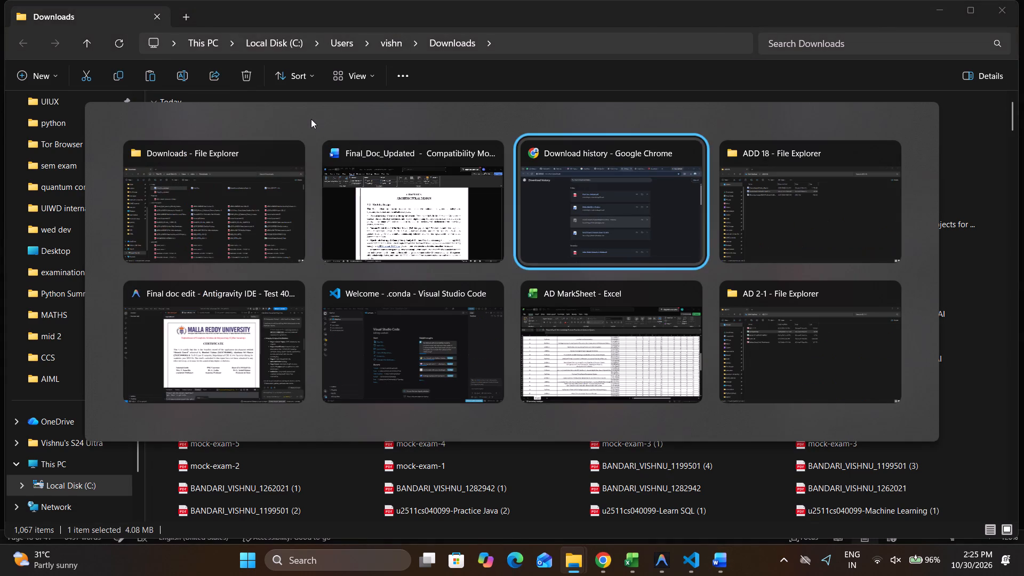
{"action": "left_click", "coordinate": [753, 0]}
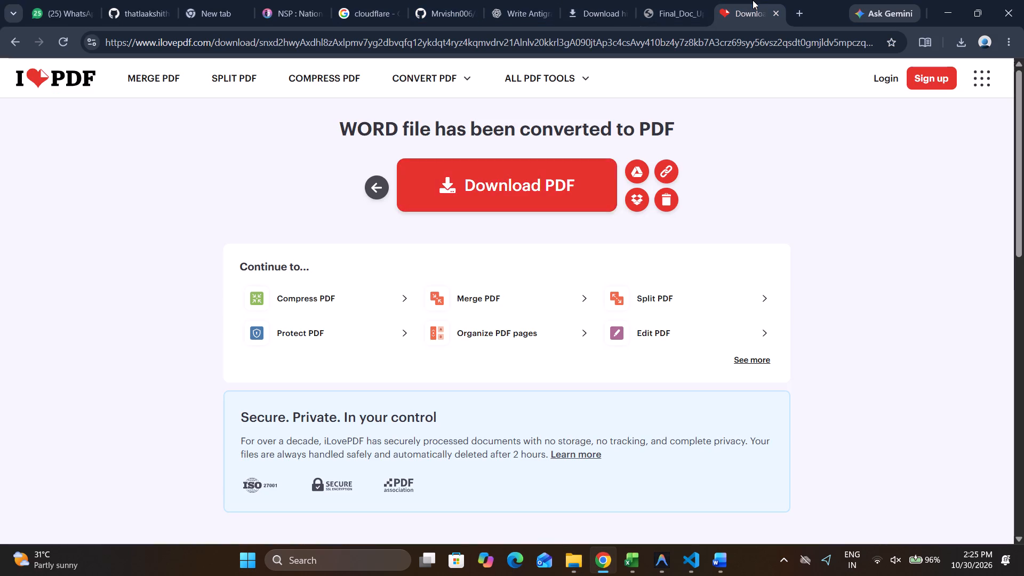
{"action": "scroll", "coordinate": [480, 194], "scroll_direction": "right", "scroll_amount": 6}
{"action": "left_click", "coordinate": [460, 250]}
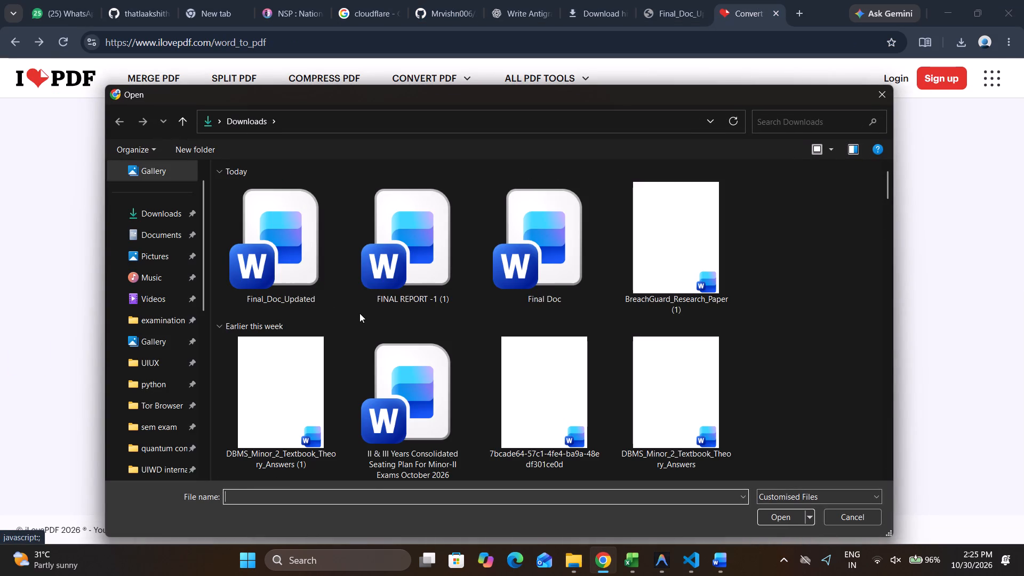
{"action": "key", "text": "ctrl+v"}
{"action": "key", "text": "Return"}
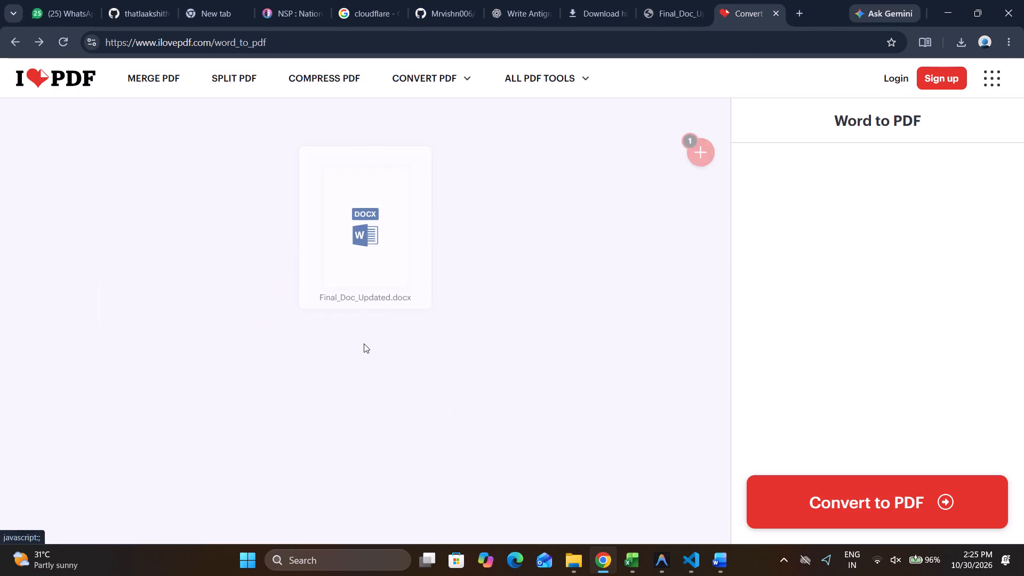
{"action": "left_click", "coordinate": [870, 503]}
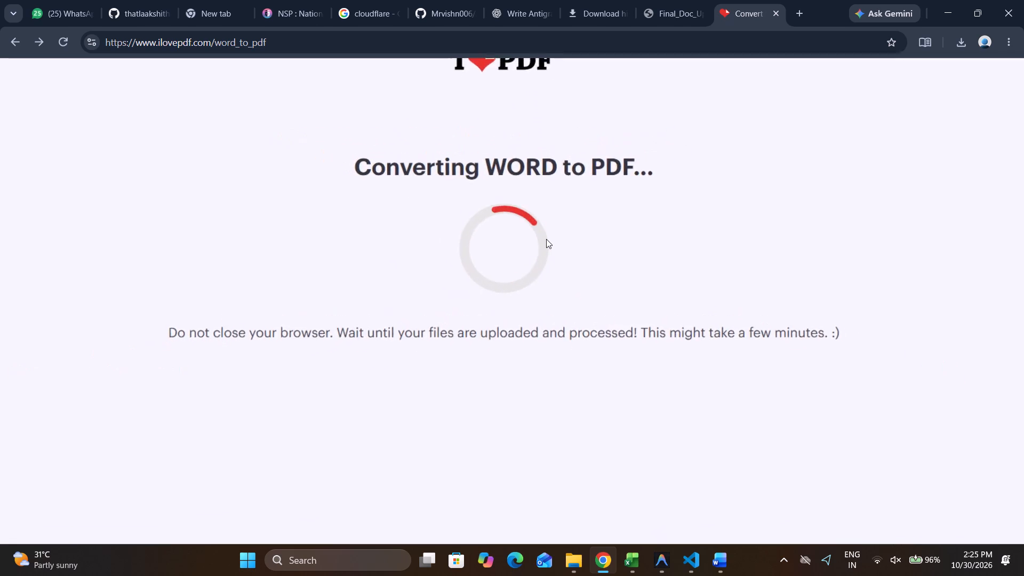
Download the converted PDF and open the browser's download history.
{"action": "left_click", "coordinate": [547, 169]}
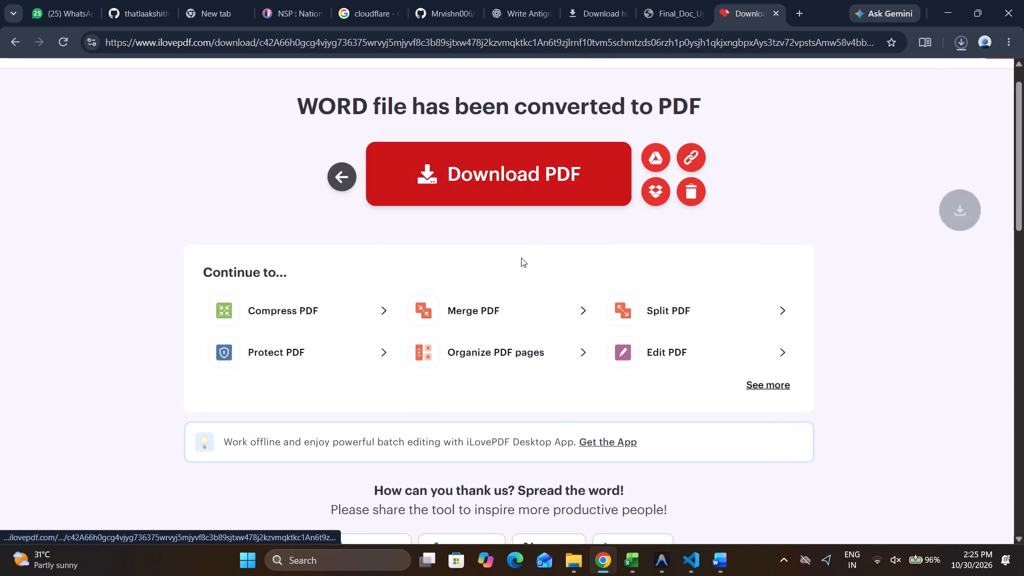
{"action": "key", "text": "ctrl+j"}
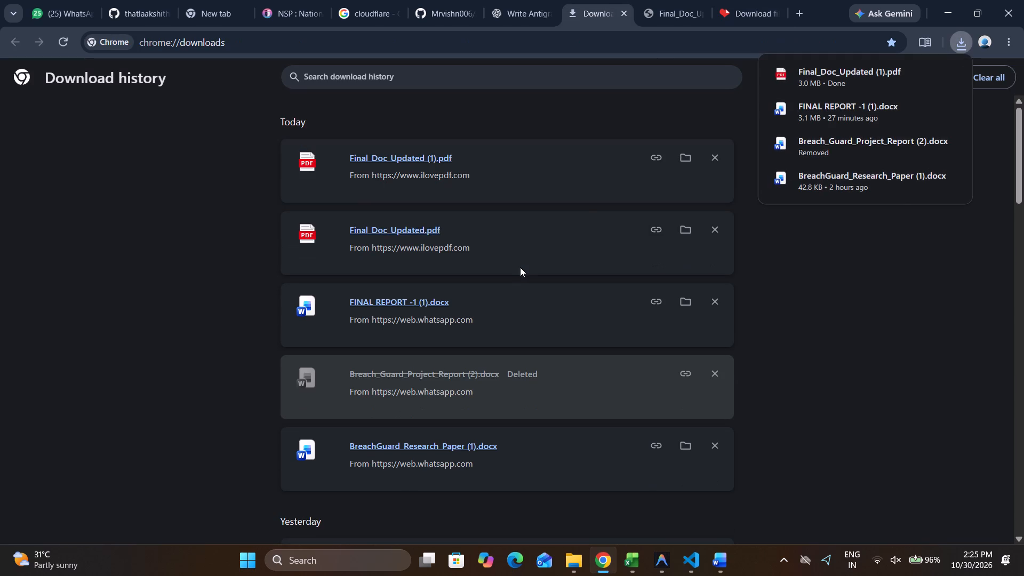
Show the newly downloaded Final_Doc_Updated (1) PDF in its Downloads folder in File Explorer and copy the file.
{"action": "left_click", "coordinate": [689, 157]}
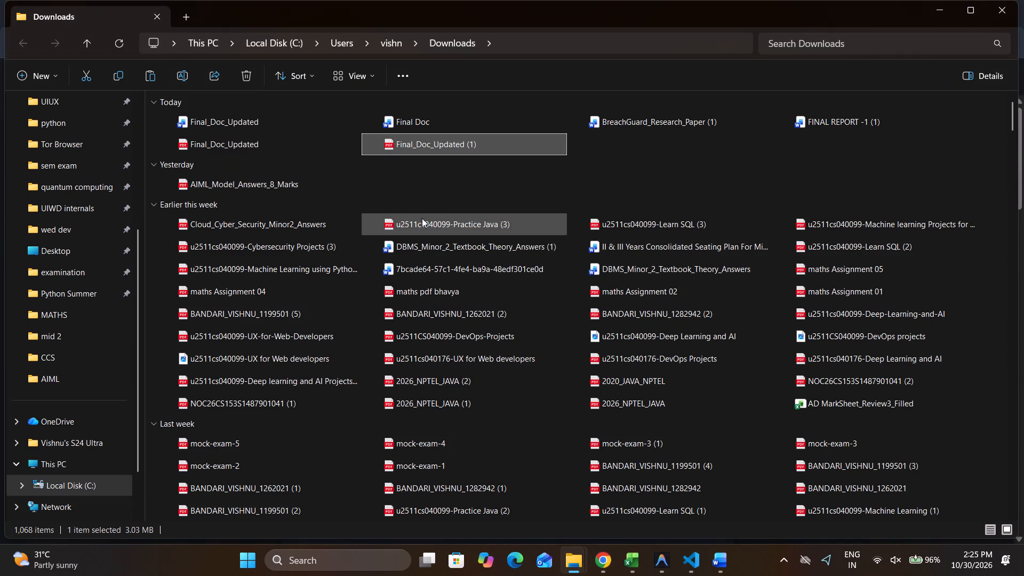
{"action": "key", "text": "ctrl+c"}
{"action": "key", "text": "ctrl+c"}
{"action": "left_click", "coordinate": [426, 142]}
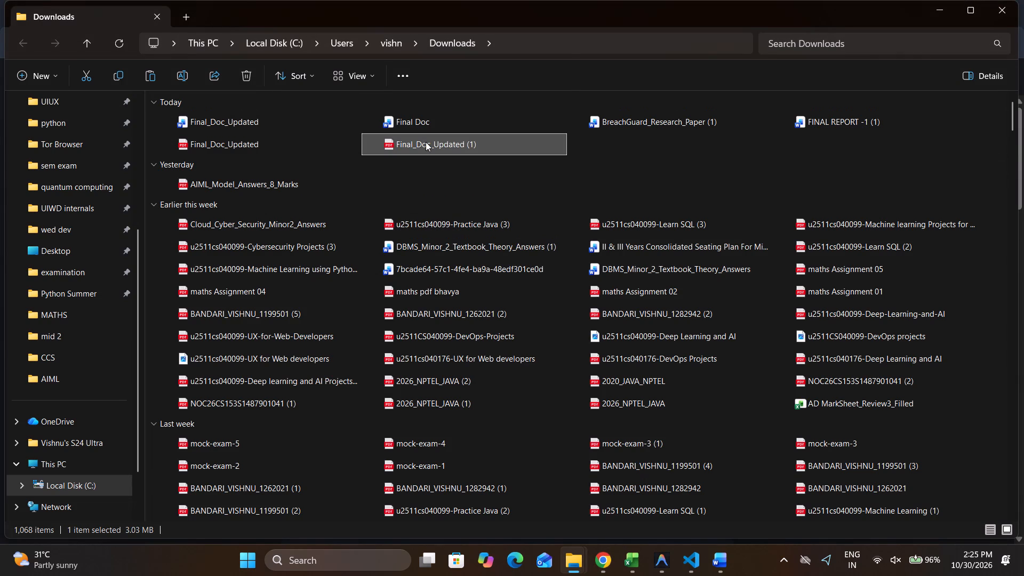
{"action": "key", "text": "ctrl+c"}
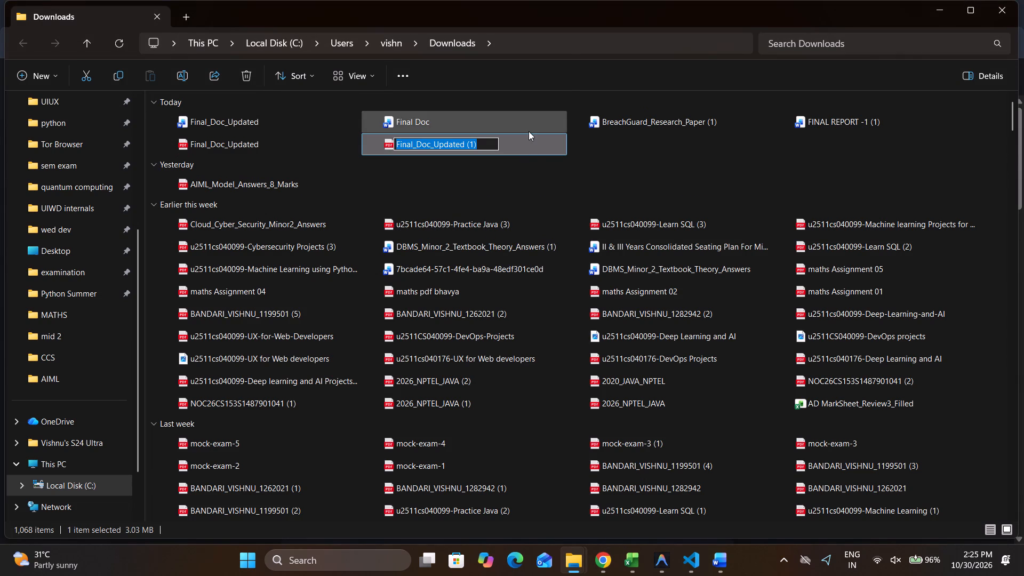
{"action": "left_click", "coordinate": [534, 141]}
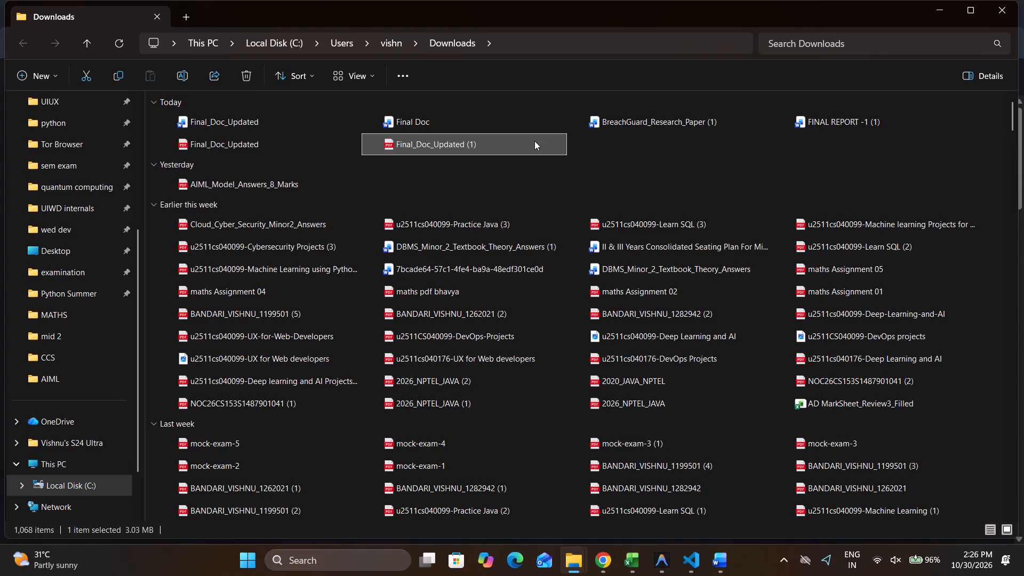
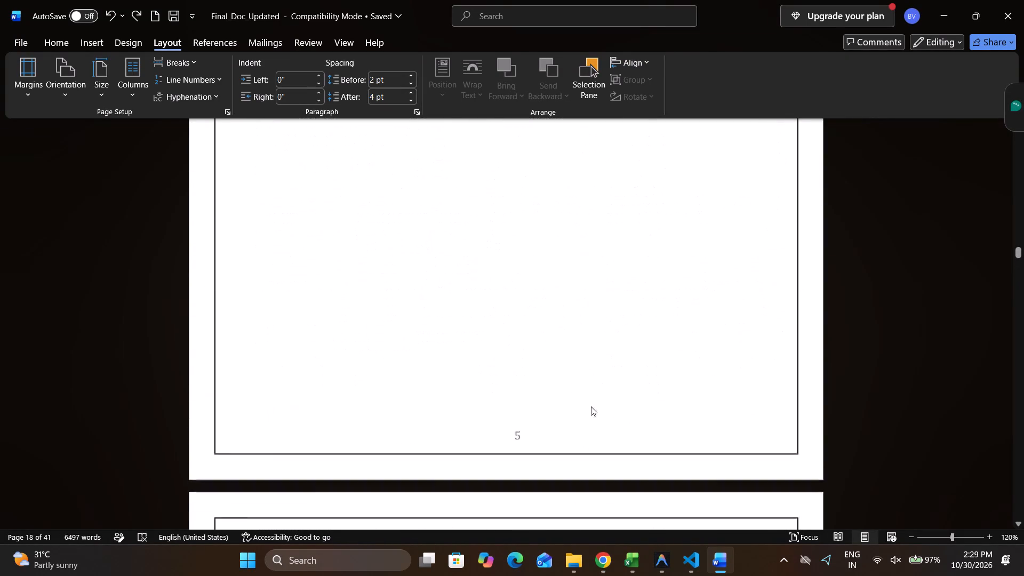
Change the first two digits of the first developer's roll number on the report's title page to 25 and save the document.
{"action": "scroll", "coordinate": [591, 406], "scroll_direction": "up", "scroll_amount": 7}
{"action": "scroll", "coordinate": [591, 406], "scroll_direction": "down", "scroll_amount": 2}
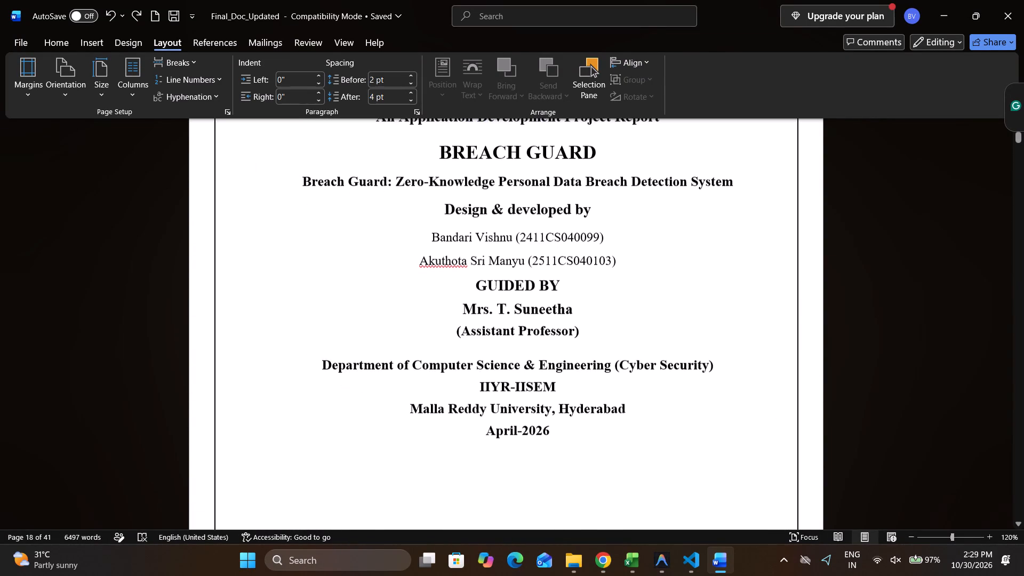
{"action": "left_click", "coordinate": [531, 226]}
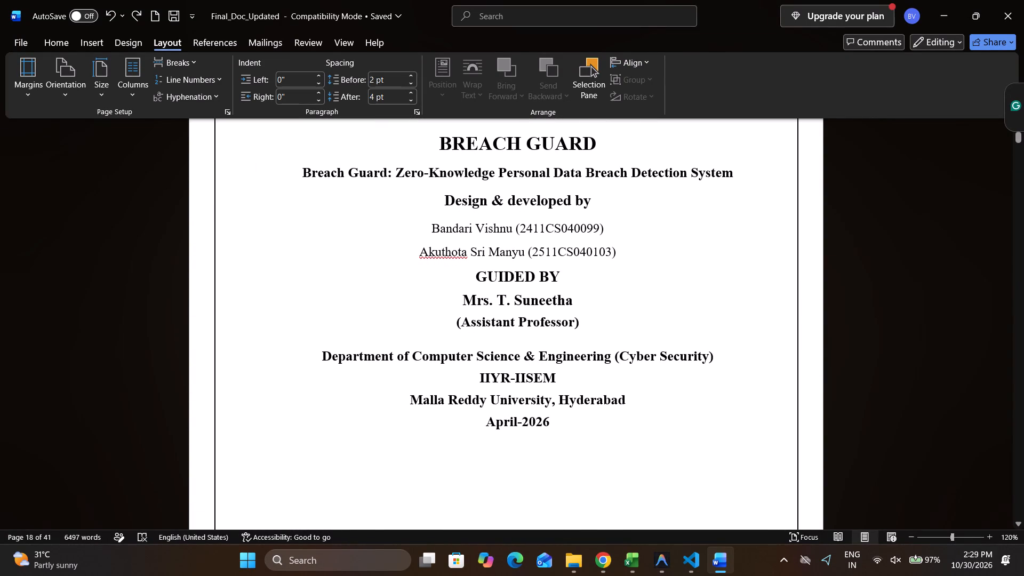
{"action": "key", "text": "BackSpace"}
{"action": "key", "text": "BackSpace"}
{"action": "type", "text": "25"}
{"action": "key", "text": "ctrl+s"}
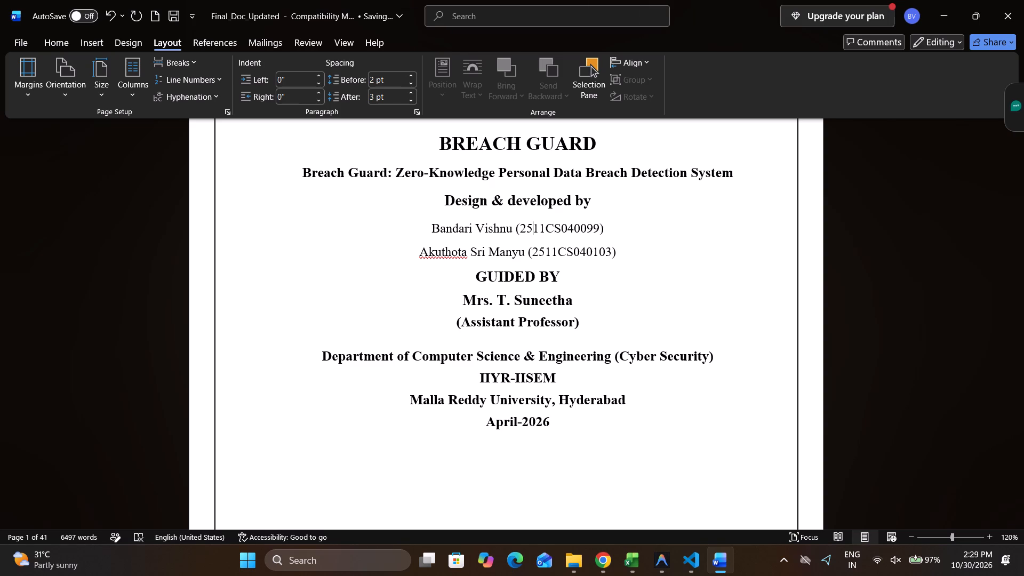
Place the cursor after the second student's roll number on the cover page and save the report.
{"action": "scroll", "coordinate": [558, 271], "scroll_direction": "down", "scroll_amount": 1}
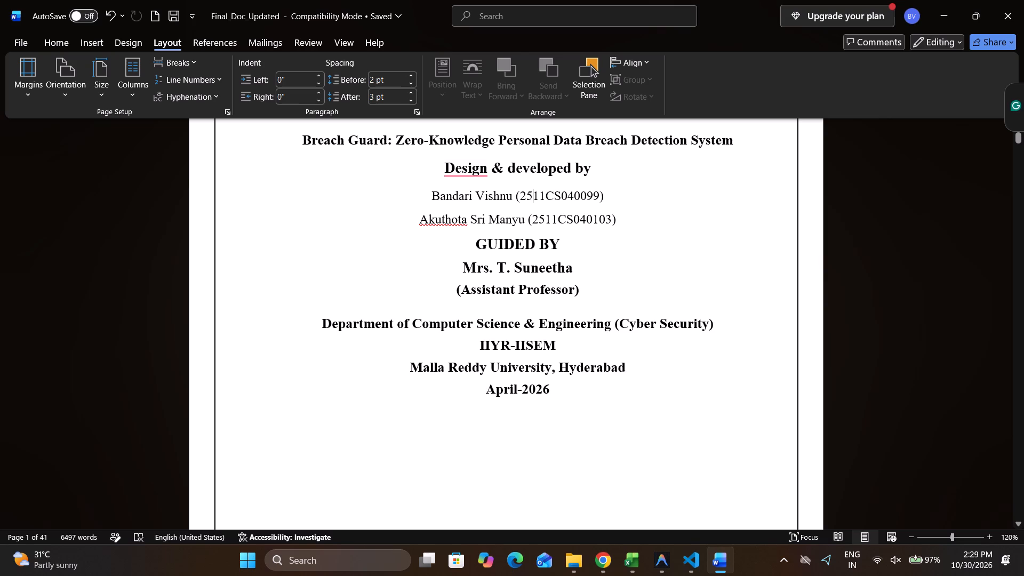
{"action": "left_click", "coordinate": [606, 212]}
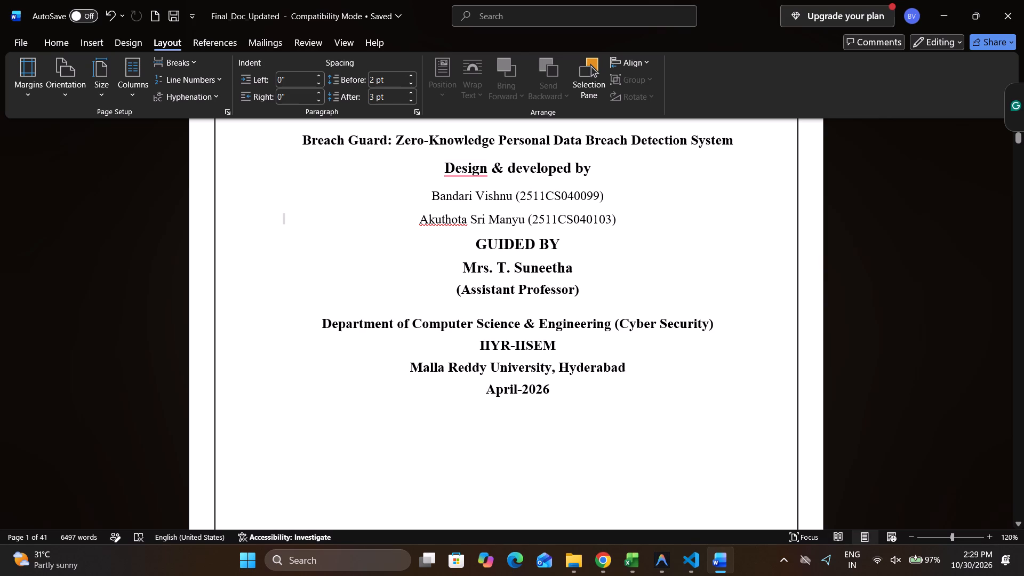
{"action": "left_click", "coordinate": [617, 212]}
{"action": "key", "text": "ctrl+s"}
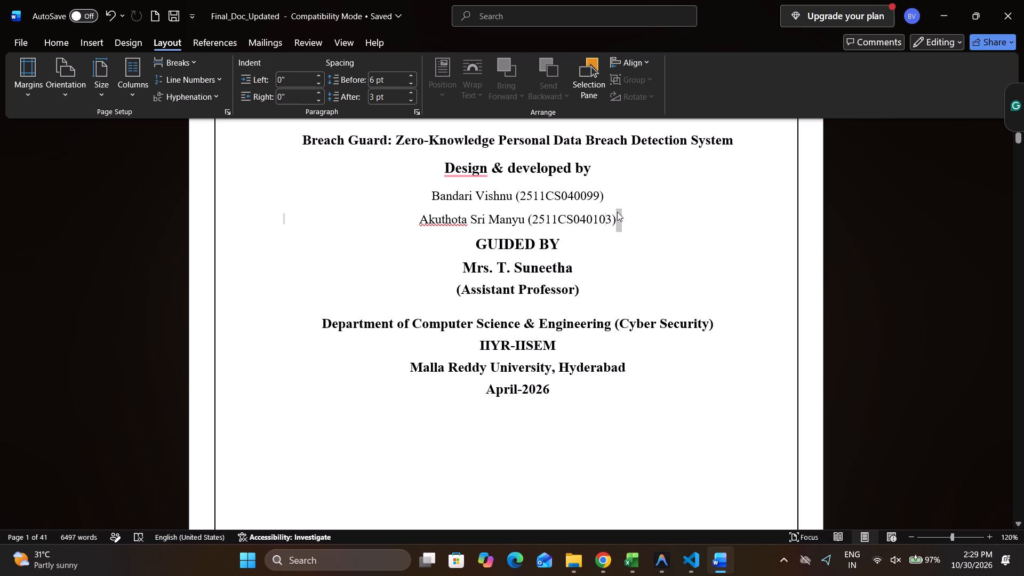
{"action": "left_click", "coordinate": [615, 222]}
{"action": "key", "text": "ctrl+s"}
{"action": "key", "text": "ctrl+s"}
{"action": "key", "text": "ctrl+s"}
{"action": "key", "text": "ctrl+s"}
Re-check the student and guide details on the cover page against the intended text, saving the report again.
{"action": "scroll", "coordinate": [615, 222], "scroll_direction": "up", "scroll_amount": 1}
{"action": "scroll", "coordinate": [615, 222], "scroll_direction": "down", "scroll_amount": 1}
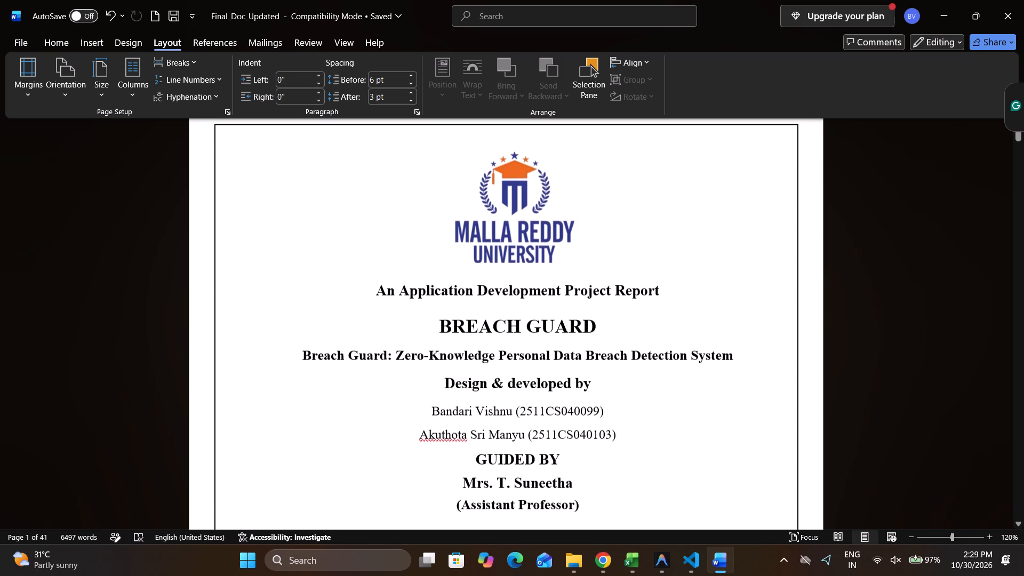
{"action": "scroll", "coordinate": [615, 222], "scroll_direction": "down", "scroll_amount": 2}
{"action": "left_click", "coordinate": [611, 231]}
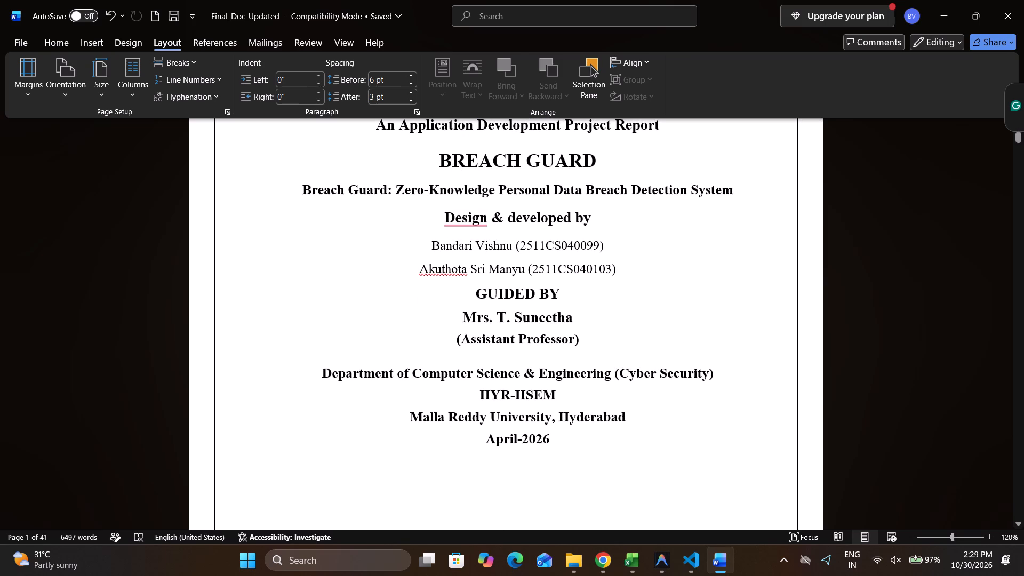
{"action": "left_click", "coordinate": [603, 243]}
{"action": "key", "text": "ctrl+s"}
{"action": "scroll", "coordinate": [603, 243], "scroll_direction": "down", "scroll_amount": 1}
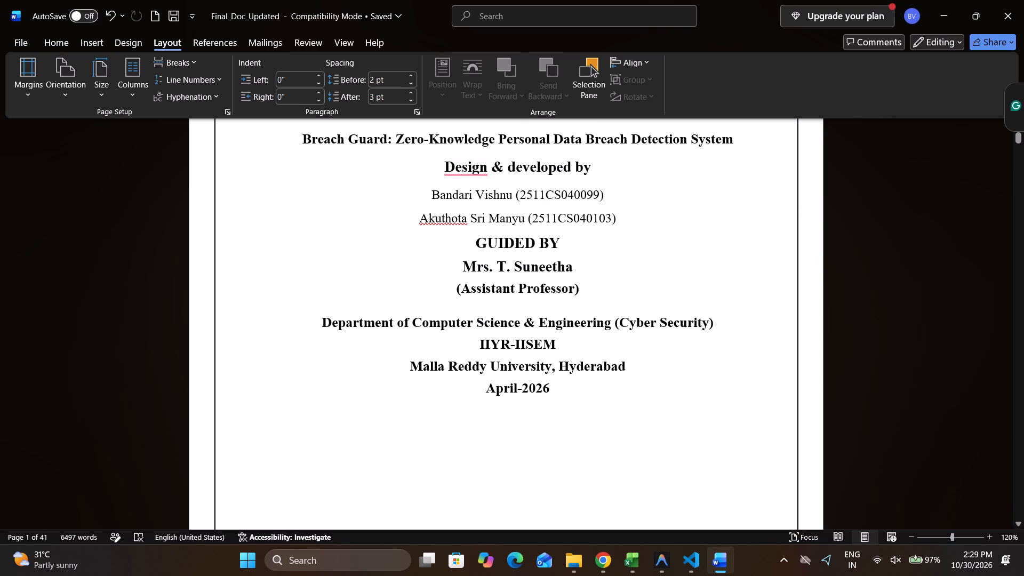
{"action": "scroll", "coordinate": [603, 243], "scroll_direction": "down", "scroll_amount": 1}
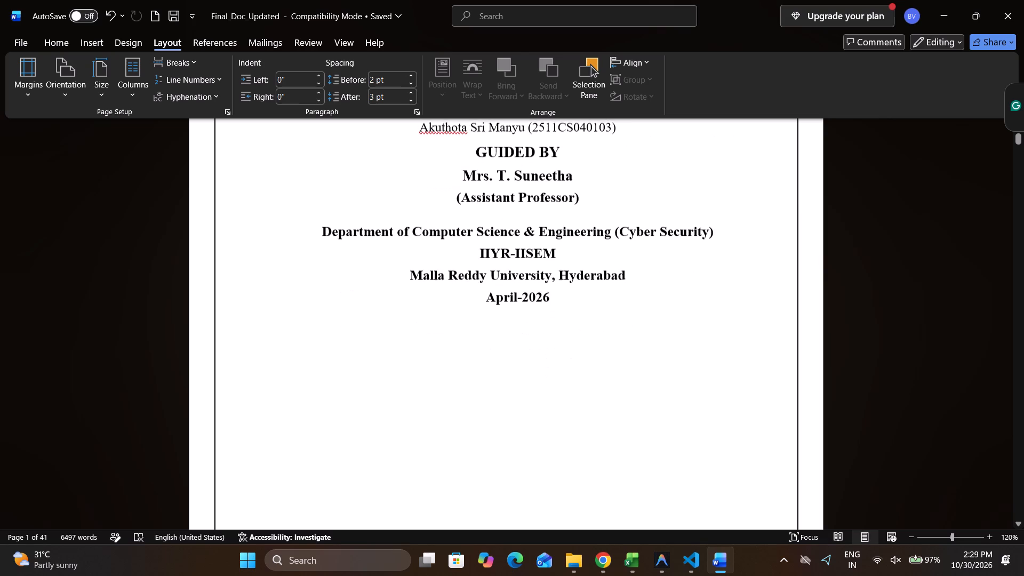
{"action": "scroll", "coordinate": [603, 243], "scroll_direction": "down", "scroll_amount": 1}
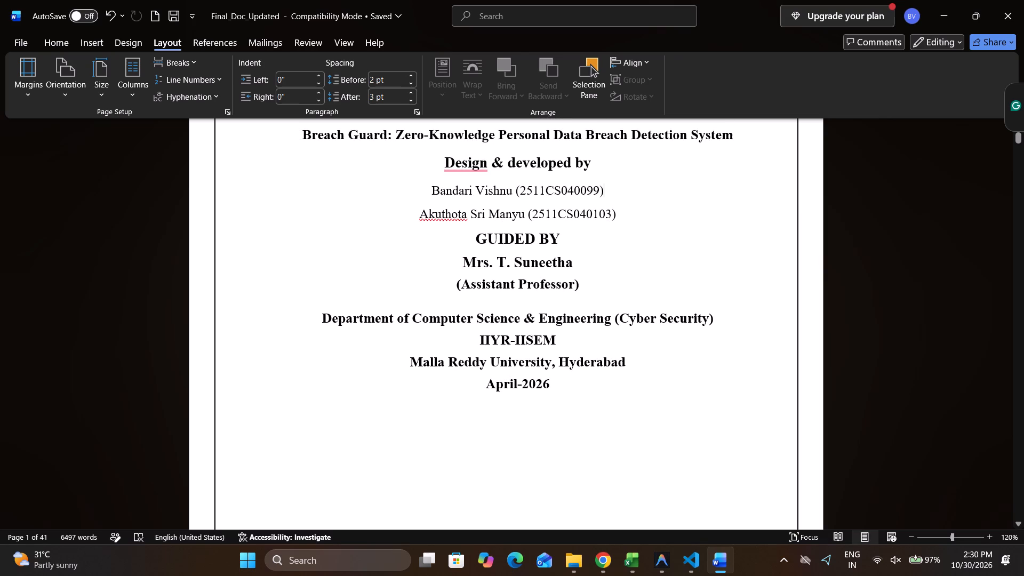
{"action": "left_click", "coordinate": [583, 234]}
{"action": "key", "text": "ctrl+s"}
Change the year prefix of the first student's roll number in the Certificate paragraph to 25.
{"action": "scroll", "coordinate": [583, 234], "scroll_direction": "down", "scroll_amount": 4}
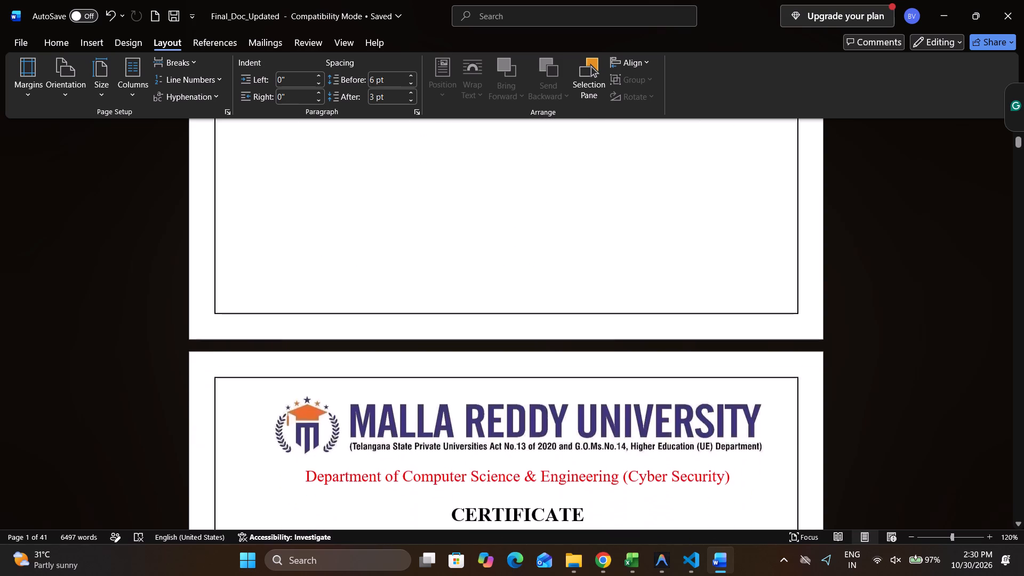
{"action": "scroll", "coordinate": [583, 234], "scroll_direction": "down", "scroll_amount": 1}
{"action": "scroll", "coordinate": [583, 234], "scroll_direction": "up", "scroll_amount": 1}
{"action": "scroll", "coordinate": [583, 234], "scroll_direction": "down", "scroll_amount": 1}
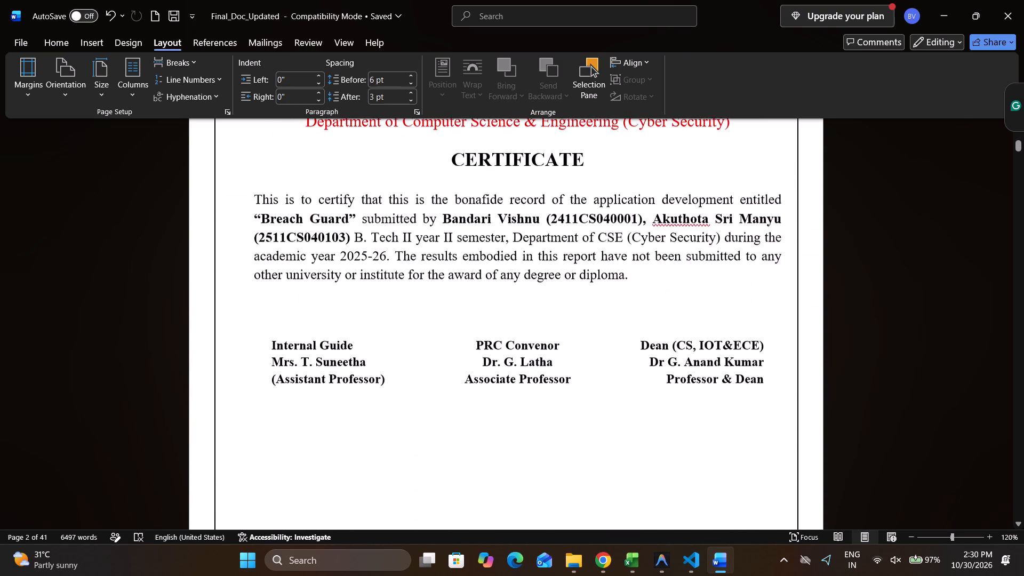
{"action": "left_click", "coordinate": [567, 210]}
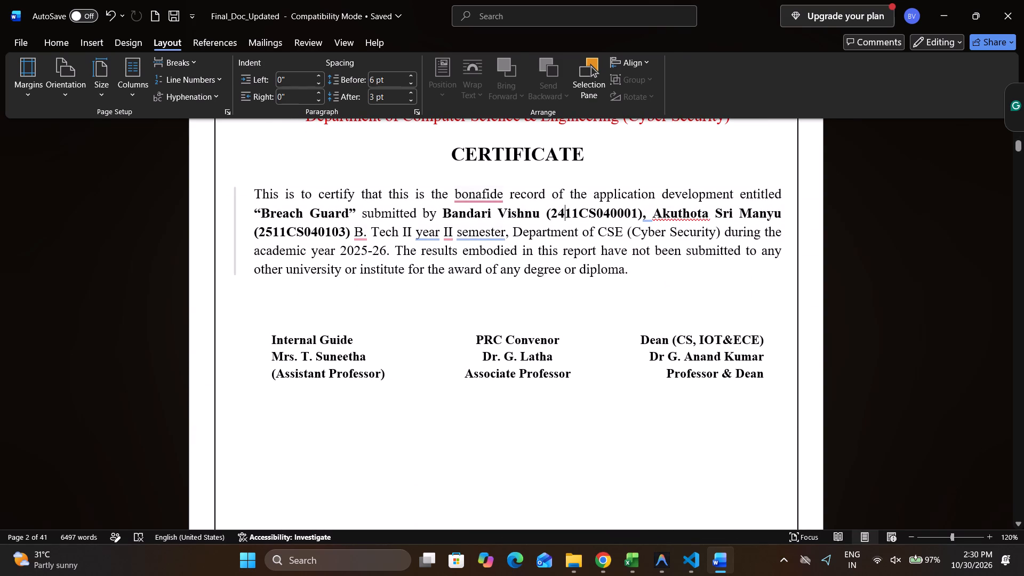
{"action": "key", "text": "BackSpace"}
{"action": "key", "text": "5"}
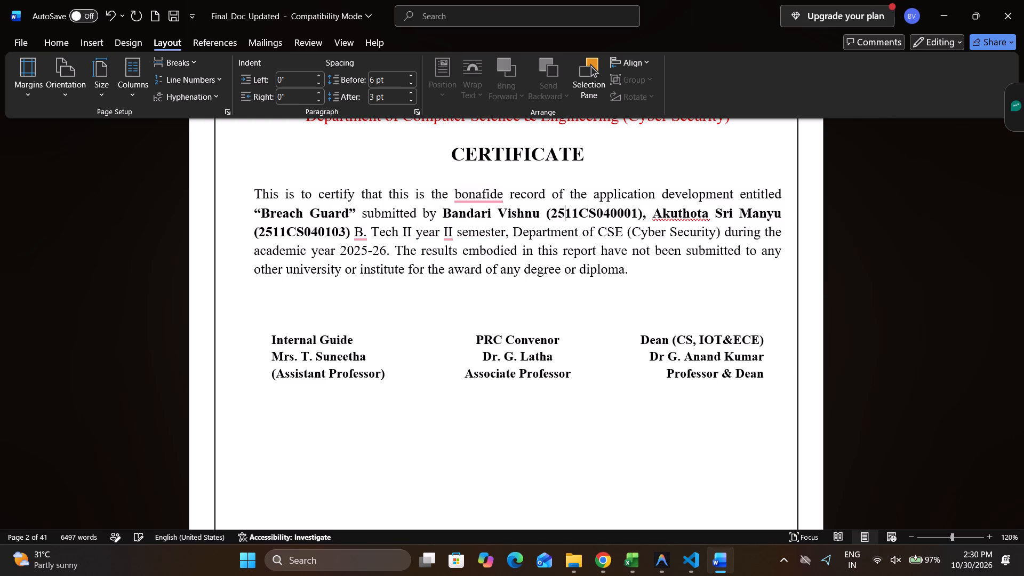
Replace the last three digits of the first student's roll number in the Certificate to match the cover page, and save.
{"action": "key", "text": "Right"}
{"action": "key", "text": "Right"}
{"action": "key", "text": "Right"}
{"action": "key", "text": "Right"}
{"action": "key", "text": "Right"}
{"action": "key", "text": "Right"}
{"action": "key", "text": "Right"}
{"action": "key", "text": "Right"}
{"action": "key", "text": "Right"}
{"action": "key", "text": "Right"}
{"action": "key", "text": "BackSpace"}
{"action": "key", "text": "BackSpace"}
{"action": "key", "text": "BackSpace"}
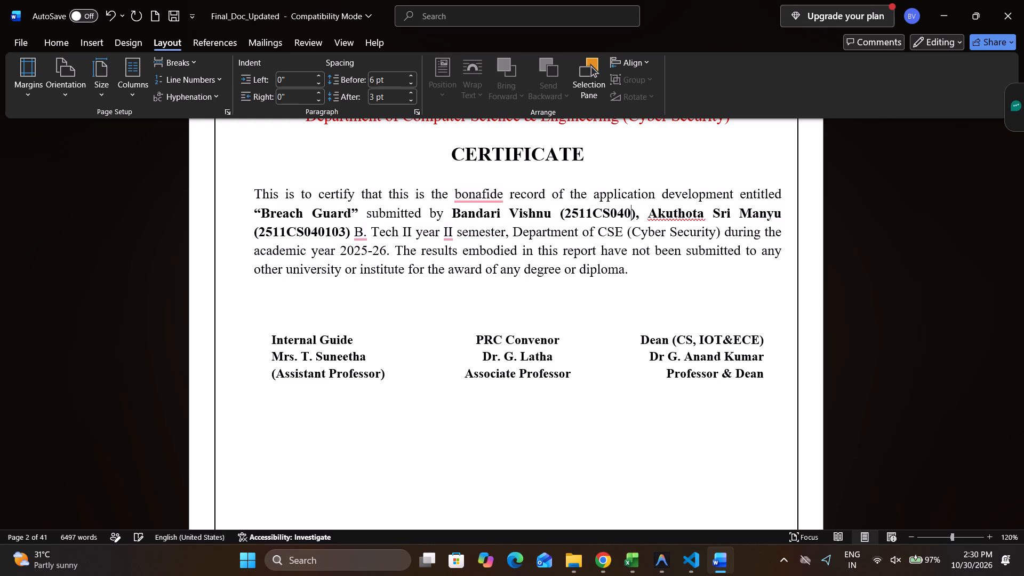
{"action": "type", "text": "099"}
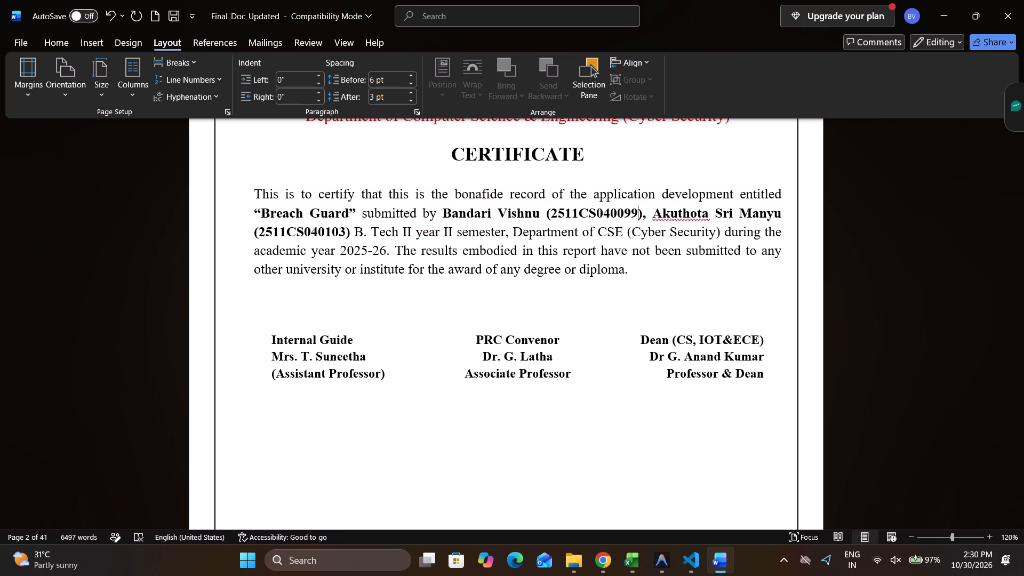
{"action": "left_click", "coordinate": [562, 242]}
{"action": "key", "text": "ctrl+s"}
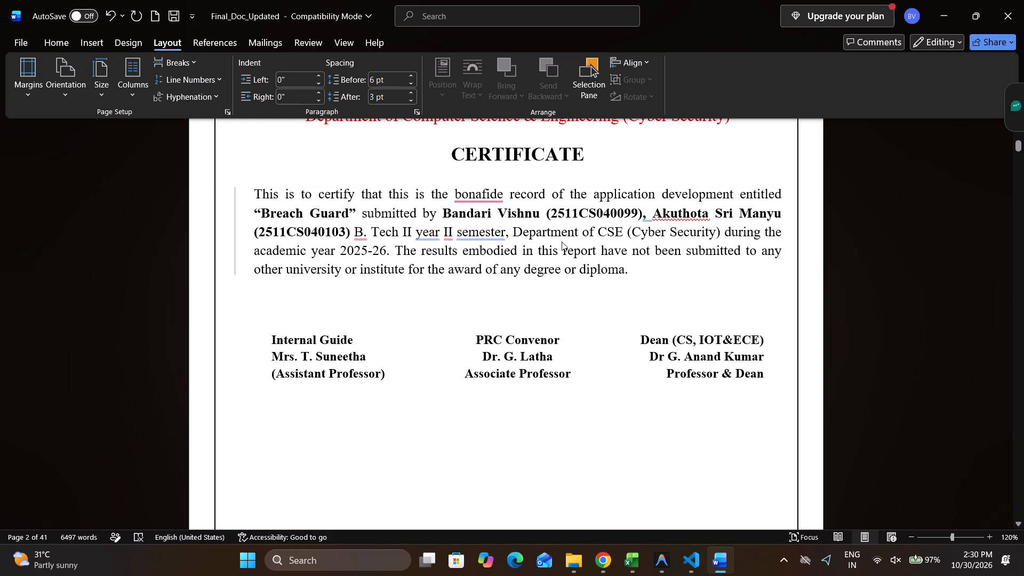
Review the Certificate page, place the cursor in the first student's roll number and save the report again.
{"action": "scroll", "coordinate": [585, 241], "scroll_direction": "up", "scroll_amount": 1}
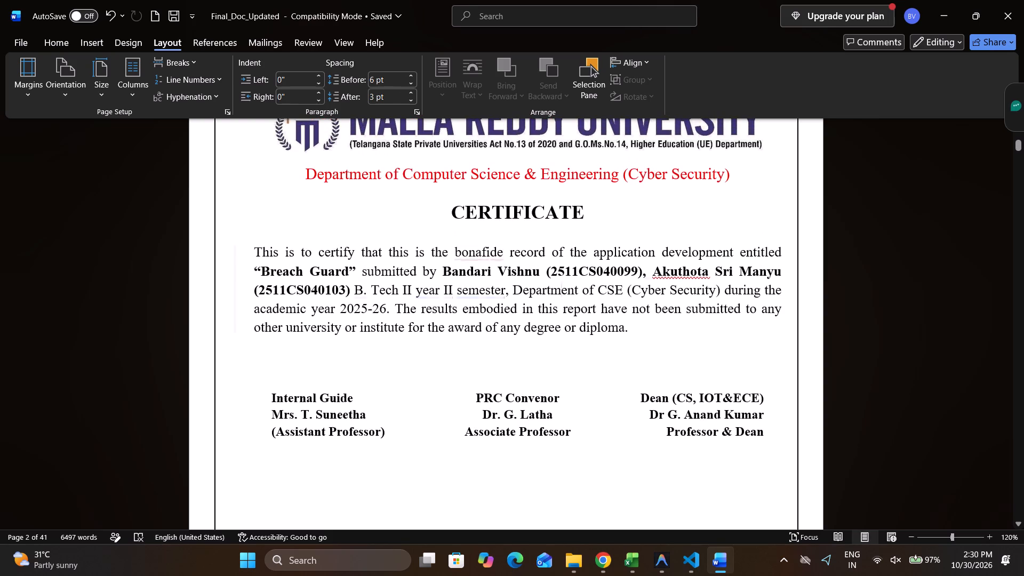
{"action": "scroll", "coordinate": [586, 279], "scroll_direction": "down", "scroll_amount": 1}
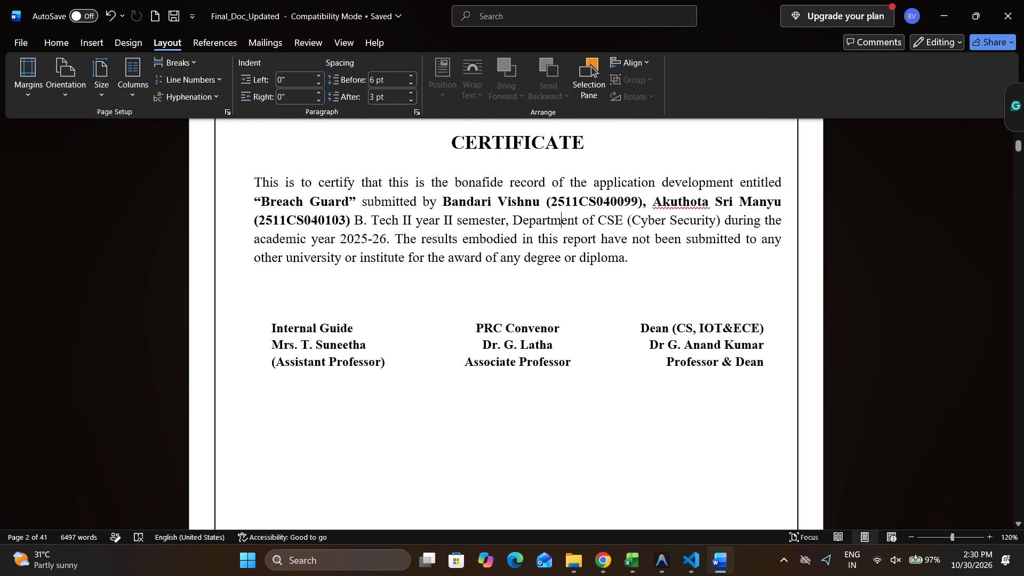
{"action": "scroll", "coordinate": [548, 288], "scroll_direction": "down", "scroll_amount": 1}
{"action": "scroll", "coordinate": [556, 317], "scroll_direction": "up", "scroll_amount": 2}
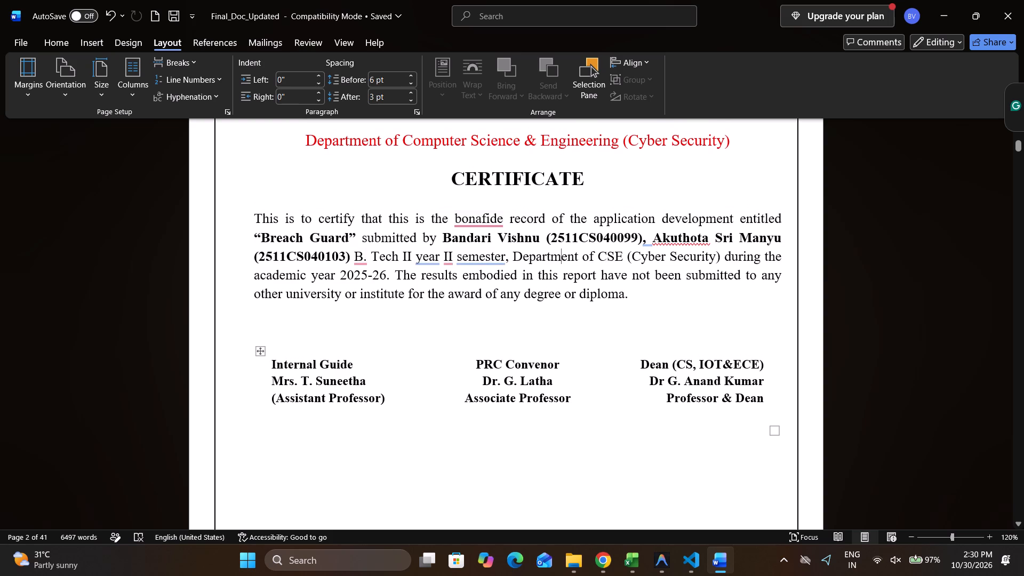
{"action": "left_click", "coordinate": [632, 238]}
{"action": "key", "text": "ctrl+s"}
{"action": "key", "text": "ctrl+s"}
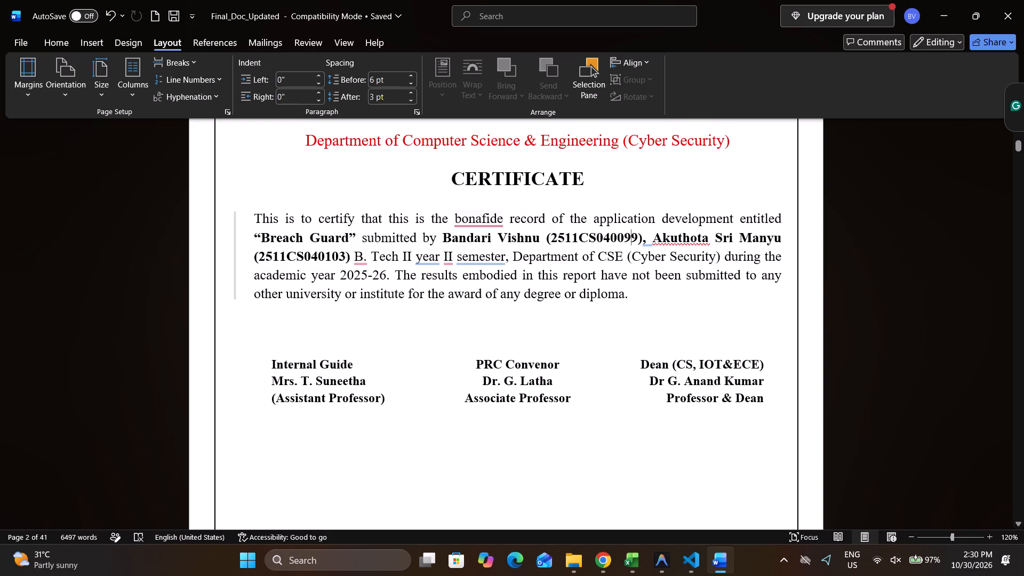
Examine the Certificate paragraph once more, highlighting the first student's roll number to verify it.
{"action": "scroll", "coordinate": [632, 238], "scroll_direction": "up", "scroll_amount": 1}
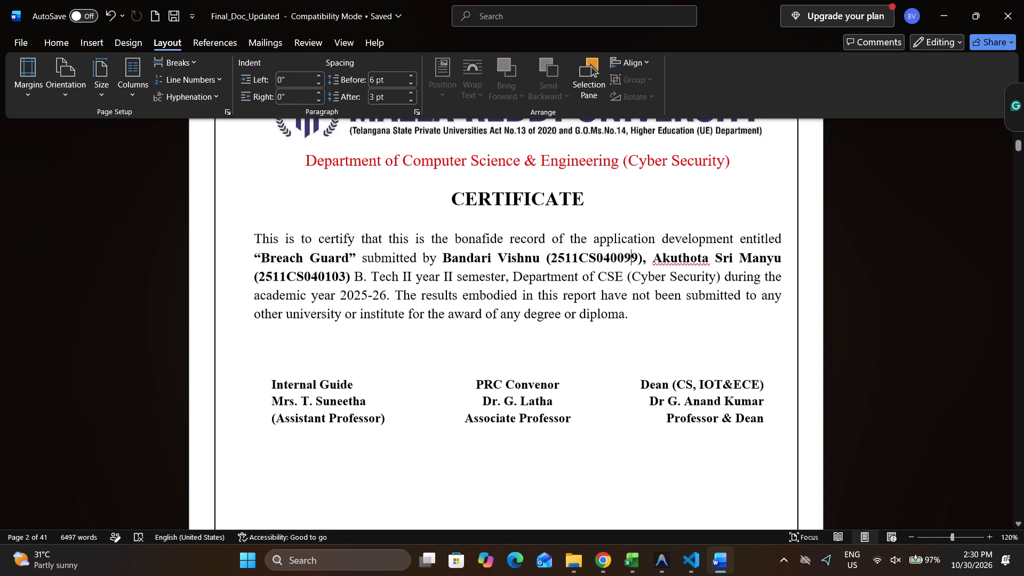
{"action": "scroll", "coordinate": [630, 255], "scroll_direction": "down", "scroll_amount": 1}
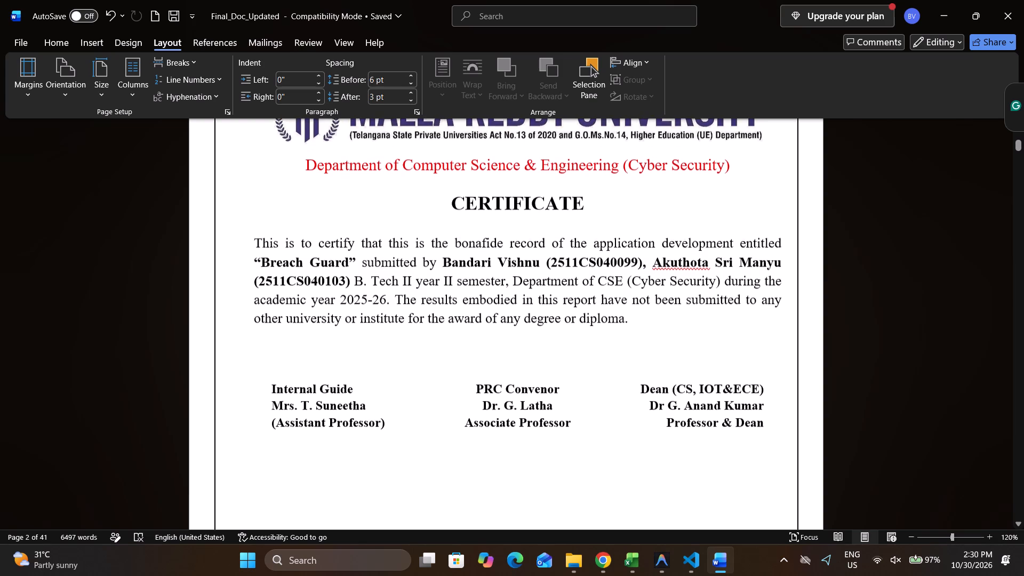
{"action": "scroll", "coordinate": [630, 255], "scroll_direction": "down", "scroll_amount": 2}
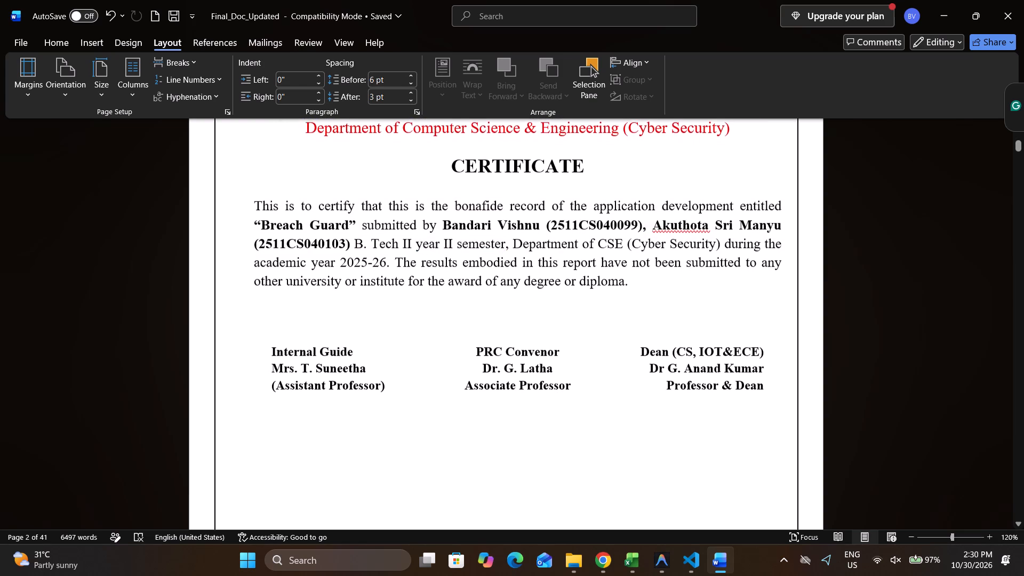
{"action": "scroll", "coordinate": [623, 253], "scroll_direction": "down", "scroll_amount": 2}
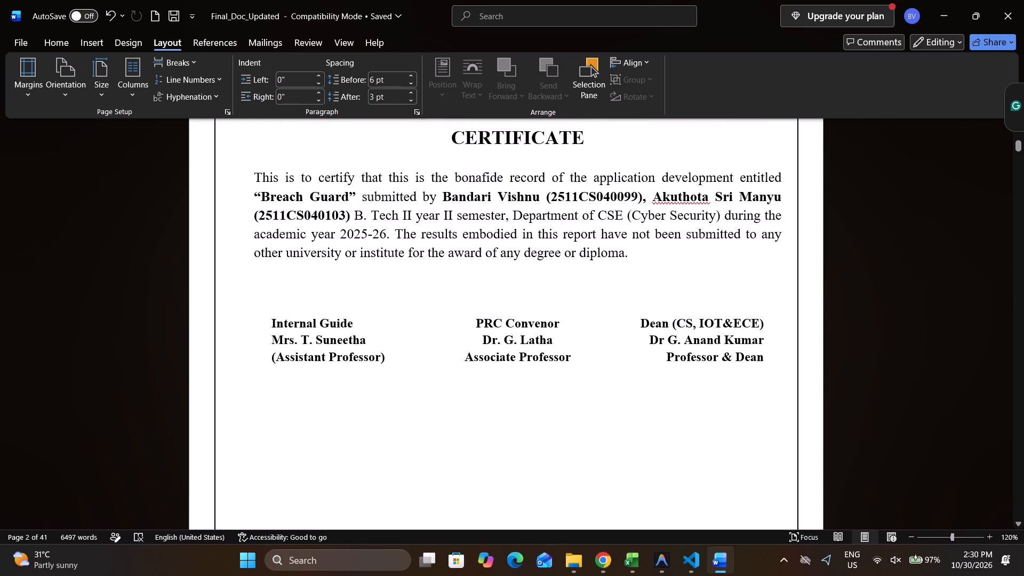
{"action": "scroll", "coordinate": [623, 253], "scroll_direction": "down", "scroll_amount": 1}
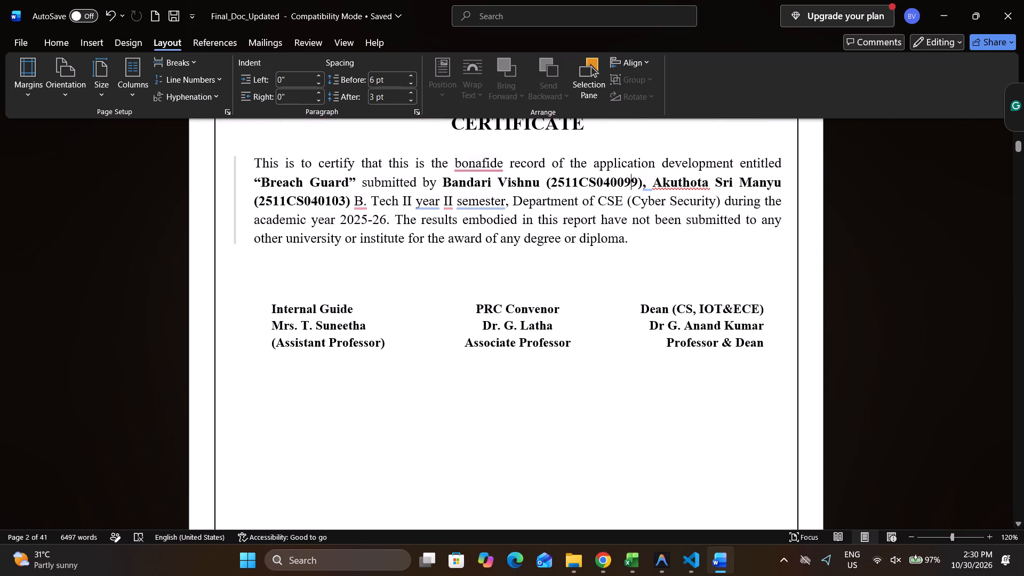
{"action": "left_click_drag", "start_coordinate": [553, 185], "coordinate": [636, 179]}
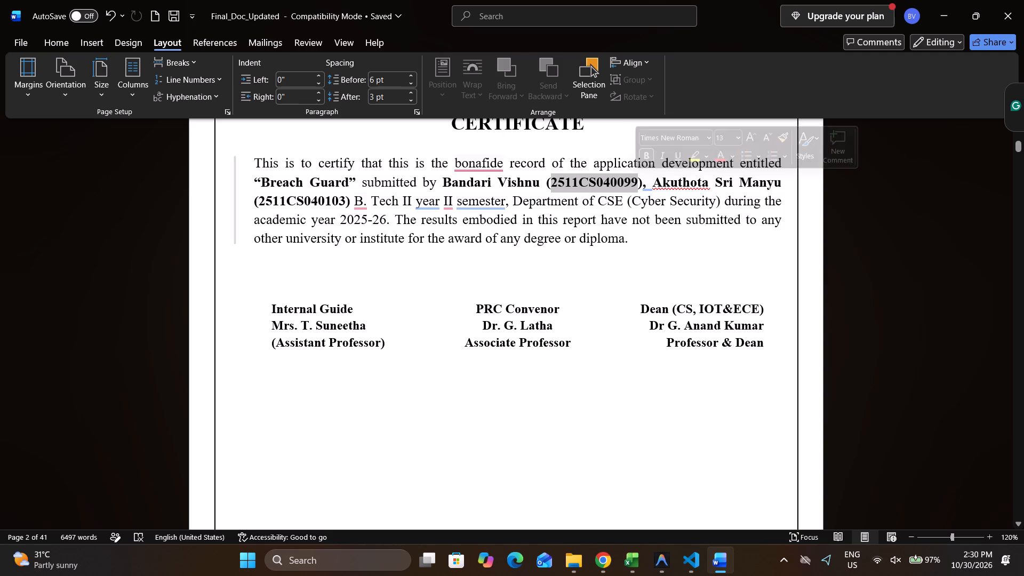
{"action": "left_click", "coordinate": [643, 222]}
Change the year prefix of the first student's roll number in the Declaration page's signature block to 25.
{"action": "scroll", "coordinate": [643, 222], "scroll_direction": "down", "scroll_amount": 2}
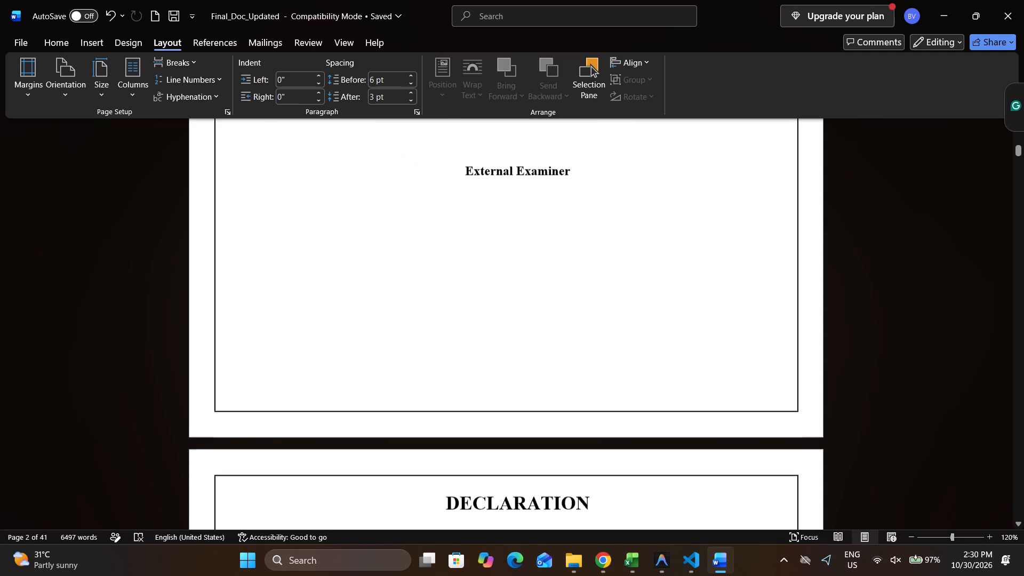
{"action": "scroll", "coordinate": [643, 222], "scroll_direction": "down", "scroll_amount": 1}
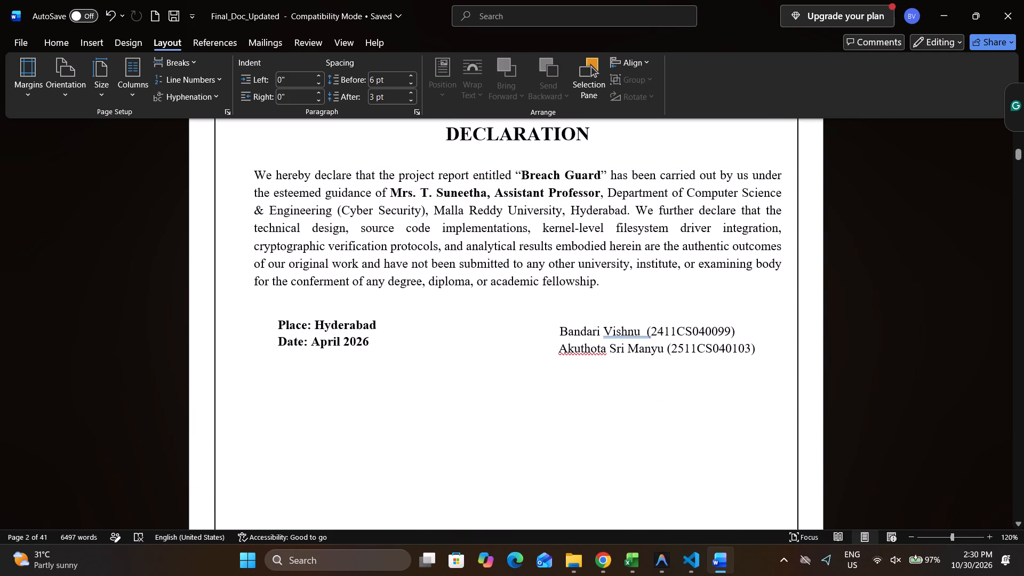
{"action": "scroll", "coordinate": [643, 222], "scroll_direction": "up", "scroll_amount": 1}
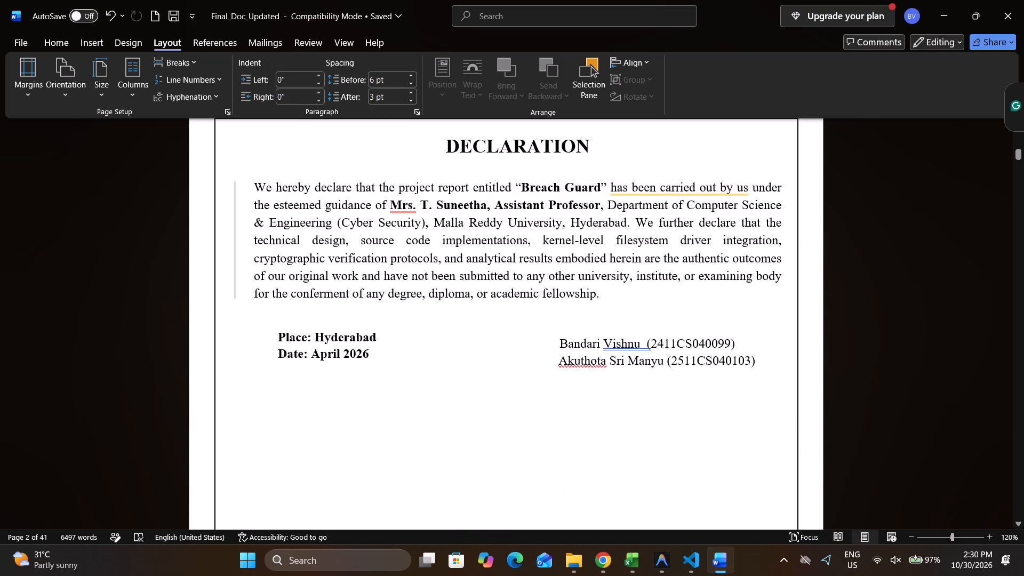
{"action": "left_click", "coordinate": [660, 343]}
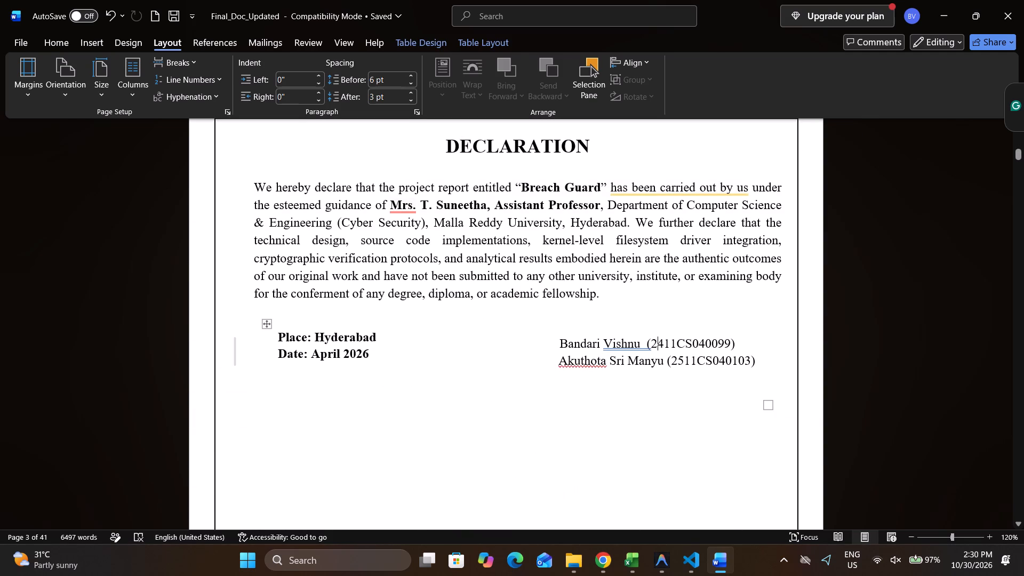
{"action": "key", "text": "Right"}
{"action": "key", "text": "BackSpace"}
{"action": "key", "text": "5"}
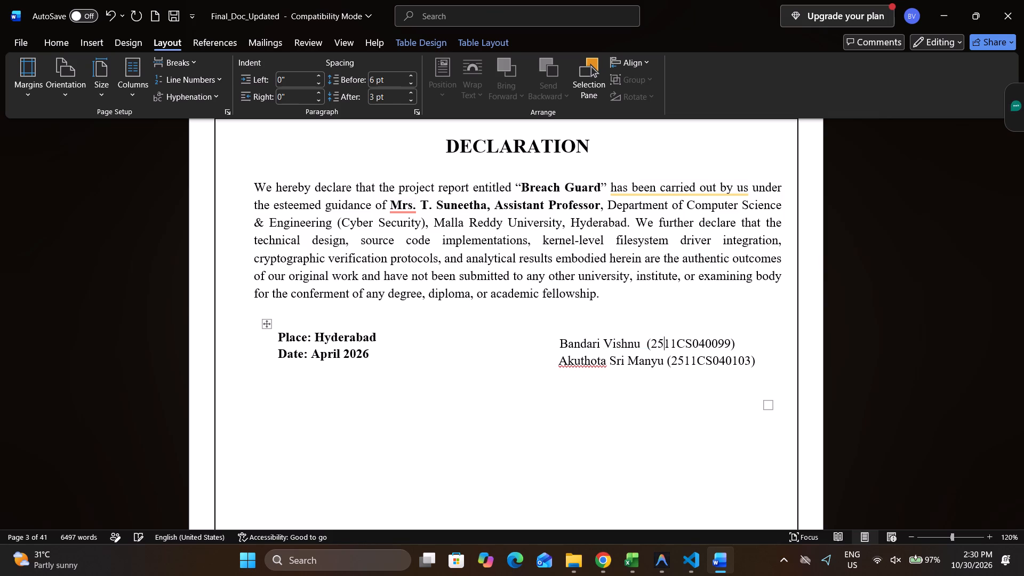
Save the report and check both students' roll numbers in the Declaration page's signature block.
{"action": "key", "text": "ctrl+s"}
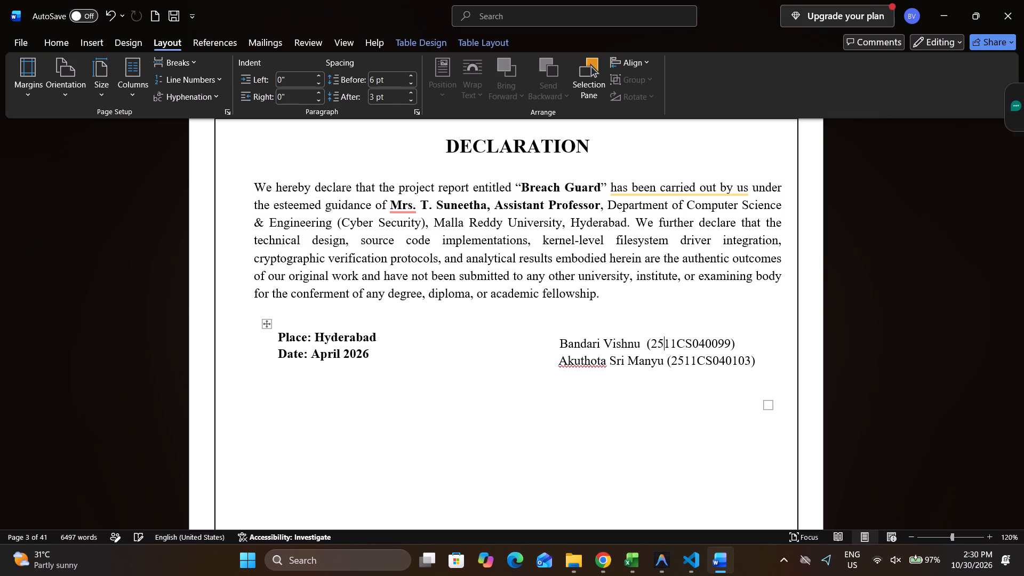
{"action": "left_click", "coordinate": [670, 359]}
{"action": "scroll", "coordinate": [670, 359], "scroll_direction": "down", "scroll_amount": 1}
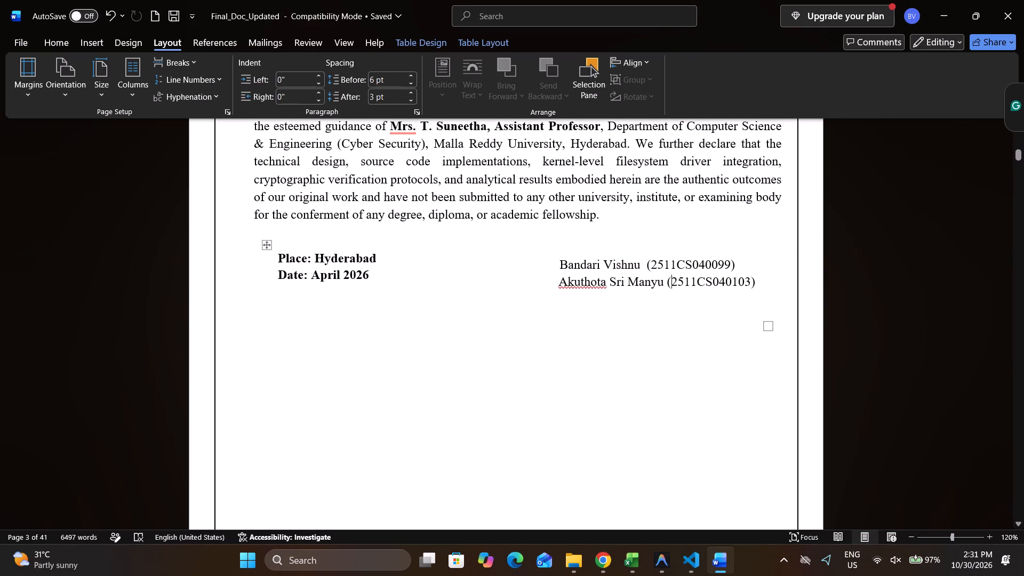
{"action": "scroll", "coordinate": [670, 359], "scroll_direction": "down", "scroll_amount": 2}
{"action": "scroll", "coordinate": [670, 359], "scroll_direction": "up", "scroll_amount": 1}
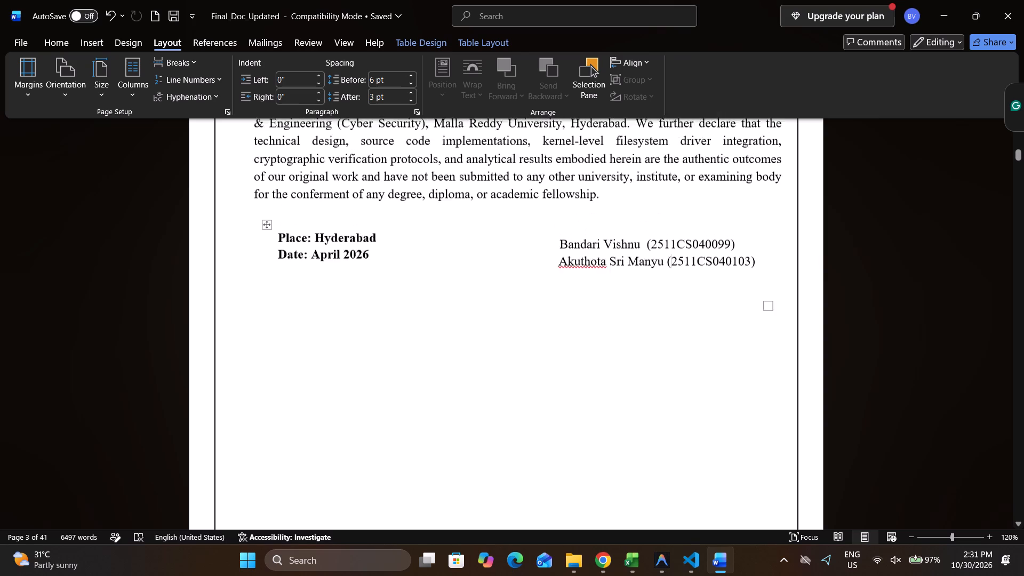
{"action": "scroll", "coordinate": [670, 359], "scroll_direction": "up", "scroll_amount": 1}
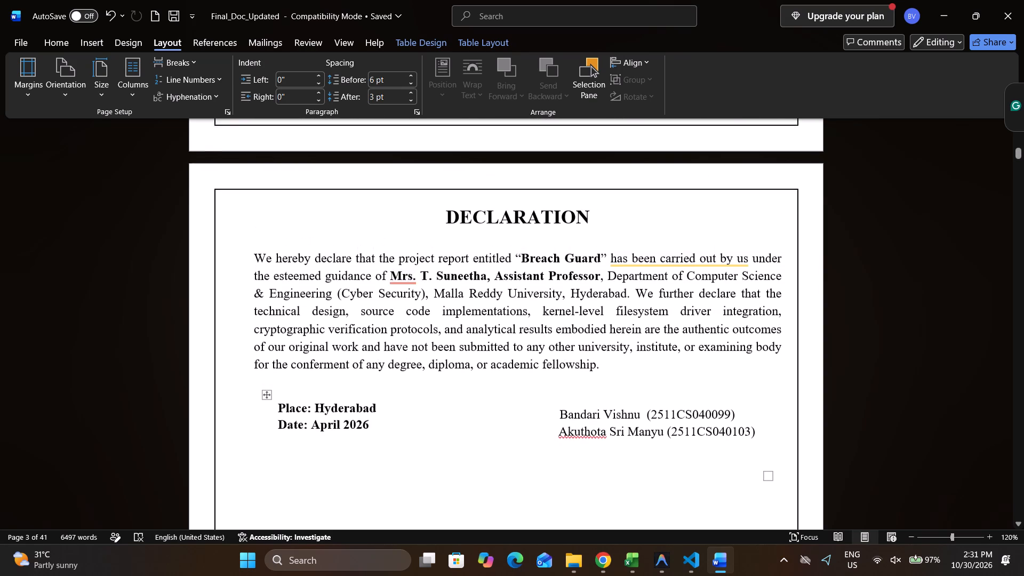
{"action": "scroll", "coordinate": [670, 359], "scroll_direction": "down", "scroll_amount": 1}
{"action": "left_click", "coordinate": [679, 349]}
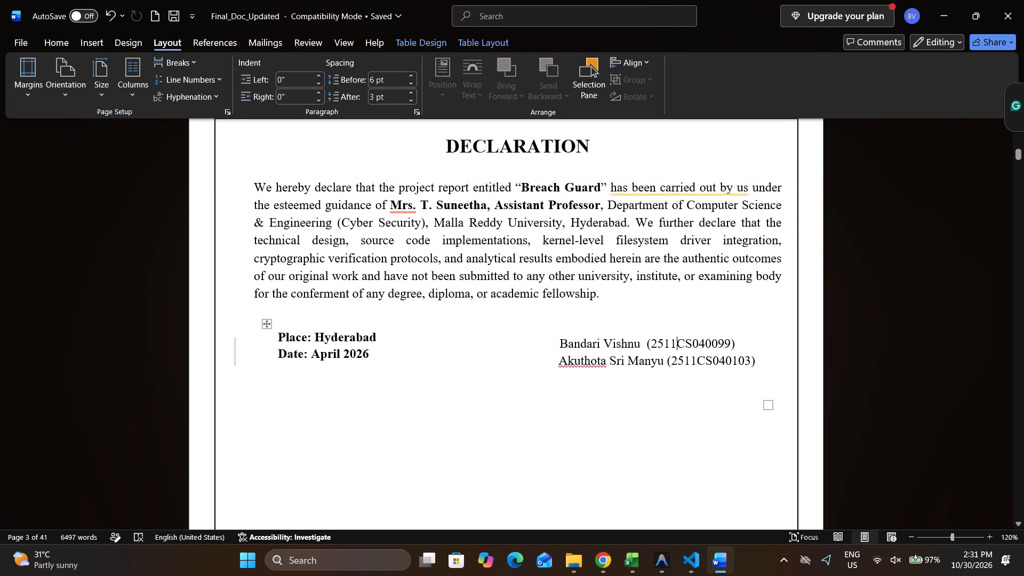
{"action": "key", "text": "ctrl+s"}
Examine the Acknowledgements page, including the students' names and roll numbers in its signature block, and save the report.
{"action": "scroll", "coordinate": [679, 349], "scroll_direction": "down", "scroll_amount": 1}
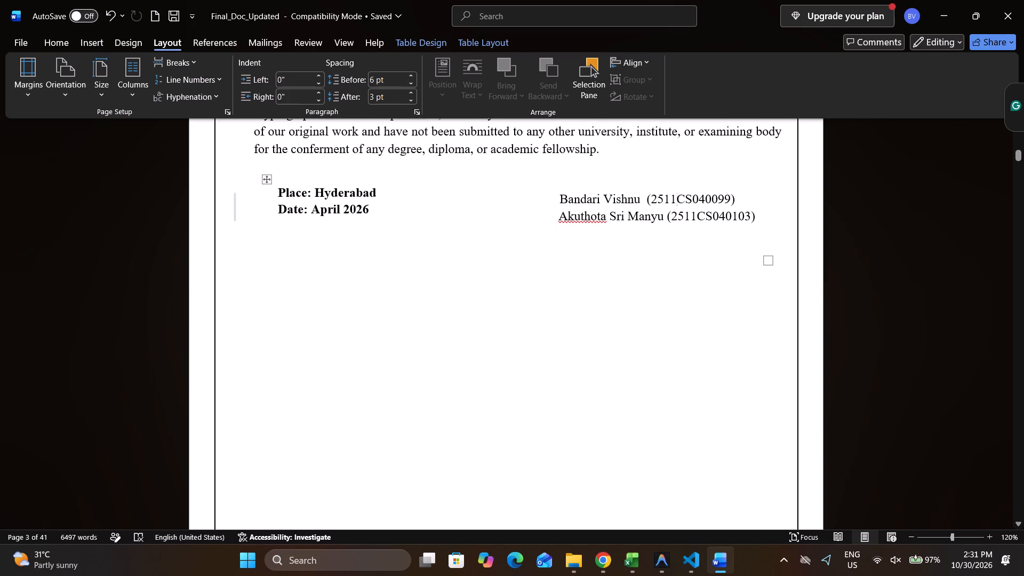
{"action": "scroll", "coordinate": [679, 349], "scroll_direction": "down", "scroll_amount": 2}
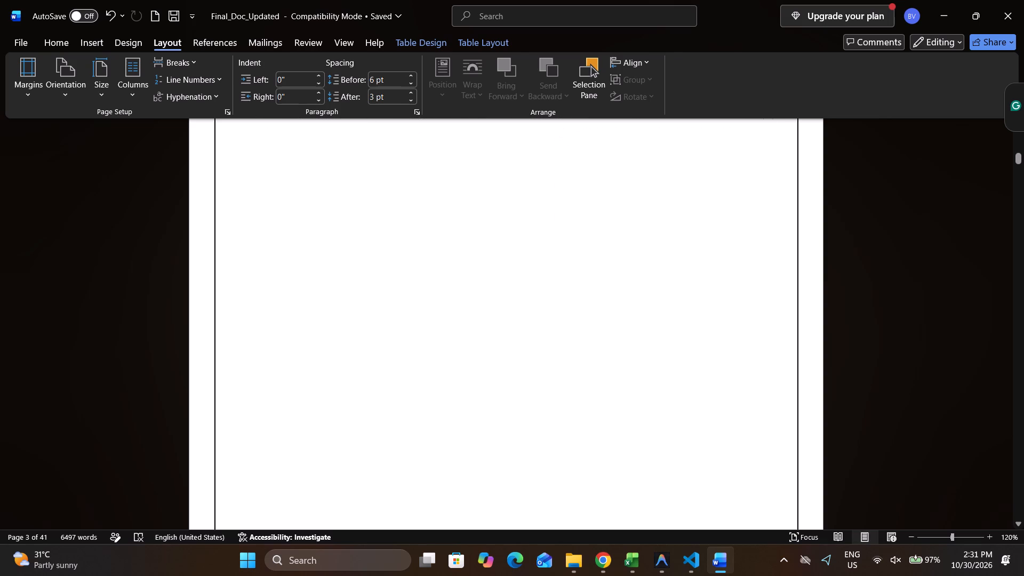
{"action": "scroll", "coordinate": [679, 349], "scroll_direction": "down", "scroll_amount": 2}
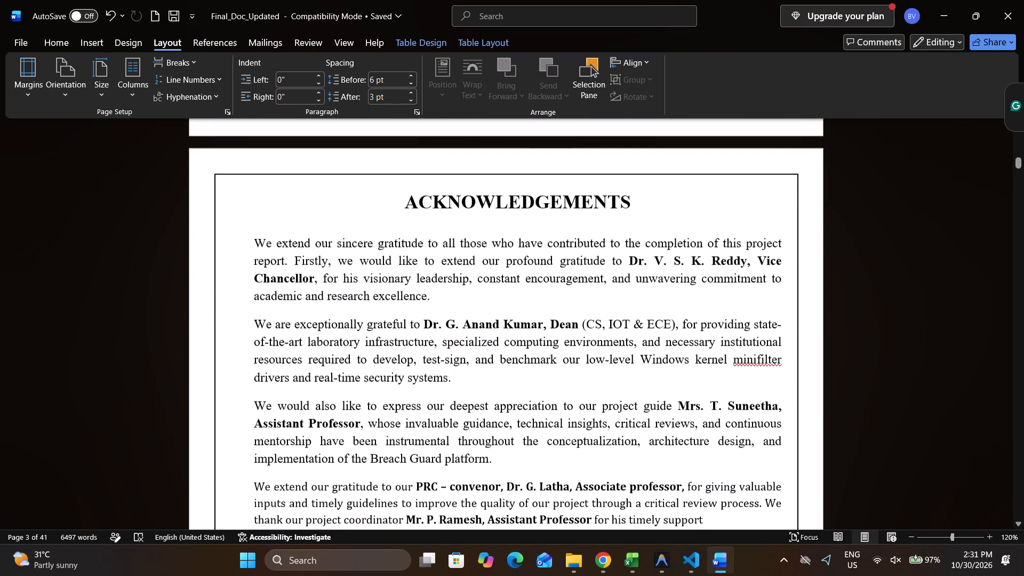
{"action": "scroll", "coordinate": [679, 349], "scroll_direction": "down", "scroll_amount": 2}
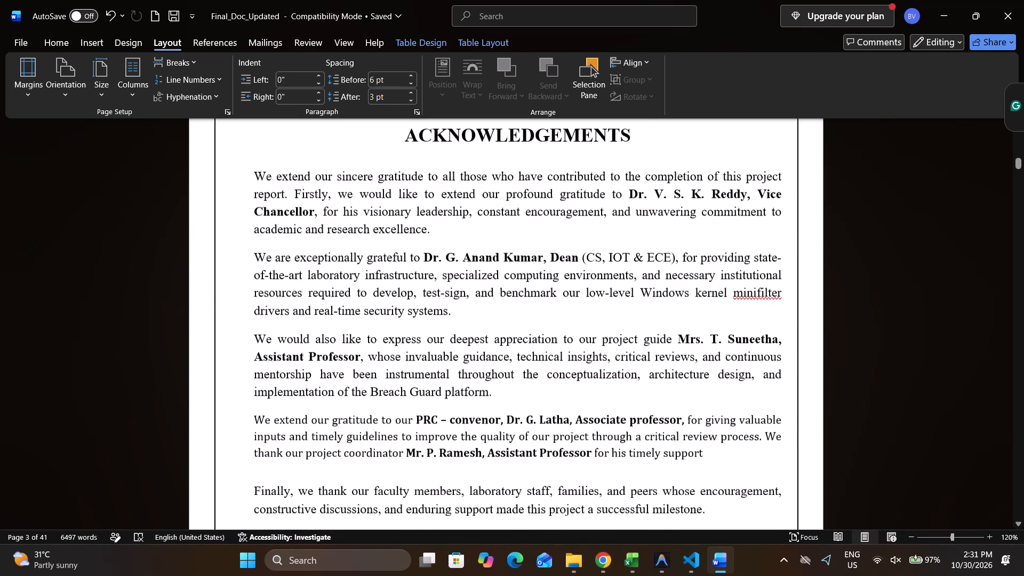
{"action": "scroll", "coordinate": [699, 348], "scroll_direction": "down", "scroll_amount": 2}
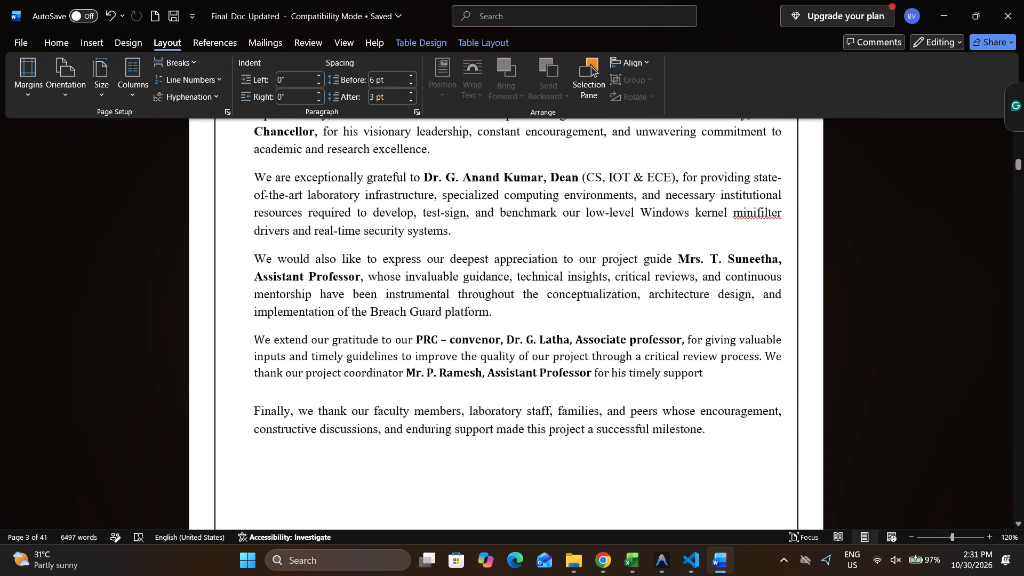
{"action": "scroll", "coordinate": [699, 348], "scroll_direction": "down", "scroll_amount": 4}
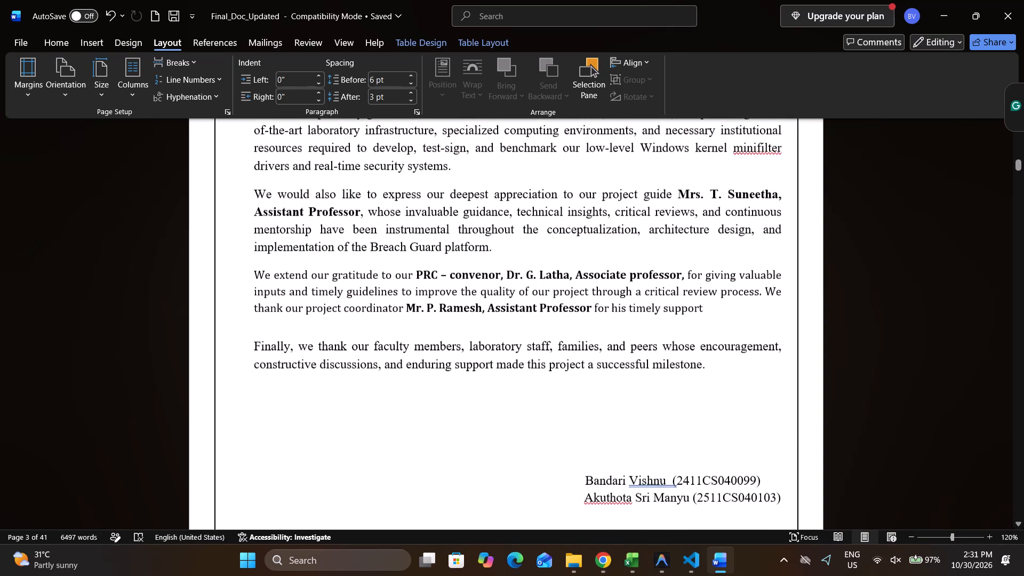
{"action": "scroll", "coordinate": [699, 348], "scroll_direction": "down", "scroll_amount": 2}
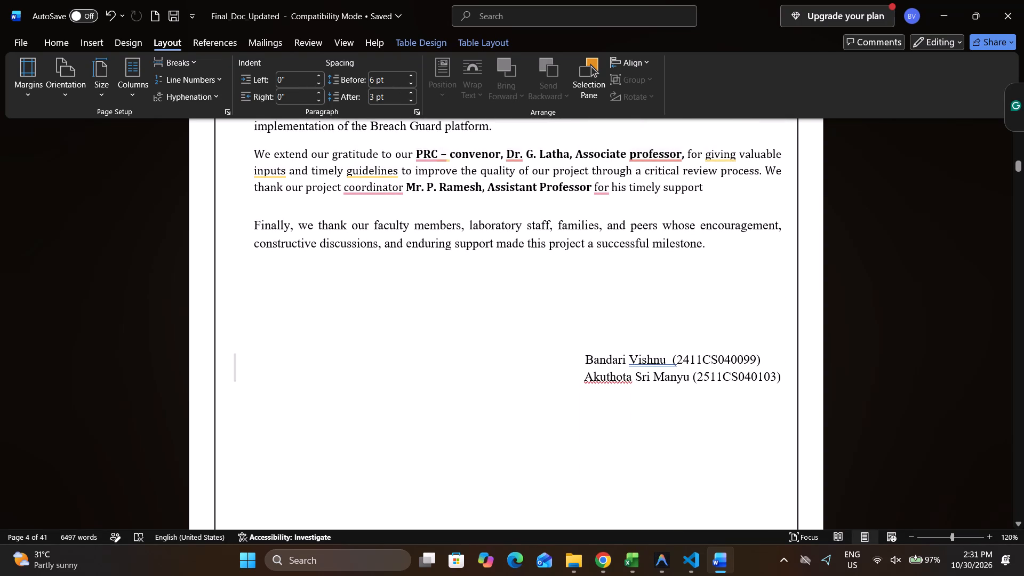
{"action": "double_click", "coordinate": [618, 378]}
{"action": "scroll", "coordinate": [603, 398], "scroll_direction": "up", "scroll_amount": 1}
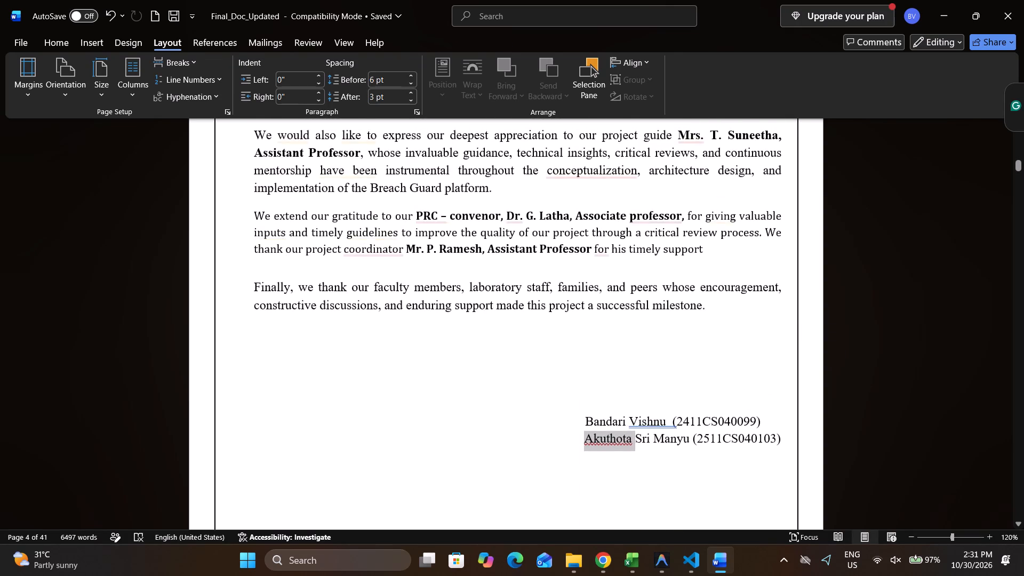
{"action": "scroll", "coordinate": [527, 404], "scroll_direction": "up", "scroll_amount": 1}
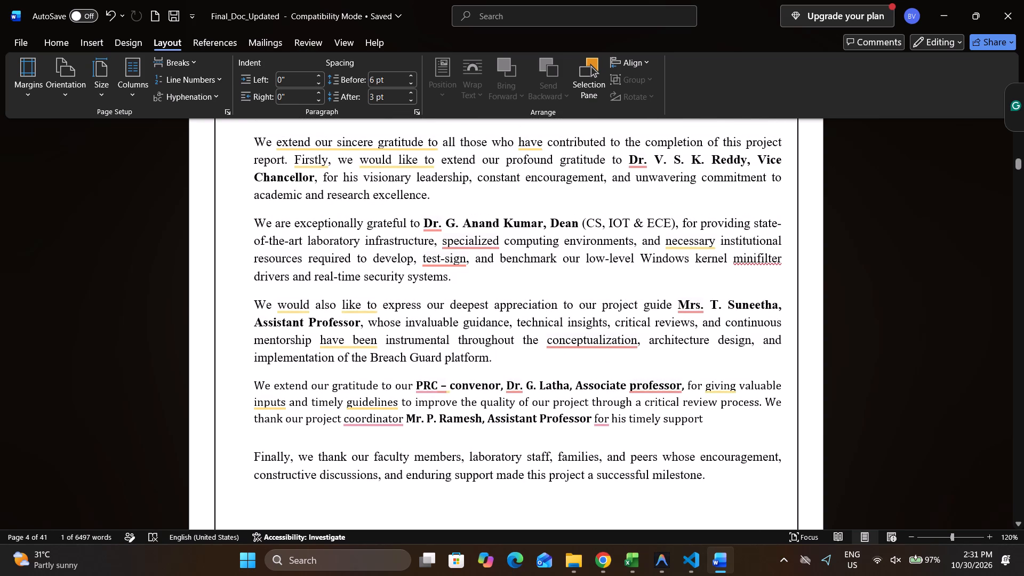
{"action": "scroll", "coordinate": [527, 404], "scroll_direction": "down", "scroll_amount": 1}
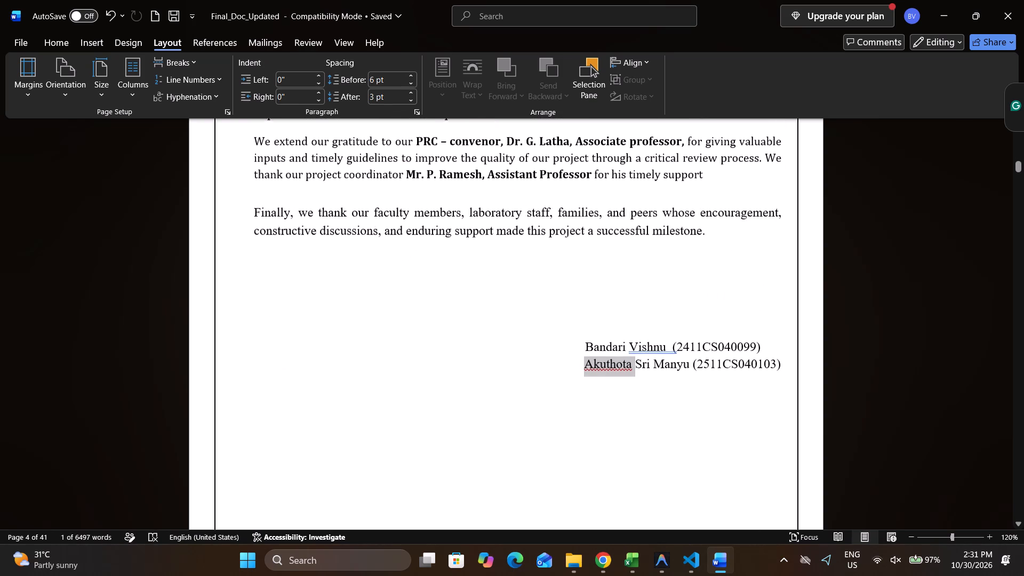
{"action": "left_click", "coordinate": [531, 427]}
{"action": "scroll", "coordinate": [564, 369], "scroll_direction": "down", "scroll_amount": 1}
{"action": "key", "text": "ctrl+s"}
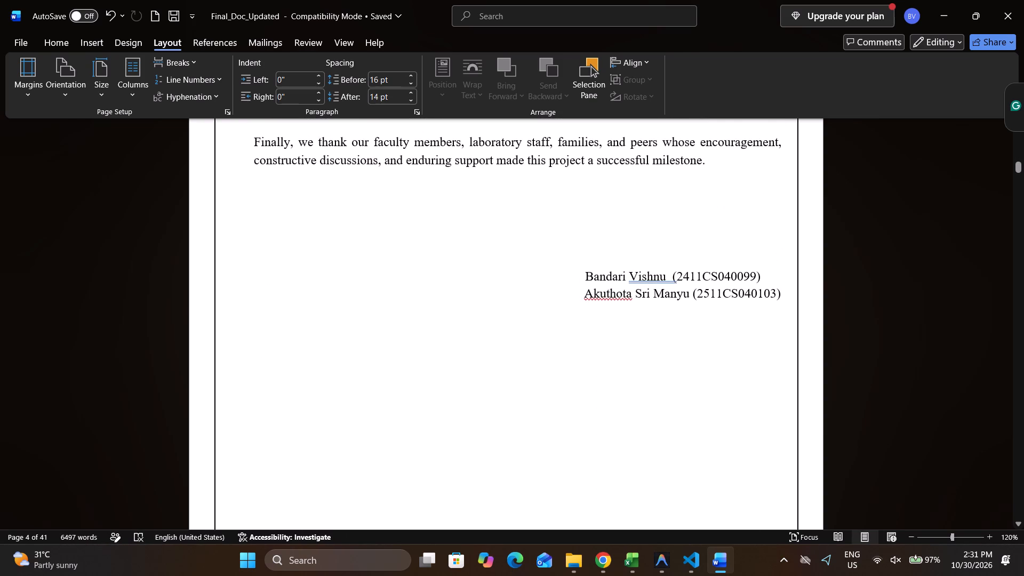
Look through the Abstract and the table of contents as far as the Chapter 5 entries, and save the report.
{"action": "scroll", "coordinate": [564, 369], "scroll_direction": "down", "scroll_amount": 2}
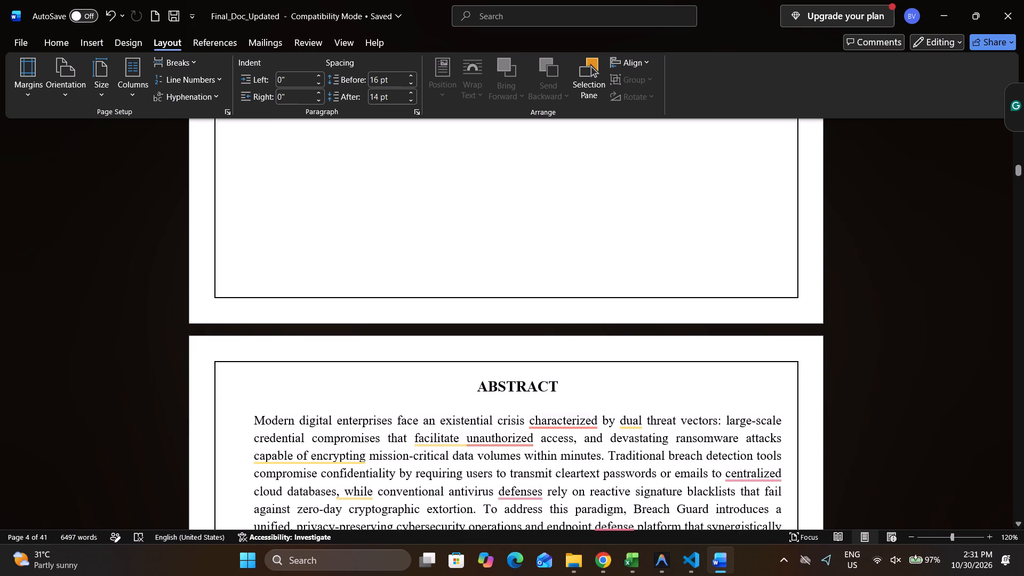
{"action": "scroll", "coordinate": [564, 369], "scroll_direction": "down", "scroll_amount": 1}
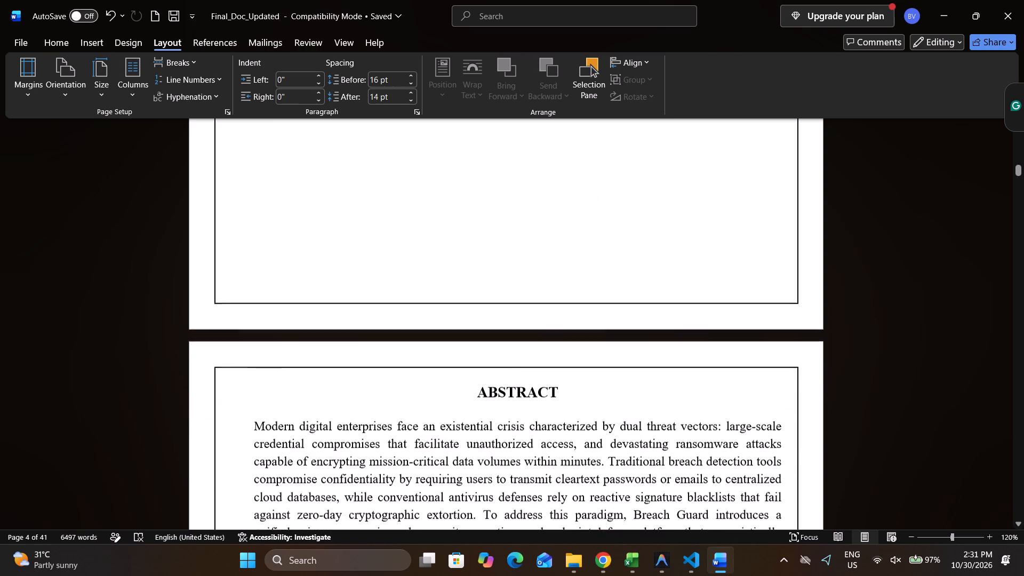
{"action": "scroll", "coordinate": [564, 369], "scroll_direction": "down", "scroll_amount": 3}
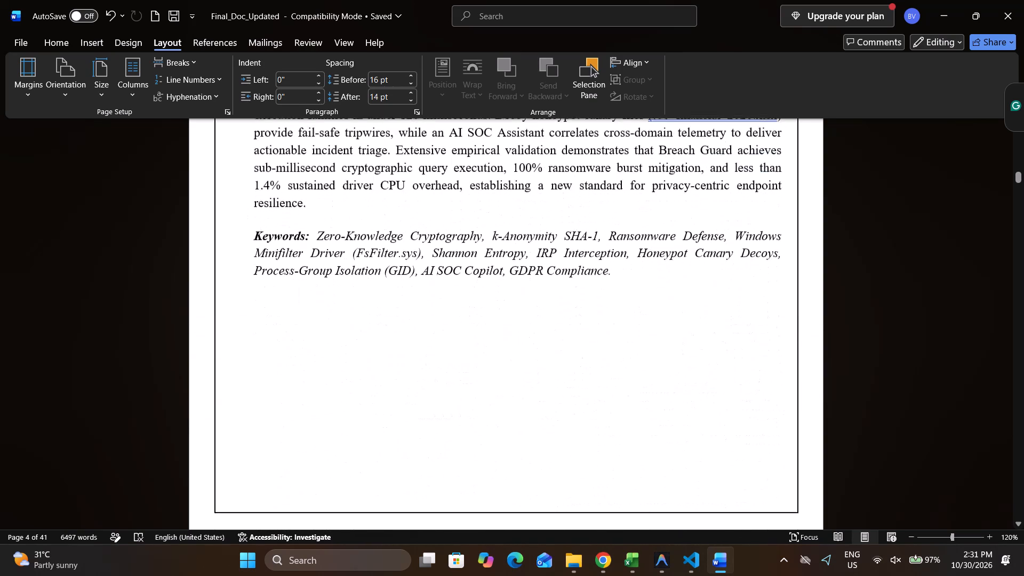
{"action": "scroll", "coordinate": [570, 369], "scroll_direction": "down", "scroll_amount": 3}
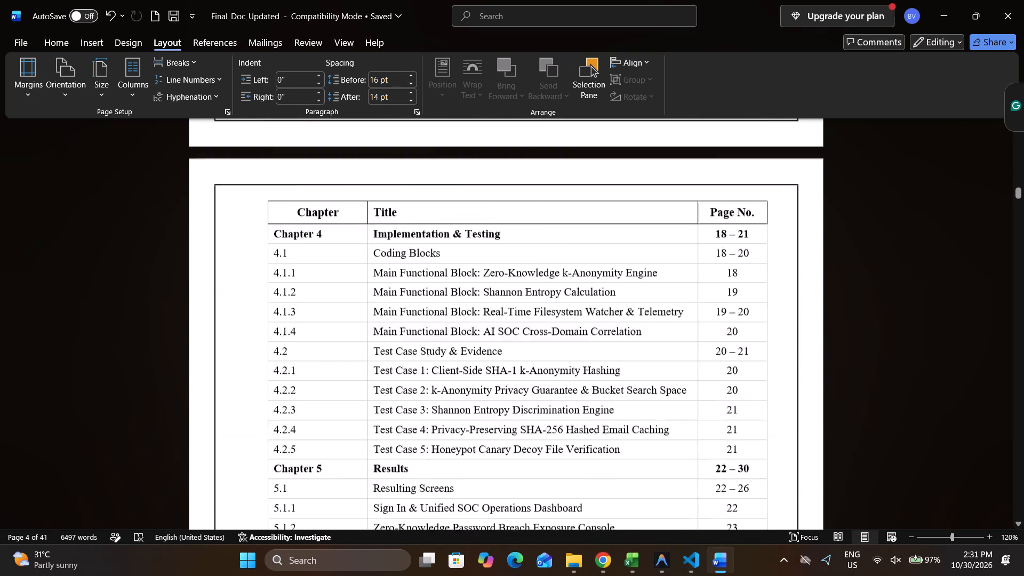
{"action": "scroll", "coordinate": [570, 405], "scroll_direction": "down", "scroll_amount": 1}
{"action": "left_click", "coordinate": [574, 378]}
{"action": "left_click", "coordinate": [559, 370]}
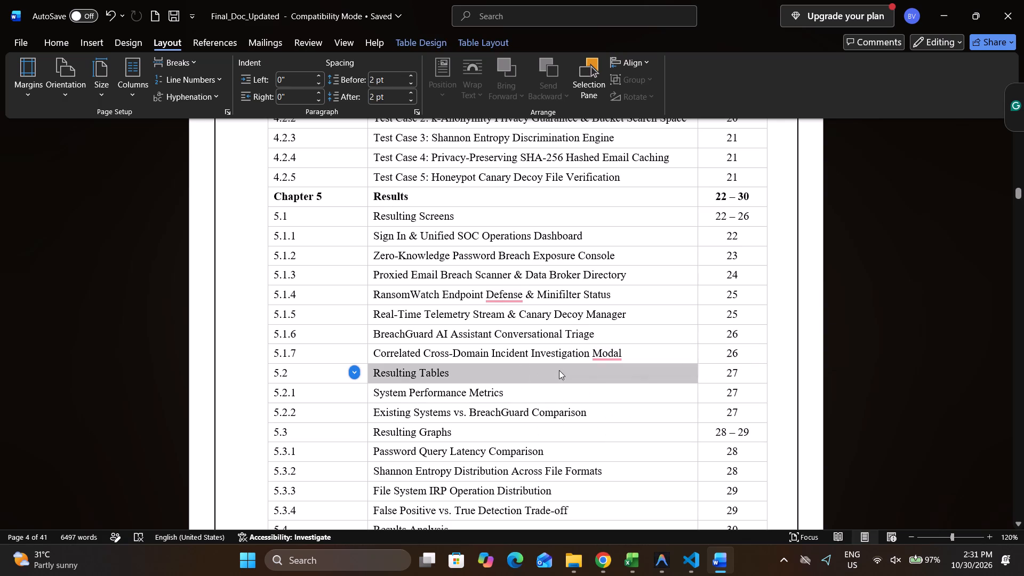
{"action": "key", "text": "ctrl+s"}
Correct "Modal" to "Model" in the title of table of contents entry 5.1.7 and save the report.
{"action": "scroll", "coordinate": [559, 370], "scroll_direction": "down", "scroll_amount": 2}
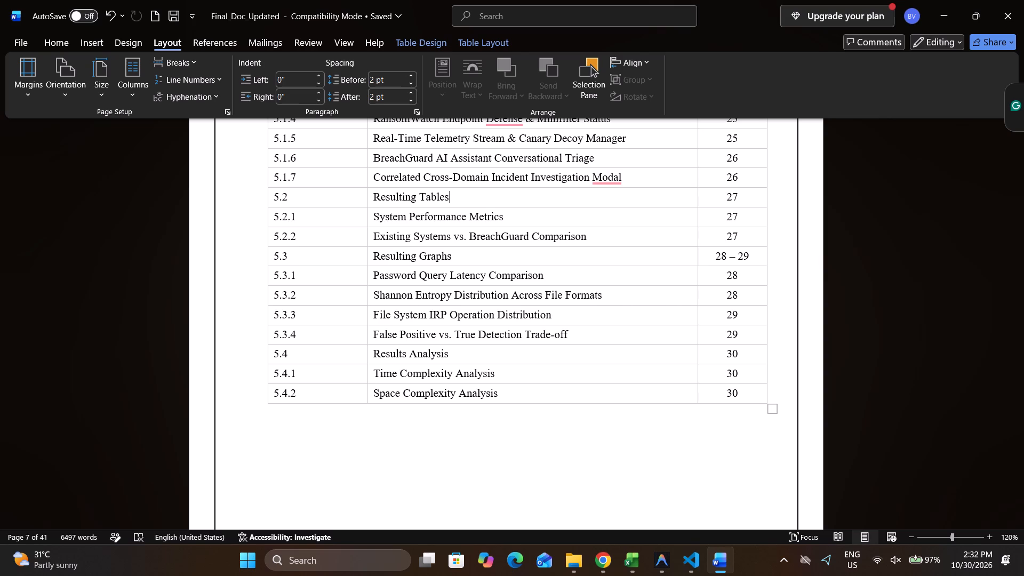
{"action": "scroll", "coordinate": [559, 370], "scroll_direction": "up", "scroll_amount": 1}
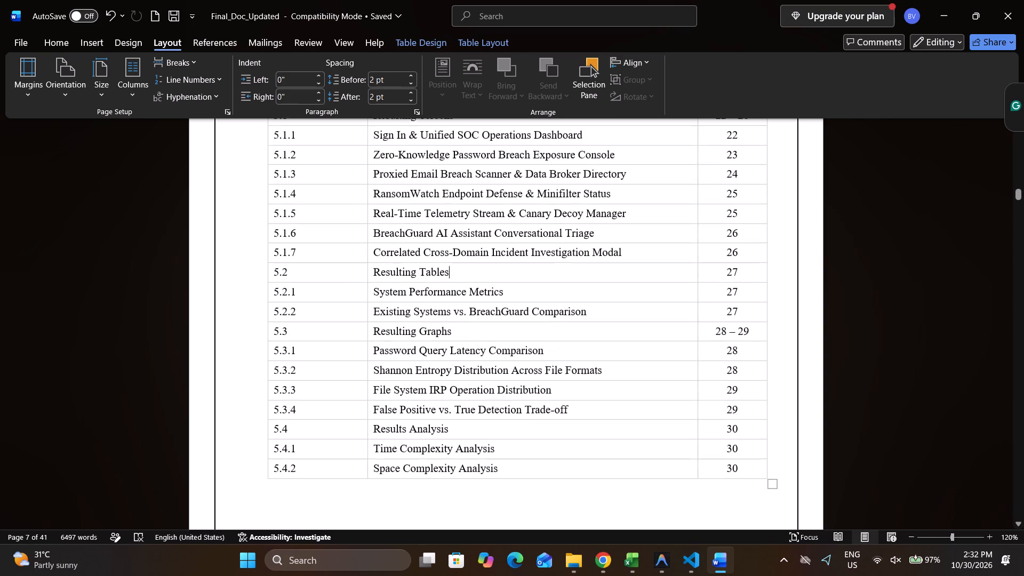
{"action": "scroll", "coordinate": [559, 370], "scroll_direction": "up", "scroll_amount": 1}
{"action": "scroll", "coordinate": [559, 370], "scroll_direction": "left", "scroll_amount": 1}
{"action": "scroll", "coordinate": [559, 370], "scroll_direction": "down", "scroll_amount": 1}
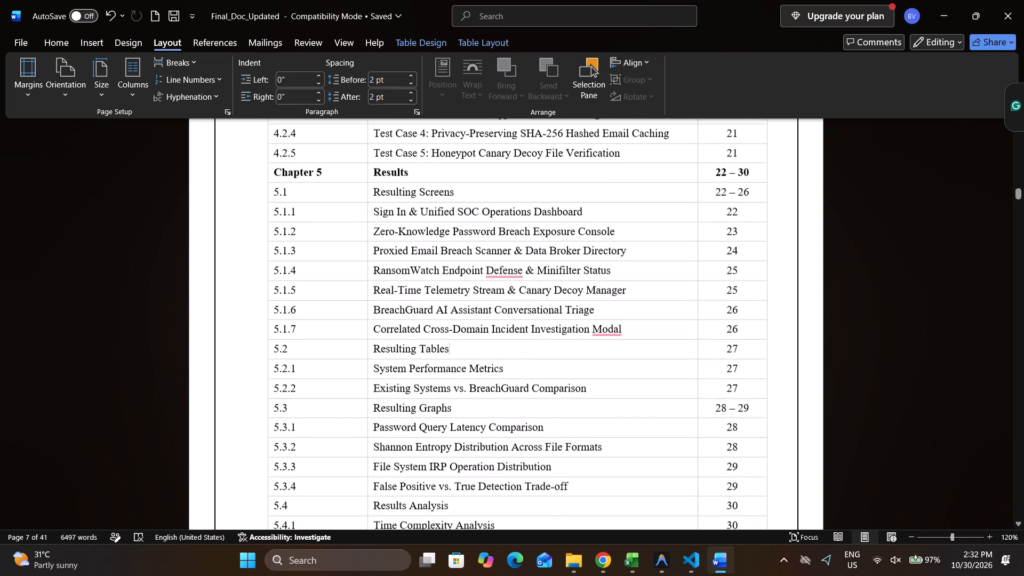
{"action": "scroll", "coordinate": [559, 370], "scroll_direction": "down", "scroll_amount": 2}
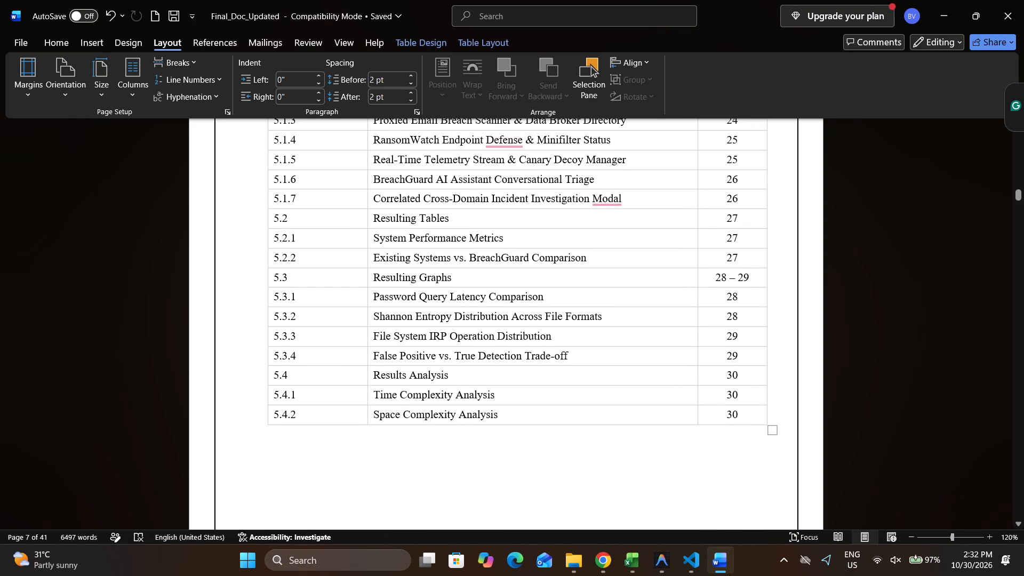
{"action": "left_click", "coordinate": [619, 198]}
{"action": "left_click", "coordinate": [622, 230]}
{"action": "scroll", "coordinate": [599, 260], "scroll_direction": "up", "scroll_amount": 1}
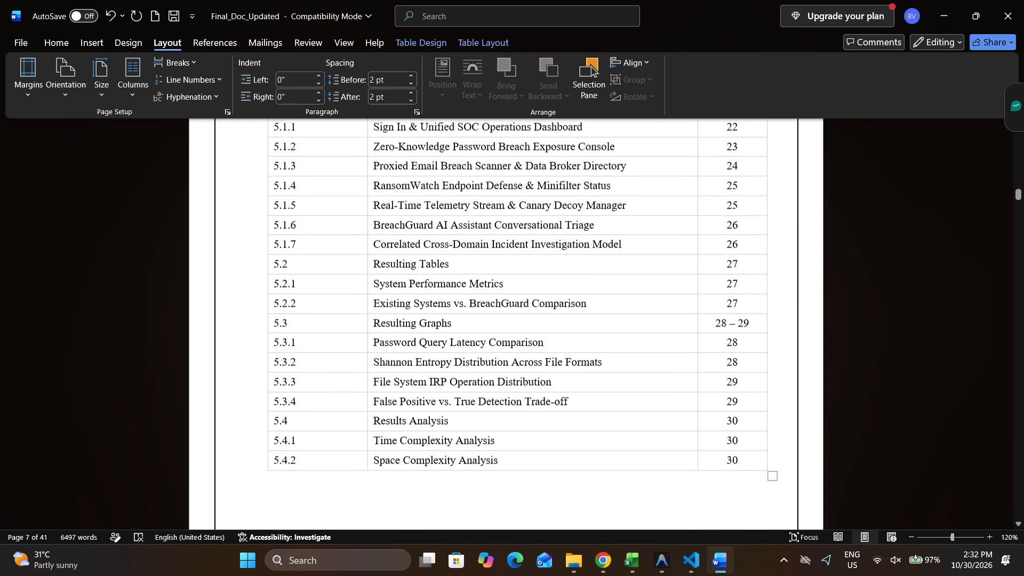
{"action": "left_click", "coordinate": [599, 260]}
{"action": "key", "text": "ctrl+s"}
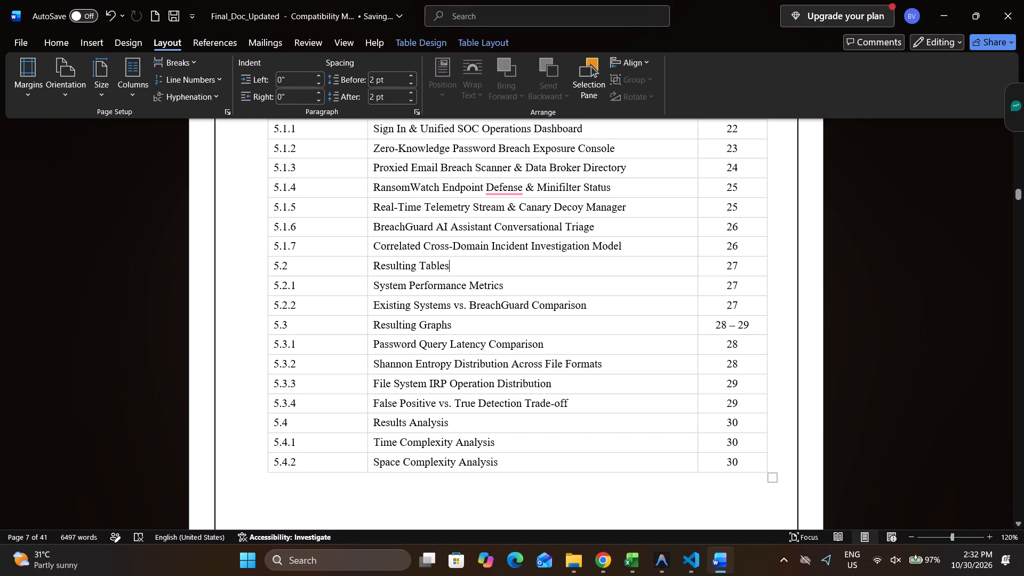
Review the lists of diagrams, screenshots and resultant tables through to the opening pages of Chapter 1, and save the report.
{"action": "scroll", "coordinate": [599, 260], "scroll_direction": "down", "scroll_amount": 3}
{"action": "left_click", "coordinate": [548, 321]}
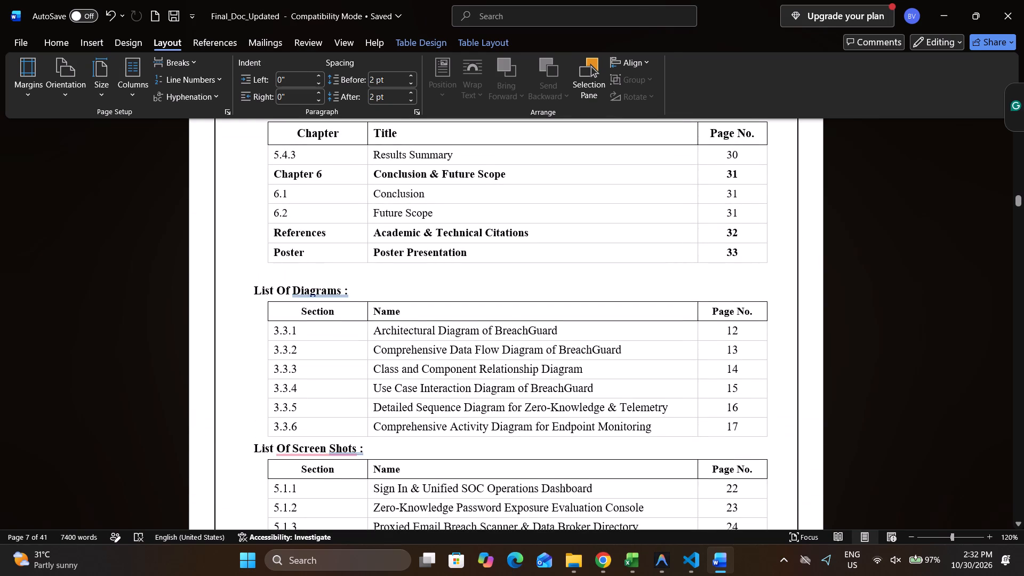
{"action": "scroll", "coordinate": [548, 321], "scroll_direction": "down", "scroll_amount": 4}
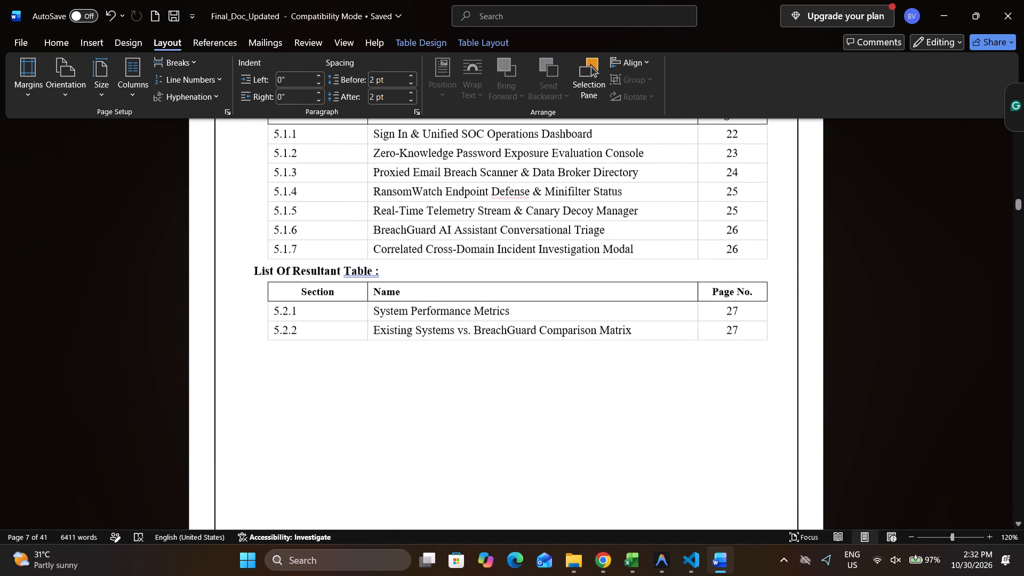
{"action": "scroll", "coordinate": [535, 395], "scroll_direction": "down", "scroll_amount": 2}
{"action": "left_click", "coordinate": [534, 414]}
{"action": "scroll", "coordinate": [534, 414], "scroll_direction": "up", "scroll_amount": 1}
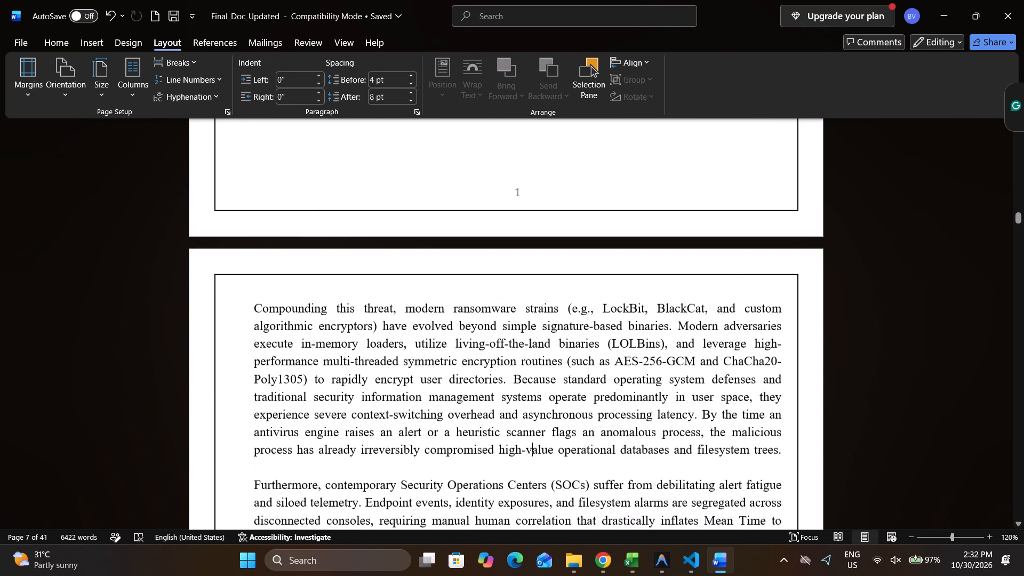
{"action": "left_click", "coordinate": [370, 419]}
{"action": "key", "text": "ctrl+s"}
{"action": "key", "text": "ctrl+s"}
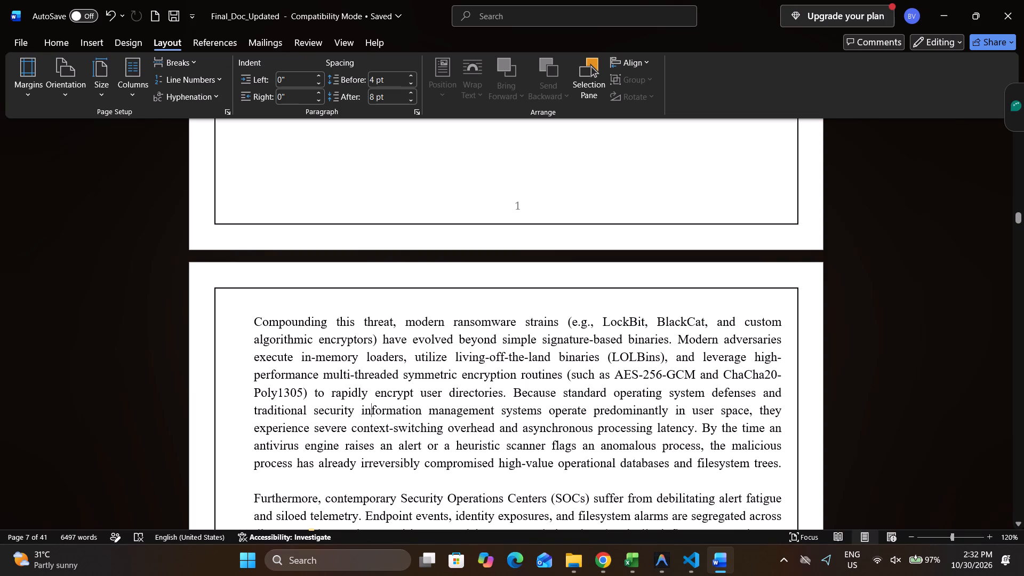
Look through the report body from the opening pages of Chapter 1 to the poster presentation at the end.
{"action": "scroll", "coordinate": [370, 419], "scroll_direction": "down", "scroll_amount": 4}
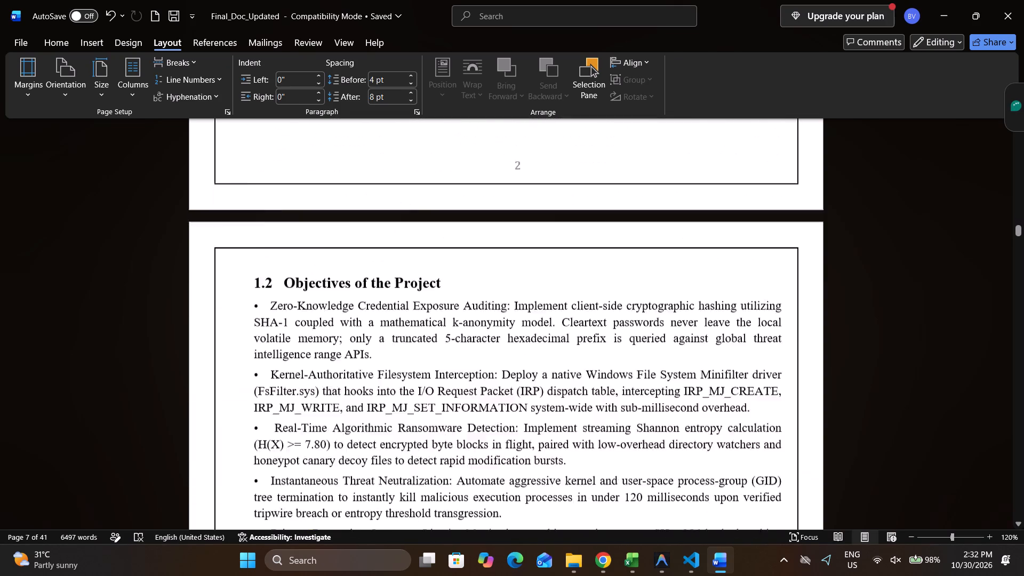
{"action": "scroll", "coordinate": [370, 419], "scroll_direction": "down", "scroll_amount": 5}
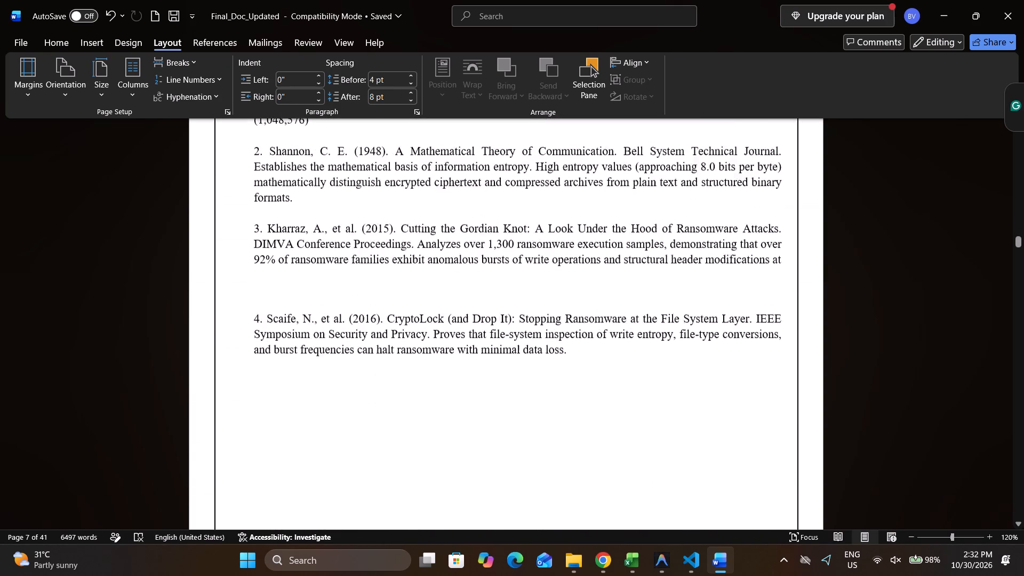
{"action": "scroll", "coordinate": [370, 419], "scroll_direction": "down", "scroll_amount": 12}
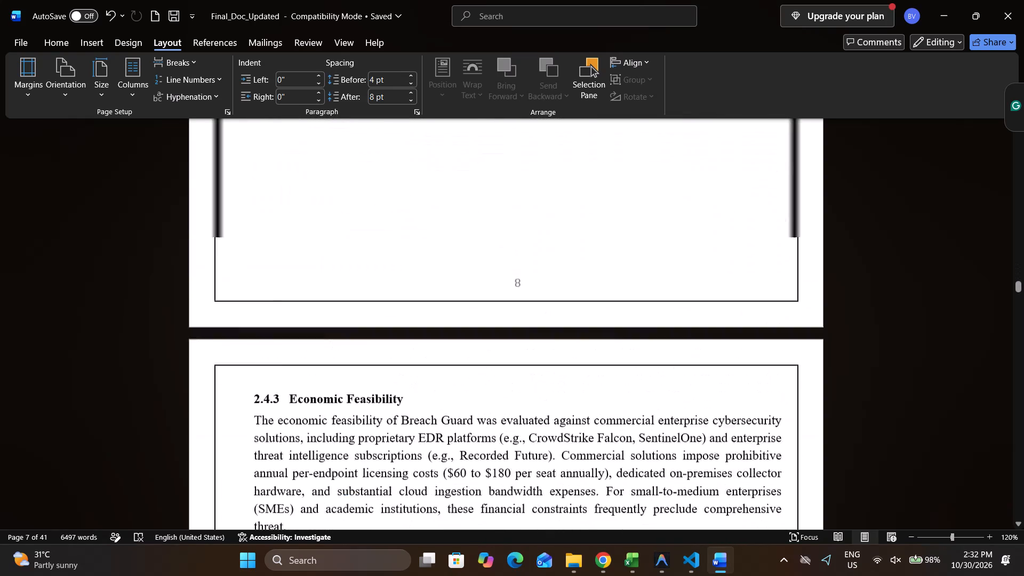
{"action": "scroll", "coordinate": [370, 419], "scroll_direction": "down", "scroll_amount": 12}
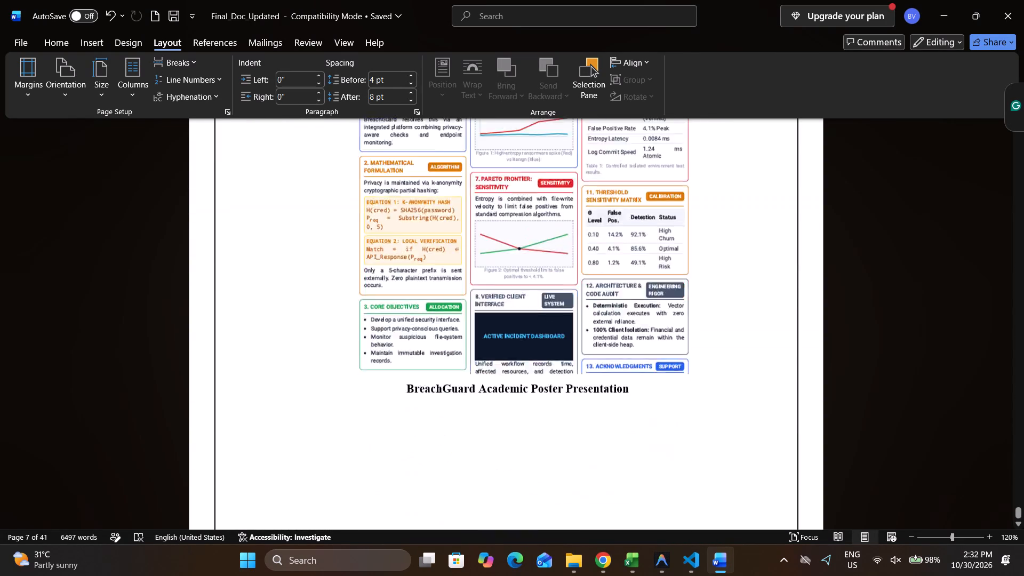
{"action": "scroll", "coordinate": [370, 419], "scroll_direction": "down", "scroll_amount": 2}
Examine the Poster Presentation page and the end of the References list, and save the report.
{"action": "scroll", "coordinate": [370, 419], "scroll_direction": "up", "scroll_amount": 1}
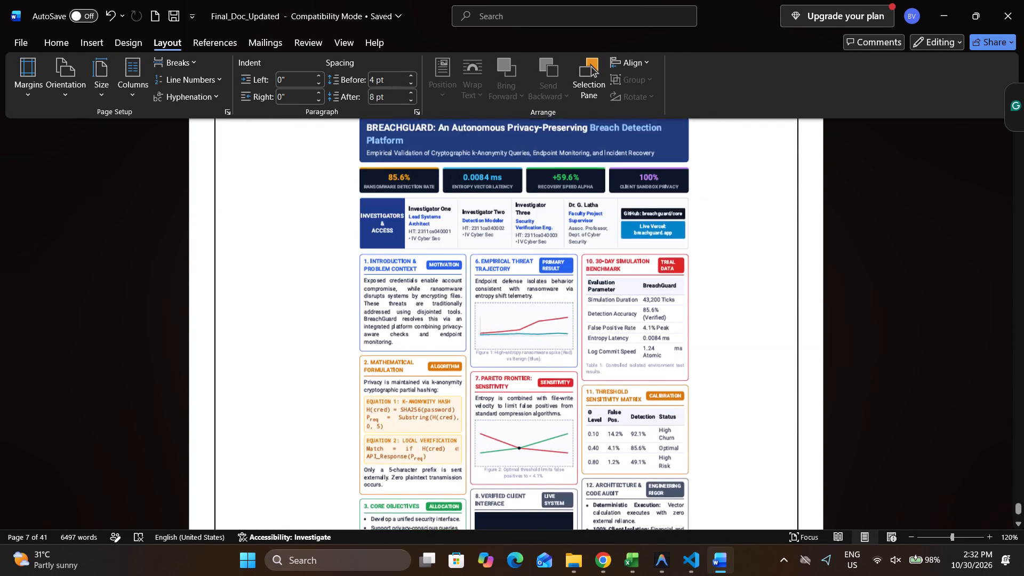
{"action": "scroll", "coordinate": [370, 419], "scroll_direction": "up", "scroll_amount": 1}
{"action": "left_click", "coordinate": [415, 385]}
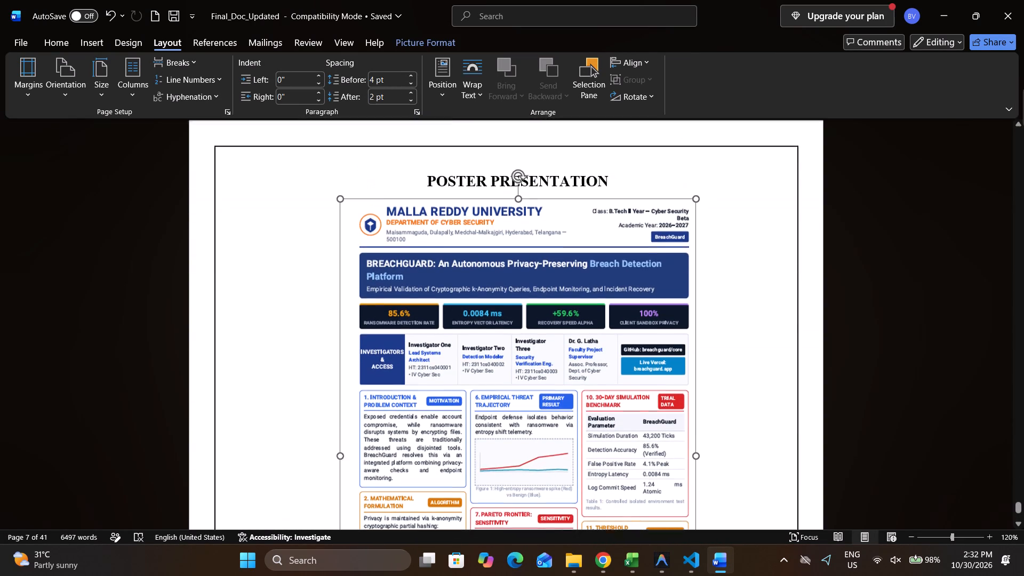
{"action": "scroll", "coordinate": [415, 385], "scroll_direction": "down", "scroll_amount": 1}
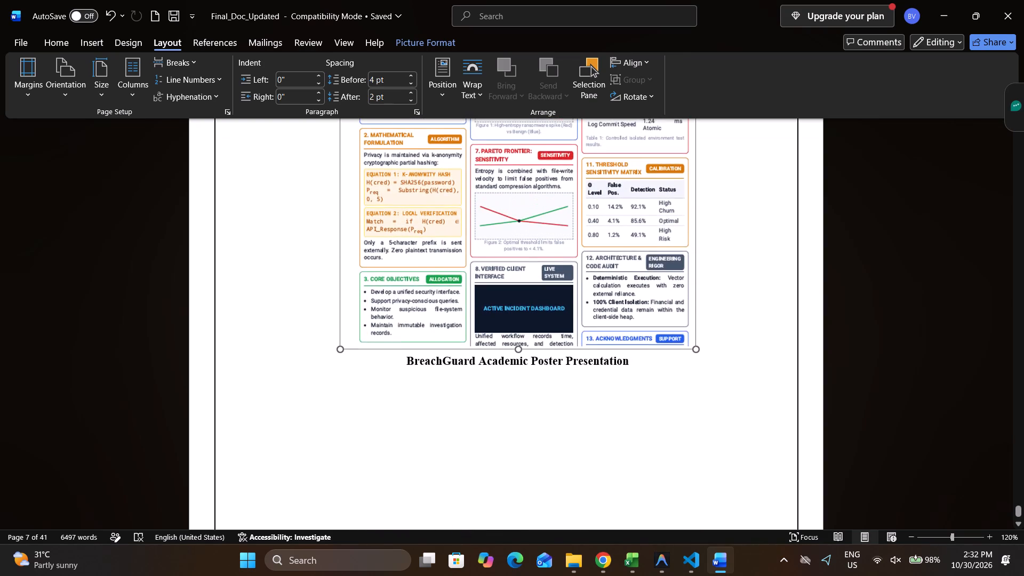
{"action": "scroll", "coordinate": [415, 385], "scroll_direction": "up", "scroll_amount": 1}
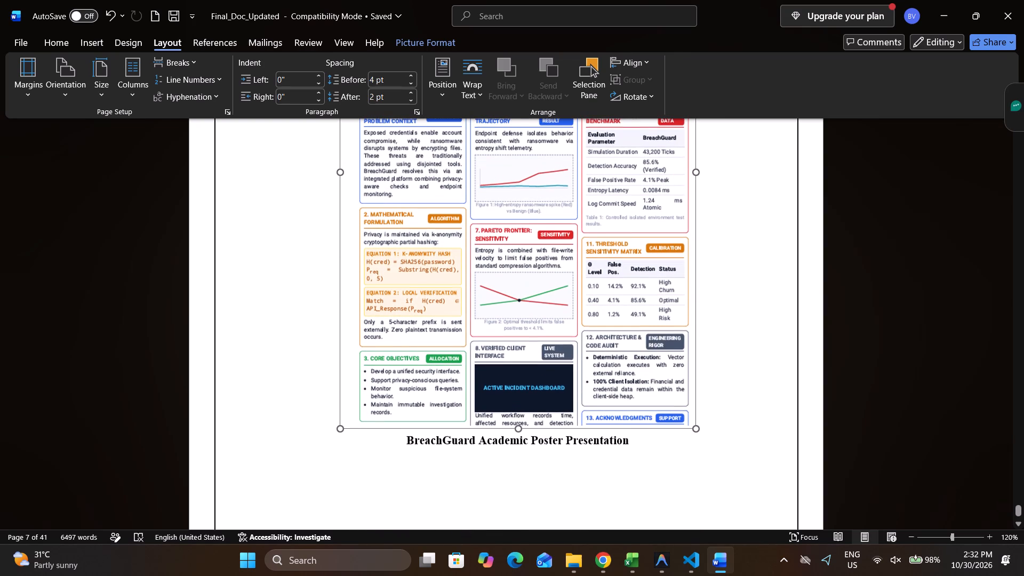
{"action": "scroll", "coordinate": [236, 266], "scroll_direction": "up", "scroll_amount": 3}
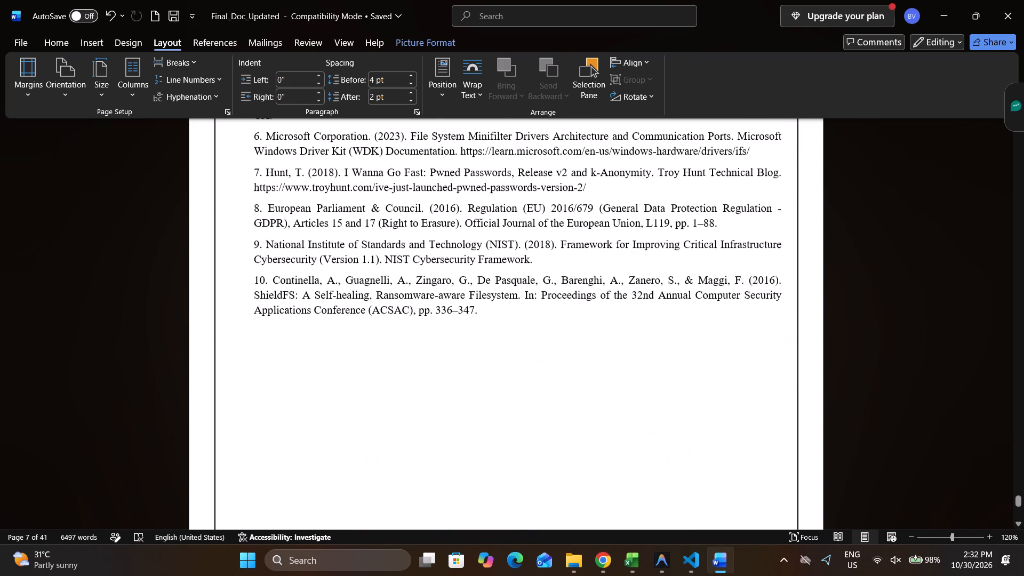
{"action": "left_click", "coordinate": [271, 255]}
{"action": "left_click", "coordinate": [277, 253]}
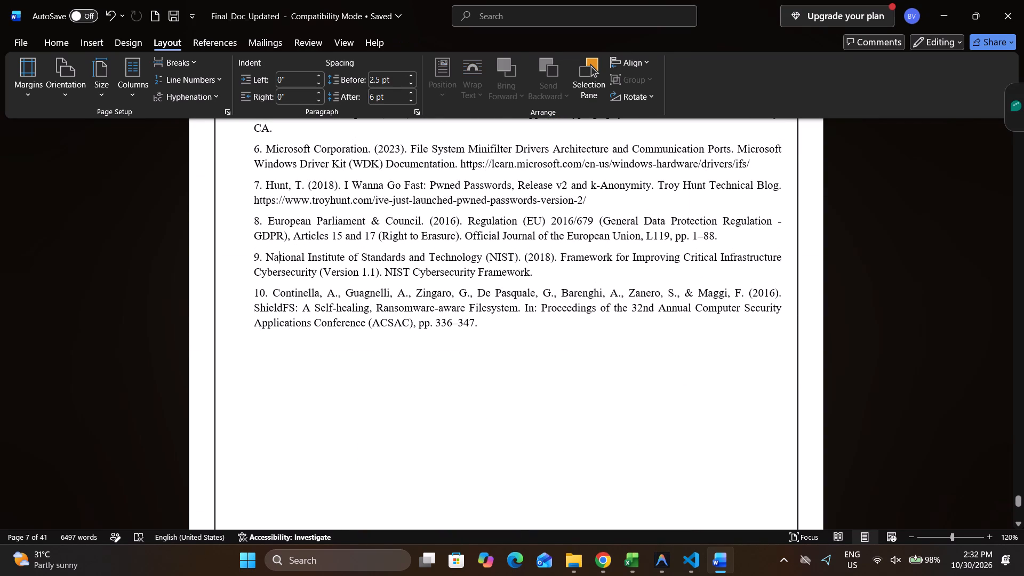
{"action": "key", "text": "ctrl+s"}
Review the report backwards from the References through the future enhancements, results analysis and graphs to the section 5.1.3 screenshot.
{"action": "scroll", "coordinate": [277, 253], "scroll_direction": "up", "scroll_amount": 2}
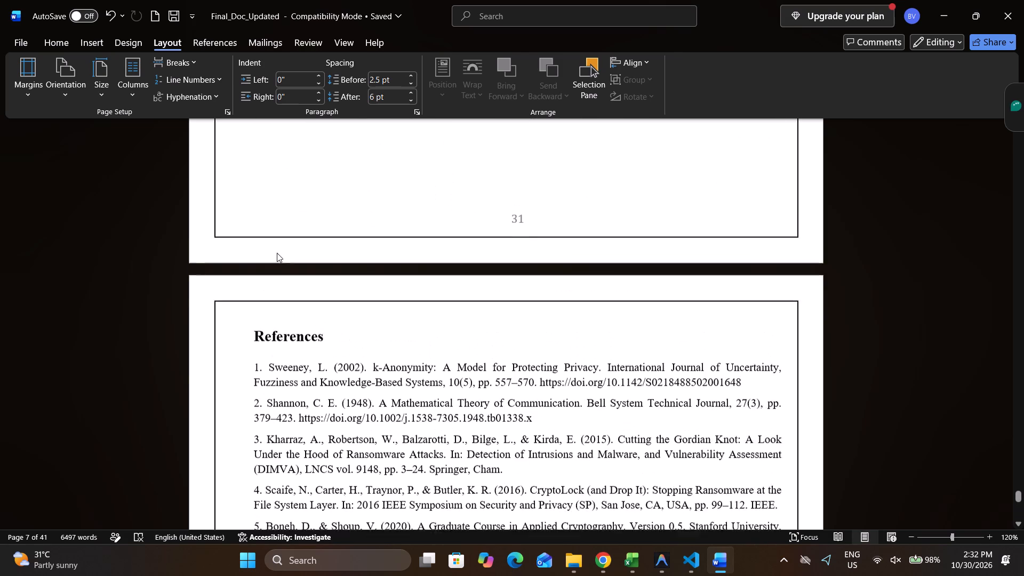
{"action": "scroll", "coordinate": [277, 253], "scroll_direction": "up", "scroll_amount": 5}
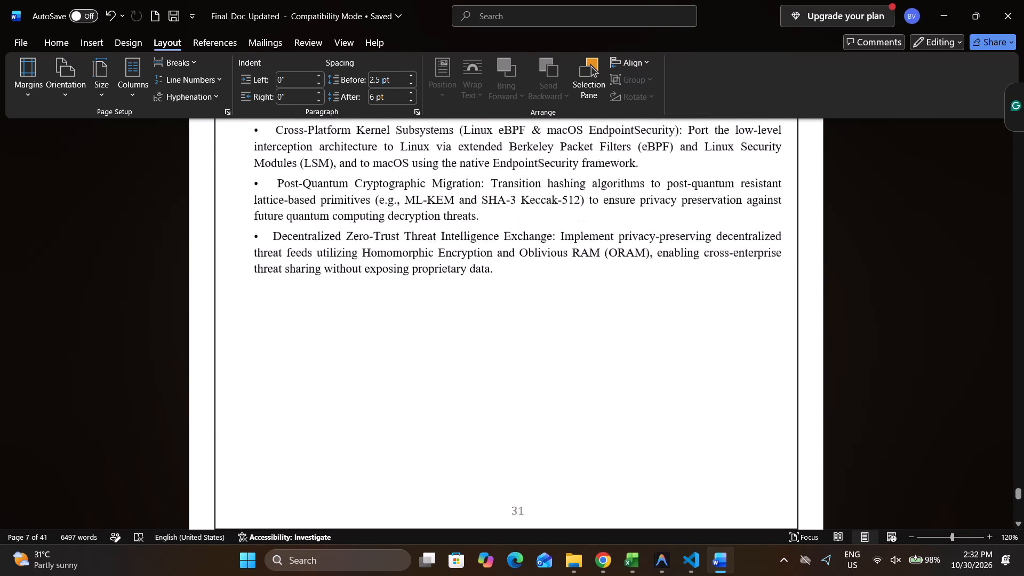
{"action": "scroll", "coordinate": [277, 253], "scroll_direction": "up", "scroll_amount": 3}
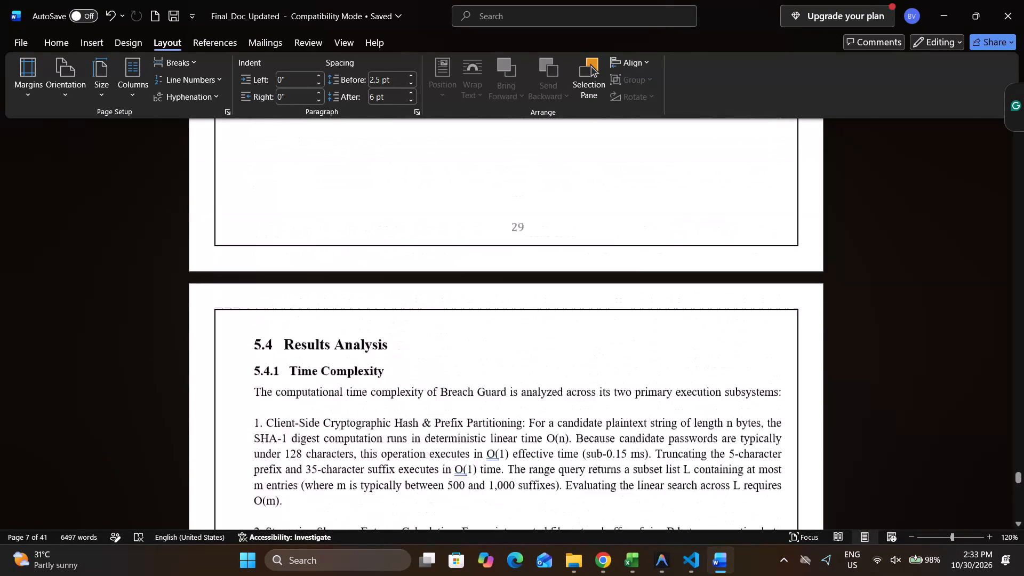
{"action": "scroll", "coordinate": [277, 253], "scroll_direction": "up", "scroll_amount": 7}
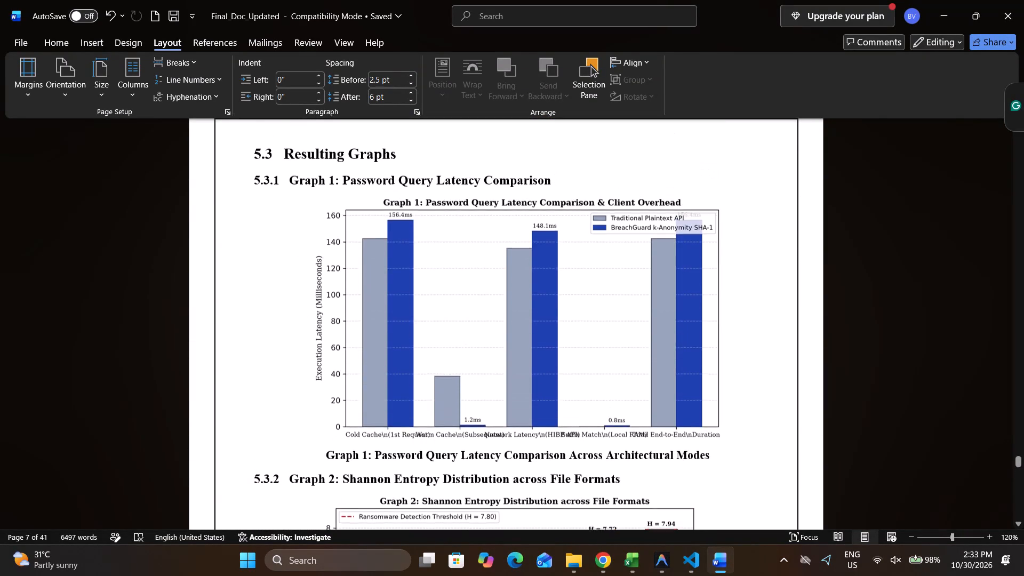
{"action": "scroll", "coordinate": [277, 253], "scroll_direction": "up", "scroll_amount": 4}
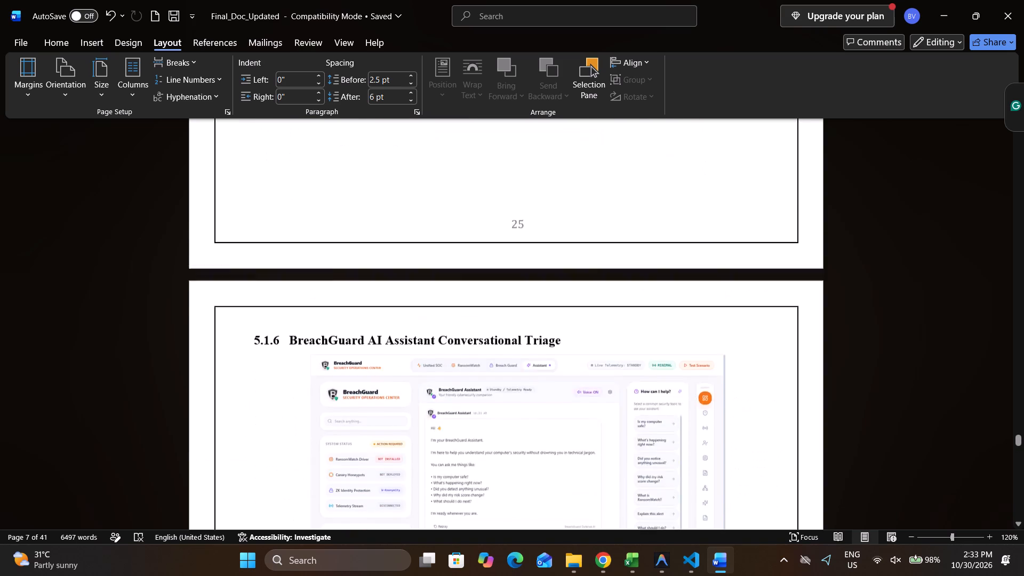
{"action": "scroll", "coordinate": [277, 253], "scroll_direction": "up", "scroll_amount": 3}
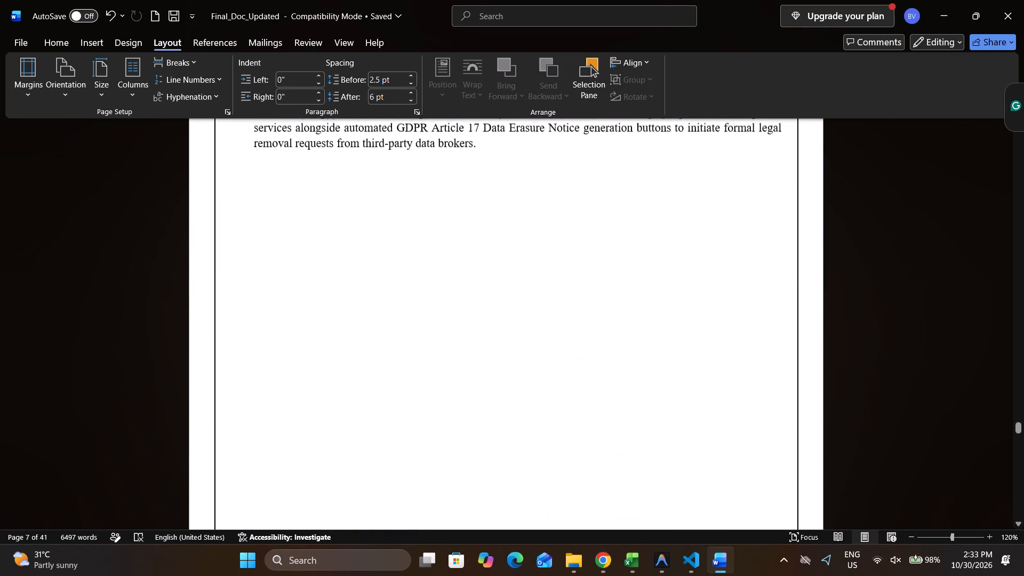
{"action": "scroll", "coordinate": [277, 253], "scroll_direction": "up", "scroll_amount": 3}
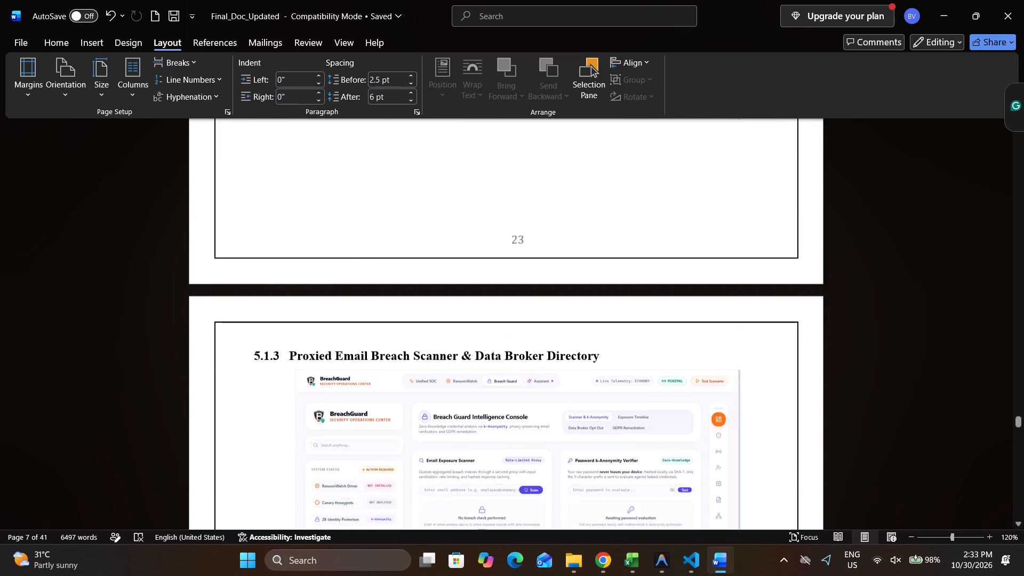
Review the Chapter 4 test case table and source code blocks, going back to the sequence diagram in section 3.3.5.
{"action": "scroll", "coordinate": [277, 253], "scroll_direction": "up", "scroll_amount": 4}
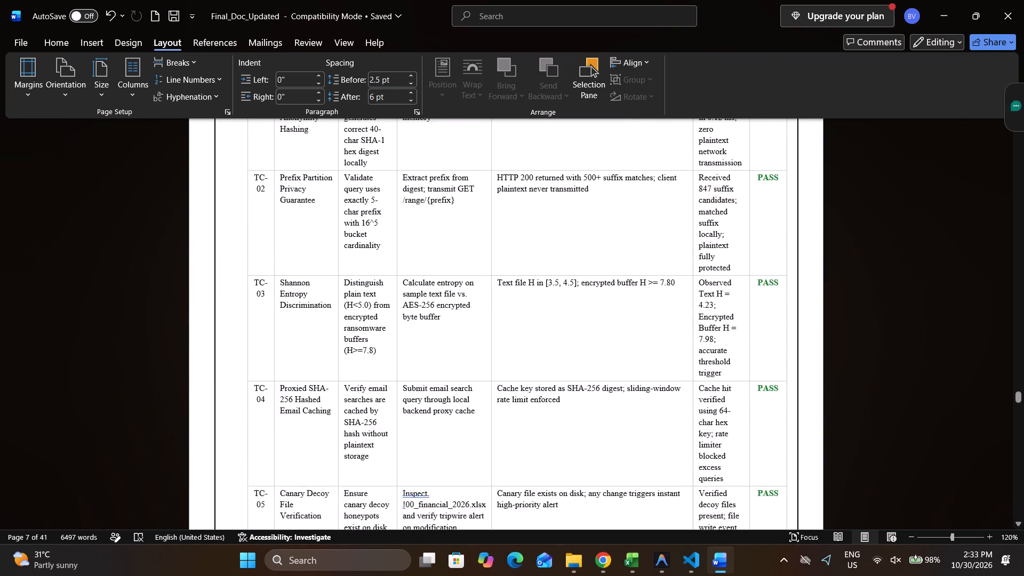
{"action": "scroll", "coordinate": [277, 253], "scroll_direction": "up", "scroll_amount": 4}
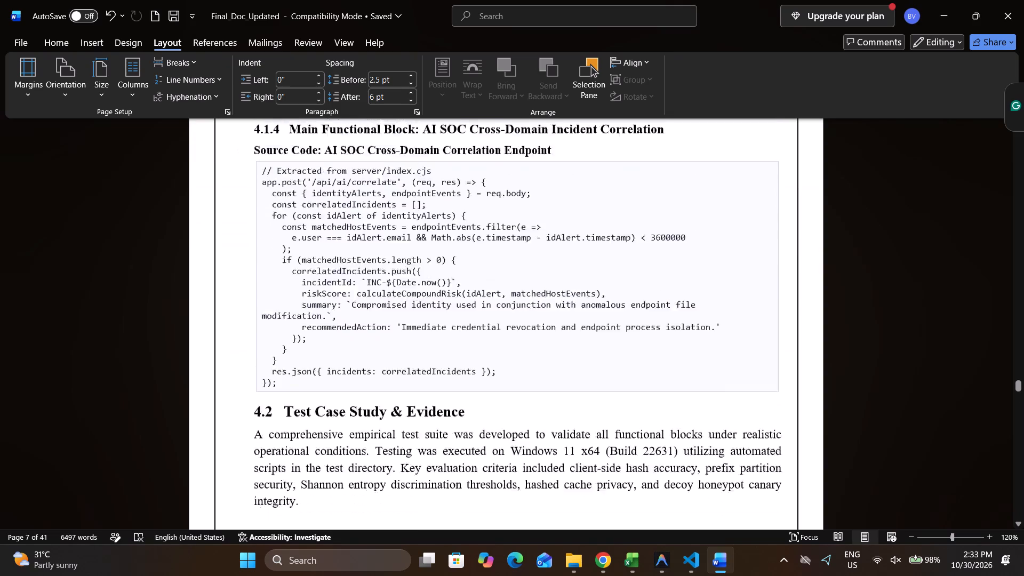
{"action": "scroll", "coordinate": [277, 253], "scroll_direction": "up", "scroll_amount": 2}
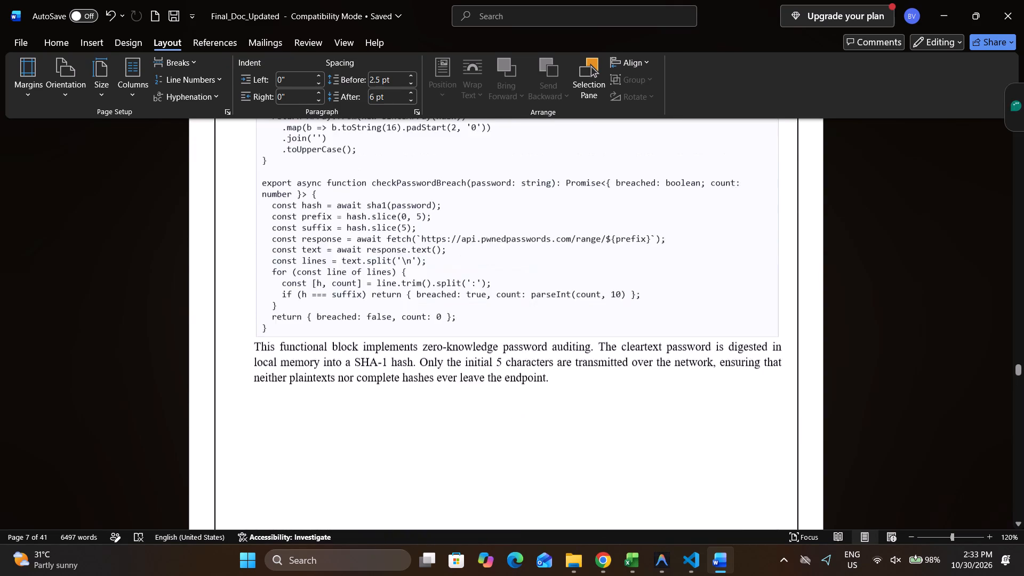
{"action": "scroll", "coordinate": [277, 253], "scroll_direction": "up", "scroll_amount": 2}
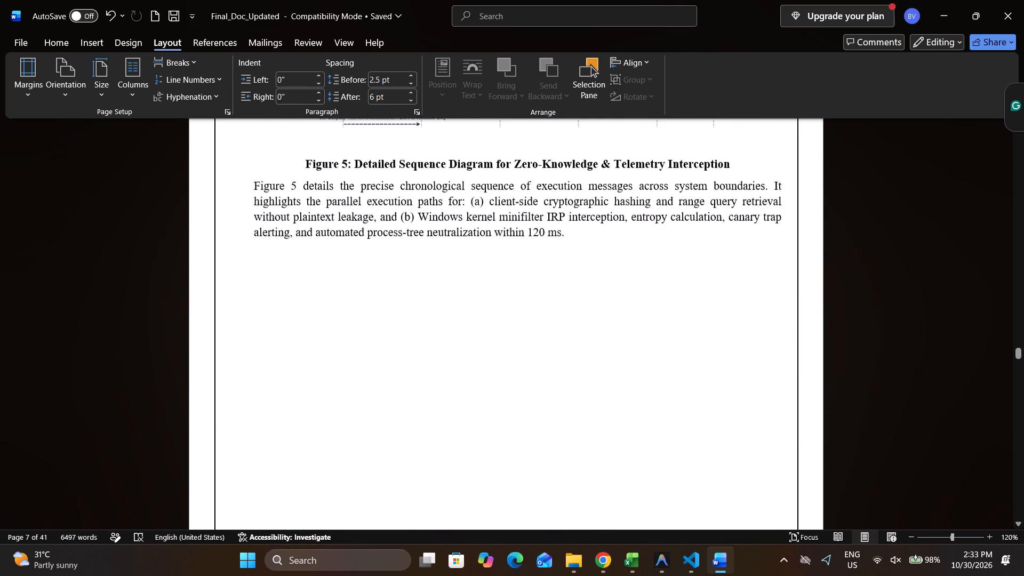
{"action": "left_click", "coordinate": [302, 253]}
{"action": "scroll", "coordinate": [302, 253], "scroll_direction": "up", "scroll_amount": 2}
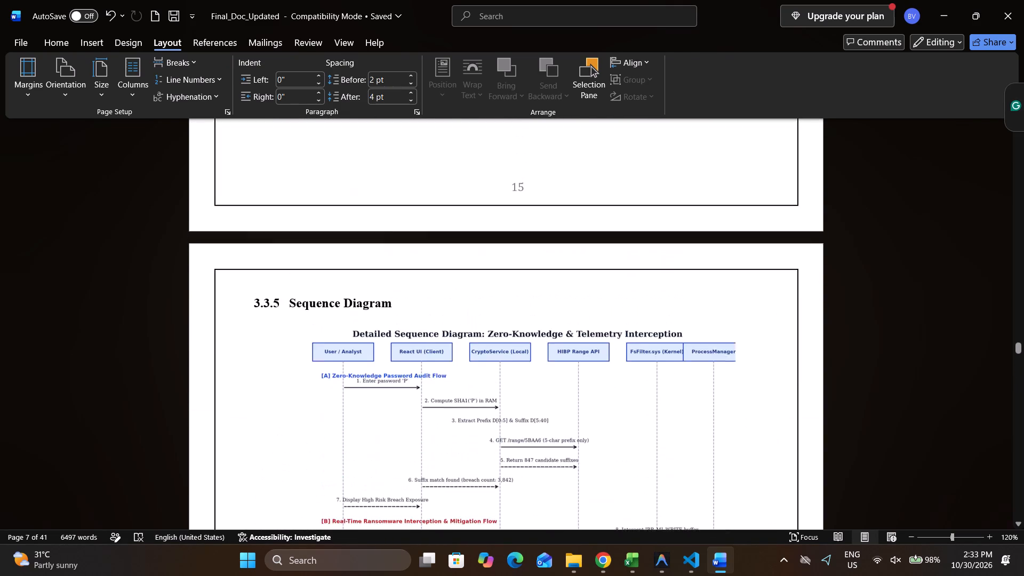
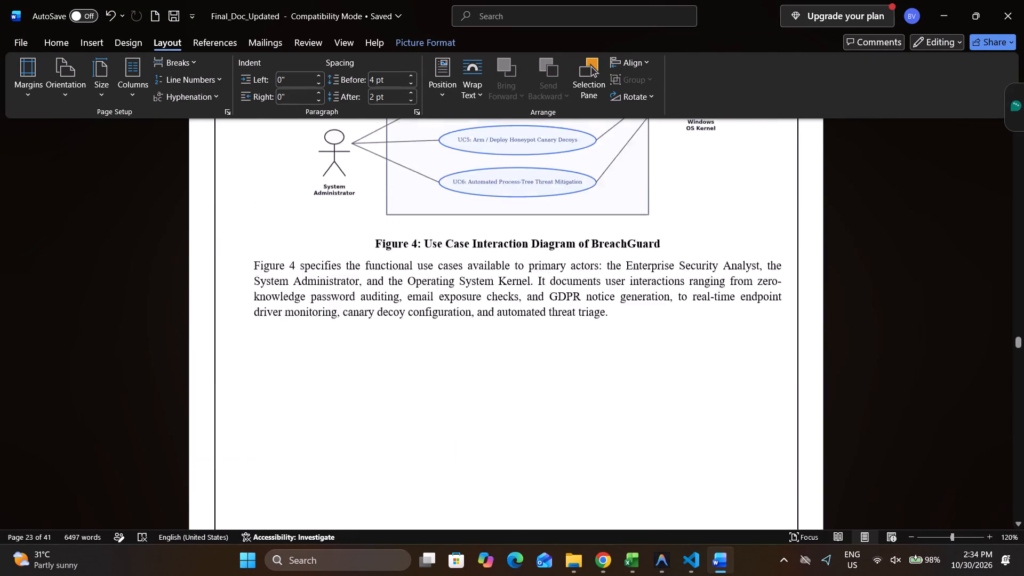
Review the diagram pages from the Figure 4 use case diagram back to section 3.3.2 Data Flow Diagram, and save the report.
{"action": "scroll", "coordinate": [434, 281], "scroll_direction": "up", "scroll_amount": 1}
{"action": "left_click", "coordinate": [391, 219]}
{"action": "scroll", "coordinate": [391, 219], "scroll_direction": "up", "scroll_amount": 3}
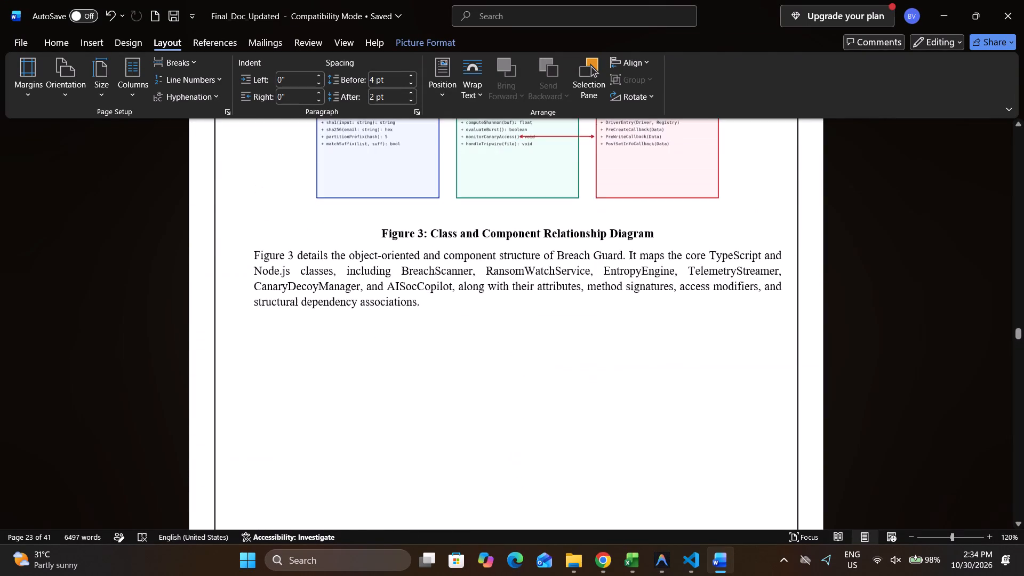
{"action": "scroll", "coordinate": [391, 219], "scroll_direction": "up", "scroll_amount": 3}
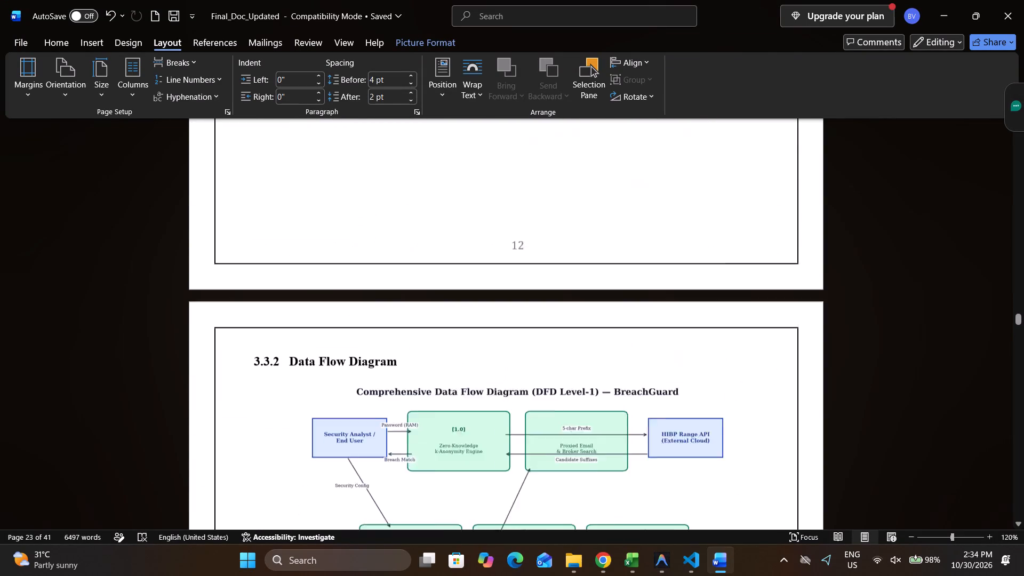
{"action": "left_click", "coordinate": [394, 382]}
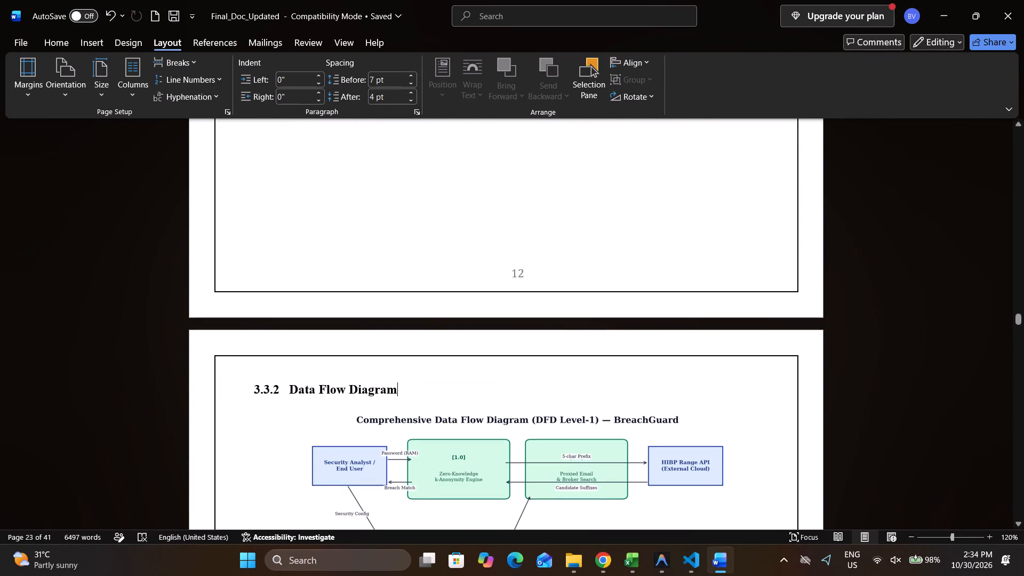
{"action": "key", "text": "ctrl+s"}
{"action": "key", "text": "ctrl+s"}
Switch to the Downloads folder in File Explorer and copy the Final_Doc_Updated Word file.
{"action": "key", "text": "alt+Tab"}
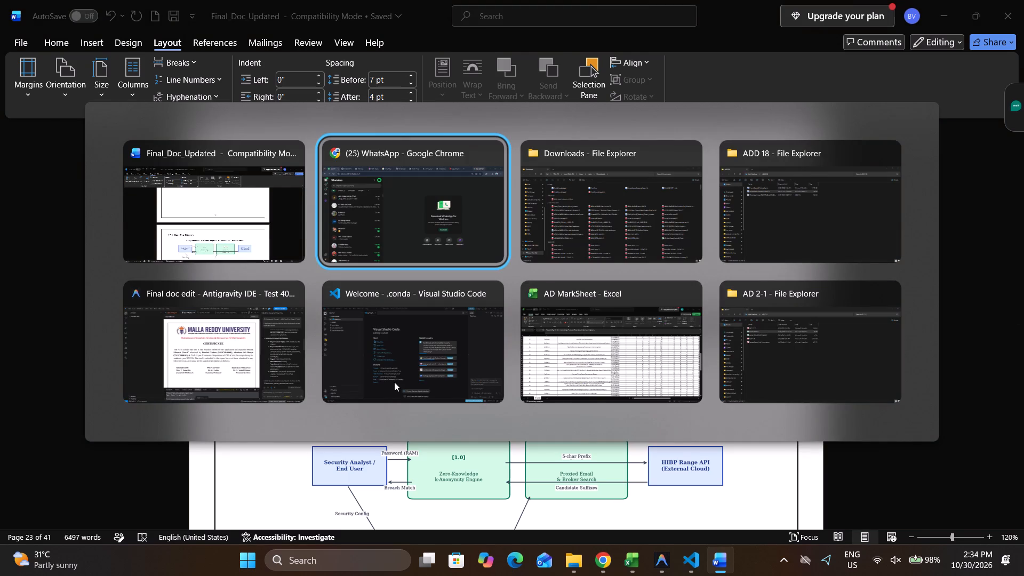
{"action": "key", "text": "alt+Tab"}
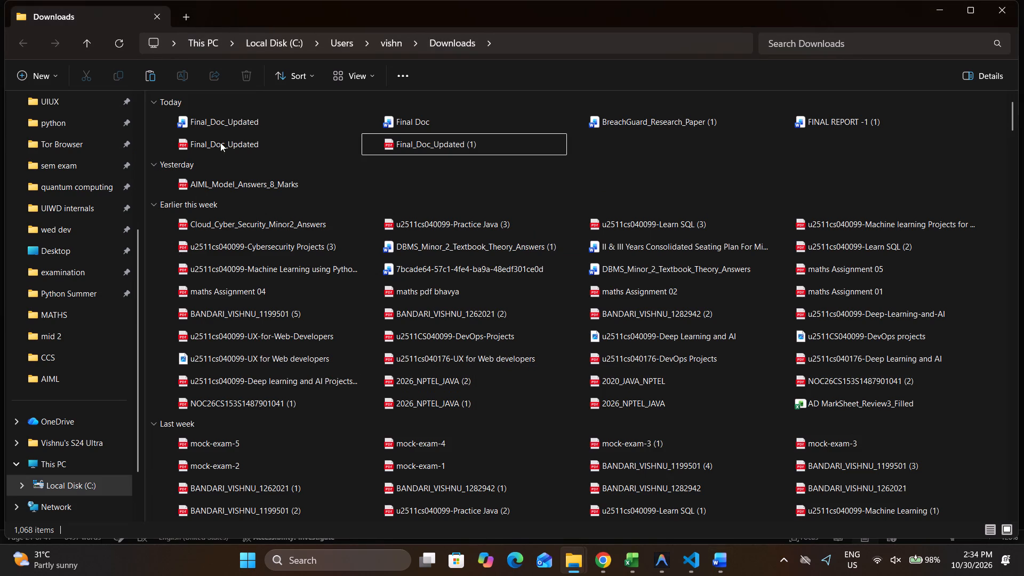
{"action": "left_click", "coordinate": [246, 127]}
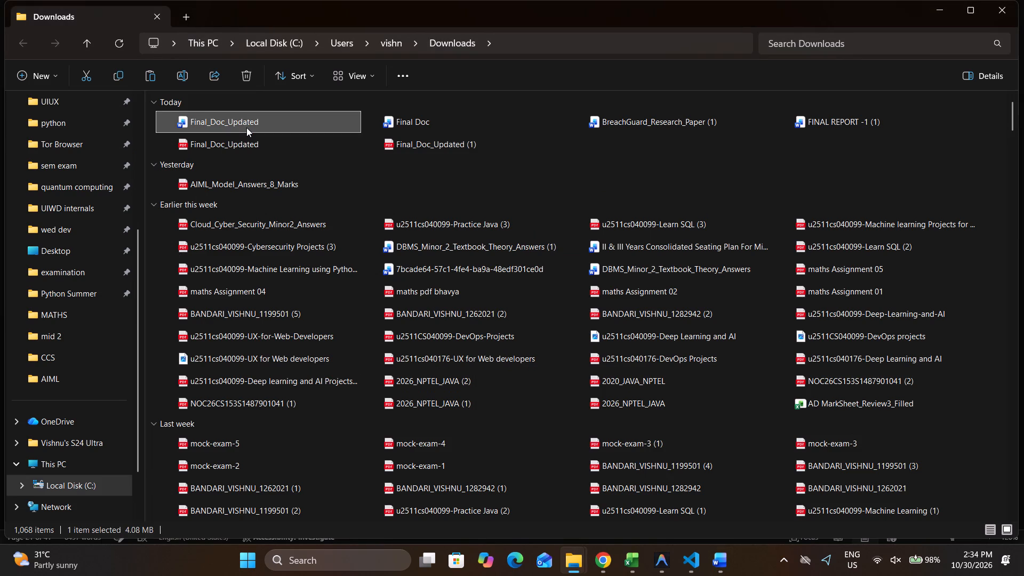
{"action": "key", "text": "ctrl+c"}
{"action": "key", "text": "ctrl+c"}
{"action": "key", "text": "ctrl+c"}
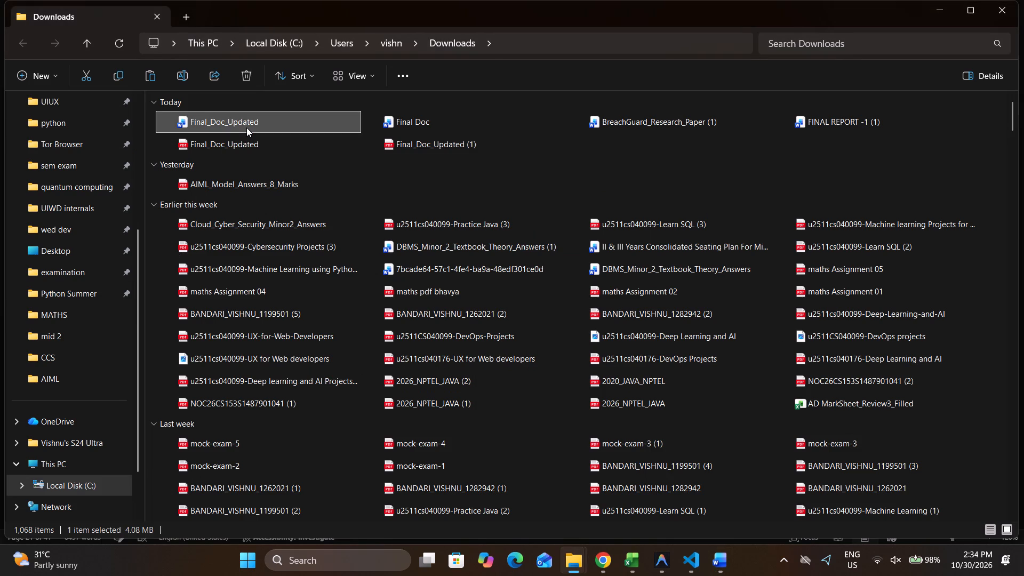
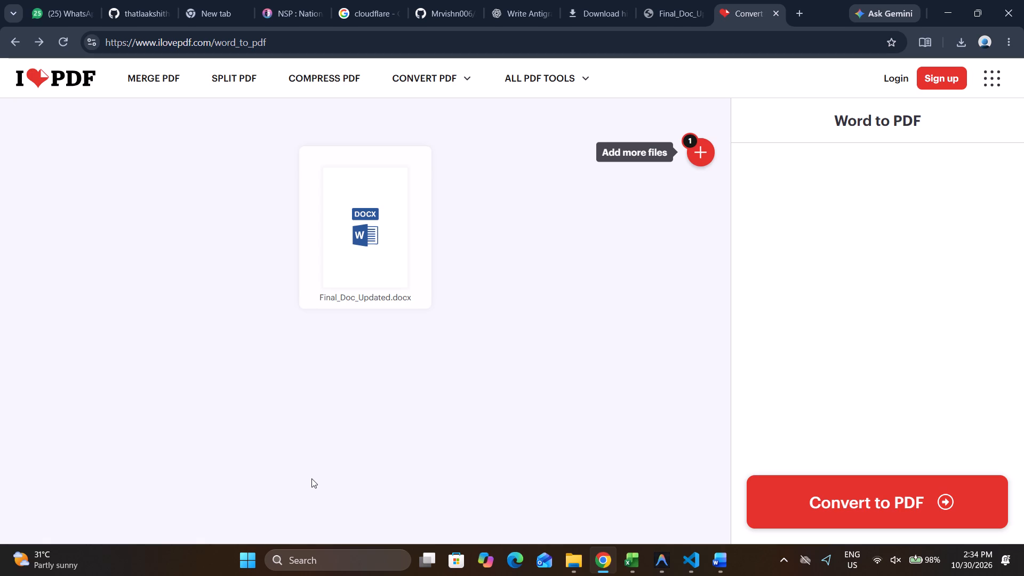
Convert the loaded Final_Doc_Updated.docx to PDF and download the converted file.
{"action": "left_click", "coordinate": [815, 513]}
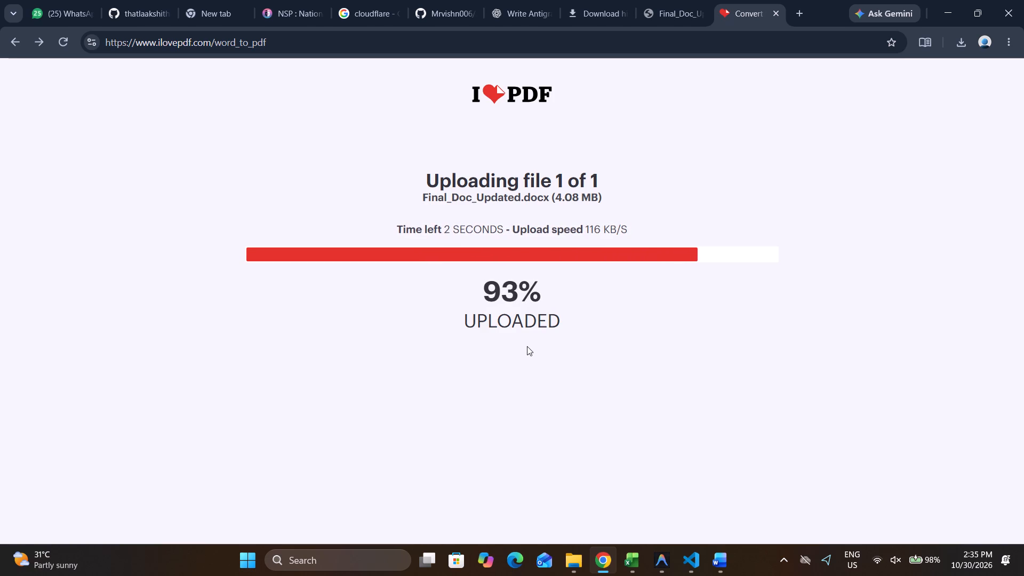
{"action": "scroll", "coordinate": [601, 345], "scroll_direction": "down", "scroll_amount": 1}
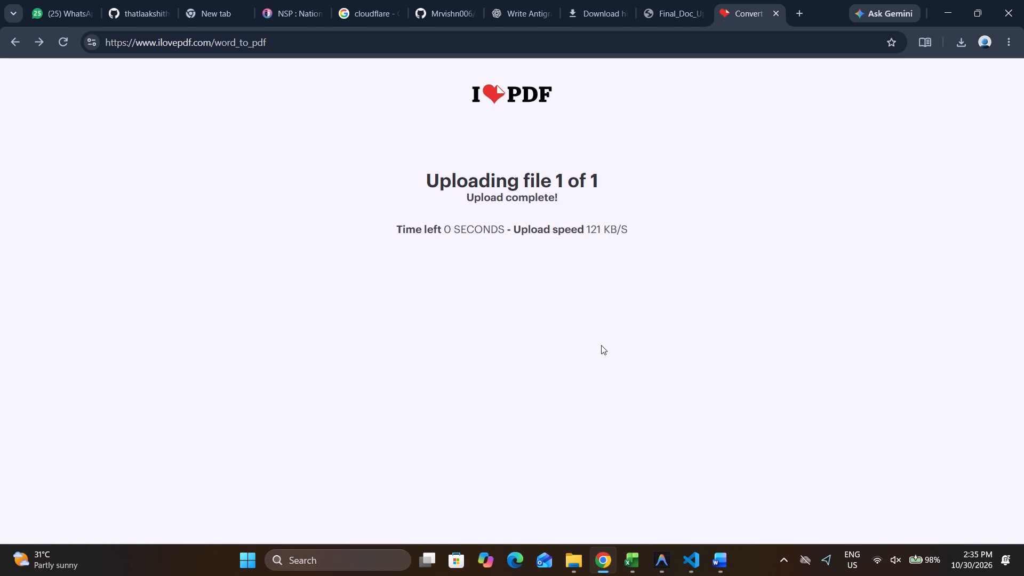
{"action": "scroll", "coordinate": [601, 345], "scroll_direction": "down", "scroll_amount": 2}
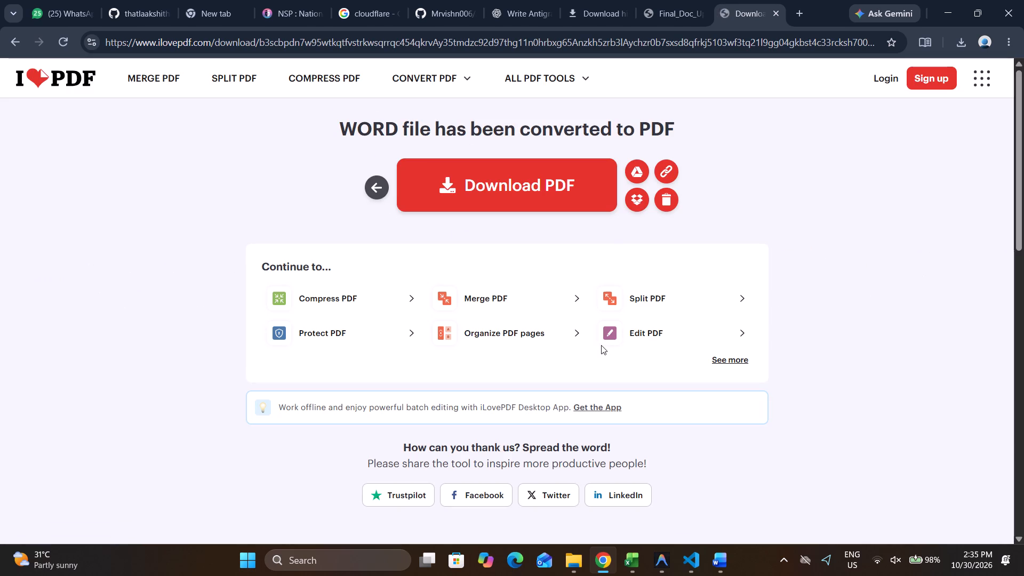
{"action": "left_click", "coordinate": [557, 194]}
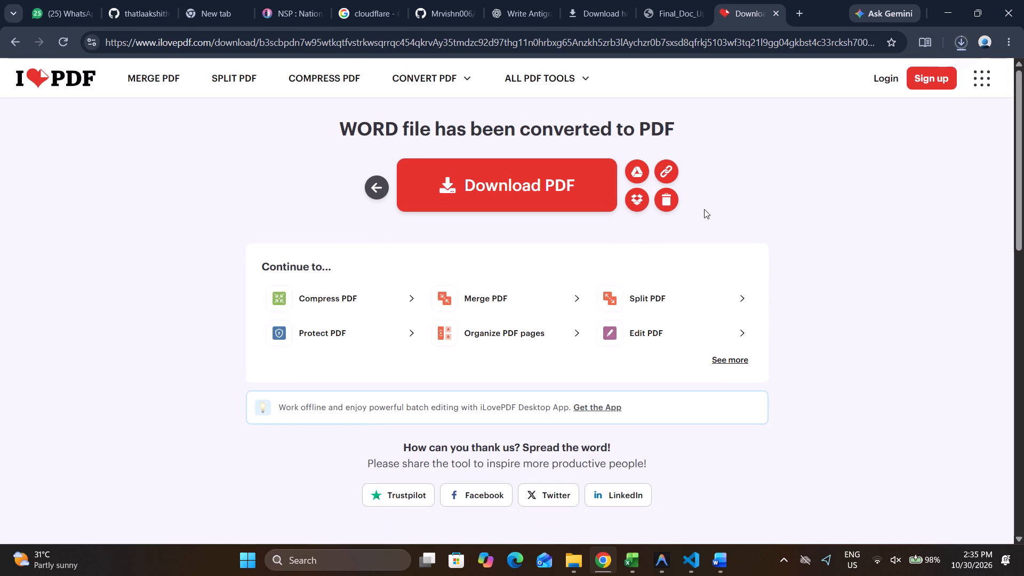
Locate the newly downloaded report PDF in its folder from the browser's download history.
{"action": "key", "text": "ctrl+j"}
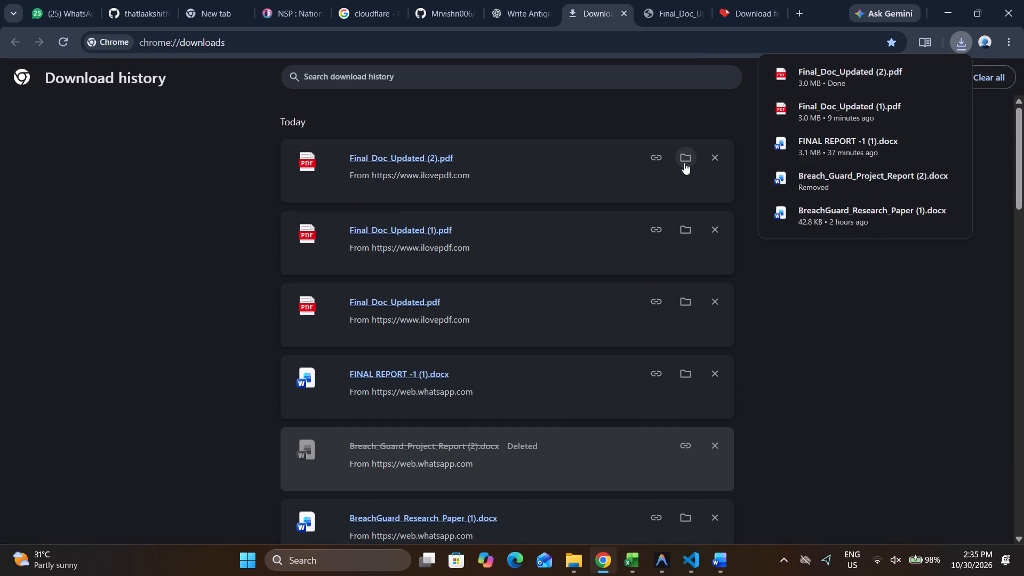
{"action": "left_click", "coordinate": [684, 163]}
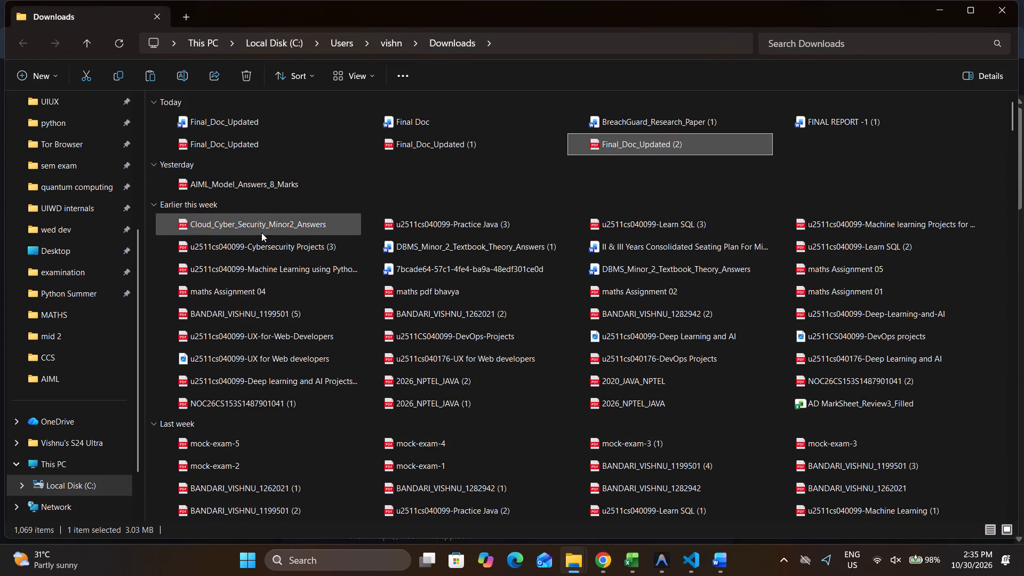
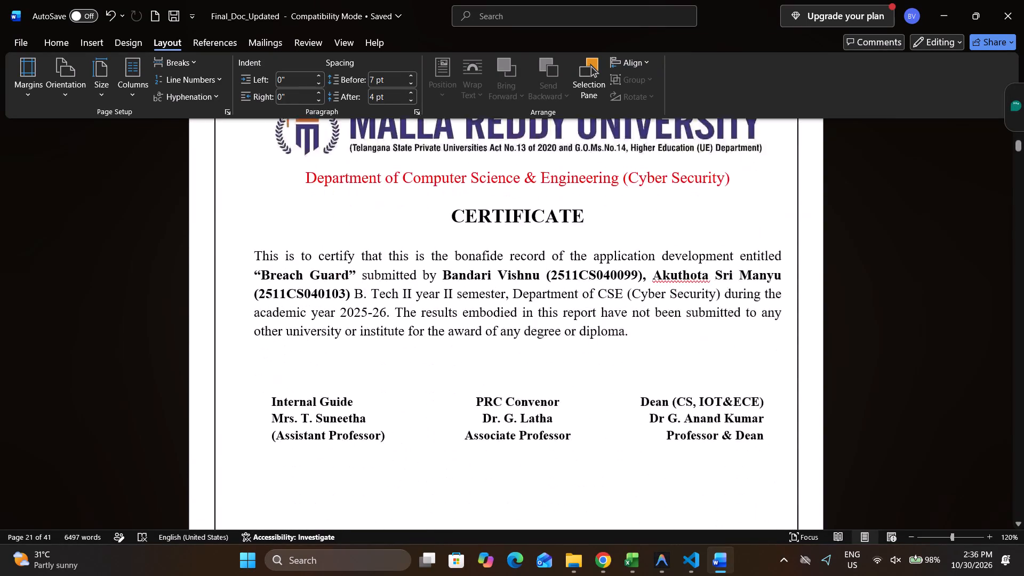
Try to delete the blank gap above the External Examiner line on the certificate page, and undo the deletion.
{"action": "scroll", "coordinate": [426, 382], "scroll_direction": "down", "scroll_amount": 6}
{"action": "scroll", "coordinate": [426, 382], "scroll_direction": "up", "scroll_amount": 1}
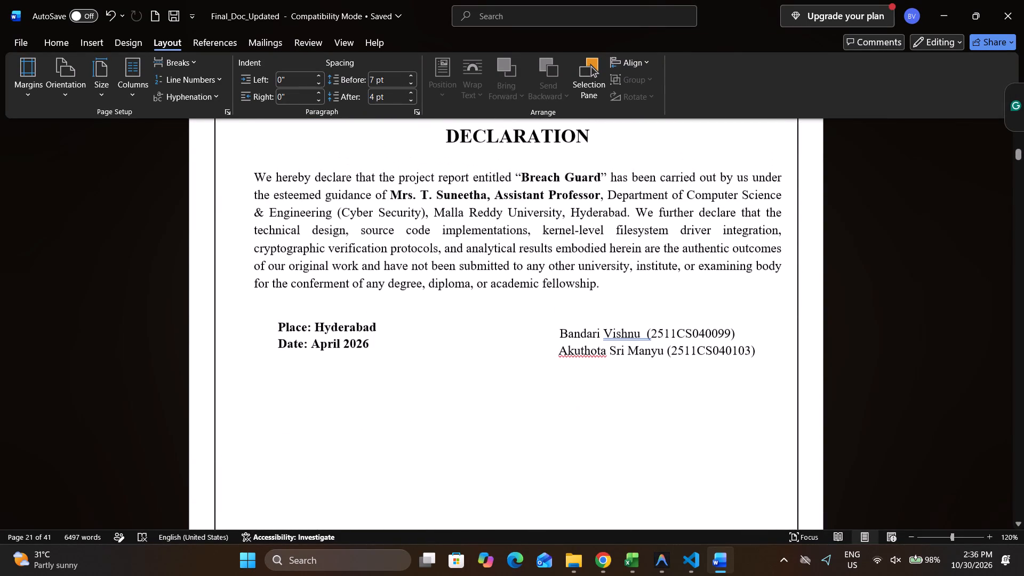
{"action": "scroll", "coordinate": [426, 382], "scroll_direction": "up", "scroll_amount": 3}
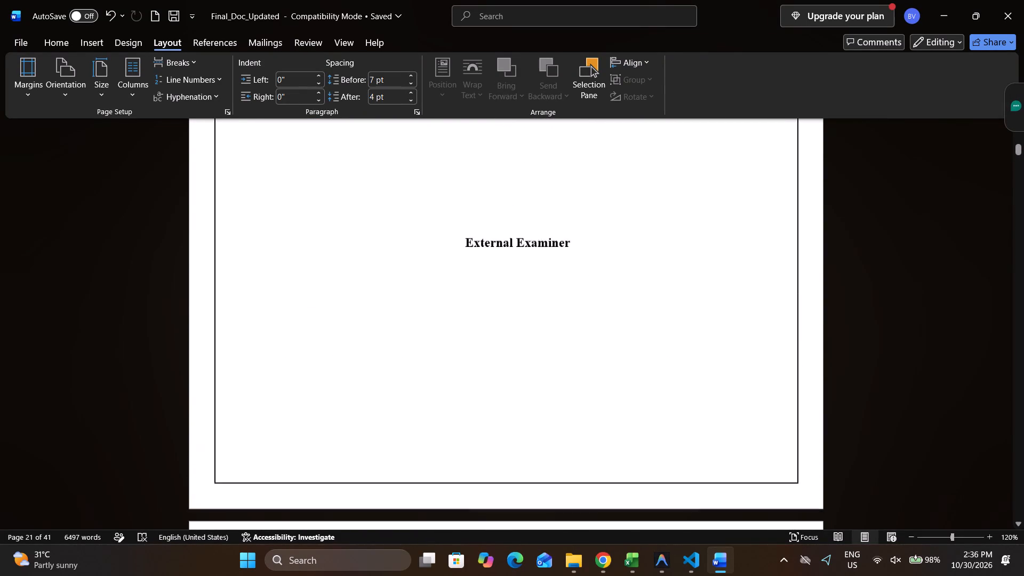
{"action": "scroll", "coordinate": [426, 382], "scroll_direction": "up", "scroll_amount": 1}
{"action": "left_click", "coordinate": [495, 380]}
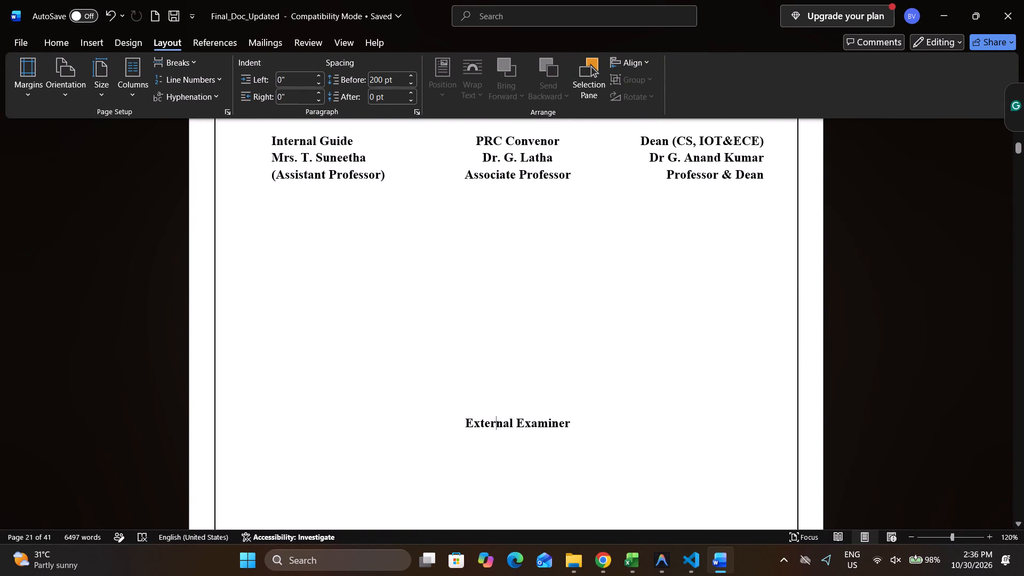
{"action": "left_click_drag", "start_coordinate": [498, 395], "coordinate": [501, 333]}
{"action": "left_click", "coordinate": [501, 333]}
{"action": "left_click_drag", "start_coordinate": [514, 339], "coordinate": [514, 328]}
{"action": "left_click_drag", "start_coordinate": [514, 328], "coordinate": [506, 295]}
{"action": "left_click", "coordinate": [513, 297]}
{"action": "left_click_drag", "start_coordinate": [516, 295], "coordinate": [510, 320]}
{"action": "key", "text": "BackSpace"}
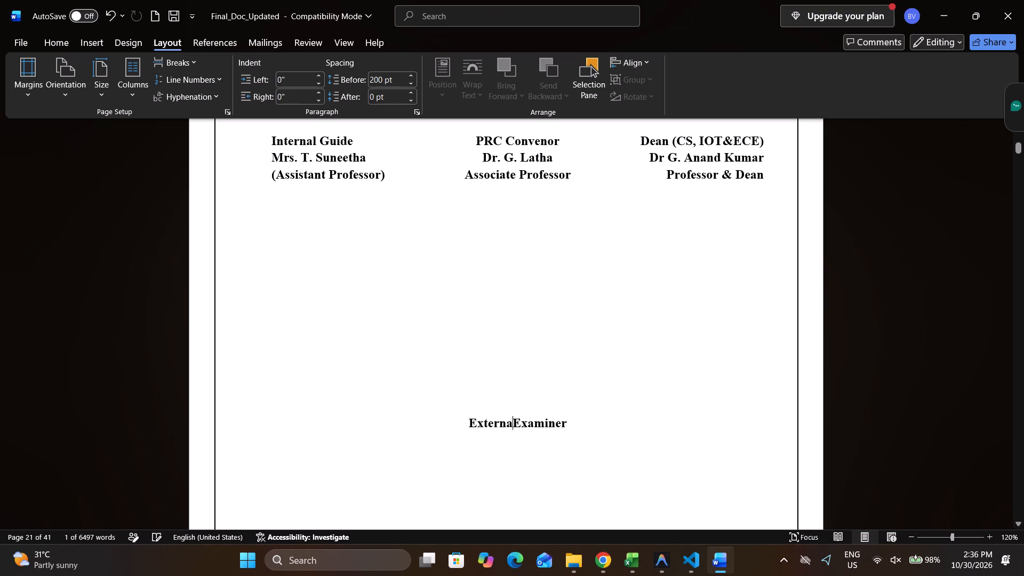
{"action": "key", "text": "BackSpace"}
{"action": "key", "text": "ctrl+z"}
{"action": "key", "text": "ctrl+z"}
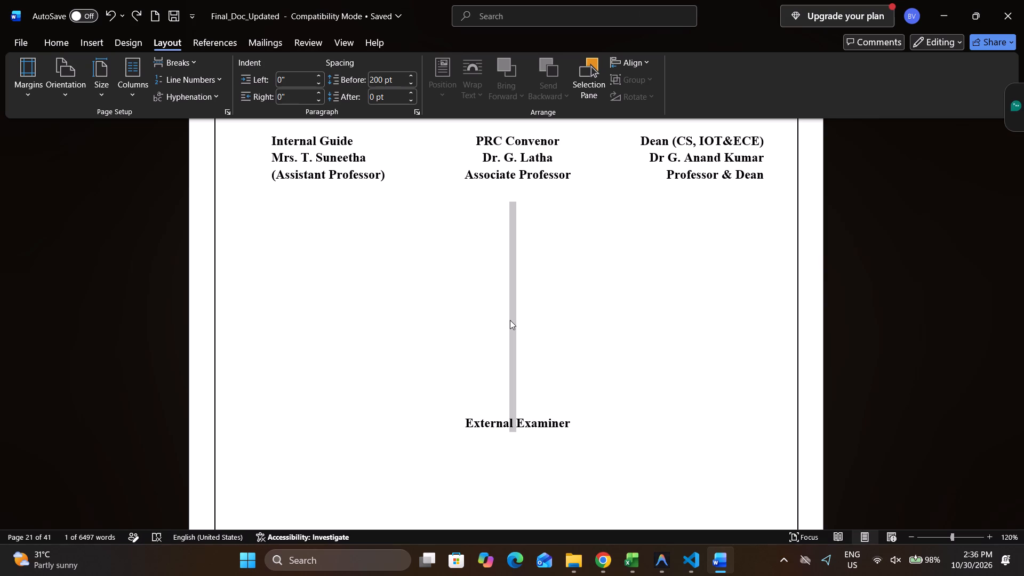
Examine the blank space and paragraph spacing around the External Examiner line on the certificate page.
{"action": "double_click", "coordinate": [559, 321]}
{"action": "left_click", "coordinate": [463, 354]}
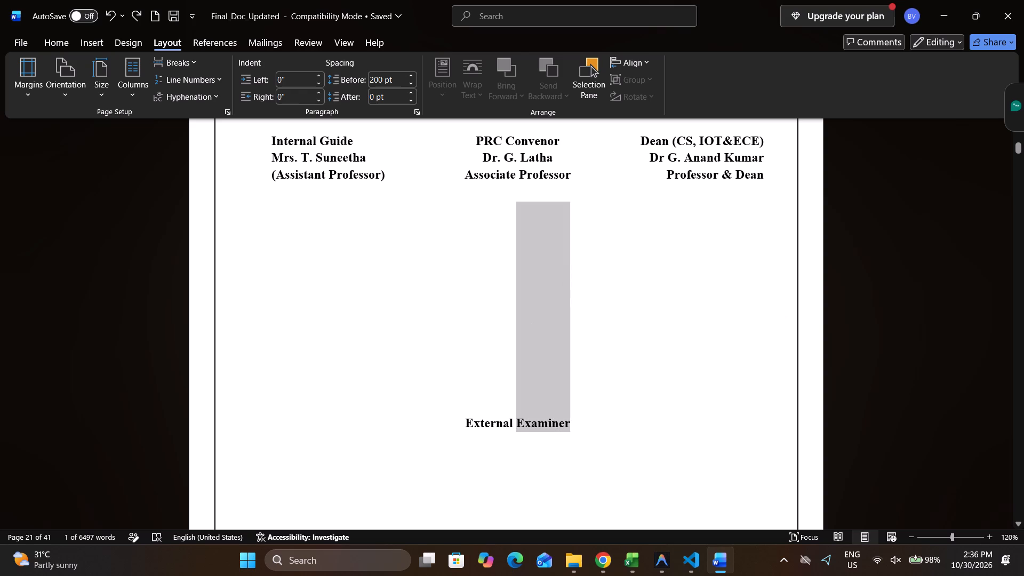
{"action": "left_click", "coordinate": [500, 367]}
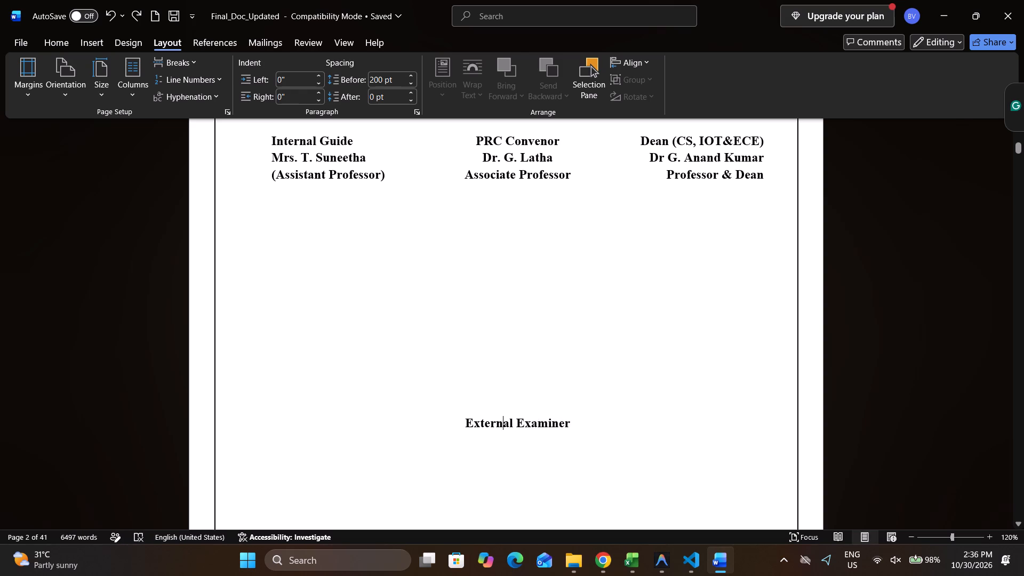
{"action": "scroll", "coordinate": [560, 460], "scroll_direction": "down", "scroll_amount": 1}
{"action": "left_click", "coordinate": [582, 325]}
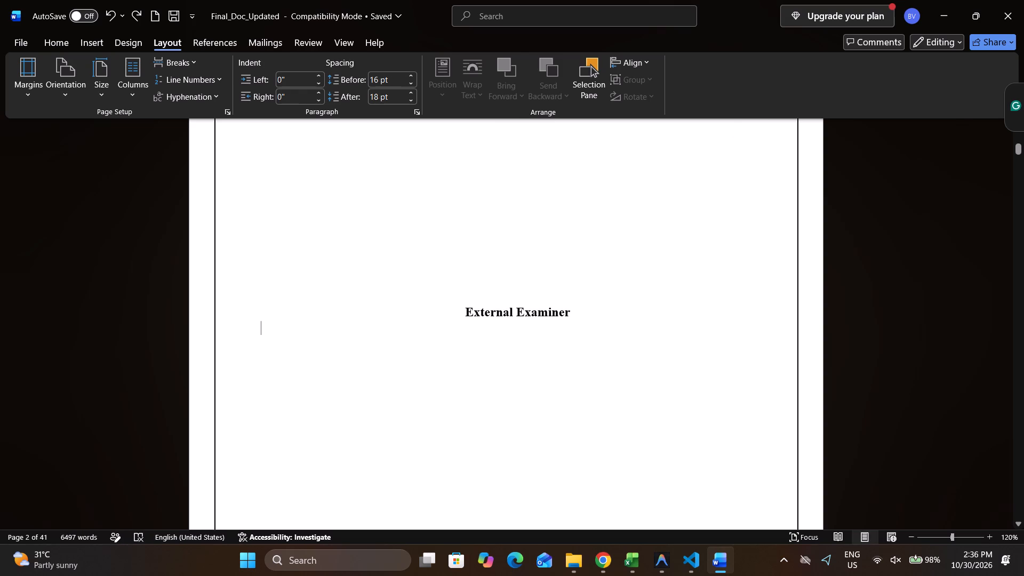
{"action": "left_click_drag", "start_coordinate": [270, 286], "coordinate": [530, 325]}
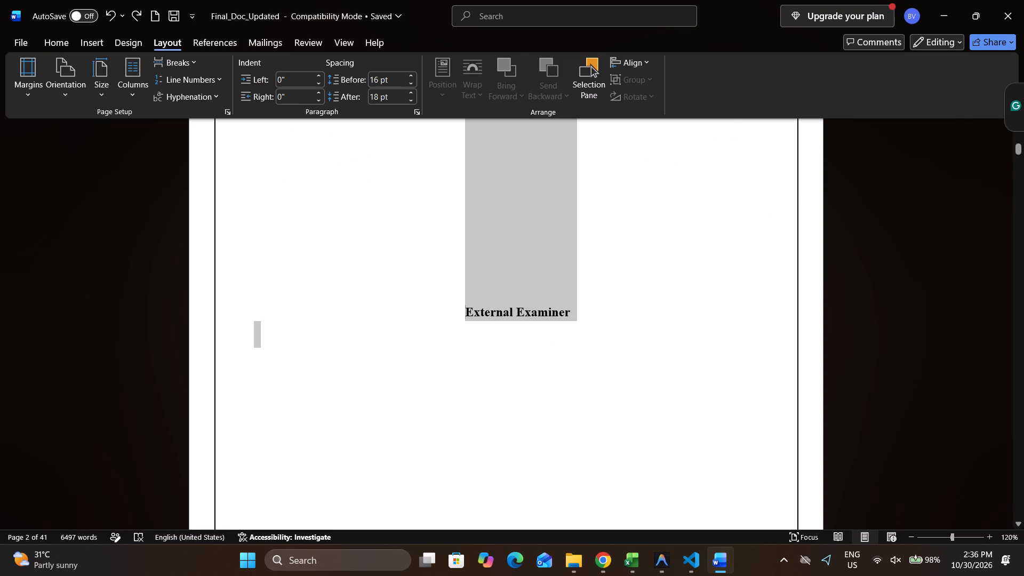
{"action": "left_click_drag", "start_coordinate": [530, 325], "coordinate": [530, 324]}
{"action": "left_click", "coordinate": [530, 324]}
{"action": "left_click_drag", "start_coordinate": [717, 298], "coordinate": [546, 329]}
{"action": "left_click_drag", "start_coordinate": [546, 329], "coordinate": [520, 306]}
{"action": "left_click", "coordinate": [520, 306]}
{"action": "left_click", "coordinate": [498, 309]}
{"action": "scroll", "coordinate": [498, 309], "scroll_direction": "up", "scroll_amount": 1}
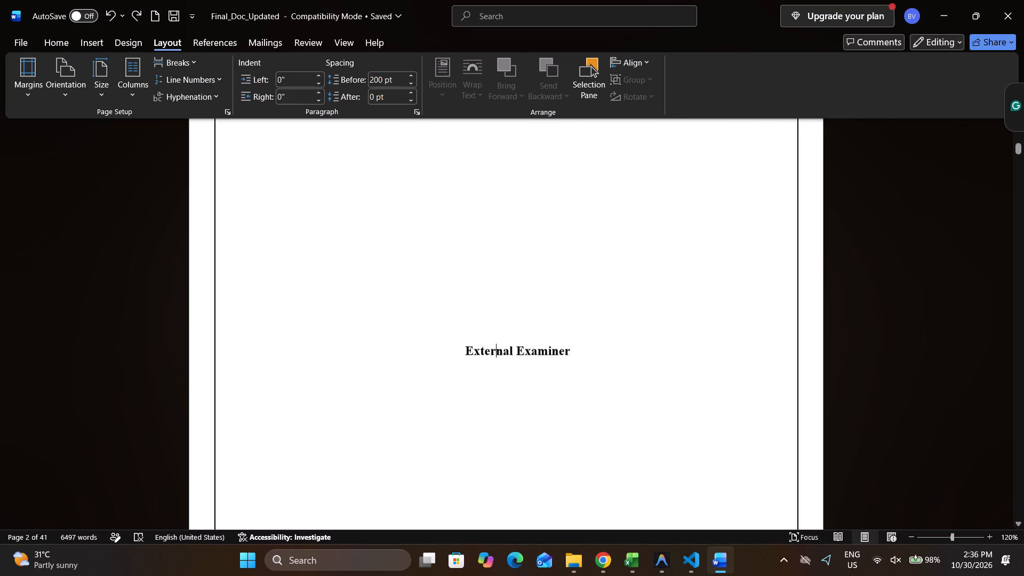
{"action": "scroll", "coordinate": [498, 309], "scroll_direction": "up", "scroll_amount": 1}
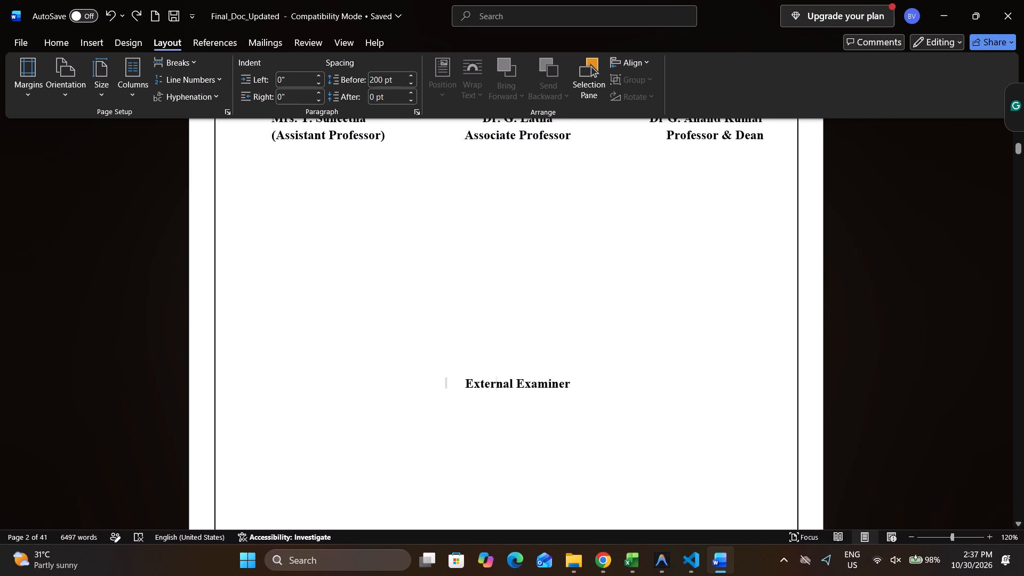
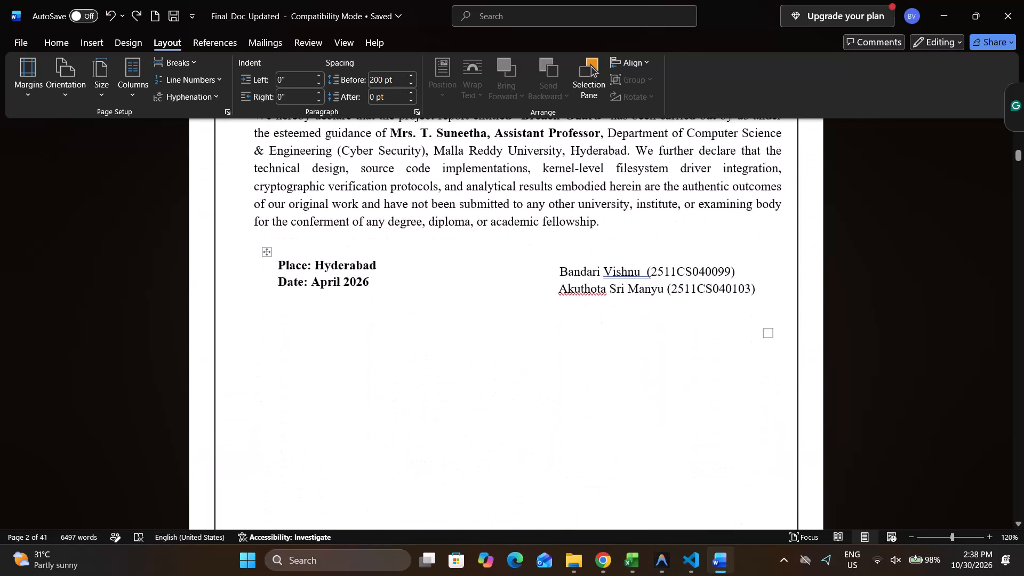
Place the text cursor in the first student's name line beside the Place and Date lines on the Declaration page.
{"action": "scroll", "coordinate": [498, 309], "scroll_direction": "up", "scroll_amount": 3}
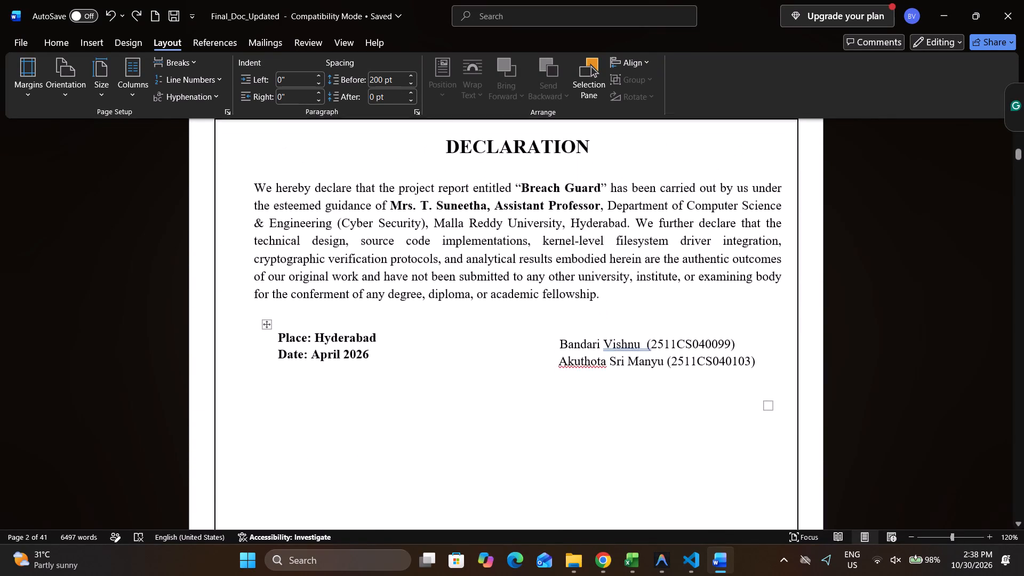
{"action": "left_click", "coordinate": [667, 283]}
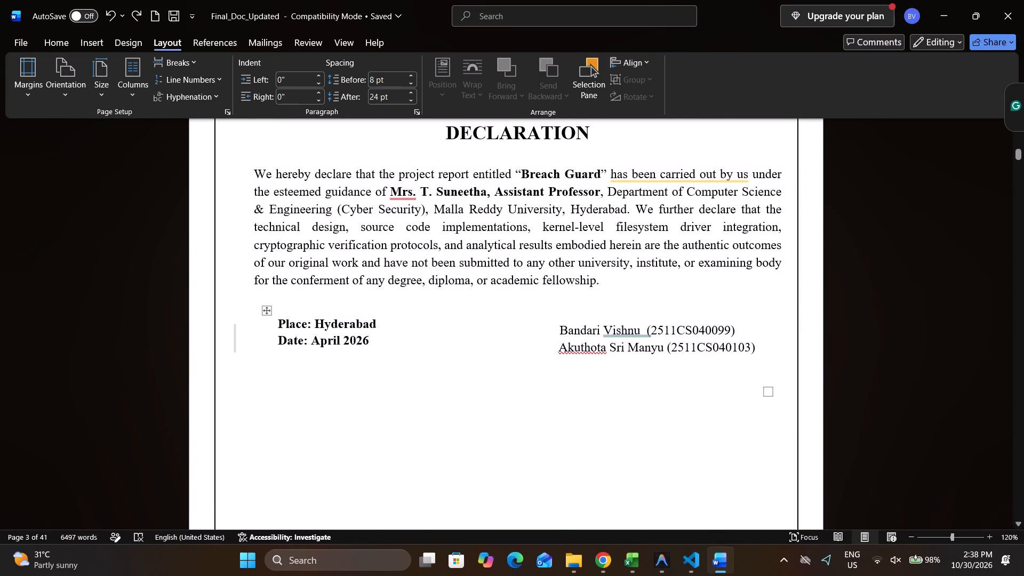
{"action": "left_click", "coordinate": [582, 316]}
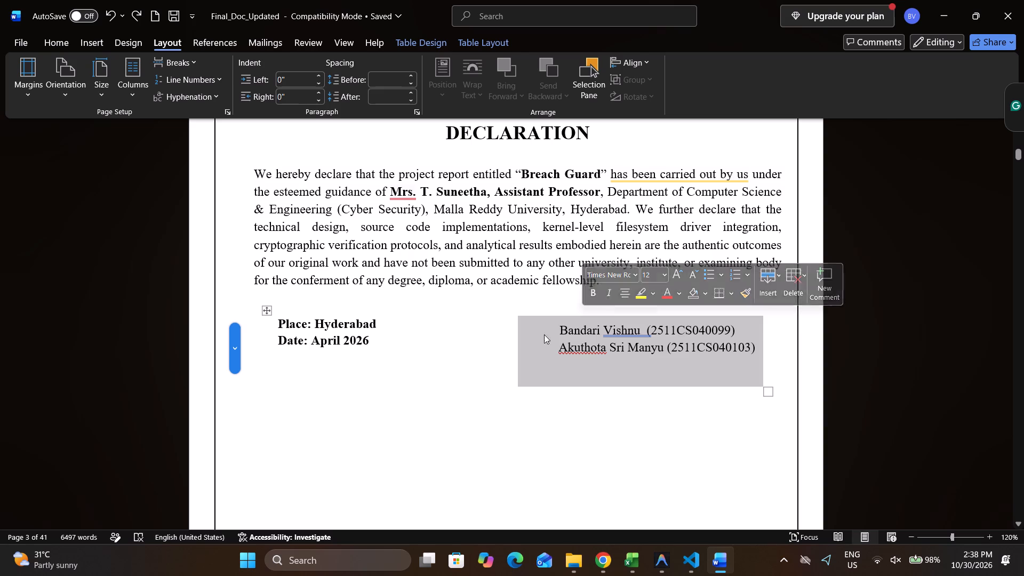
{"action": "left_click", "coordinate": [539, 338]}
{"action": "left_click", "coordinate": [565, 322]}
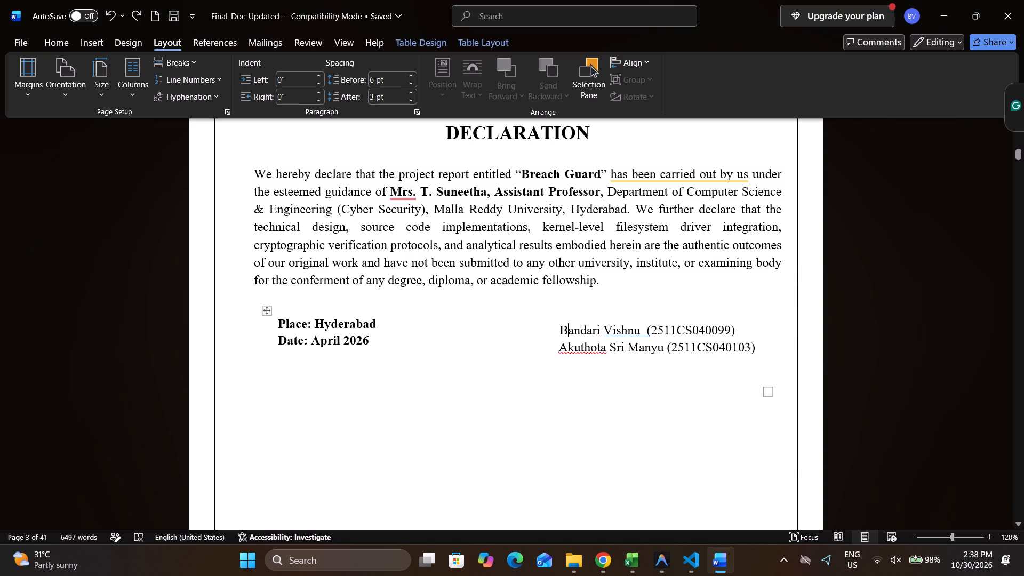
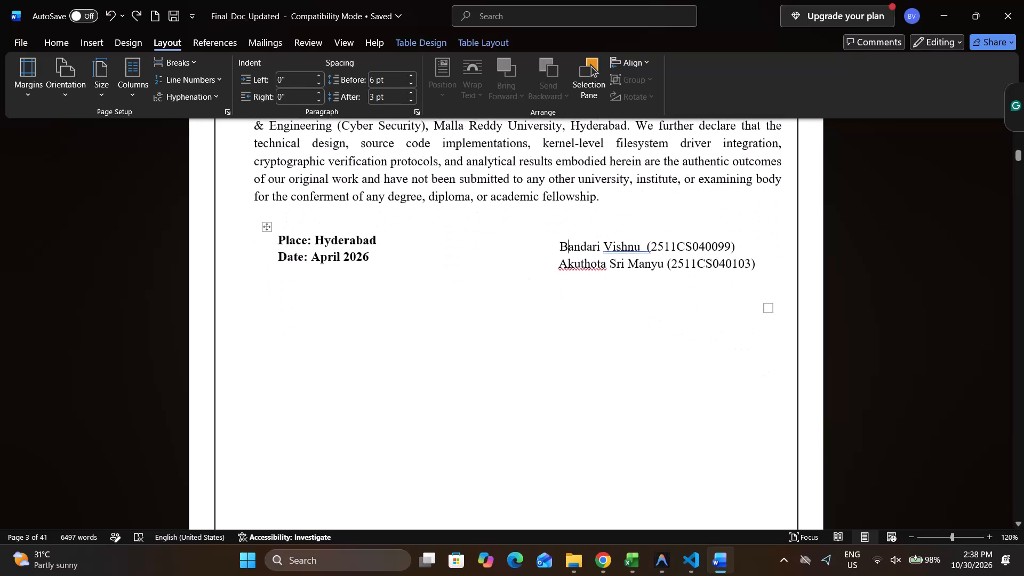
Insert four blank lines above the first student's name so the student names sit lower than the Place and Date lines.
{"action": "left_click", "coordinate": [562, 241]}
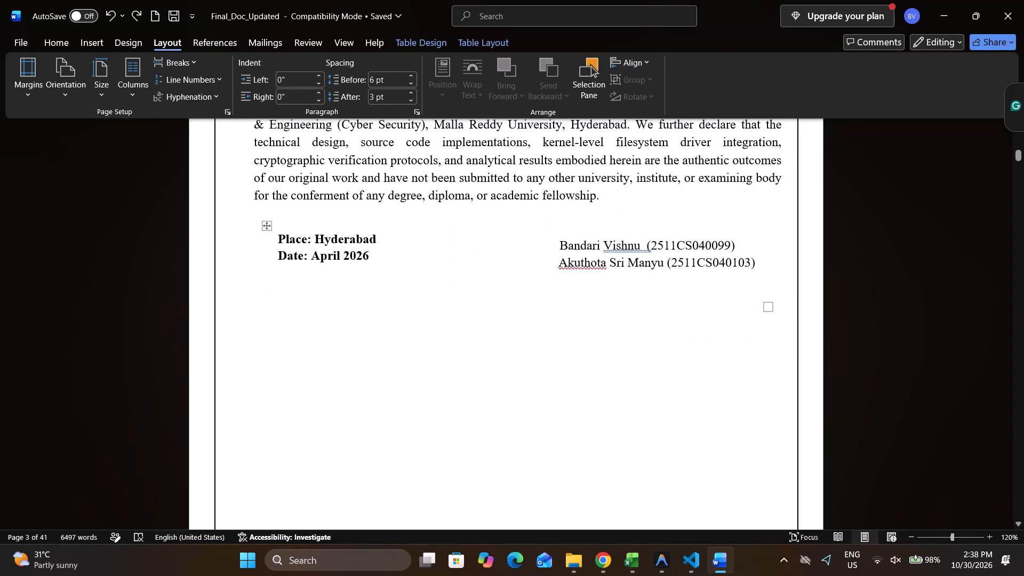
{"action": "key", "text": "Return"}
{"action": "key", "text": "Return"}
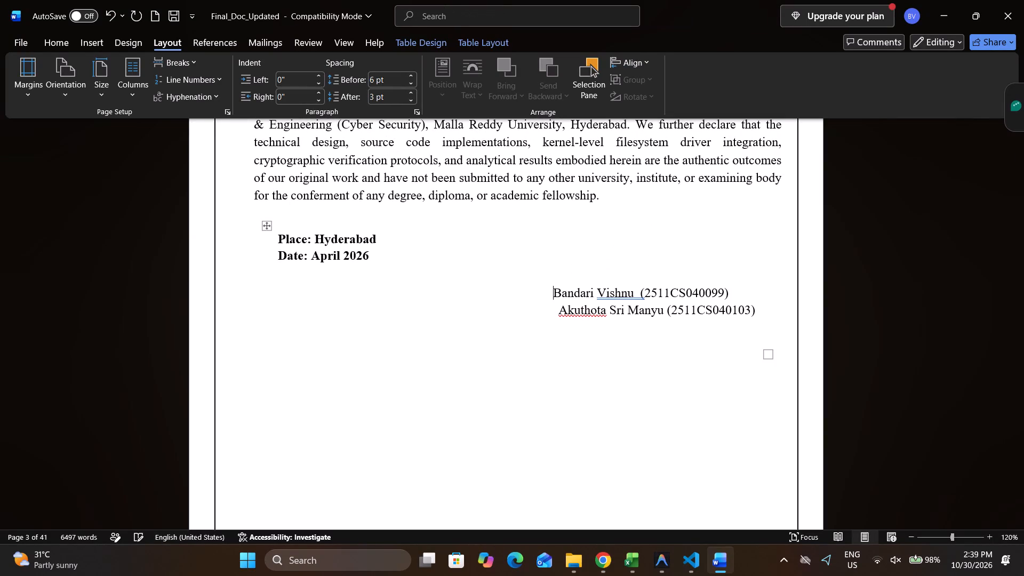
{"action": "key", "text": "Return"}
{"action": "key", "text": "Return"}
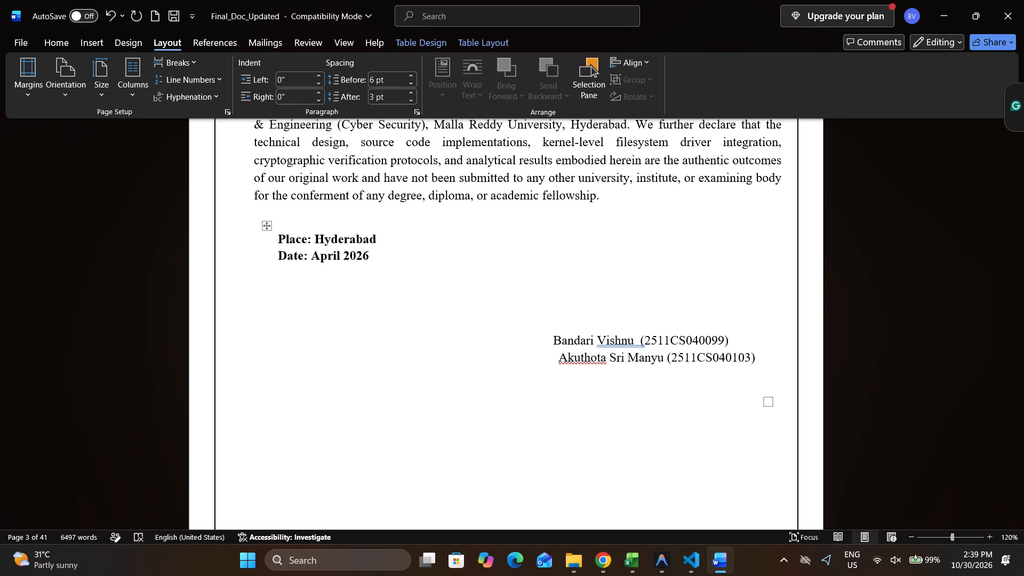
Delete two leading spaces before the second student's name to bring it closer into line with the first name.
{"action": "left_click", "coordinate": [561, 353]}
{"action": "key", "text": "BackSpace"}
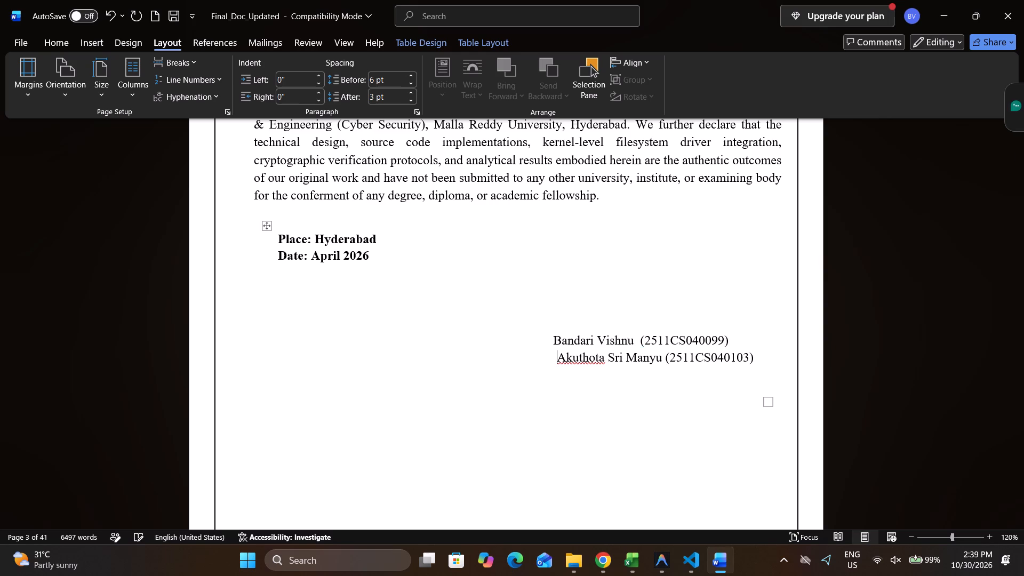
{"action": "key", "text": "BackSpace"}
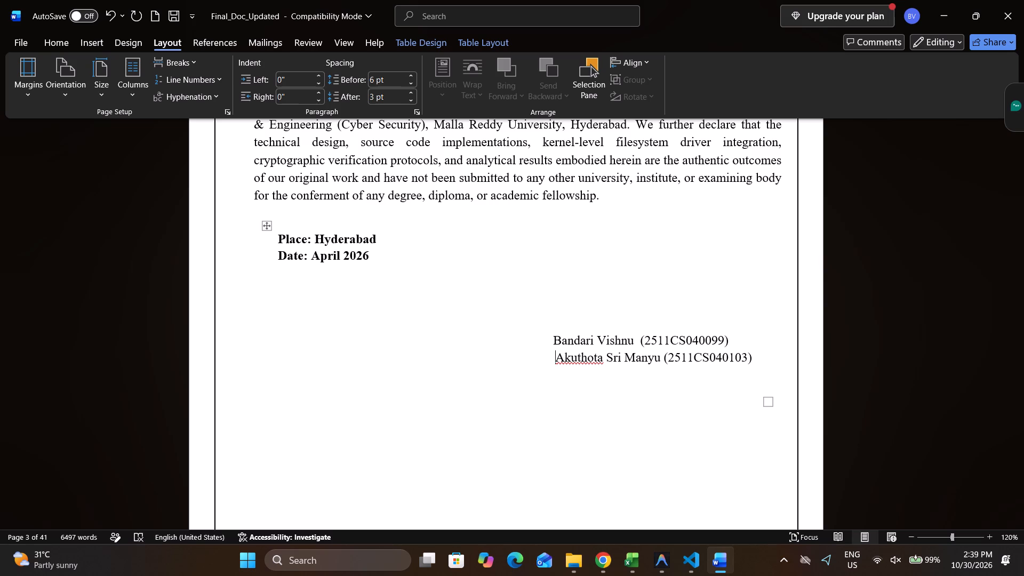
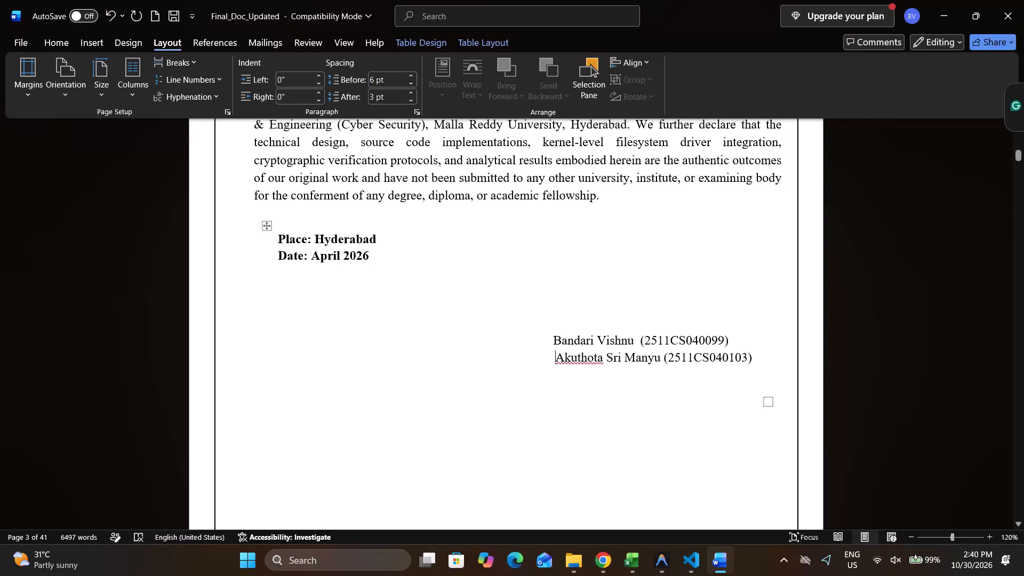
Review the layout of the declaration page and go back to the certificate page to check its signatory block.
{"action": "scroll", "coordinate": [623, 300], "scroll_direction": "down", "scroll_amount": 1}
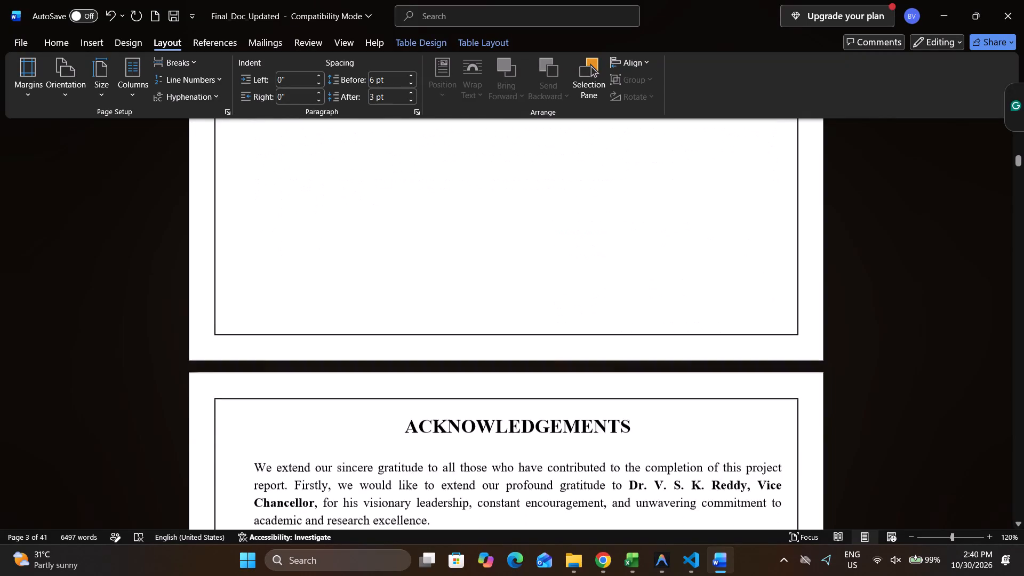
{"action": "scroll", "coordinate": [594, 351], "scroll_direction": "up", "scroll_amount": 2}
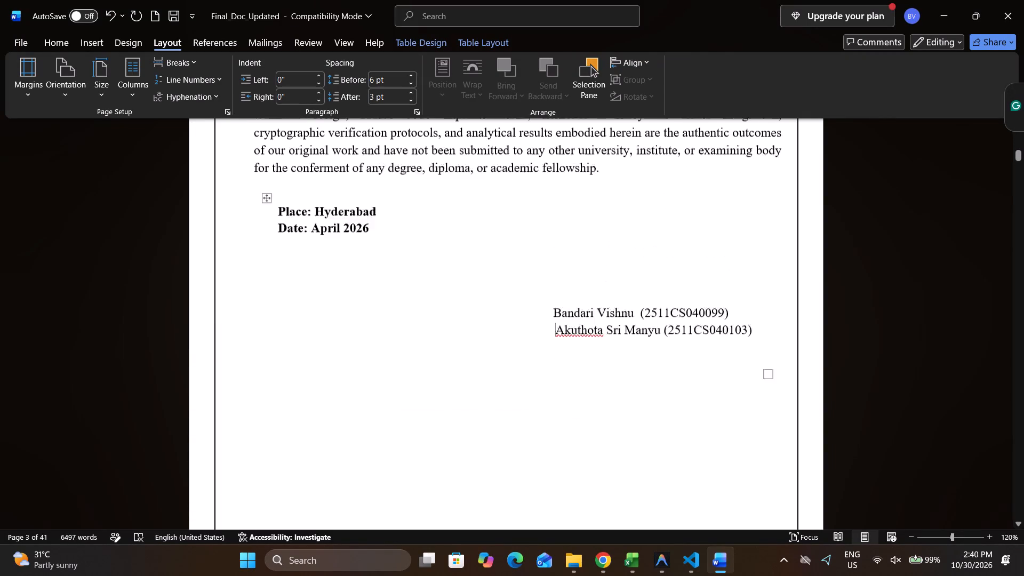
{"action": "scroll", "coordinate": [594, 351], "scroll_direction": "up", "scroll_amount": 3}
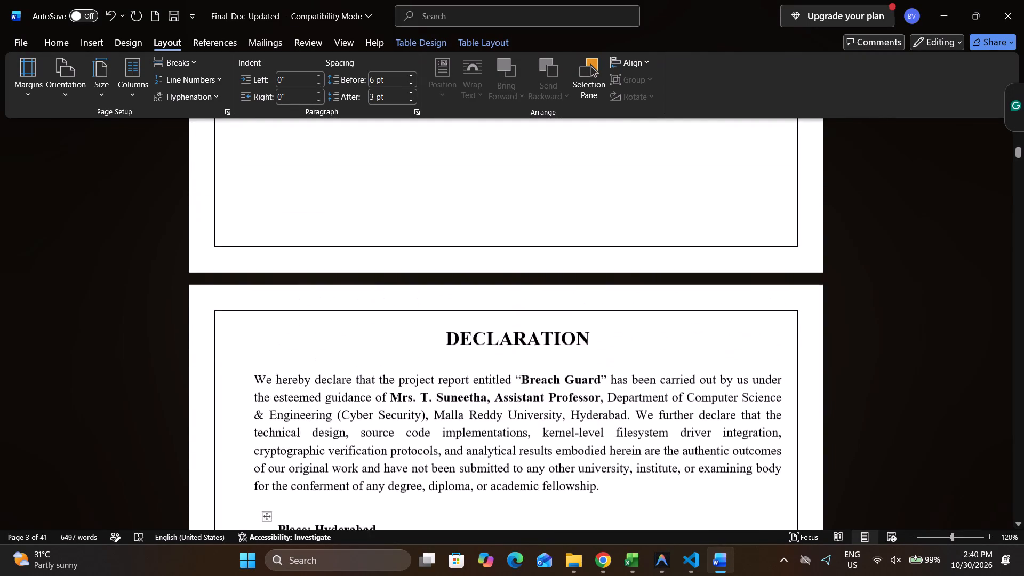
{"action": "scroll", "coordinate": [594, 351], "scroll_direction": "up", "scroll_amount": 3}
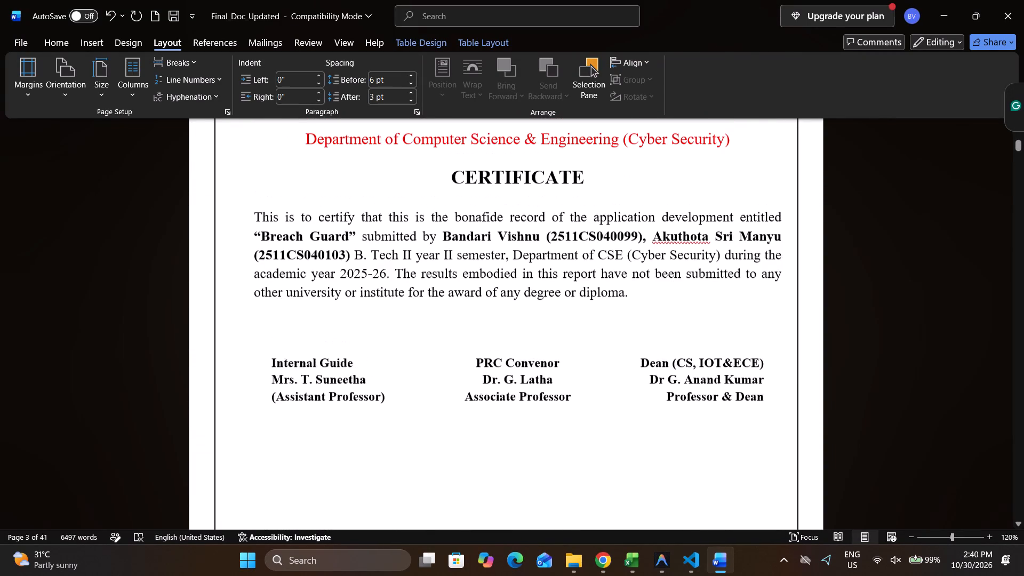
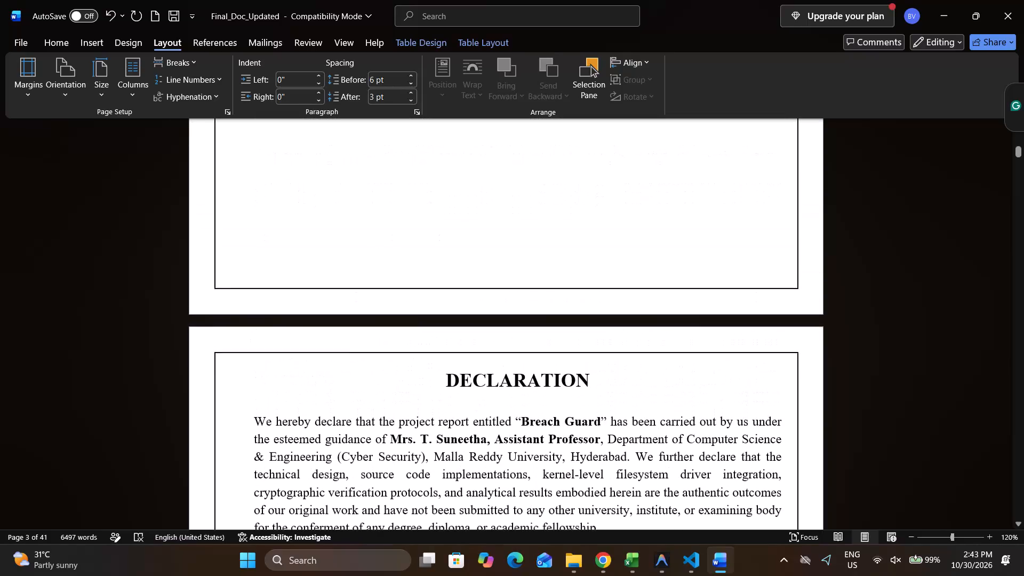
Review the pages from the declaration through the abstract and return to the certificate page.
{"action": "scroll", "coordinate": [594, 351], "scroll_direction": "down", "scroll_amount": 1}
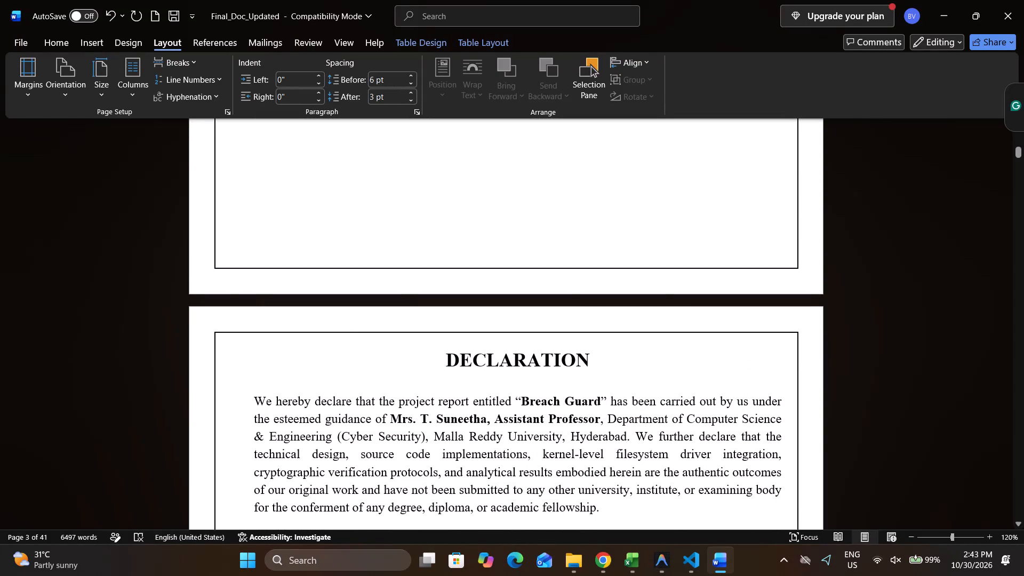
{"action": "scroll", "coordinate": [594, 351], "scroll_direction": "down", "scroll_amount": 2}
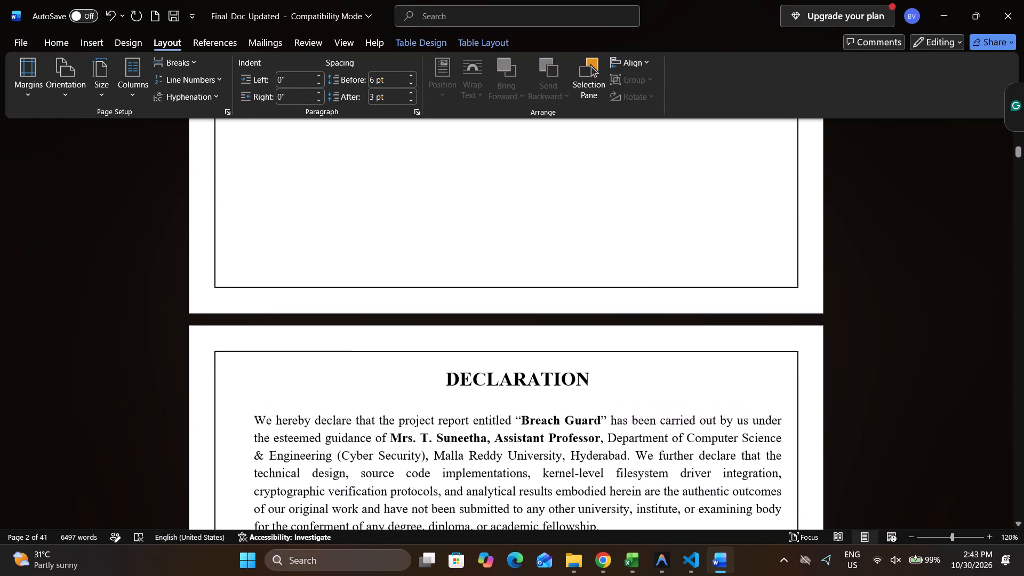
{"action": "scroll", "coordinate": [594, 351], "scroll_direction": "down", "scroll_amount": 5}
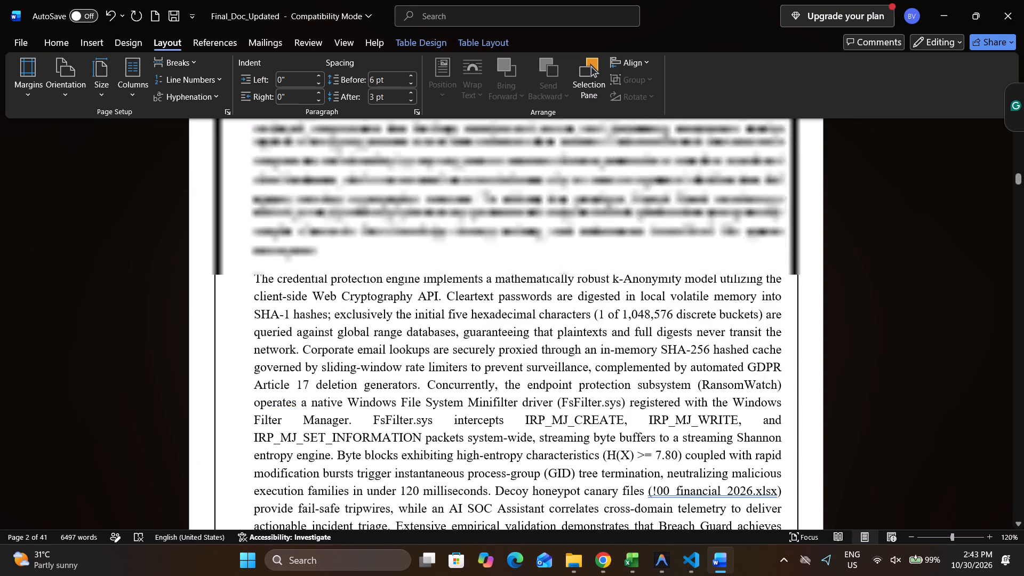
{"action": "scroll", "coordinate": [594, 351], "scroll_direction": "down", "scroll_amount": 1}
{"action": "scroll", "coordinate": [594, 351], "scroll_direction": "up", "scroll_amount": 7}
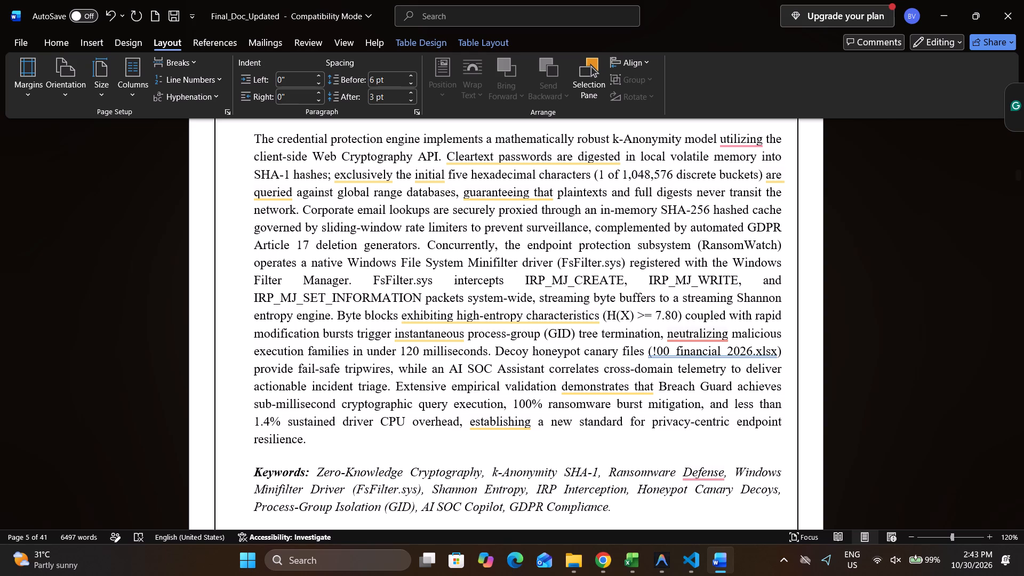
{"action": "scroll", "coordinate": [594, 351], "scroll_direction": "down", "scroll_amount": 2}
{"action": "scroll", "coordinate": [594, 351], "scroll_direction": "up", "scroll_amount": 2}
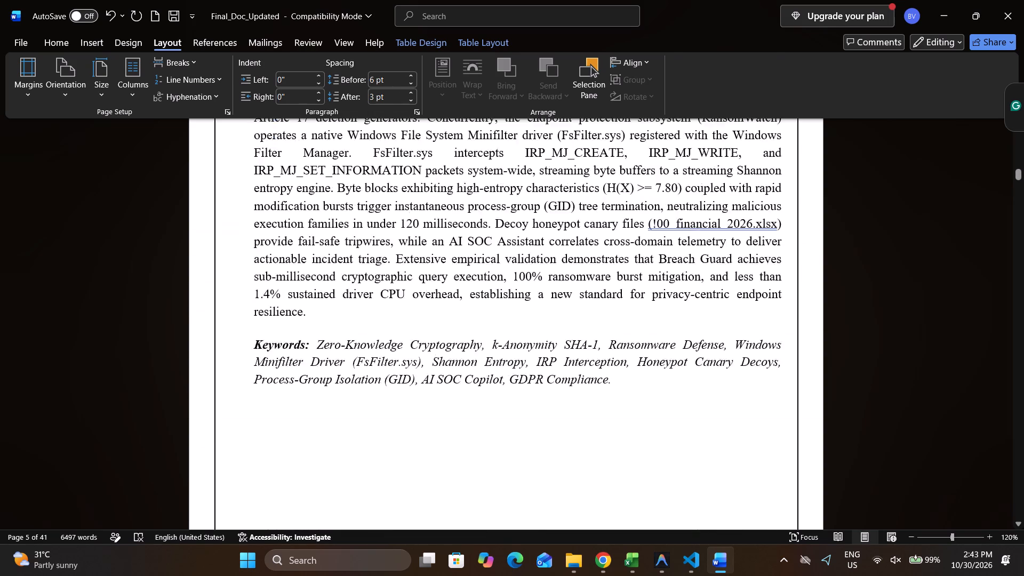
{"action": "scroll", "coordinate": [594, 351], "scroll_direction": "up", "scroll_amount": 2}
{"action": "scroll", "coordinate": [547, 304], "scroll_direction": "up", "scroll_amount": 2}
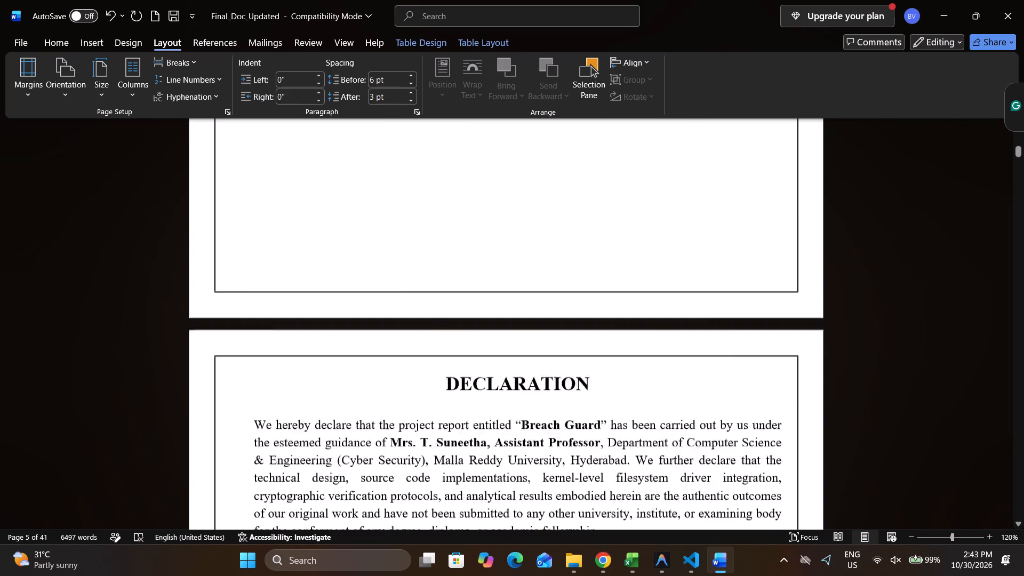
{"action": "scroll", "coordinate": [525, 230], "scroll_direction": "up", "scroll_amount": 2}
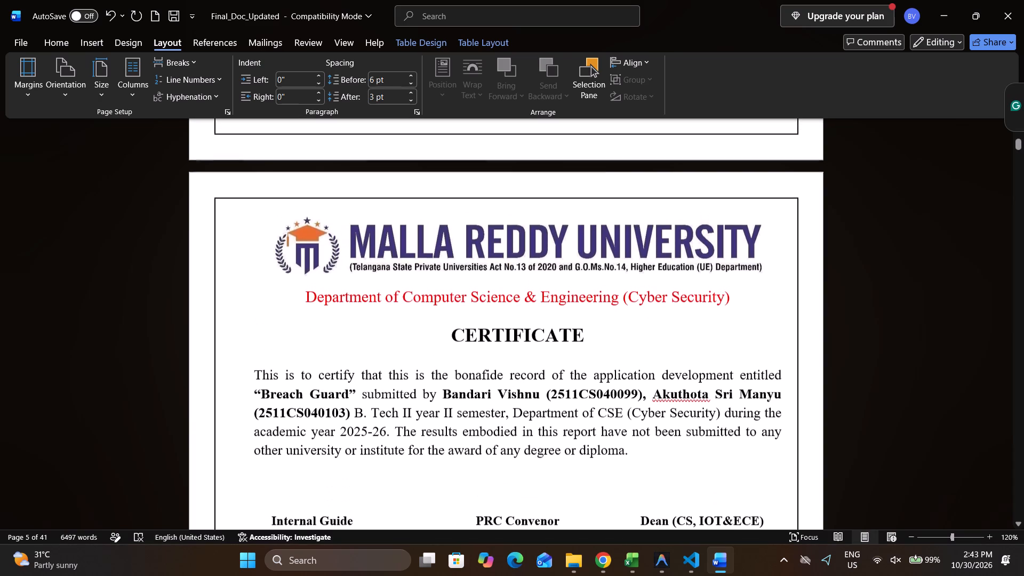
Save the document with the current certificate page layout.
{"action": "left_click", "coordinate": [521, 341]}
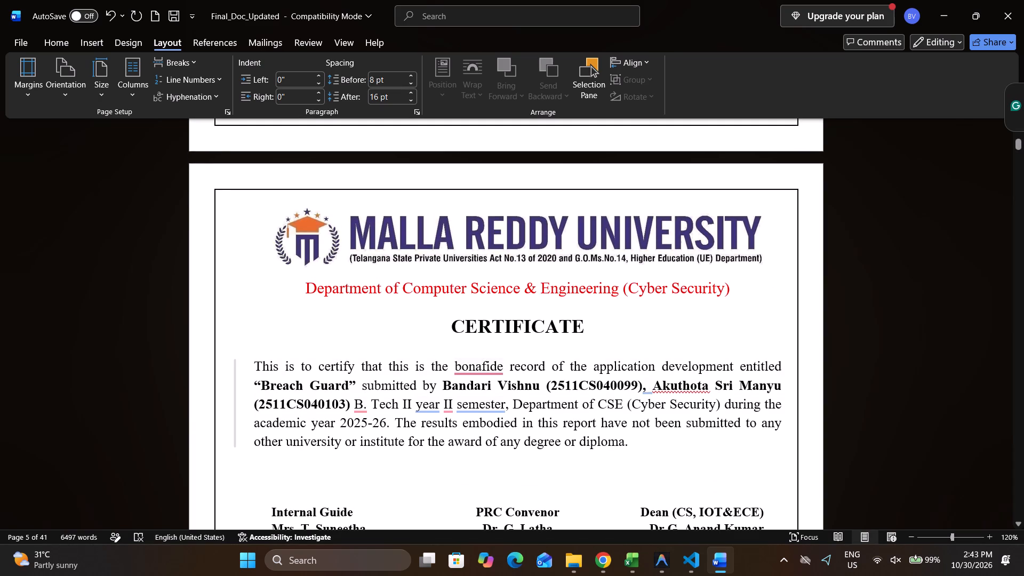
{"action": "key", "text": "ctrl+s"}
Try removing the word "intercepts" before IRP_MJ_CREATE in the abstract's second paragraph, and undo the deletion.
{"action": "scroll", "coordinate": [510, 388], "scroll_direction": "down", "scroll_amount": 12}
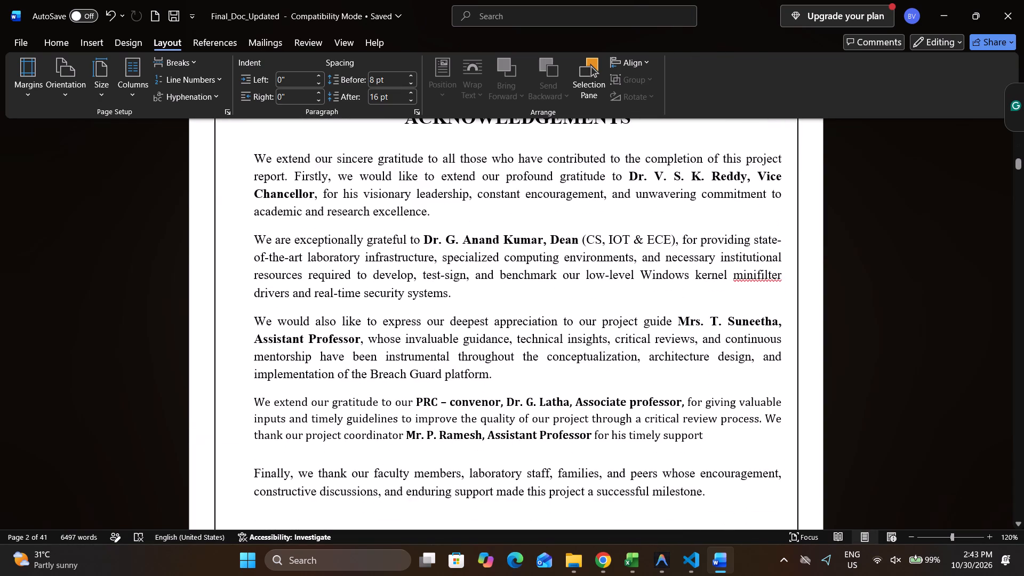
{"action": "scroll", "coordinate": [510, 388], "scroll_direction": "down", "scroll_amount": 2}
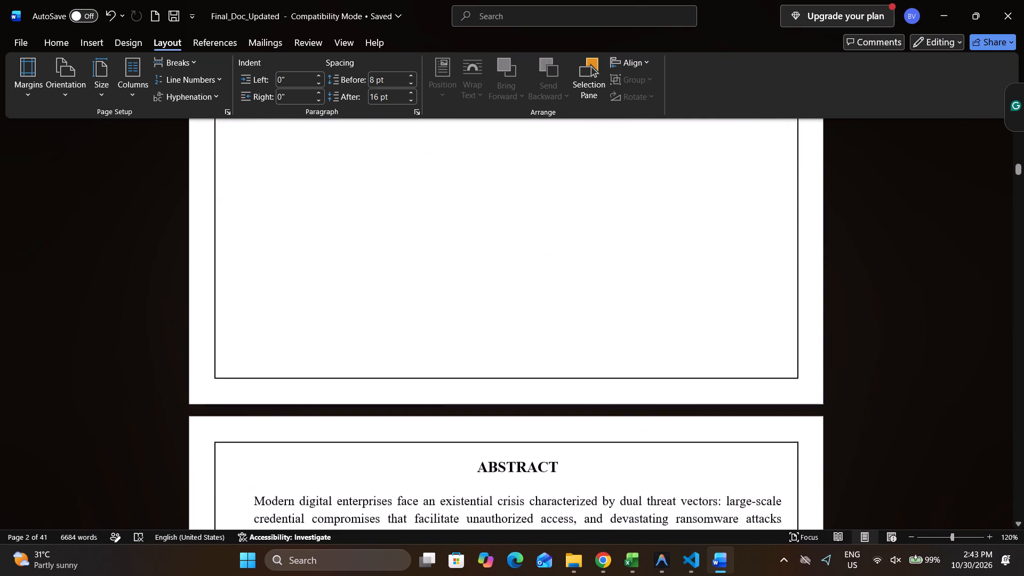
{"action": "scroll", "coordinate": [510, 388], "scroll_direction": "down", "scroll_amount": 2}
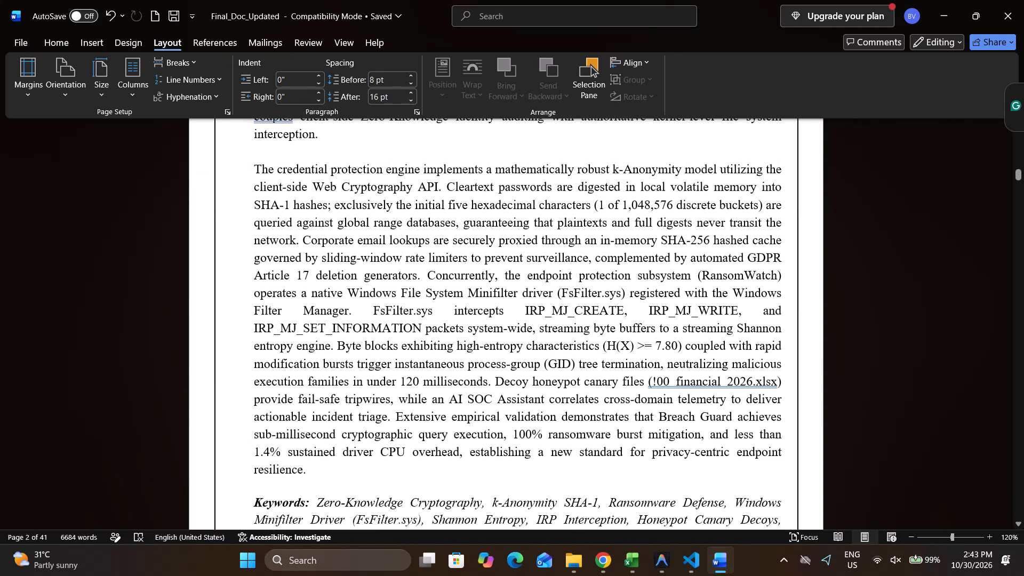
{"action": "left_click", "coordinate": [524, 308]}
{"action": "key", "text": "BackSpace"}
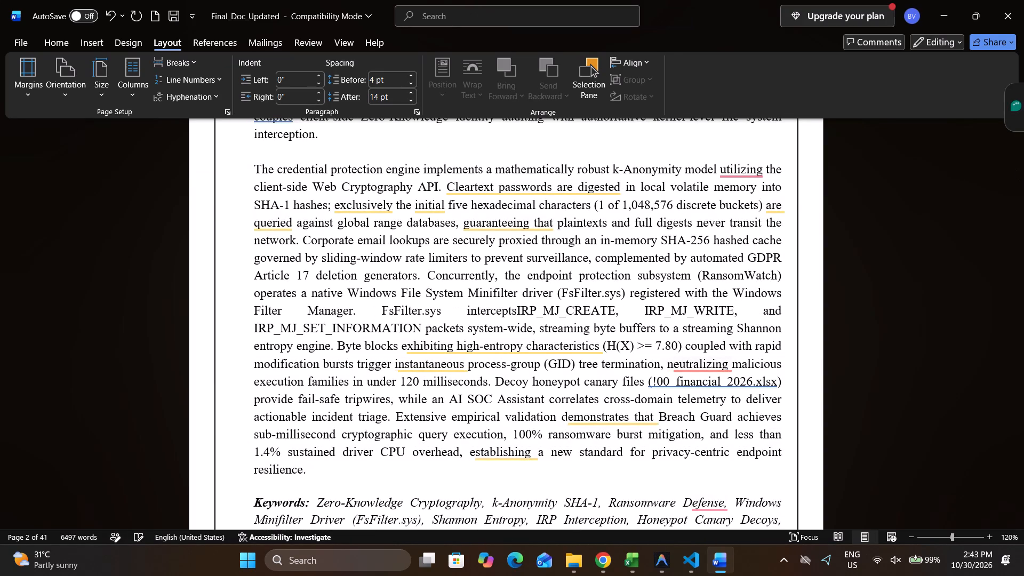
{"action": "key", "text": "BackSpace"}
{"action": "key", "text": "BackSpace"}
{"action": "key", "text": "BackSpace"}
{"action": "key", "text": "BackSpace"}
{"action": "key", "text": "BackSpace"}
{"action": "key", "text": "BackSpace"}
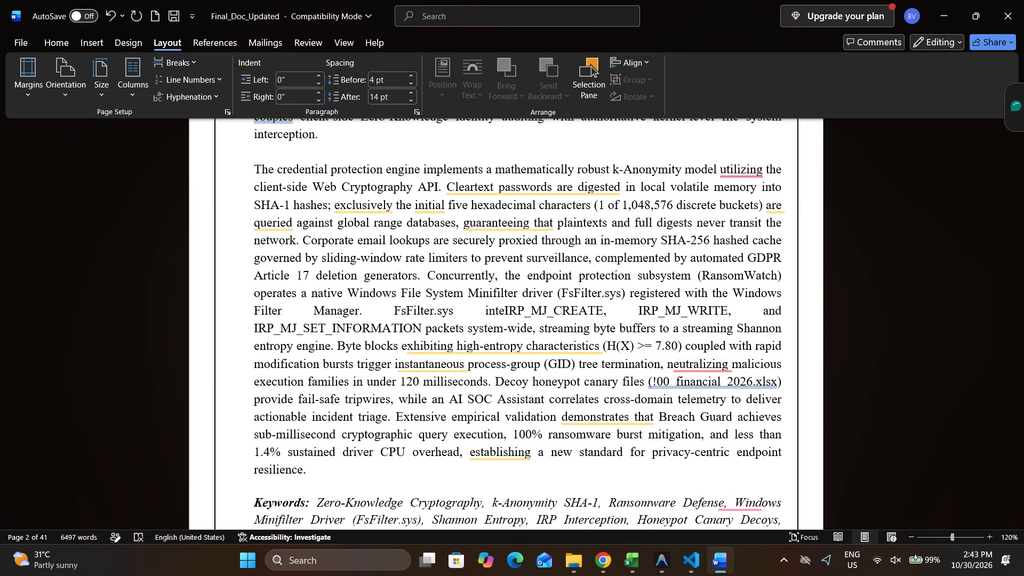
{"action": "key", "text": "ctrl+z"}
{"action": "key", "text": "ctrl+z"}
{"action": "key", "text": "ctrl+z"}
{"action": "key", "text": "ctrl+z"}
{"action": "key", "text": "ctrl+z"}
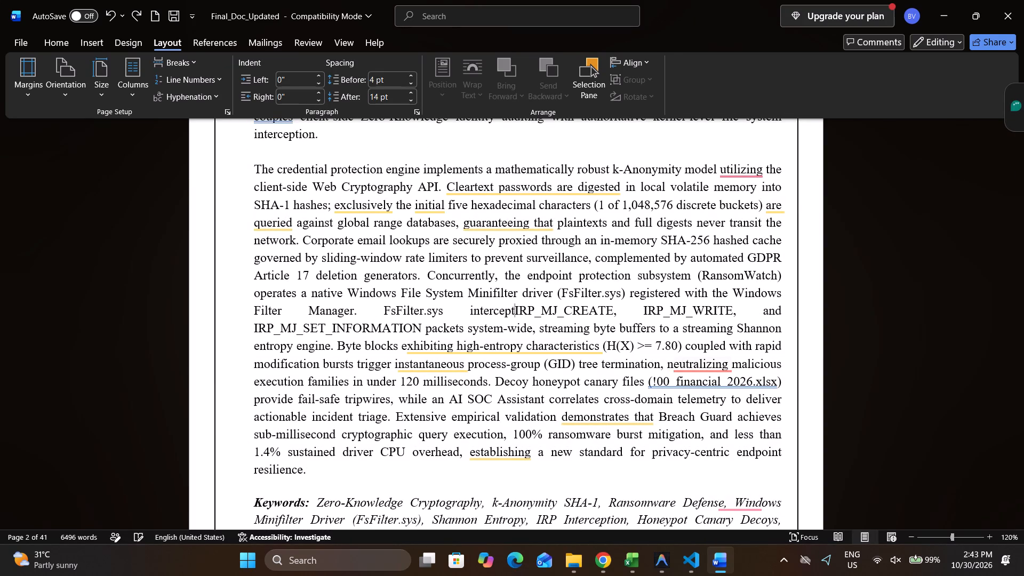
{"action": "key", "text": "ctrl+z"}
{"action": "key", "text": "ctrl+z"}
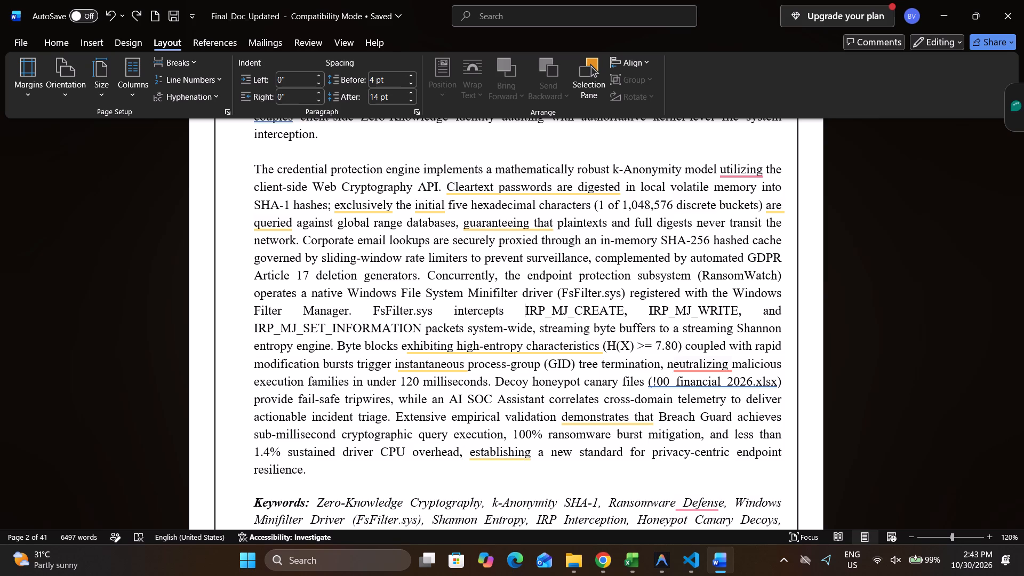
Insert "the" before IRP_MJ_CREATE and "The" before "FsFilter.sys intercepts" in the abstract's second paragraph.
{"action": "type", "text": "the"}
{"action": "key", "text": "space"}
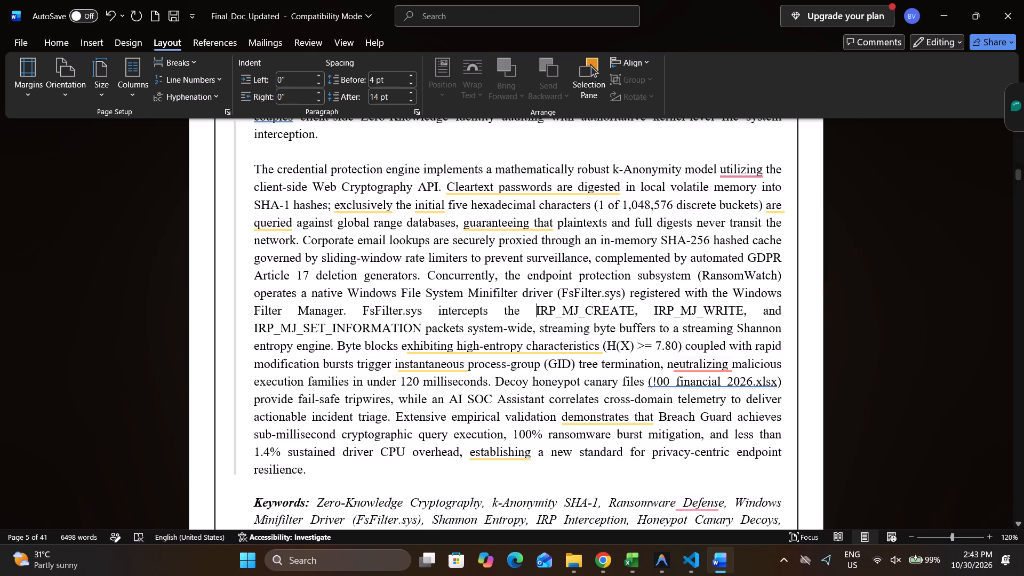
{"action": "left_click", "coordinate": [366, 309]}
{"action": "key", "text": "i"}
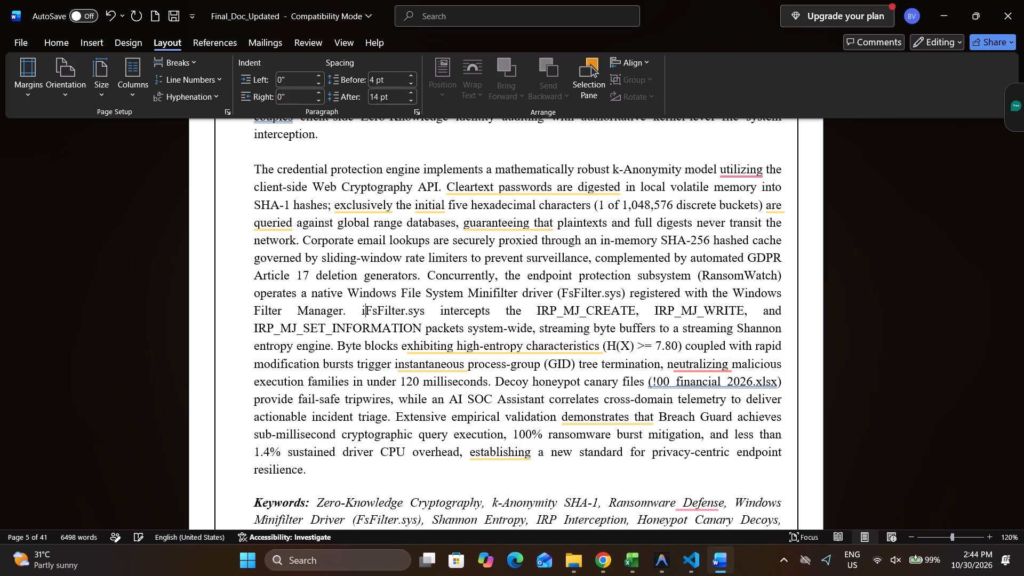
{"action": "key", "text": "BackSpace"}
{"action": "type", "text": "The"}
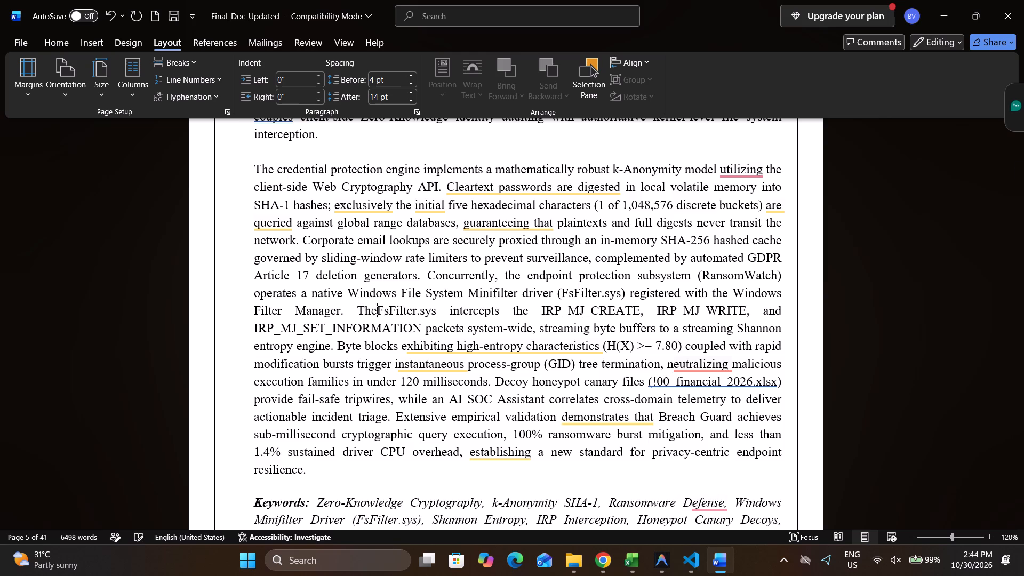
{"action": "key", "text": "space"}
{"action": "key", "text": "BackSpace"}
{"action": "key", "text": "space"}
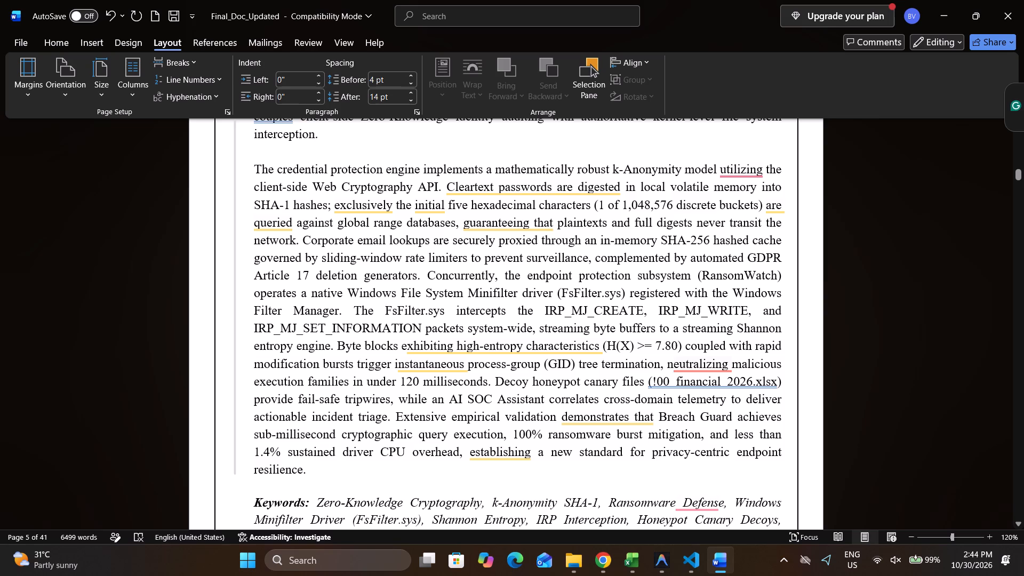
Insert "The" before IRP_MJ_WRITE in the same abstract sentence.
{"action": "left_click", "coordinate": [657, 309]}
{"action": "type", "text": "The"}
{"action": "key", "text": "space"}
{"action": "key", "text": "BackSpace"}
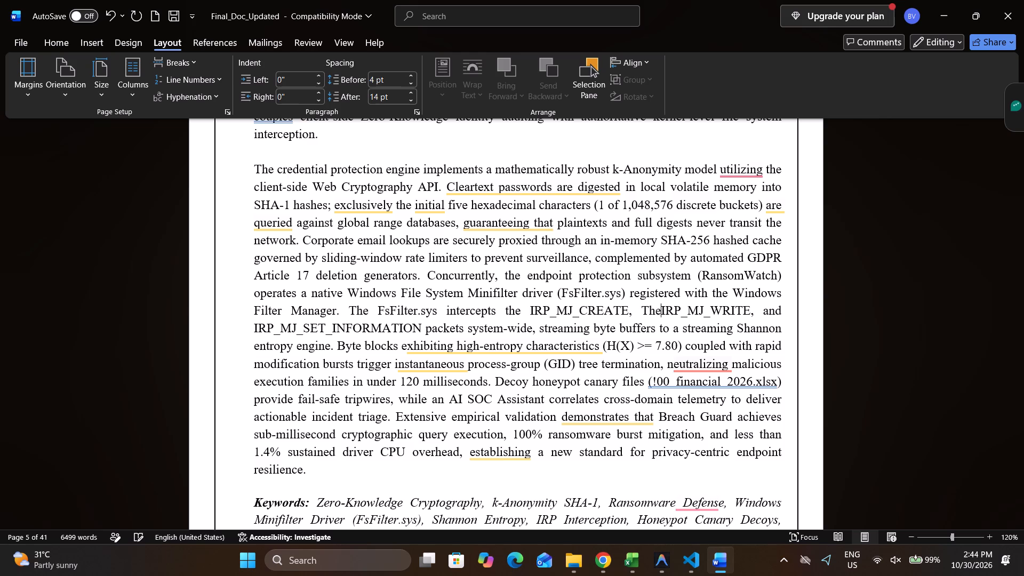
{"action": "key", "text": "space"}
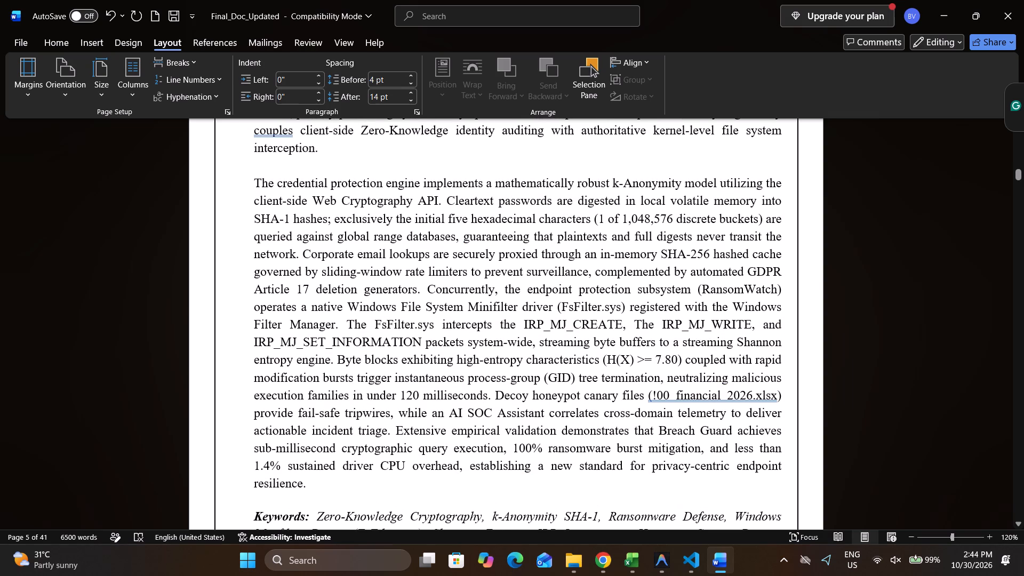
Capitalise "the" before IRP_MJ_CREATE in the abstract so it reads "The".
{"action": "scroll", "coordinate": [389, 348], "scroll_direction": "up", "scroll_amount": 1}
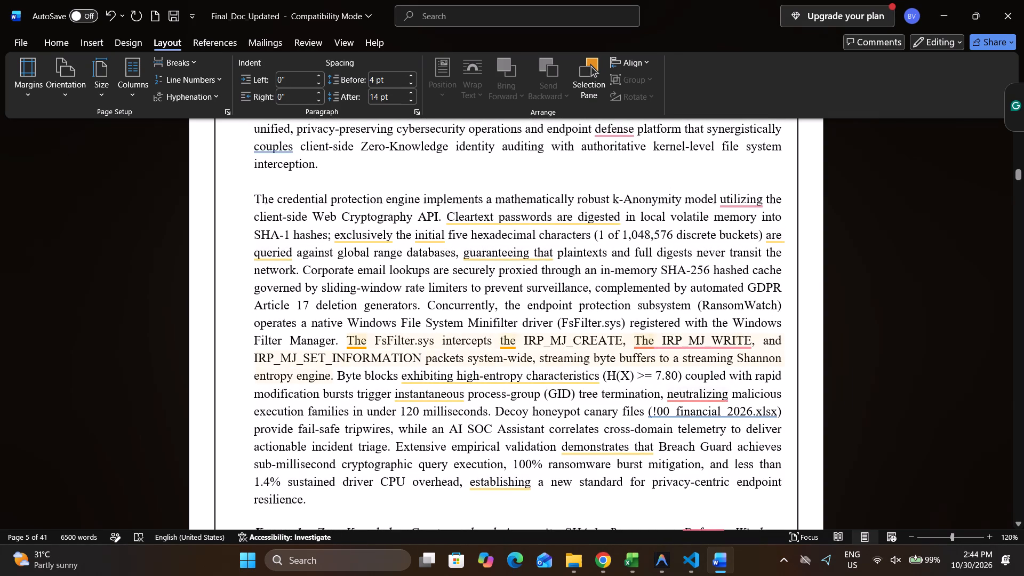
{"action": "left_click", "coordinate": [505, 338]}
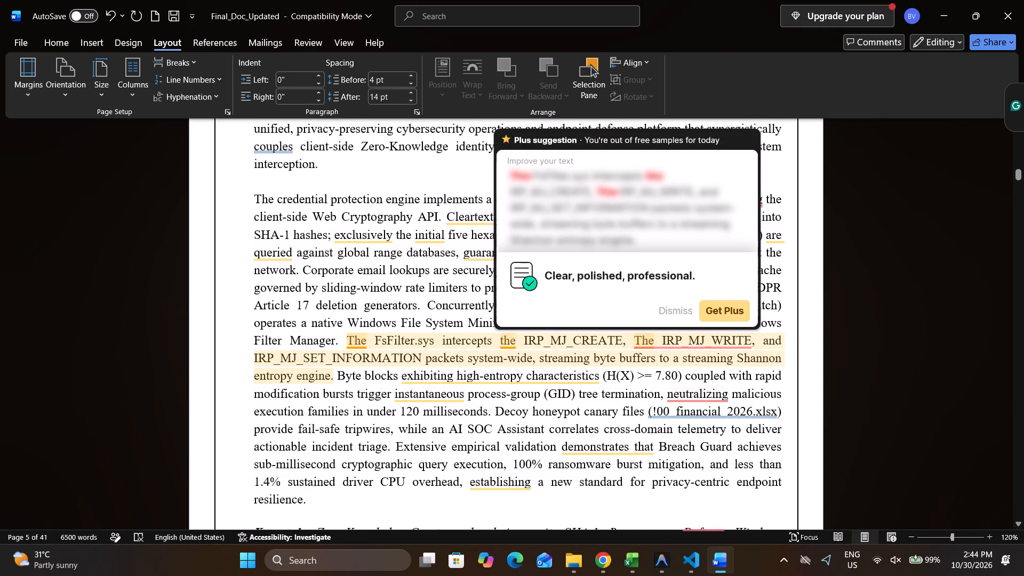
{"action": "key", "text": "BackSpace"}
{"action": "key", "text": "shift+t"}
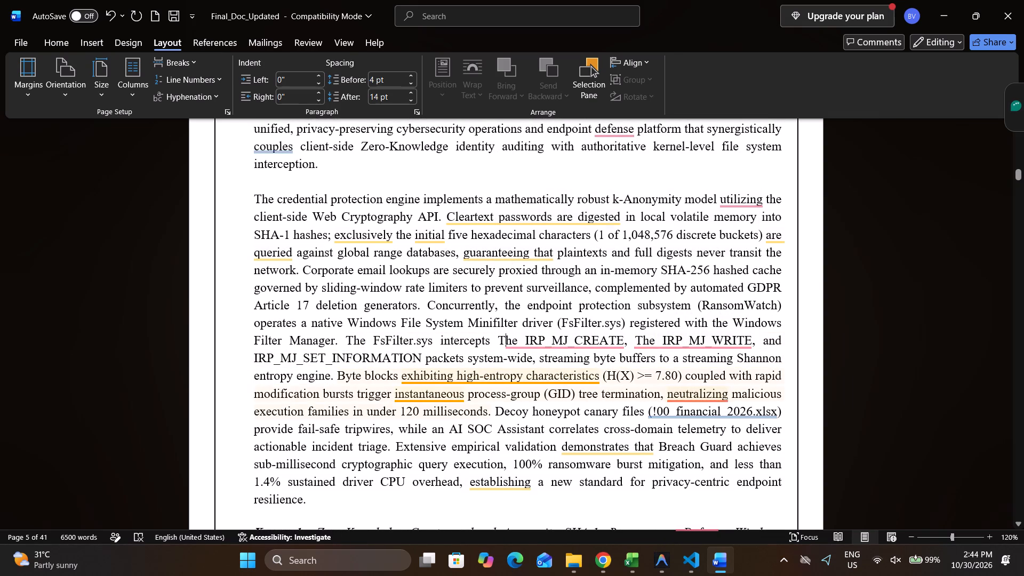
Save the document with the abstract edits.
{"action": "scroll", "coordinate": [494, 438], "scroll_direction": "down", "scroll_amount": 1}
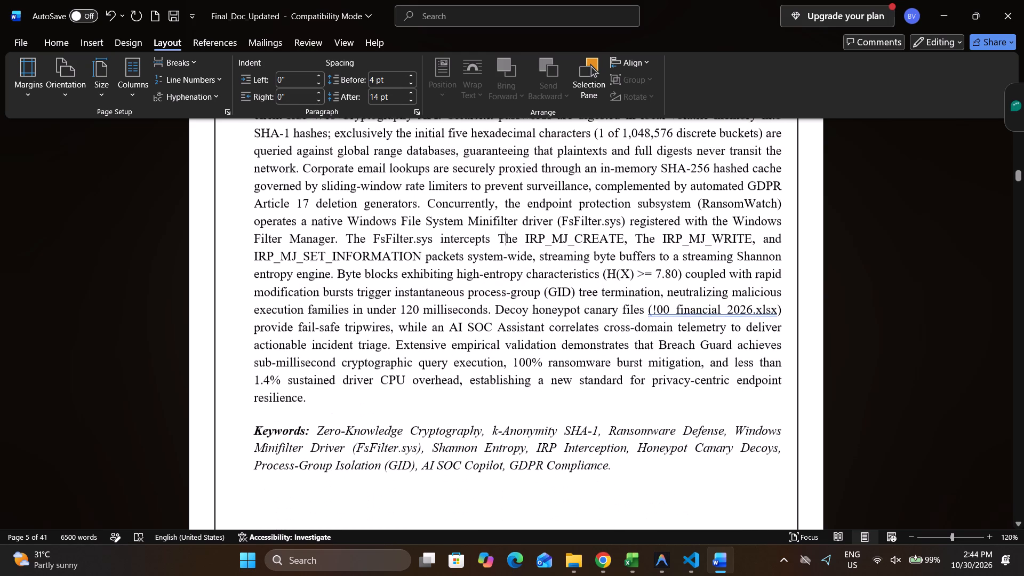
{"action": "left_click", "coordinate": [498, 430]}
{"action": "key", "text": "ctrl+s"}
{"action": "key", "text": "ctrl+s"}
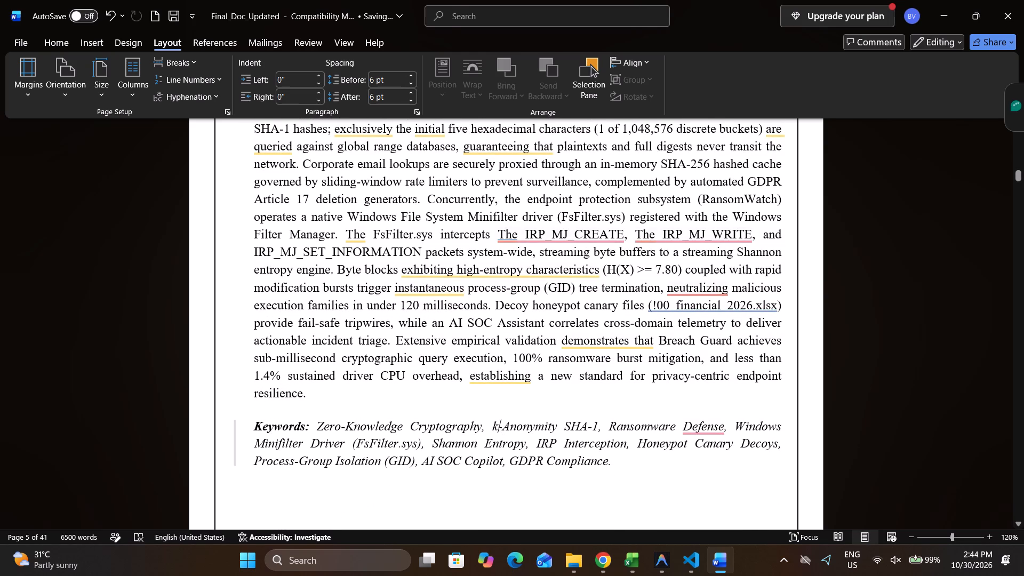
Review the contents pages and the lists of diagrams, screenshots and resultant tables after the abstract.
{"action": "scroll", "coordinate": [498, 430], "scroll_direction": "down", "scroll_amount": 4}
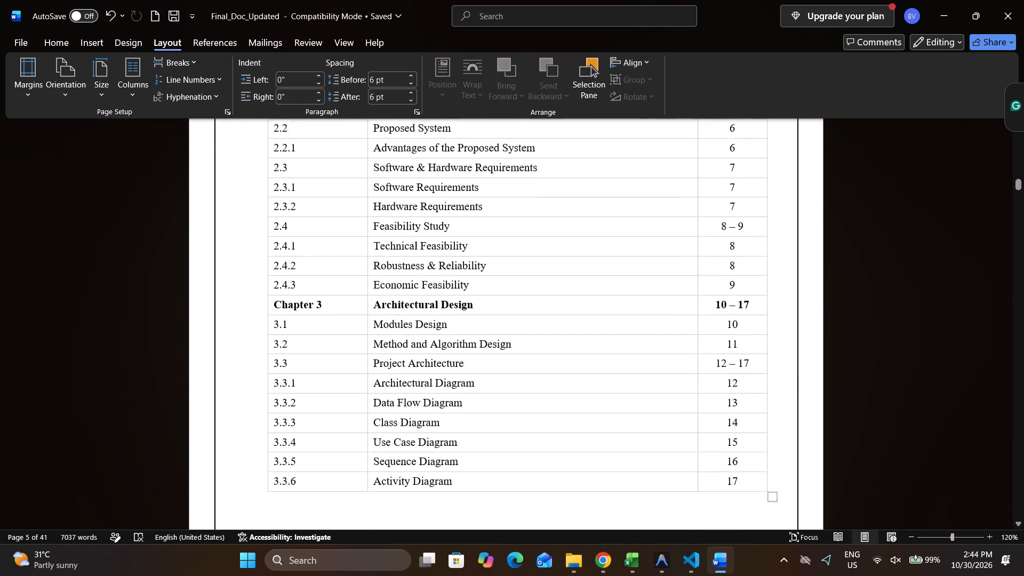
{"action": "scroll", "coordinate": [498, 430], "scroll_direction": "down", "scroll_amount": 3}
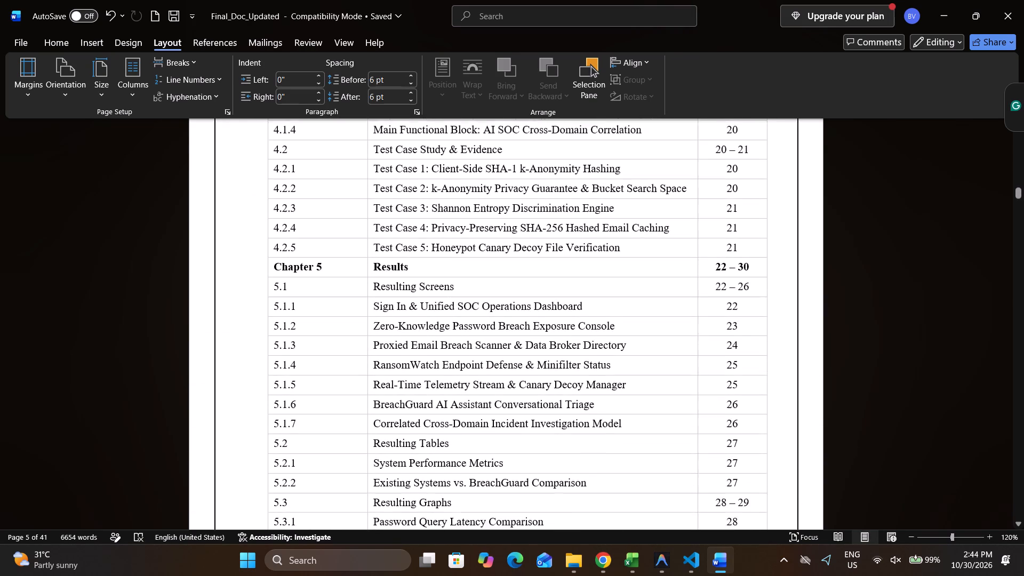
{"action": "scroll", "coordinate": [498, 430], "scroll_direction": "down", "scroll_amount": 4}
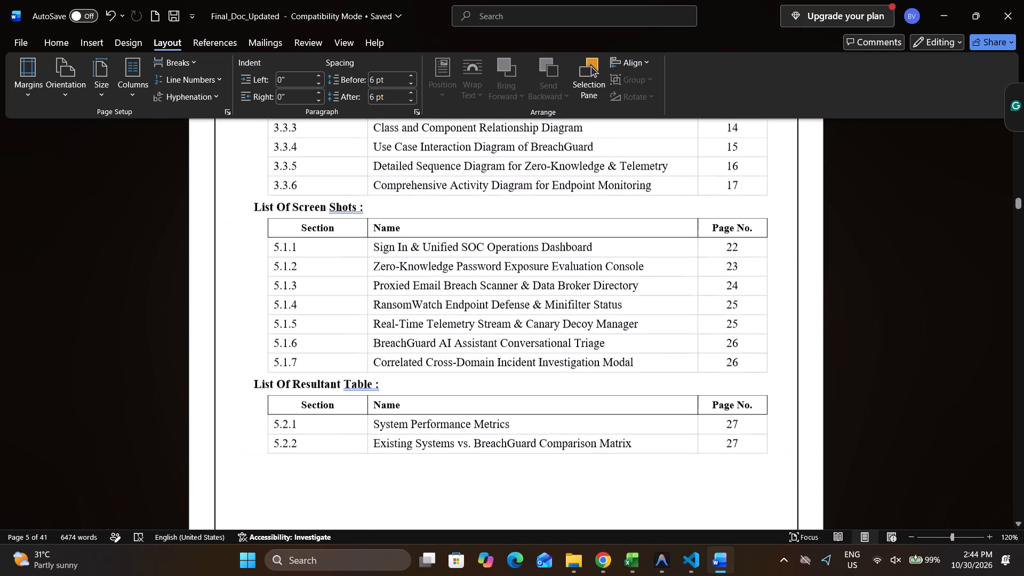
Read through Chapter 1, covering problem definition, objectives and scope, and the opening Existing System section of Chapter 2.
{"action": "scroll", "coordinate": [498, 430], "scroll_direction": "down", "scroll_amount": 4}
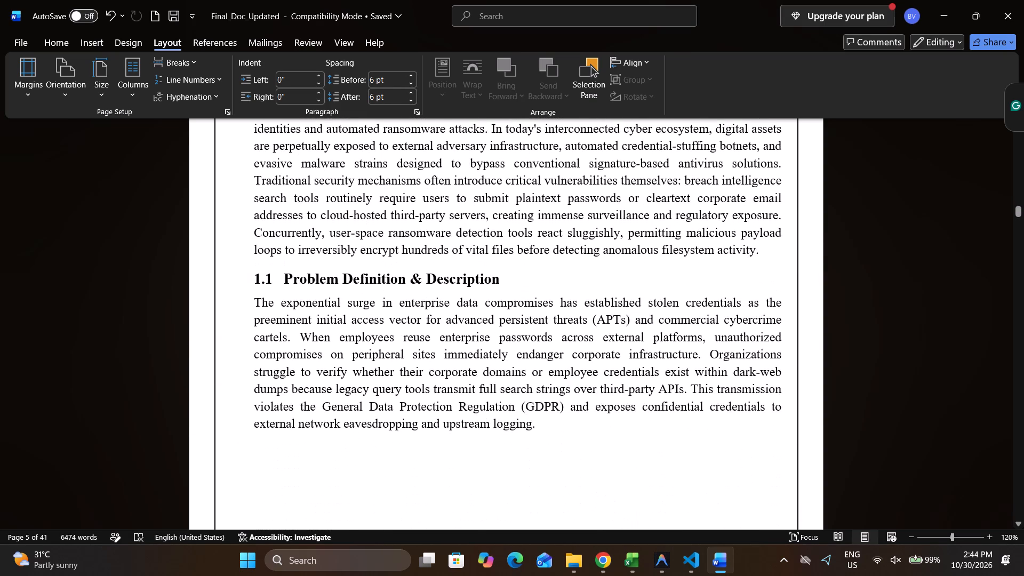
{"action": "scroll", "coordinate": [498, 430], "scroll_direction": "down", "scroll_amount": 5}
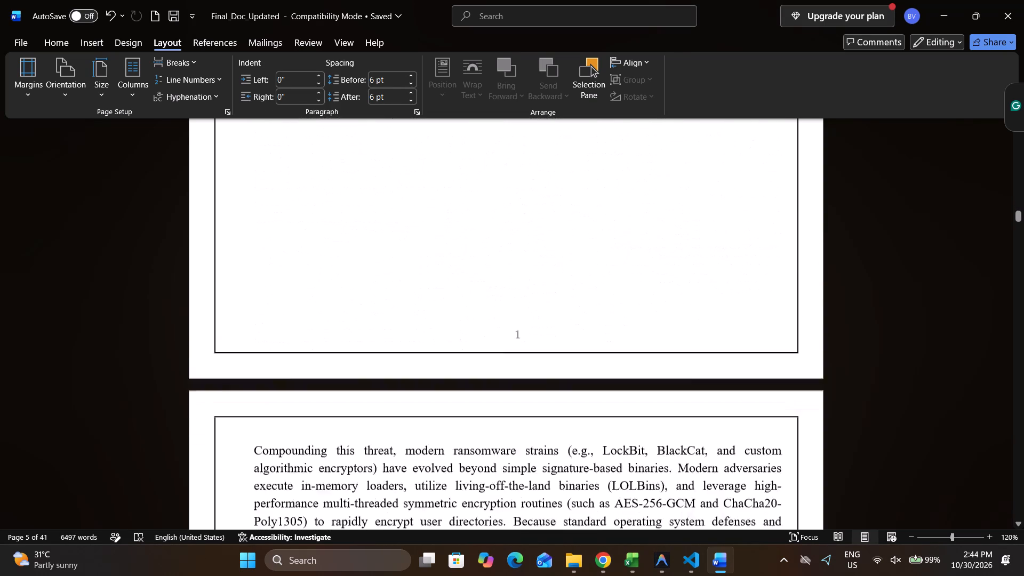
{"action": "scroll", "coordinate": [498, 430], "scroll_direction": "down", "scroll_amount": 3}
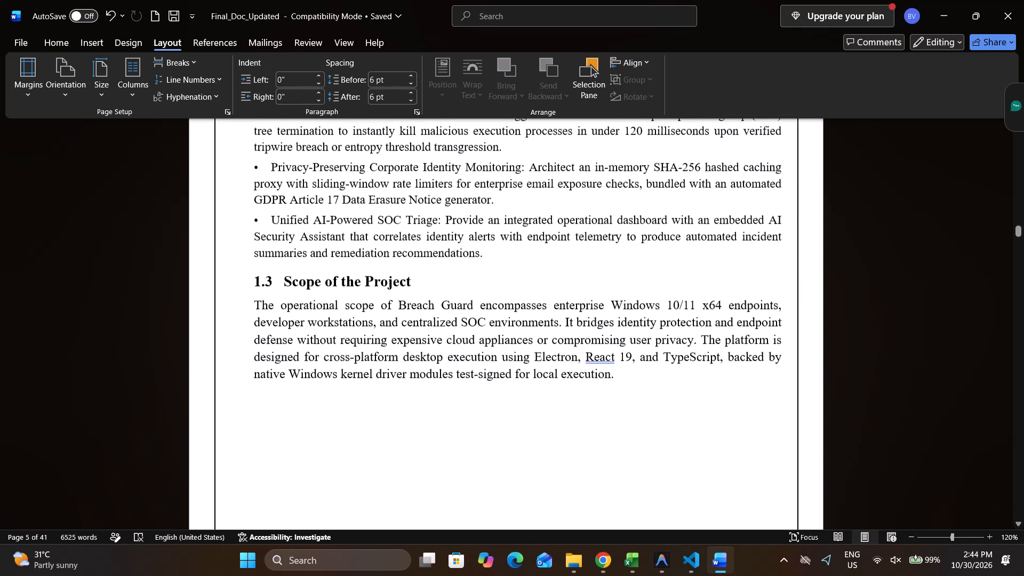
{"action": "left_click", "coordinate": [469, 377]}
{"action": "scroll", "coordinate": [469, 377], "scroll_direction": "up", "scroll_amount": 2}
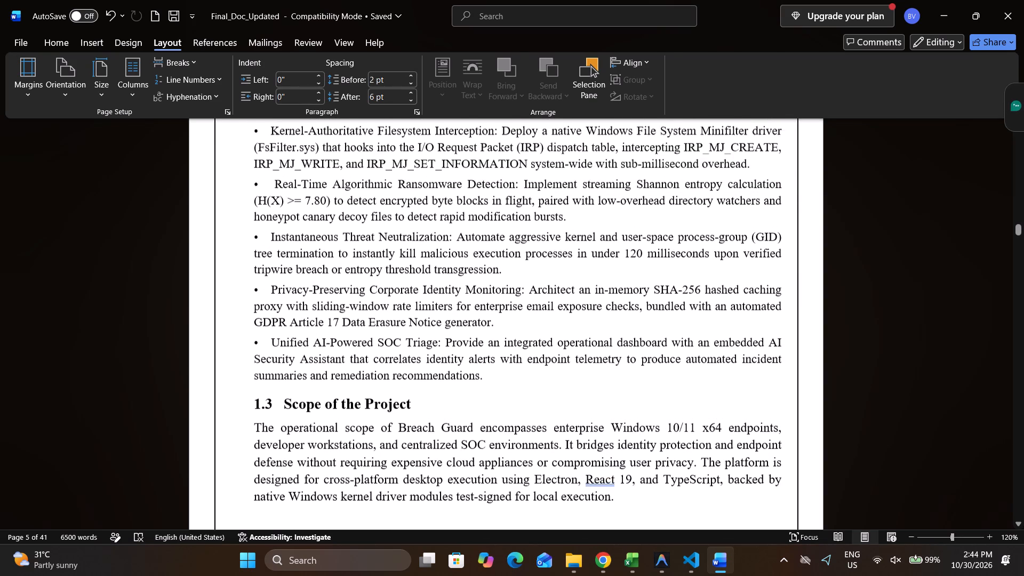
{"action": "left_click", "coordinate": [457, 374]}
{"action": "scroll", "coordinate": [457, 374], "scroll_direction": "up", "scroll_amount": 1}
{"action": "scroll", "coordinate": [457, 374], "scroll_direction": "down", "scroll_amount": 1}
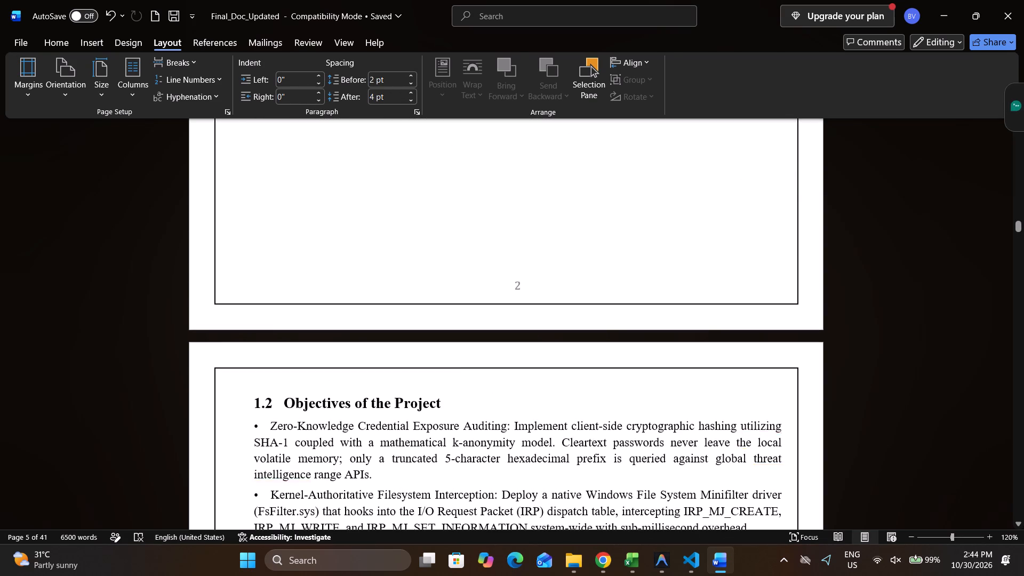
{"action": "scroll", "coordinate": [457, 374], "scroll_direction": "down", "scroll_amount": 2}
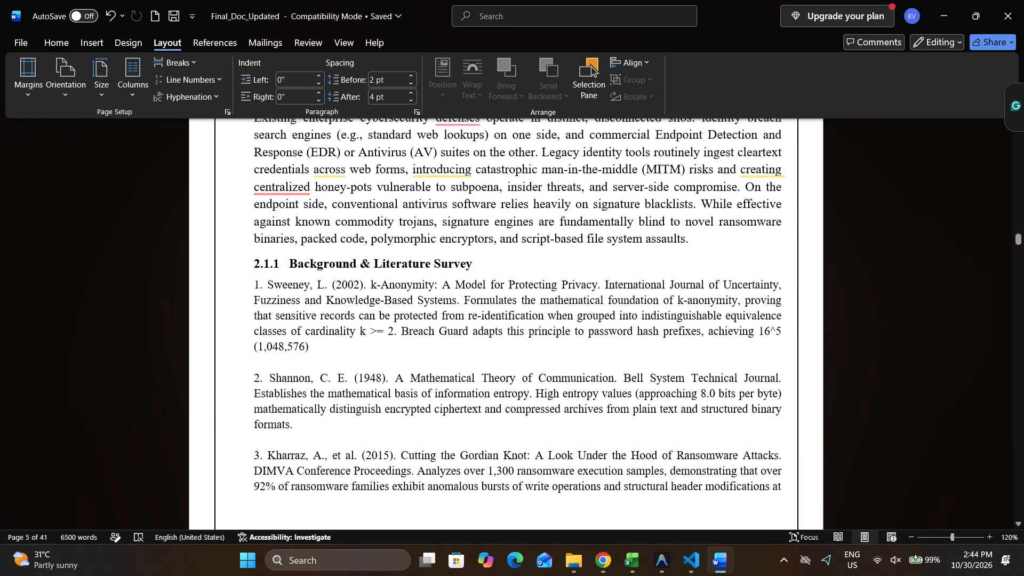
{"action": "scroll", "coordinate": [443, 352], "scroll_direction": "up", "scroll_amount": 1}
{"action": "scroll", "coordinate": [440, 277], "scroll_direction": "up", "scroll_amount": 1}
{"action": "left_click", "coordinate": [435, 287]}
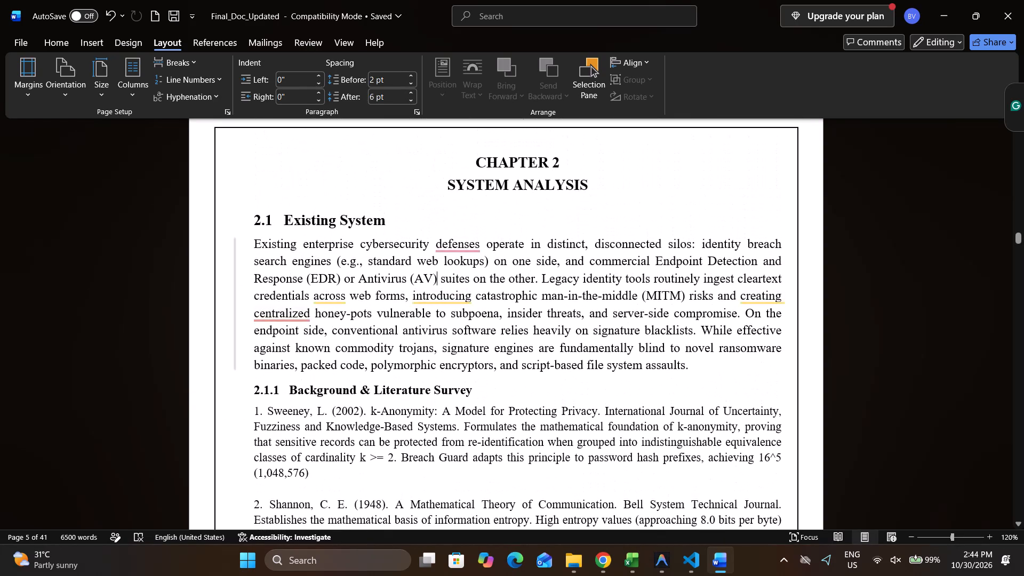
Save the document.
{"action": "key", "text": "ctrl+s"}
Review Chapter 2 from the literature survey through the proposed system to the software and hardware requirements tables.
{"action": "scroll", "coordinate": [435, 287], "scroll_direction": "down", "scroll_amount": 2}
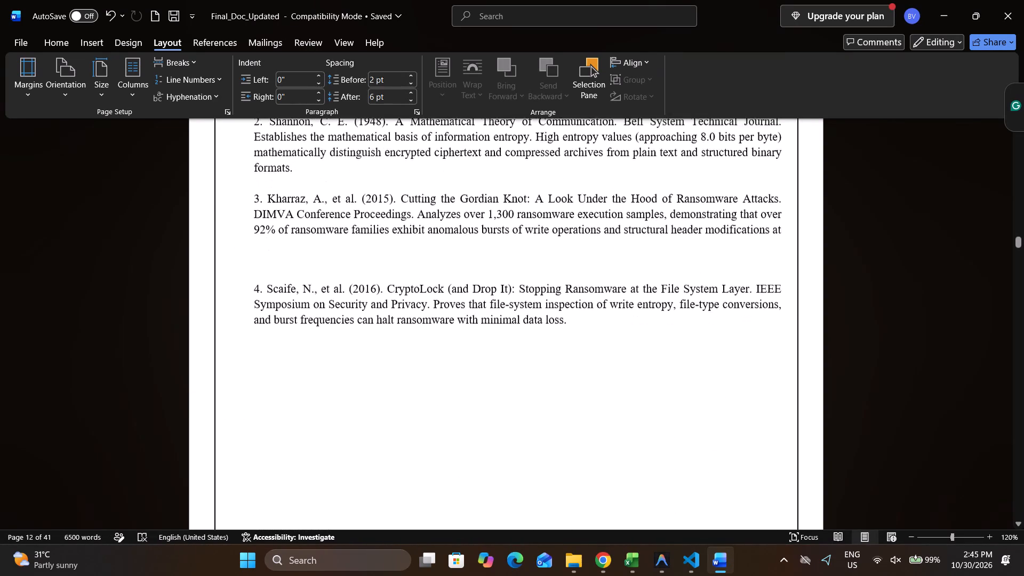
{"action": "scroll", "coordinate": [435, 287], "scroll_direction": "down", "scroll_amount": 4}
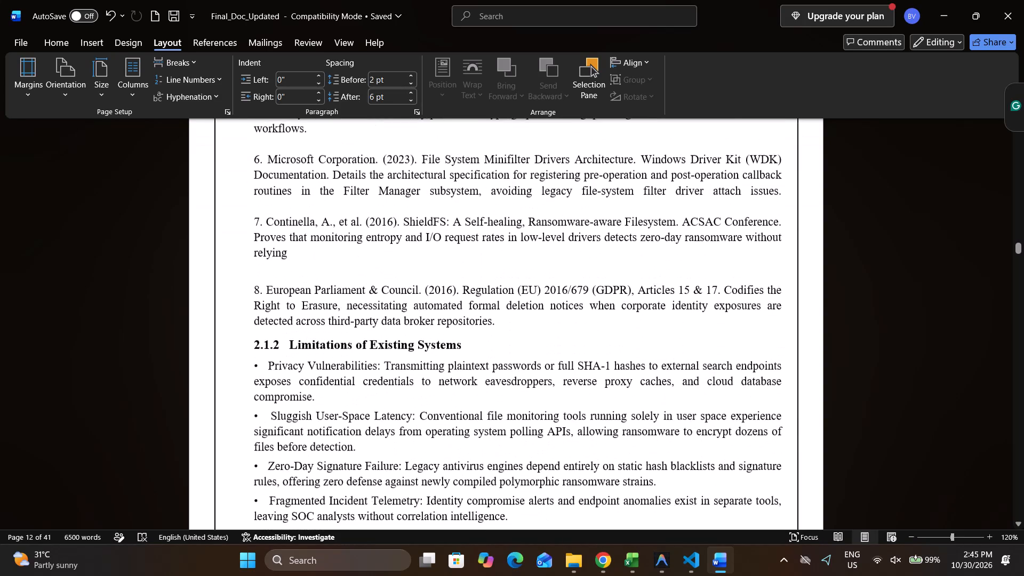
{"action": "scroll", "coordinate": [435, 287], "scroll_direction": "down", "scroll_amount": 3}
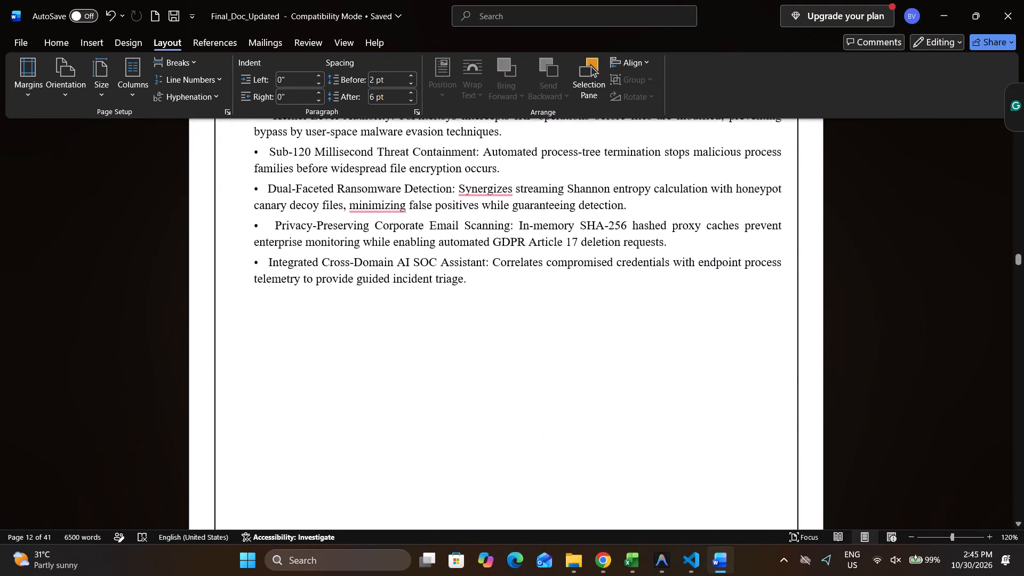
{"action": "scroll", "coordinate": [435, 287], "scroll_direction": "down", "scroll_amount": 1}
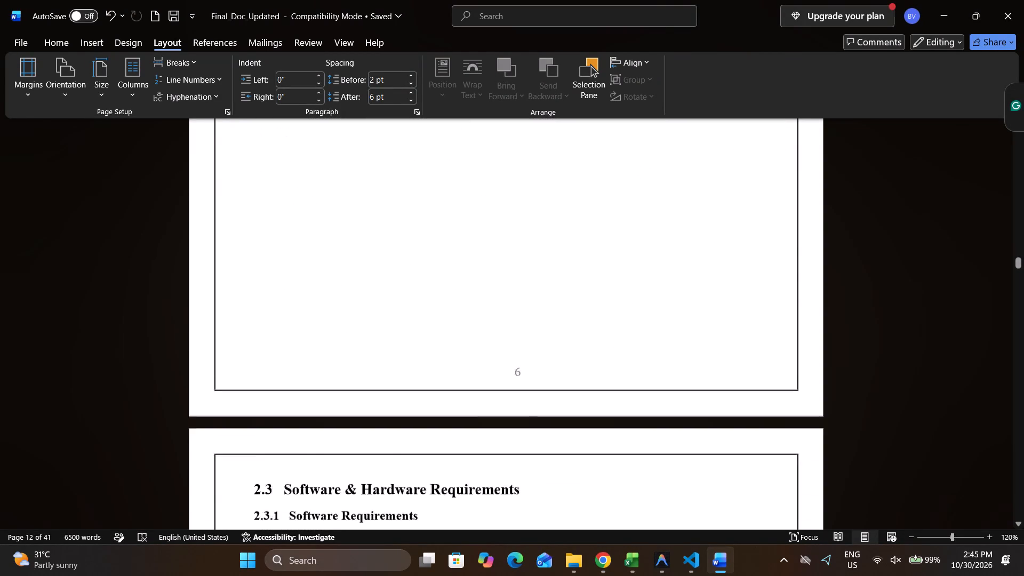
{"action": "scroll", "coordinate": [435, 287], "scroll_direction": "down", "scroll_amount": 2}
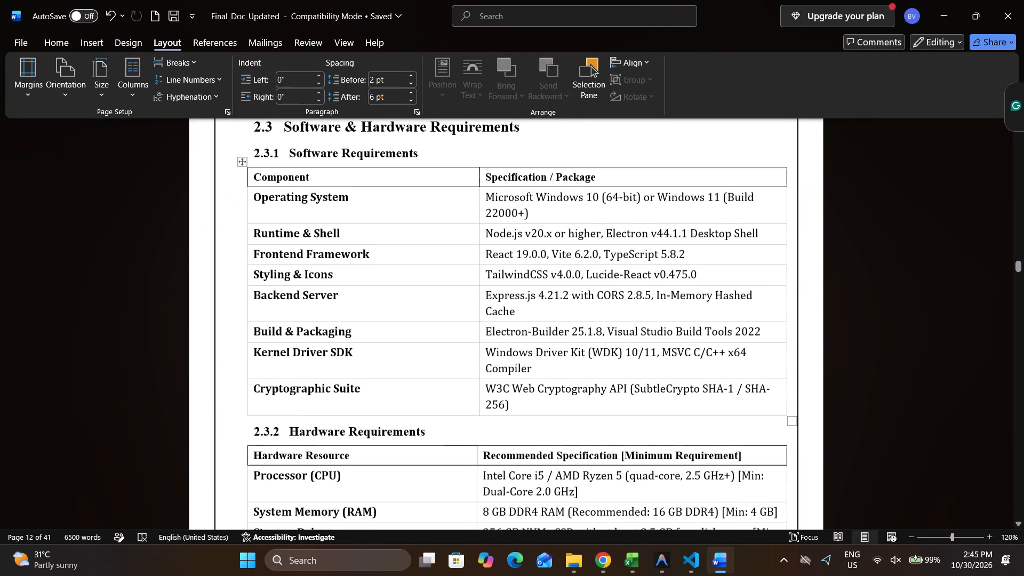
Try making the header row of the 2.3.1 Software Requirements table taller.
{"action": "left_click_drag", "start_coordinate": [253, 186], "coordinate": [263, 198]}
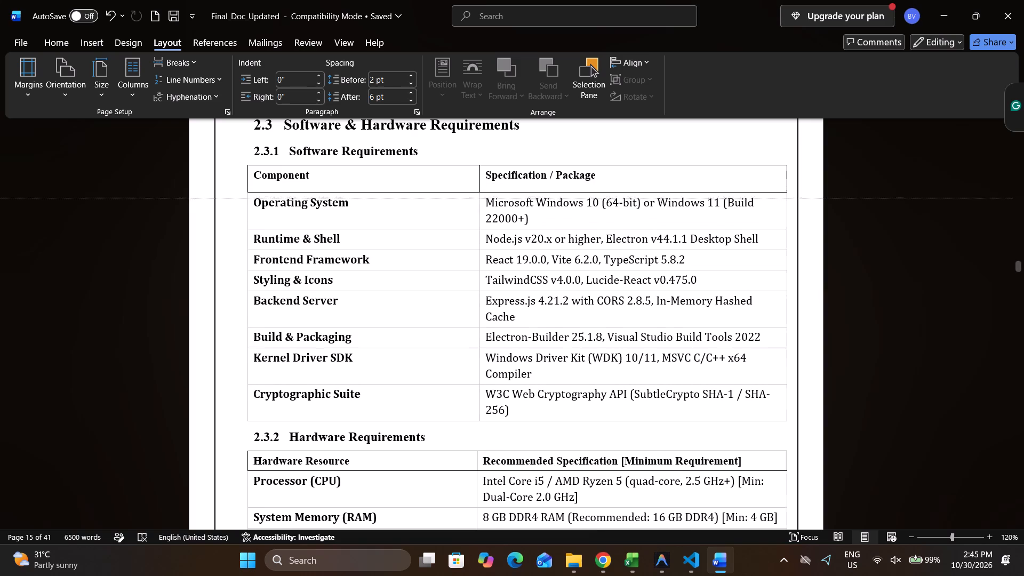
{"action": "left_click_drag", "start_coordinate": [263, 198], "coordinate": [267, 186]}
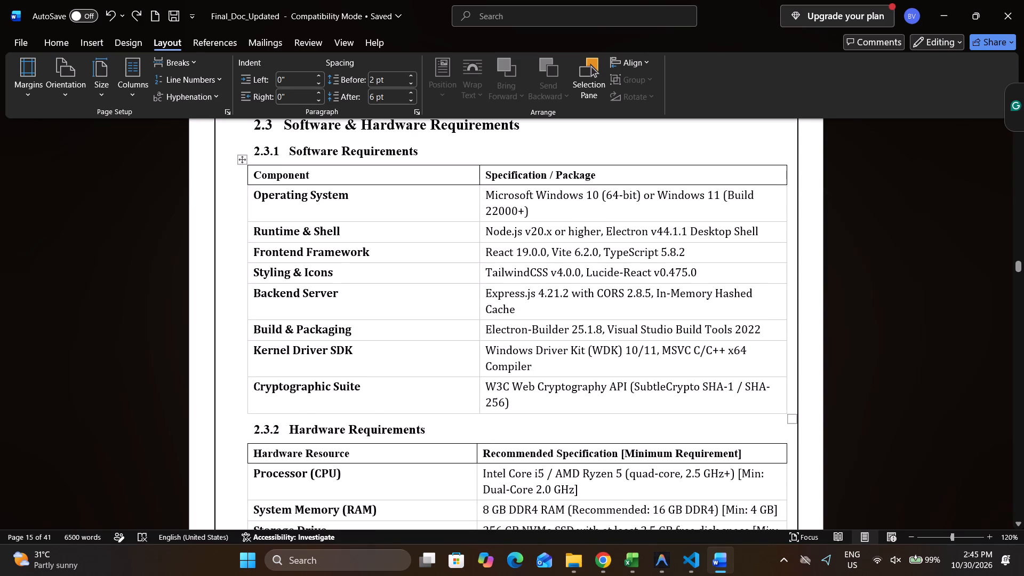
Apply the Table Grid style to the 2.3.1 Software Requirements table.
{"action": "left_click_drag", "start_coordinate": [257, 203], "coordinate": [632, 411]}
{"action": "right_click", "coordinate": [538, 292]}
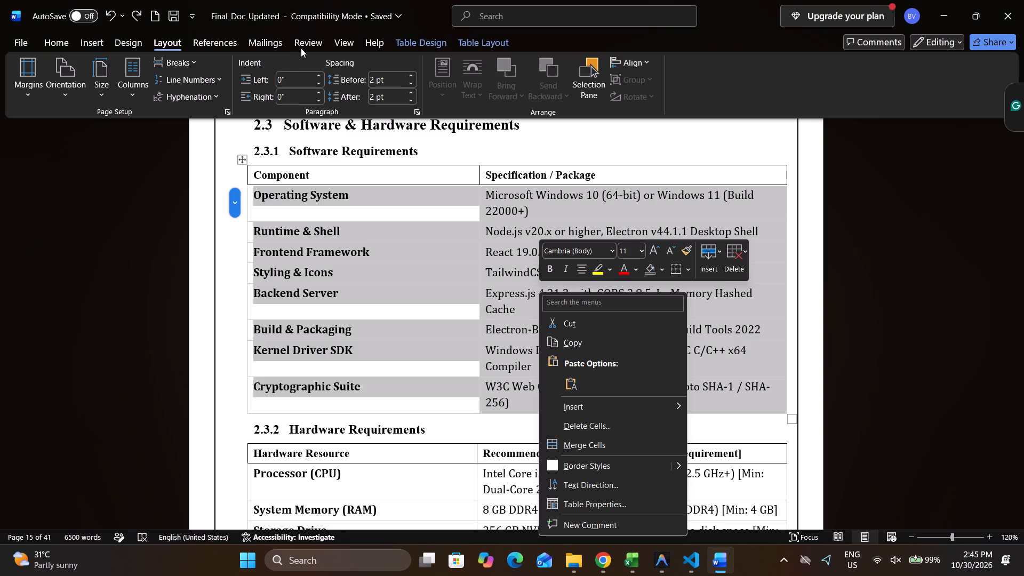
{"action": "left_click", "coordinate": [424, 44]}
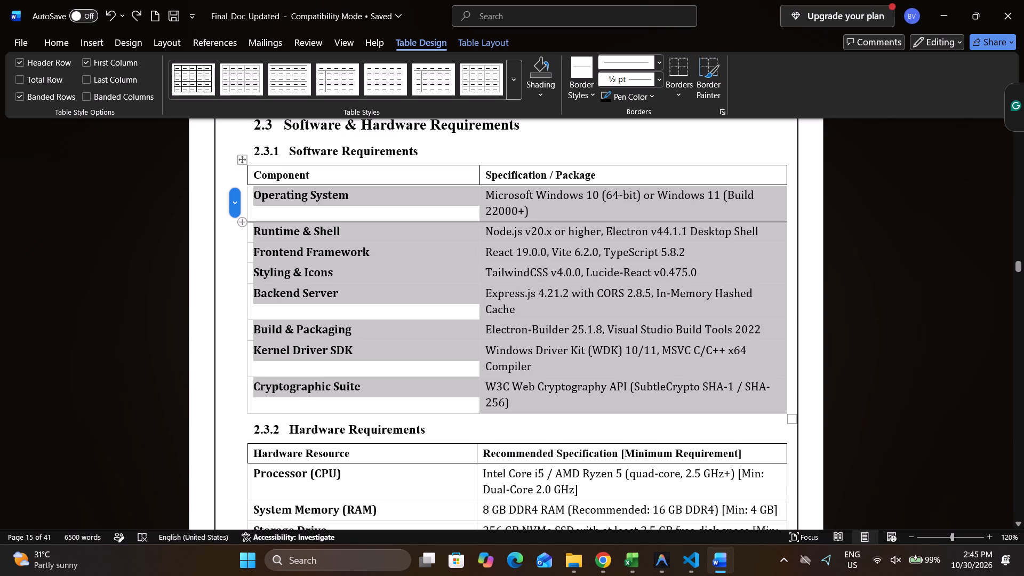
{"action": "left_click", "coordinate": [240, 250]}
{"action": "left_click", "coordinate": [229, 249]}
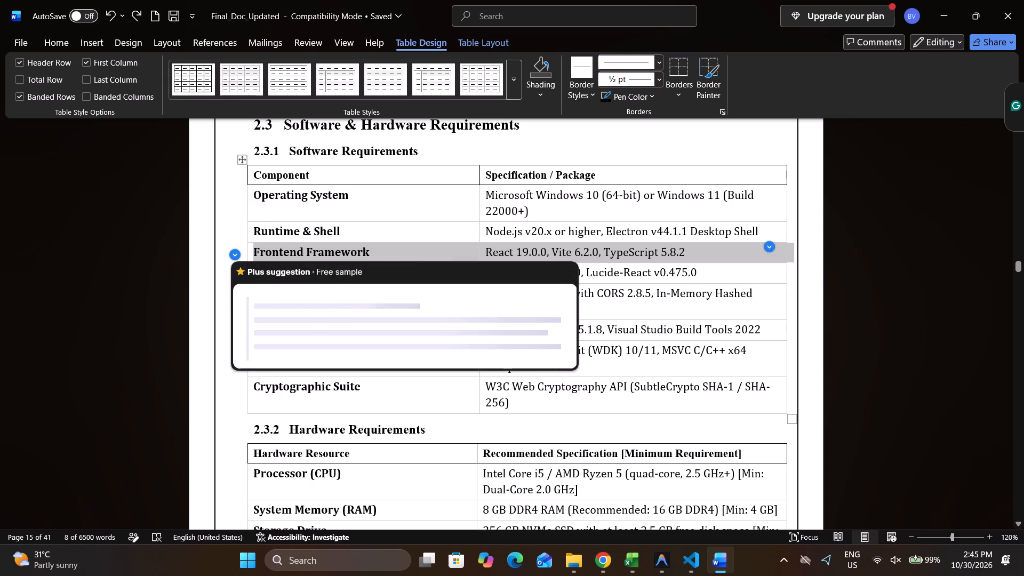
{"action": "left_click", "coordinate": [254, 190]}
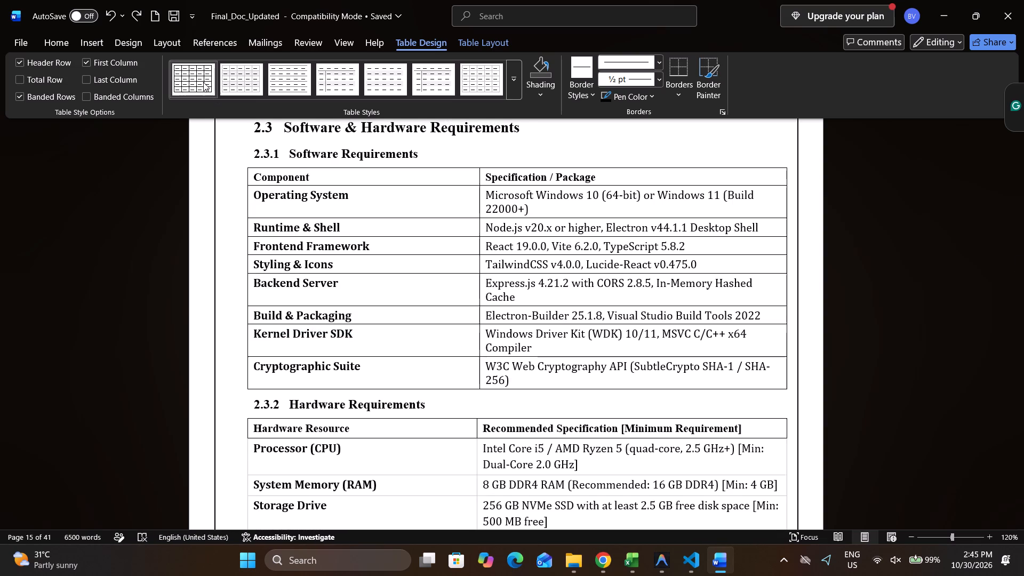
{"action": "left_click", "coordinate": [194, 76]}
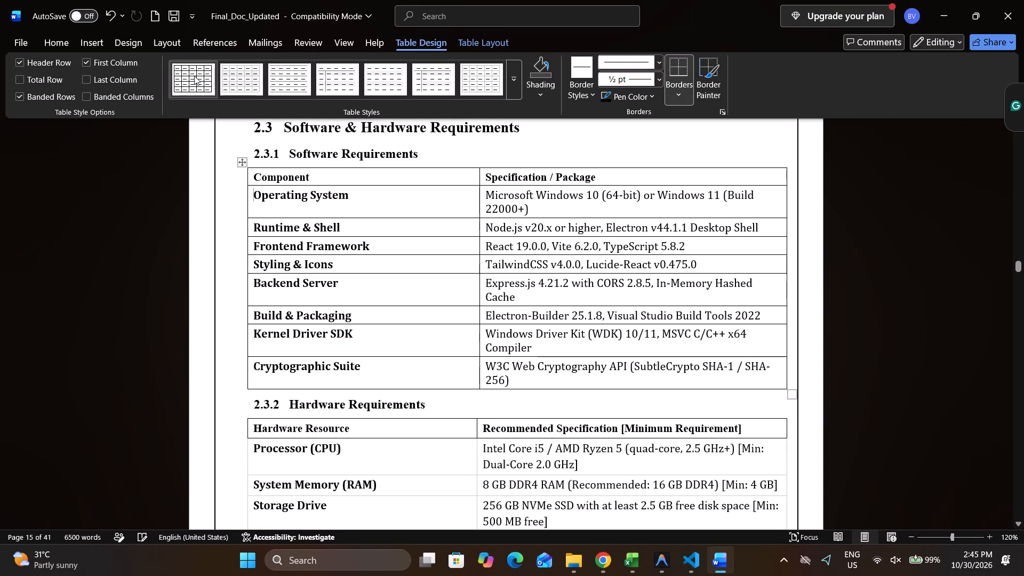
Apply the Table Grid style to the 2.3.2 Hardware Requirements table.
{"action": "left_click", "coordinate": [324, 469]}
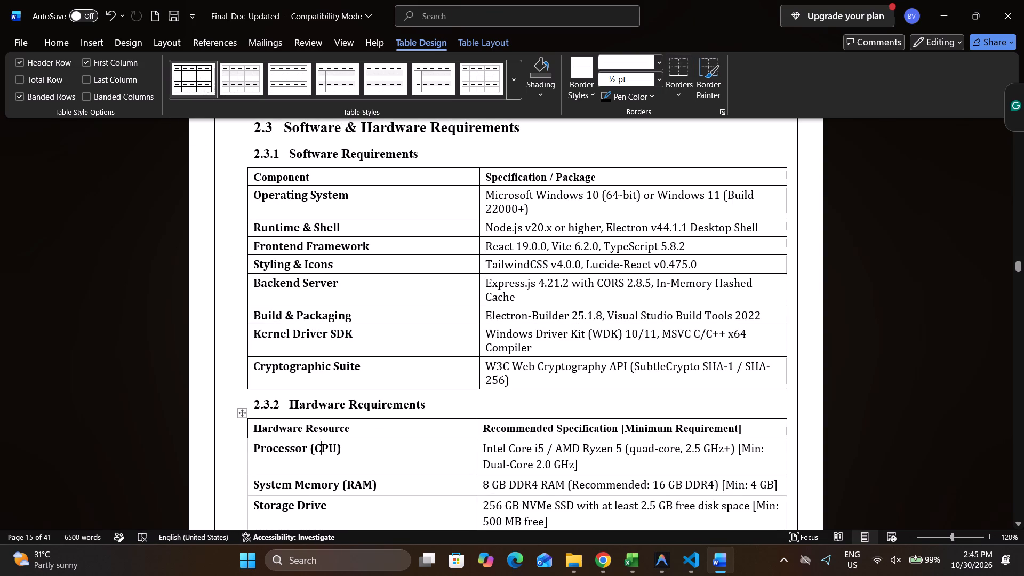
{"action": "left_click", "coordinate": [186, 72]}
Apply the Table Grid style to the first table of contents table, which begins with Chapter 1 Introduction.
{"action": "scroll", "coordinate": [195, 323], "scroll_direction": "down", "scroll_amount": 1}
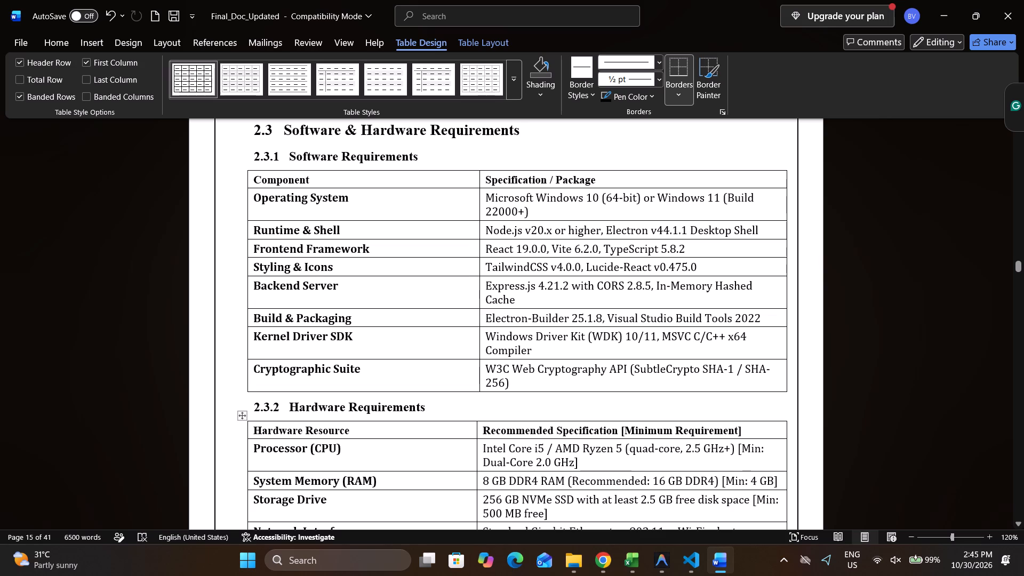
{"action": "scroll", "coordinate": [195, 323], "scroll_direction": "down", "scroll_amount": 2}
{"action": "scroll", "coordinate": [195, 323], "scroll_direction": "up", "scroll_amount": 2}
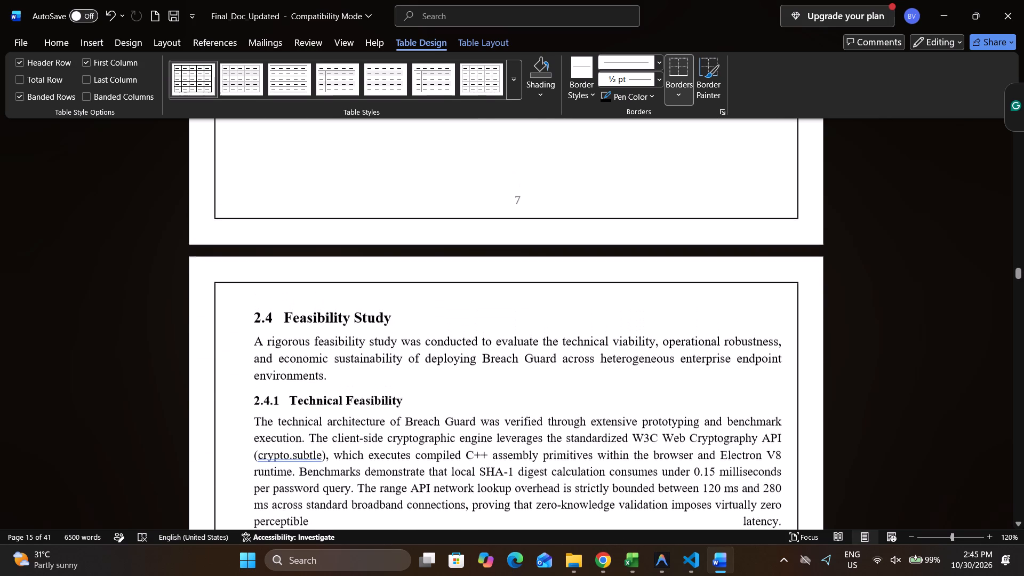
{"action": "scroll", "coordinate": [195, 323], "scroll_direction": "up", "scroll_amount": 5}
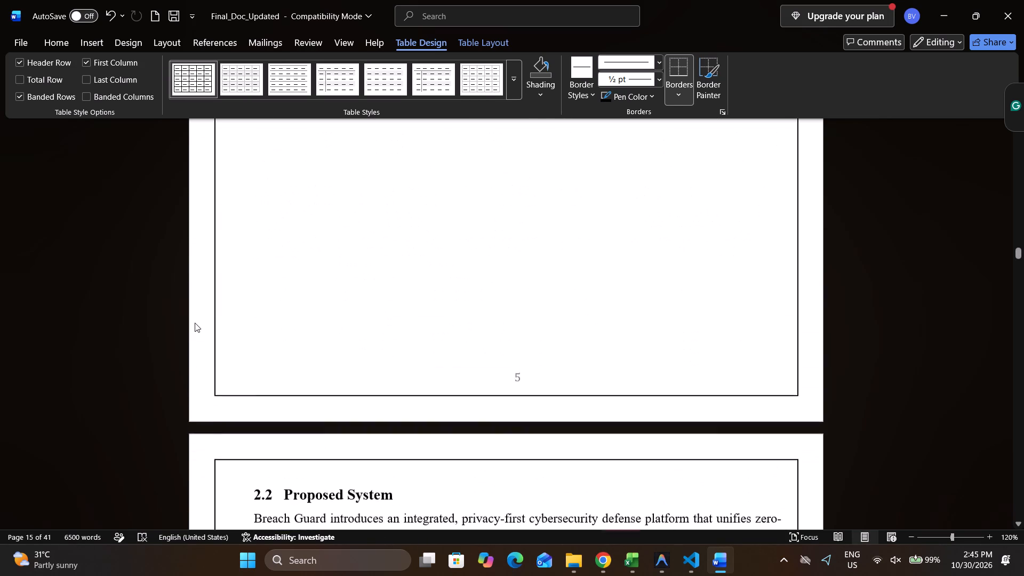
{"action": "scroll", "coordinate": [195, 323], "scroll_direction": "up", "scroll_amount": 2}
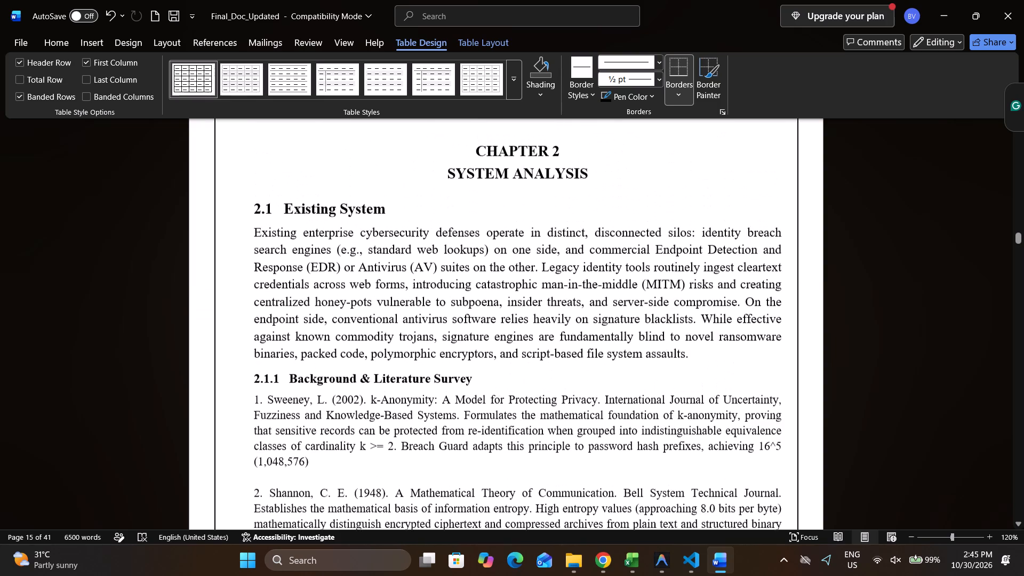
{"action": "scroll", "coordinate": [195, 323], "scroll_direction": "up", "scroll_amount": 3}
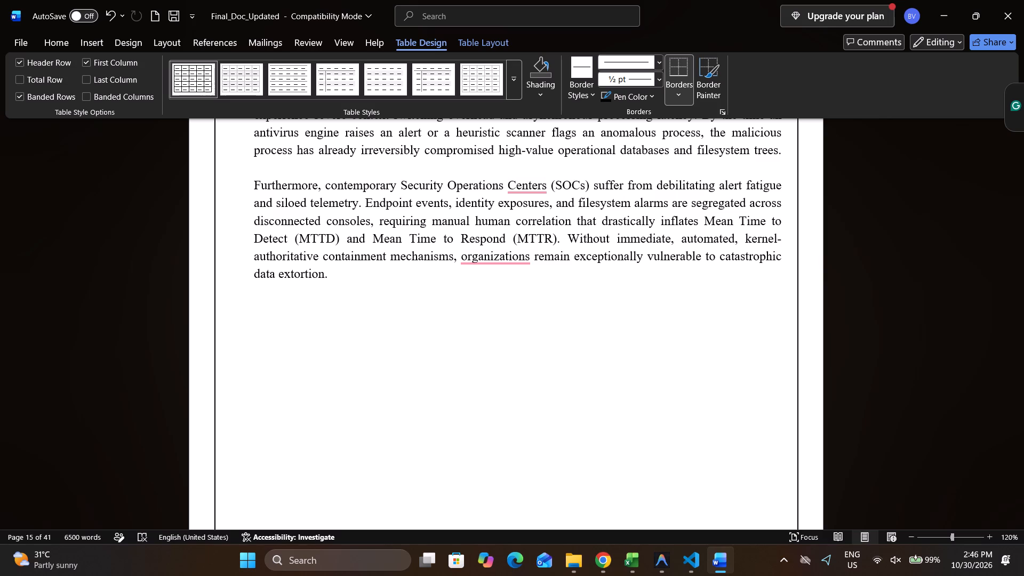
{"action": "scroll", "coordinate": [195, 323], "scroll_direction": "up", "scroll_amount": 2}
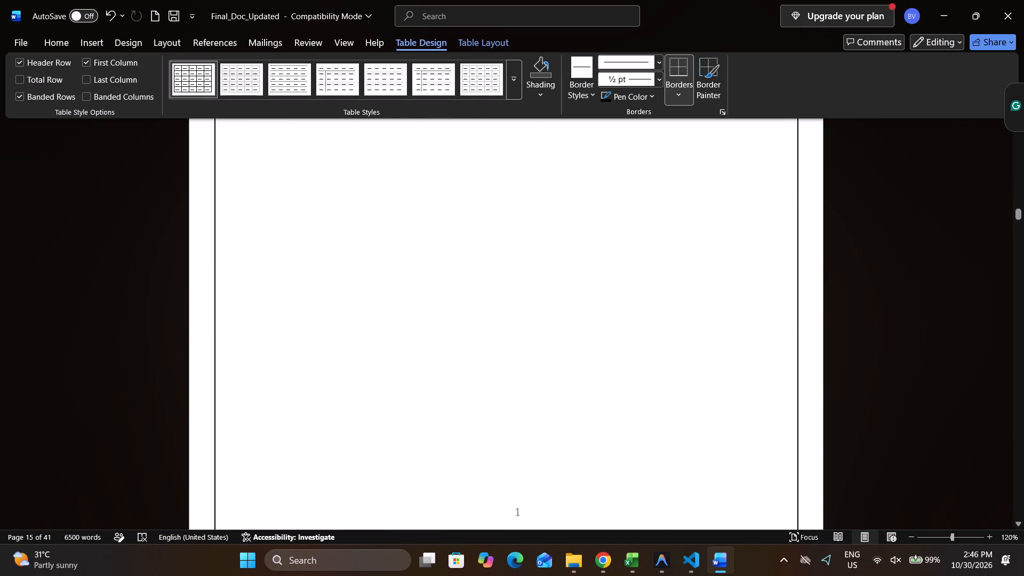
{"action": "scroll", "coordinate": [195, 323], "scroll_direction": "up", "scroll_amount": 4}
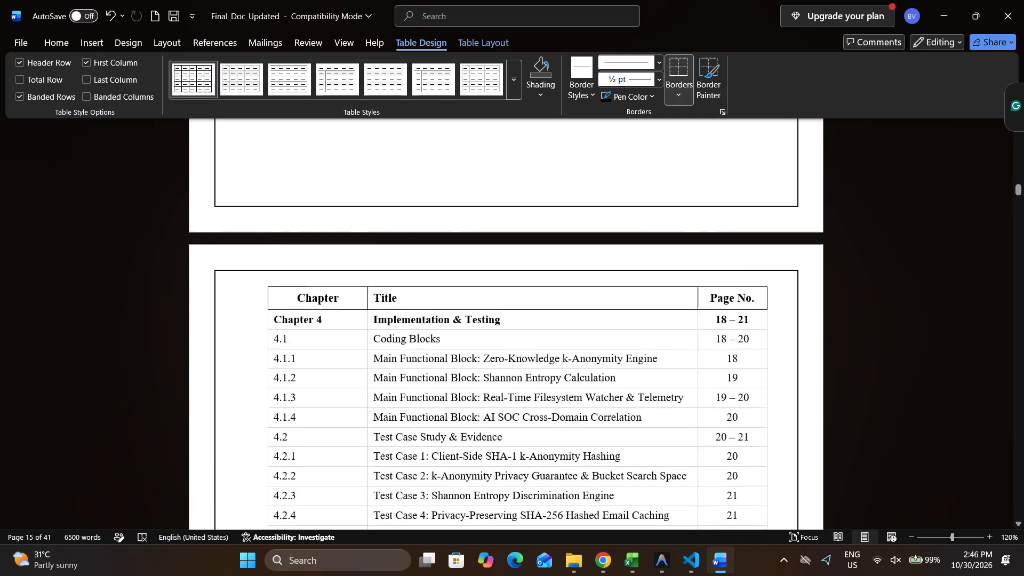
{"action": "scroll", "coordinate": [195, 323], "scroll_direction": "up", "scroll_amount": 4}
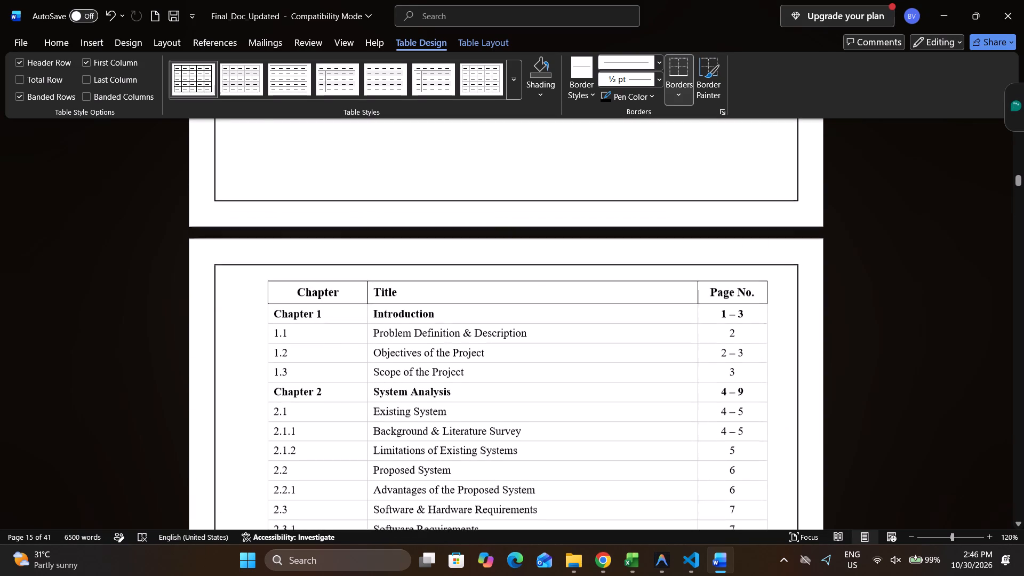
{"action": "left_click", "coordinate": [175, 385]}
{"action": "left_click", "coordinate": [308, 406]}
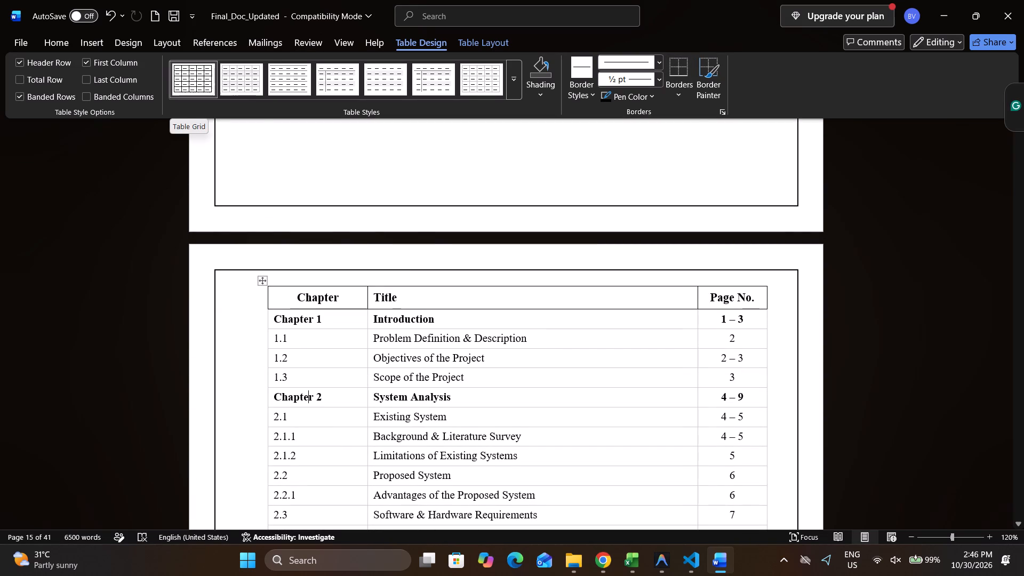
{"action": "left_click", "coordinate": [351, 346]}
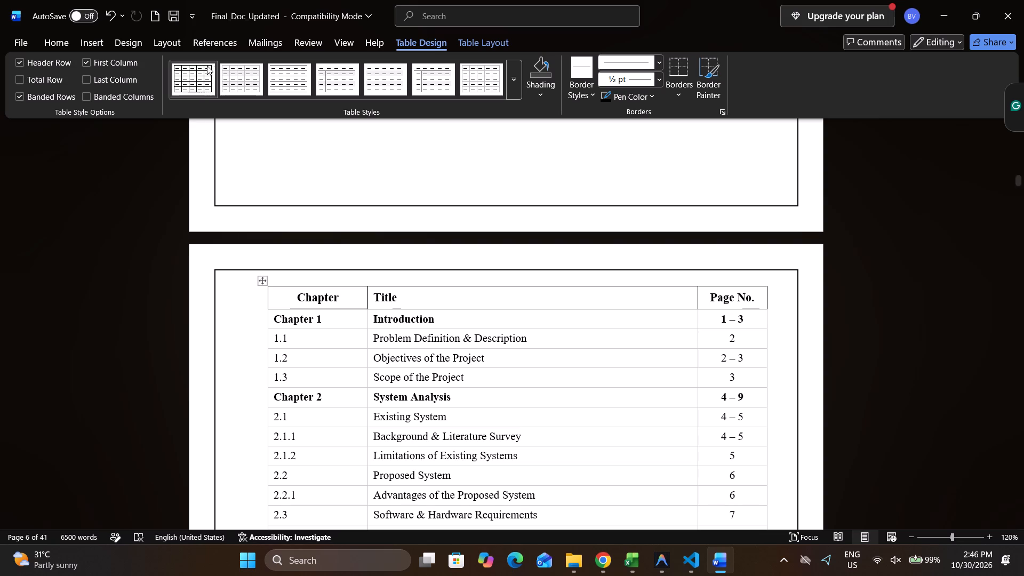
{"action": "left_click", "coordinate": [202, 72]}
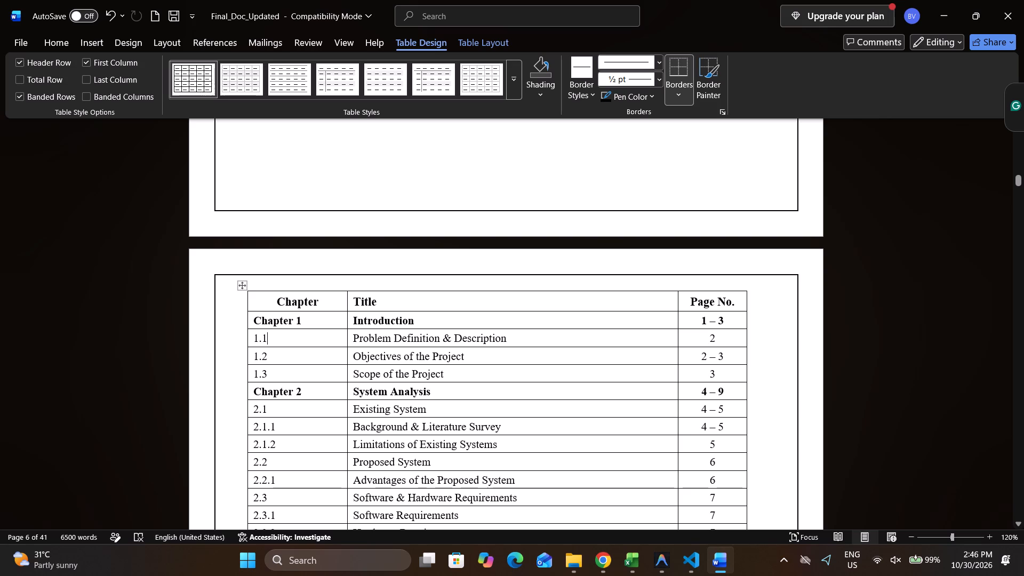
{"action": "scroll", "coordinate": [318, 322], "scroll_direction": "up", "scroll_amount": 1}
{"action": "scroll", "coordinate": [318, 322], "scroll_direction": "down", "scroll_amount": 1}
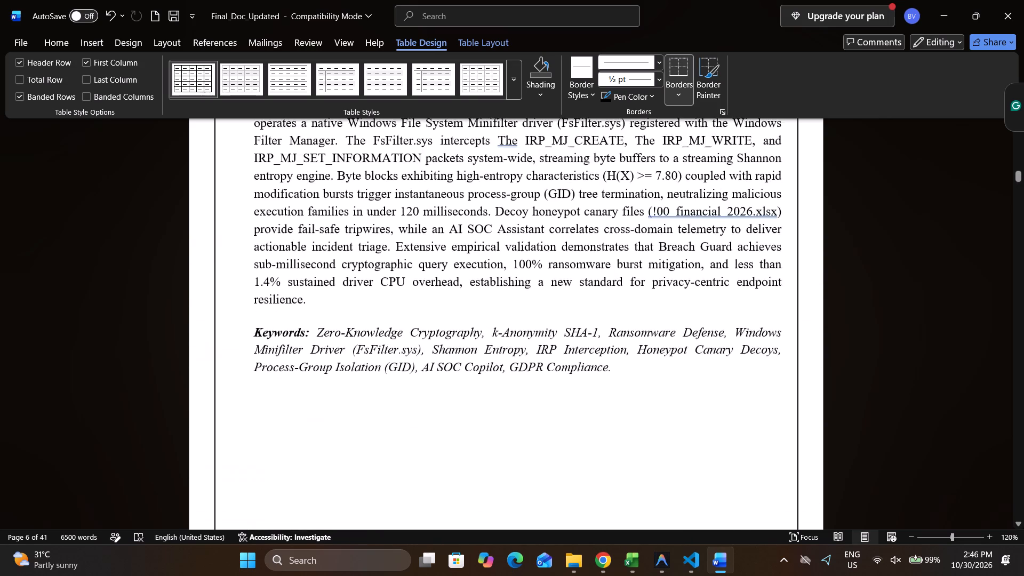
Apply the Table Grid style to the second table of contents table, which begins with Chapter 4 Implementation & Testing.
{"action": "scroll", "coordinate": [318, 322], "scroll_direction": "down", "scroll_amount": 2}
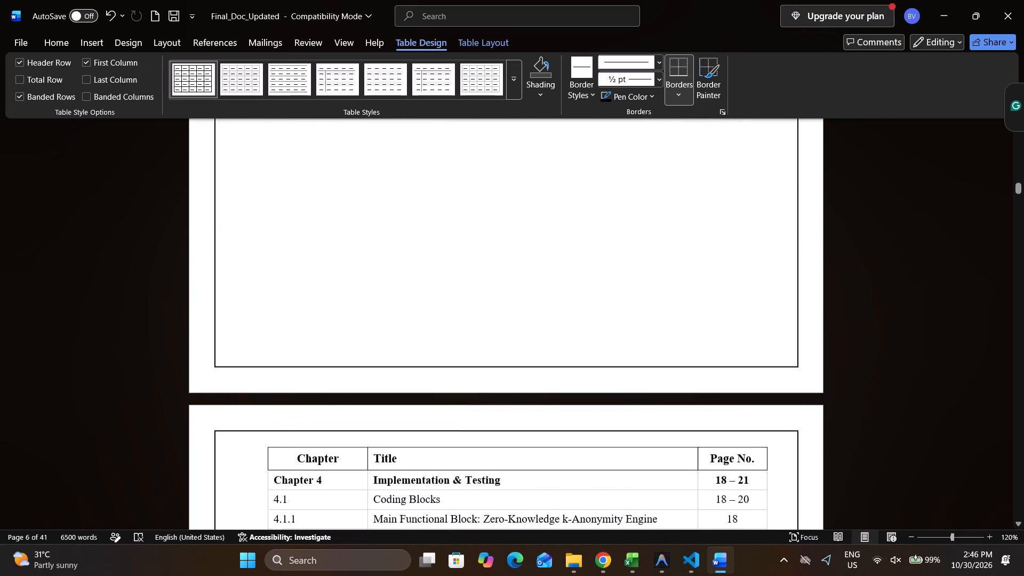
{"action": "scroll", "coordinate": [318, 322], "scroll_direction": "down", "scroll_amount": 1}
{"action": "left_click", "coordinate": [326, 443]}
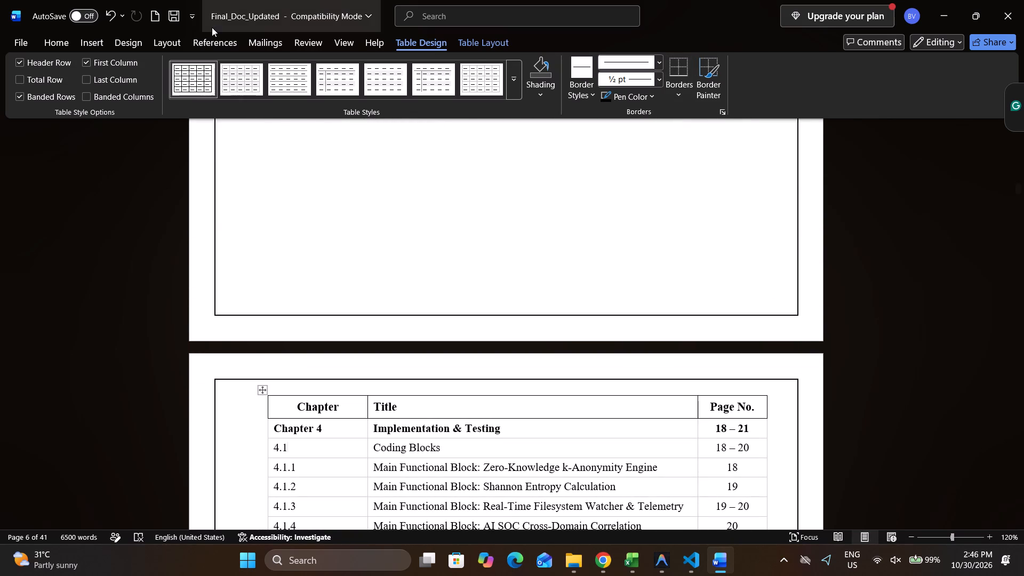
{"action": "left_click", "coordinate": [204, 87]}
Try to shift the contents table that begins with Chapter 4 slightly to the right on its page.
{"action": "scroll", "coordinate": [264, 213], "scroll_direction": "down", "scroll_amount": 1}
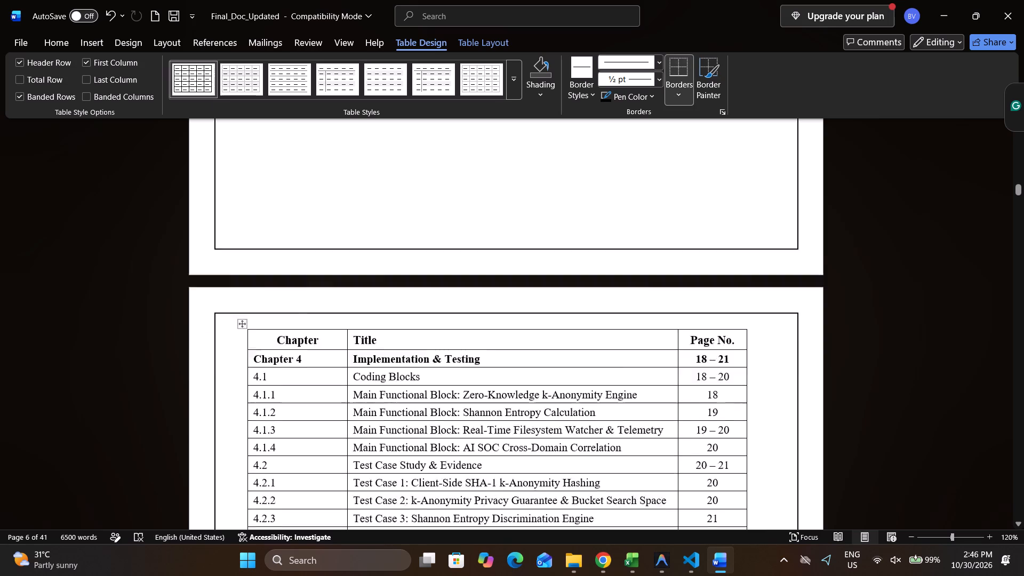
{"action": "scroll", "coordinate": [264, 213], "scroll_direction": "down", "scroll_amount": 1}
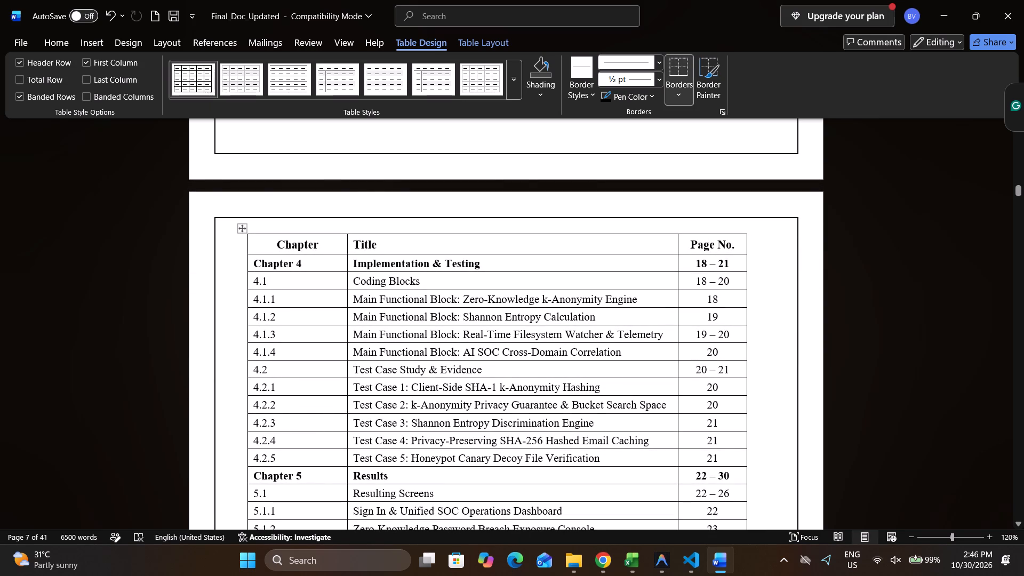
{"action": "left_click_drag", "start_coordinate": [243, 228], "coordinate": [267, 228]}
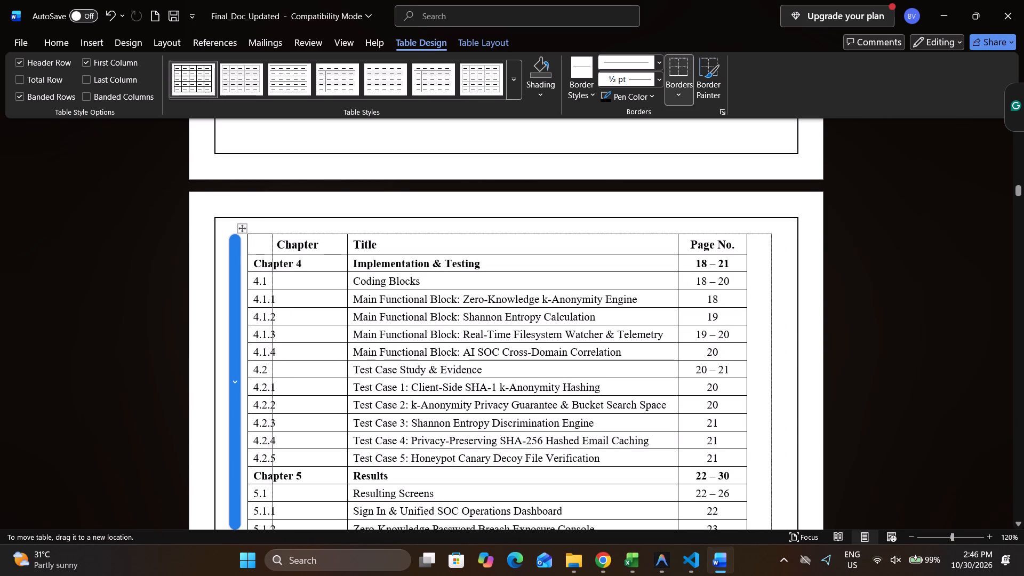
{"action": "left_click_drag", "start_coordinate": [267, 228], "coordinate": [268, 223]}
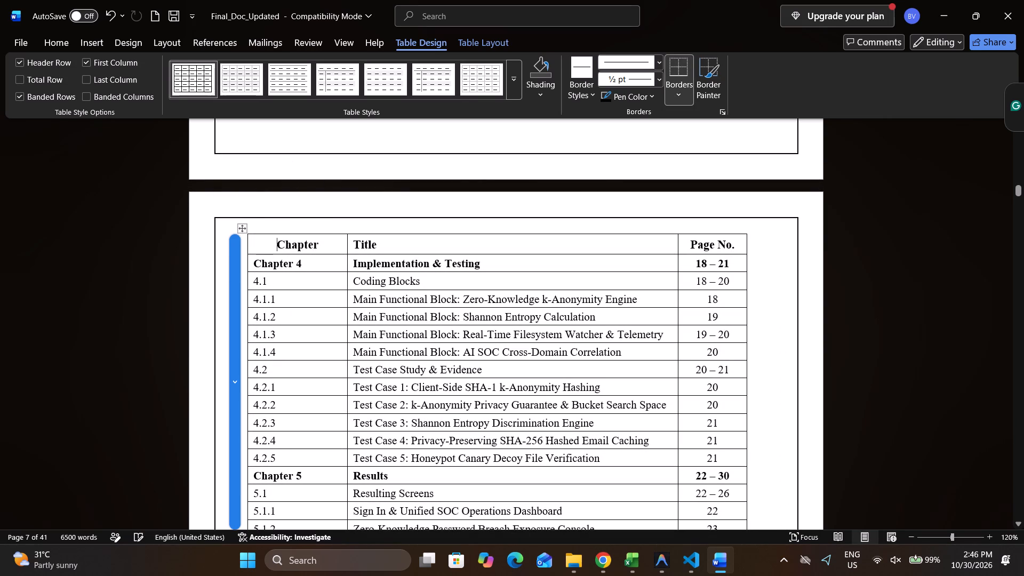
Compare the placement and borders of the contents tables with the List Of Screen Shots and List Of Resultant Table tables.
{"action": "scroll", "coordinate": [283, 201], "scroll_direction": "up", "scroll_amount": 4}
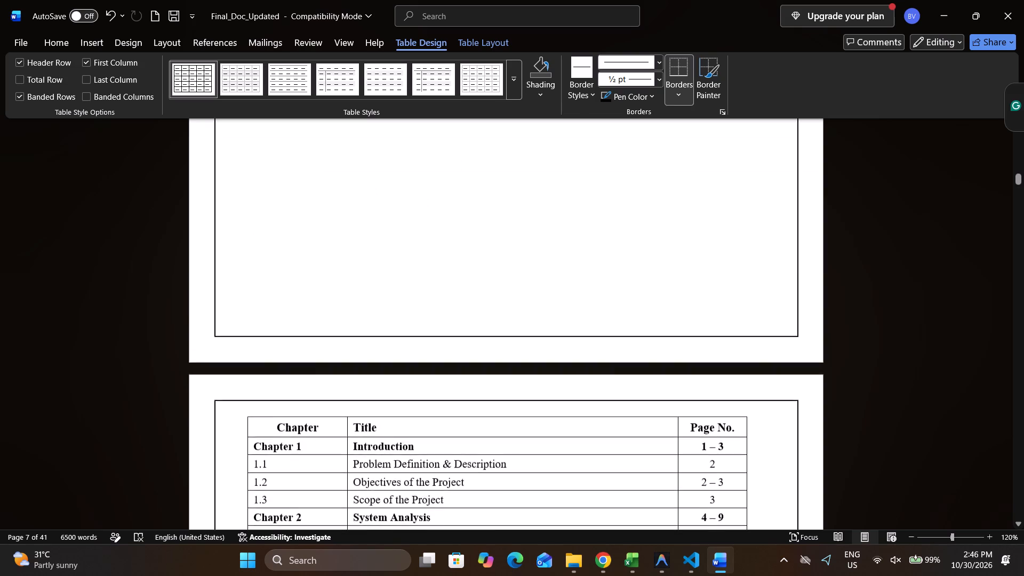
{"action": "scroll", "coordinate": [283, 201], "scroll_direction": "up", "scroll_amount": 1}
{"action": "scroll", "coordinate": [283, 201], "scroll_direction": "down", "scroll_amount": 2}
{"action": "scroll", "coordinate": [283, 201], "scroll_direction": "up", "scroll_amount": 1}
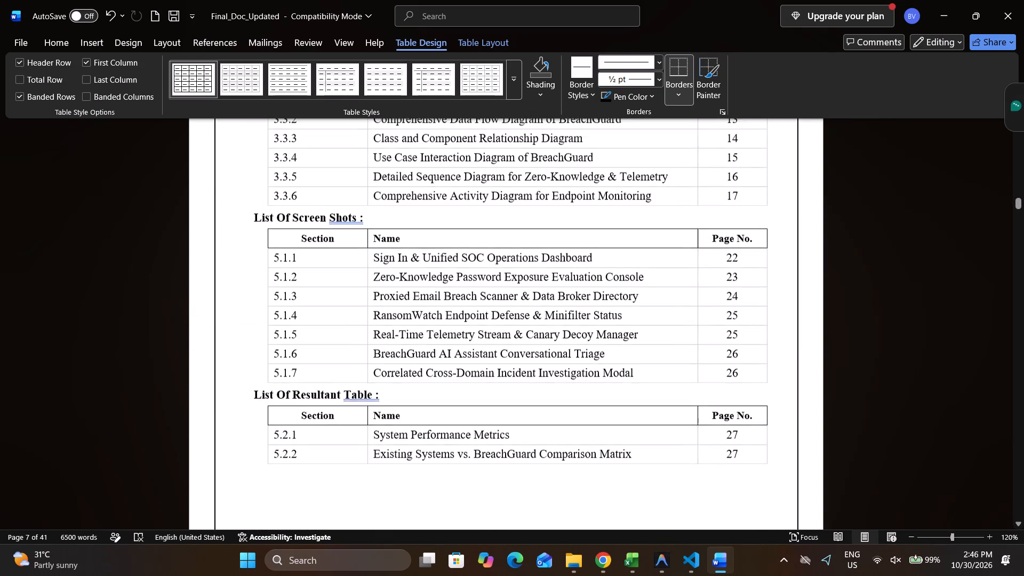
{"action": "scroll", "coordinate": [283, 201], "scroll_direction": "up", "scroll_amount": 3}
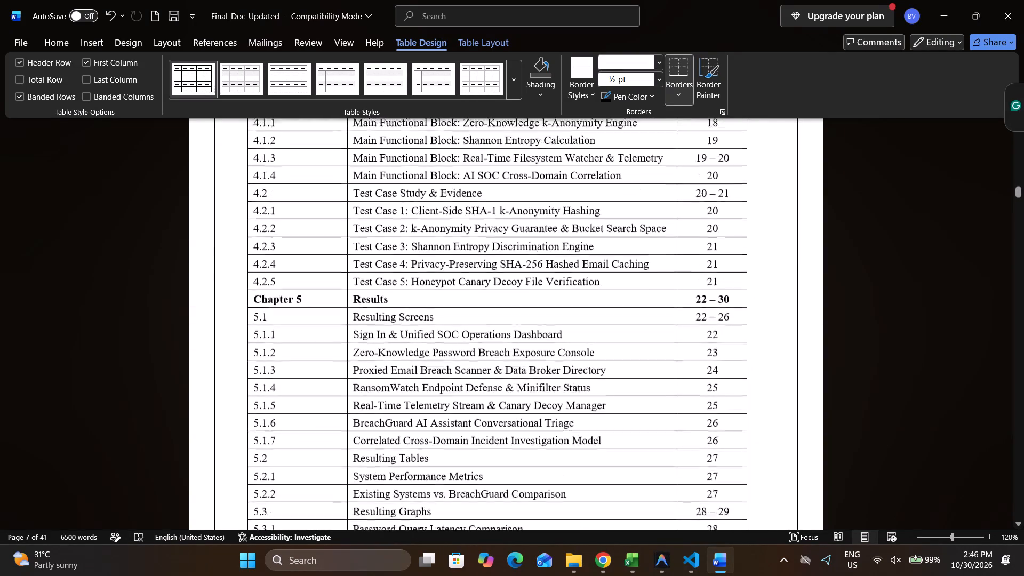
{"action": "scroll", "coordinate": [283, 201], "scroll_direction": "up", "scroll_amount": 1}
{"action": "scroll", "coordinate": [283, 201], "scroll_direction": "down", "scroll_amount": 1}
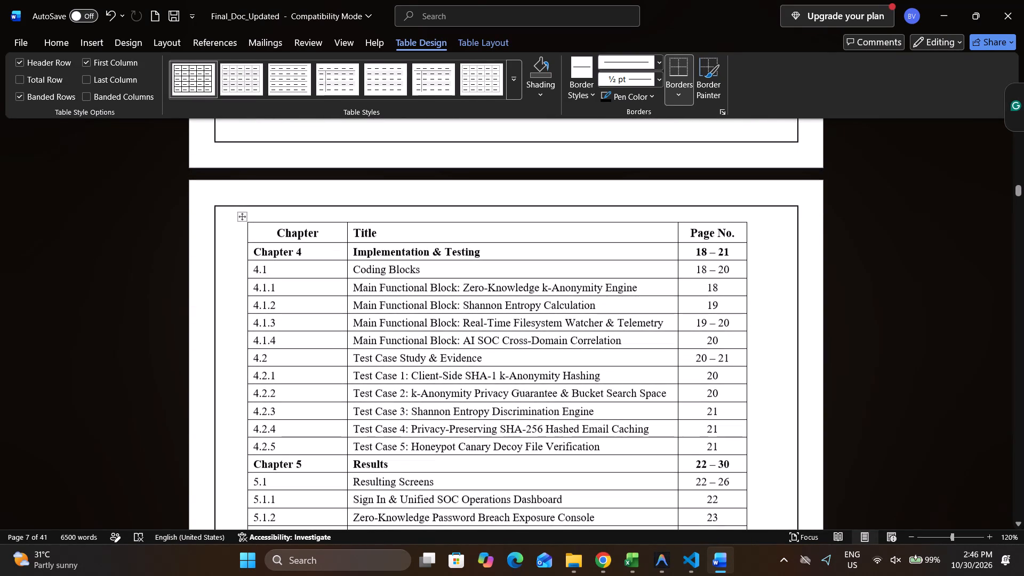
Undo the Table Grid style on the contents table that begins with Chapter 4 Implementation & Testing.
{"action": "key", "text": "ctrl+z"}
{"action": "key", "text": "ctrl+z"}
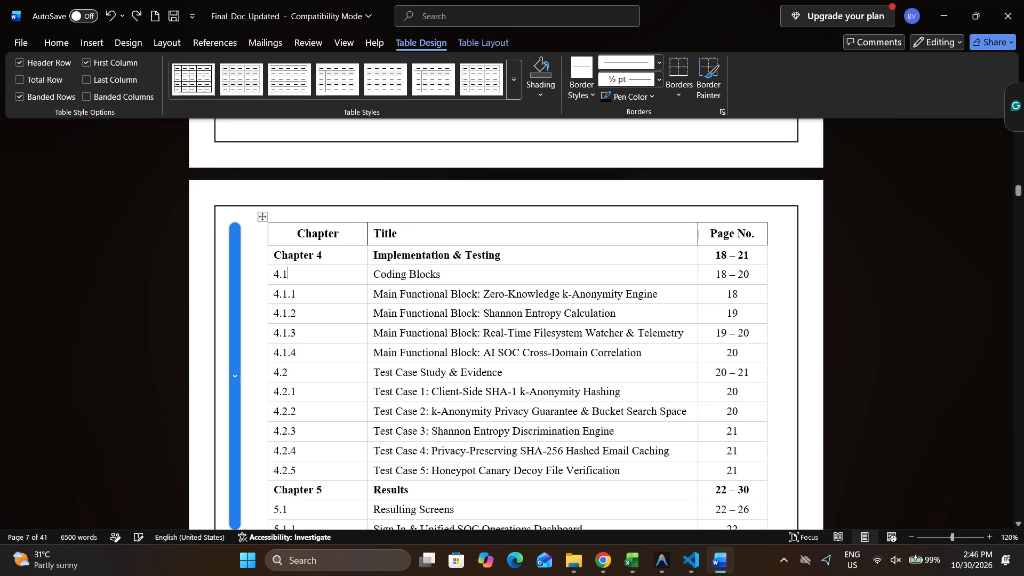
Undo the Table Grid style on the first contents table, which begins with Chapter 1 Introduction.
{"action": "scroll", "coordinate": [283, 201], "scroll_direction": "up", "scroll_amount": 2}
{"action": "key", "text": "ctrl+z"}
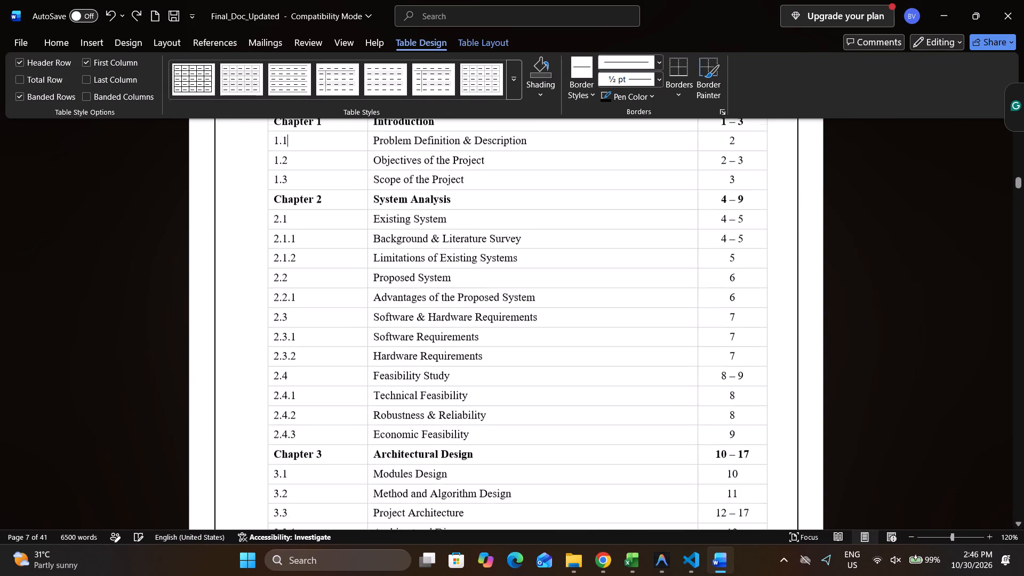
{"action": "scroll", "coordinate": [283, 201], "scroll_direction": "up", "scroll_amount": 1}
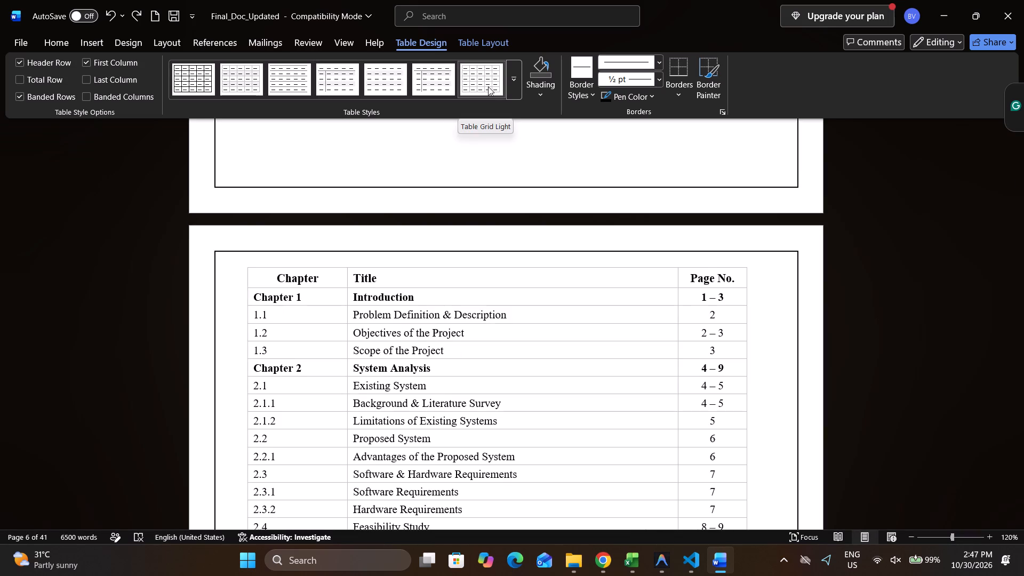
{"action": "left_click", "coordinate": [429, 212]}
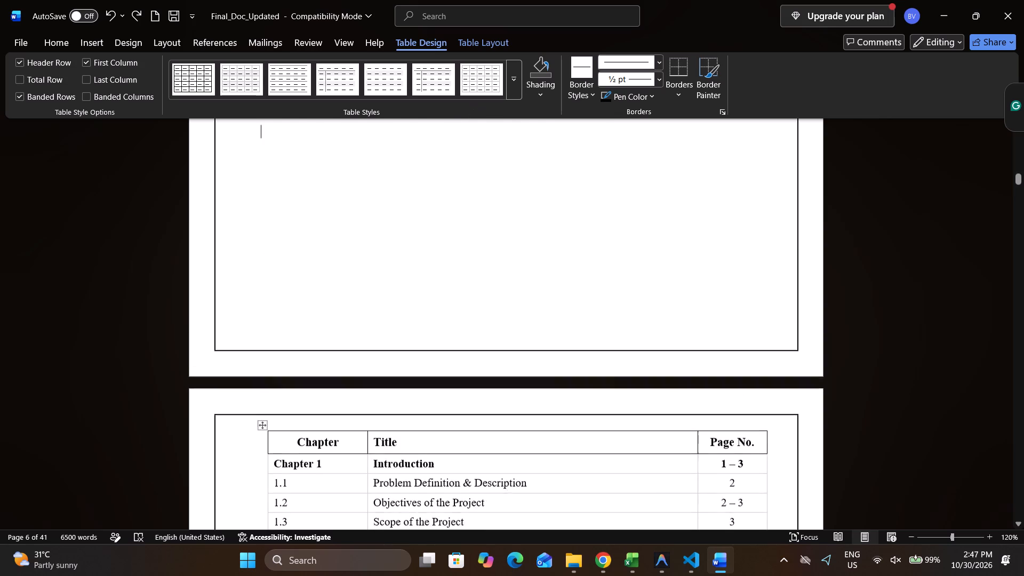
Apply all borders to the rows from Chapter 4 Implementation & Testing through 5.4.2 Space Complexity Analysis in the second contents table.
{"action": "scroll", "coordinate": [407, 293], "scroll_direction": "down", "scroll_amount": 3}
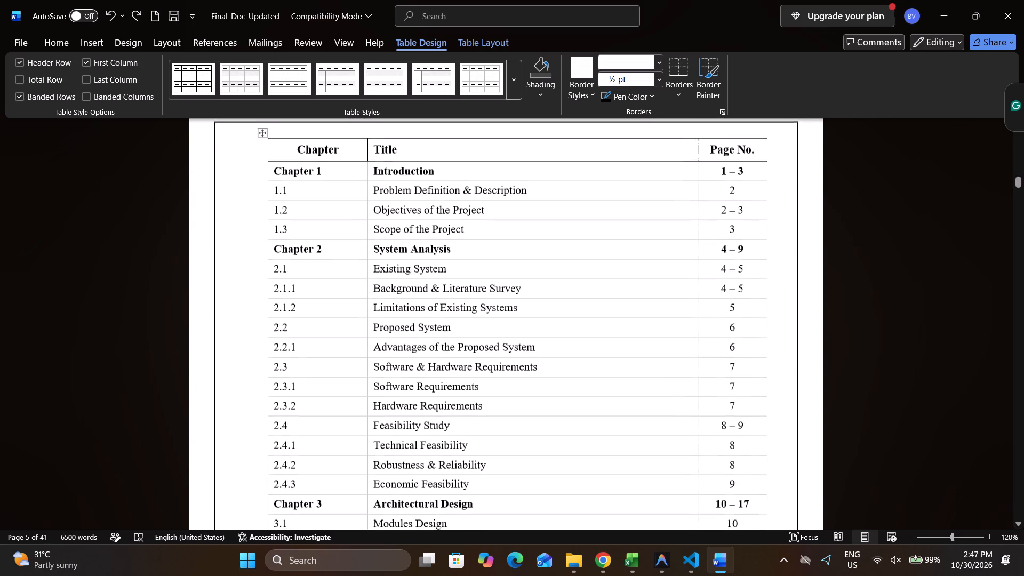
{"action": "scroll", "coordinate": [348, 378], "scroll_direction": "down", "scroll_amount": 2}
{"action": "scroll", "coordinate": [348, 378], "scroll_direction": "down", "scroll_amount": 1, "text": "ctrl"}
{"action": "scroll", "coordinate": [348, 378], "scroll_direction": "down", "scroll_amount": 1}
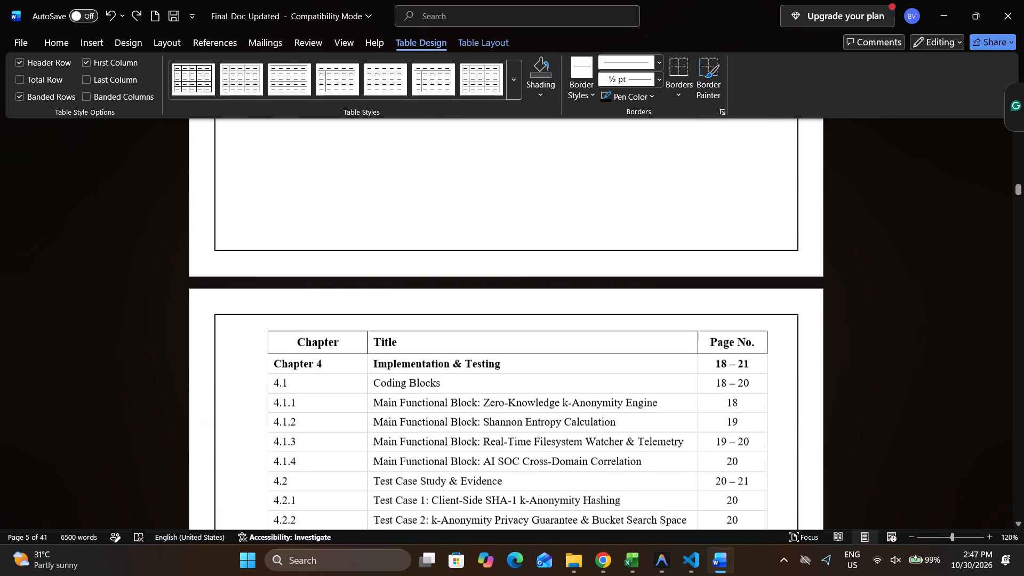
{"action": "scroll", "coordinate": [348, 378], "scroll_direction": "down", "scroll_amount": 2}
{"action": "scroll", "coordinate": [337, 374], "scroll_direction": "up", "scroll_amount": 1}
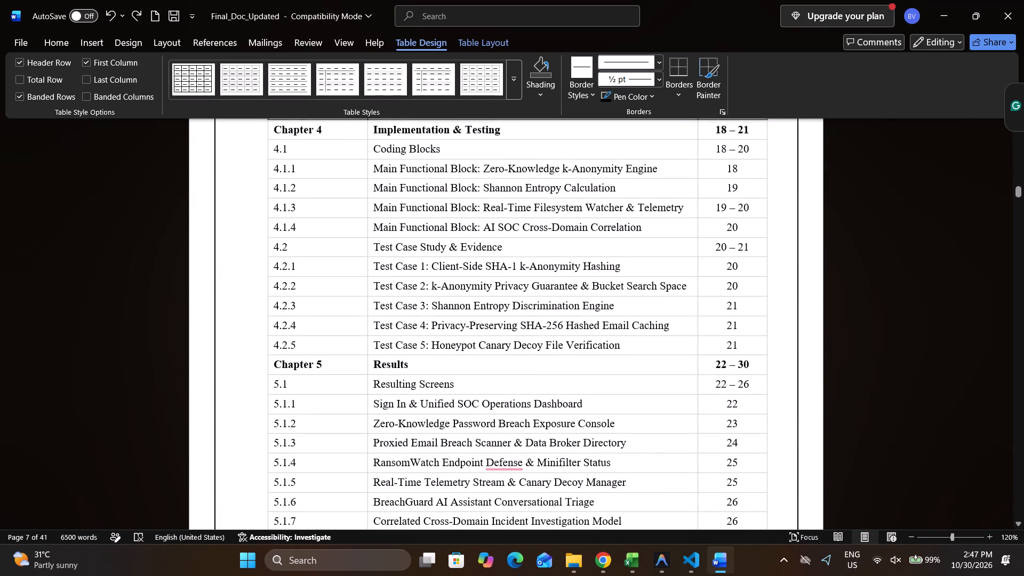
{"action": "scroll", "coordinate": [340, 328], "scroll_direction": "up", "scroll_amount": 1}
{"action": "left_click", "coordinate": [326, 334]}
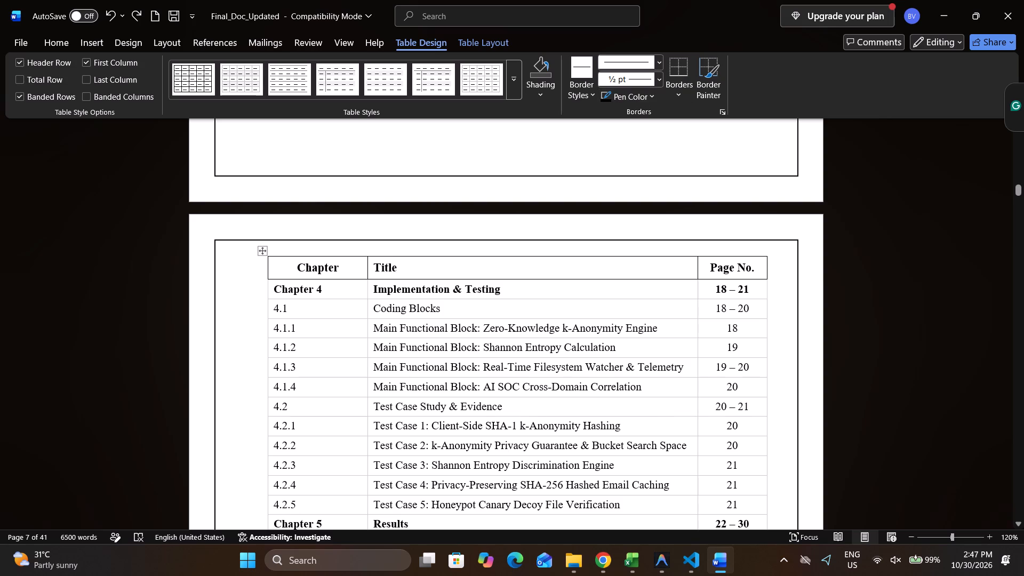
{"action": "left_click_drag", "start_coordinate": [322, 293], "coordinate": [630, 444]}
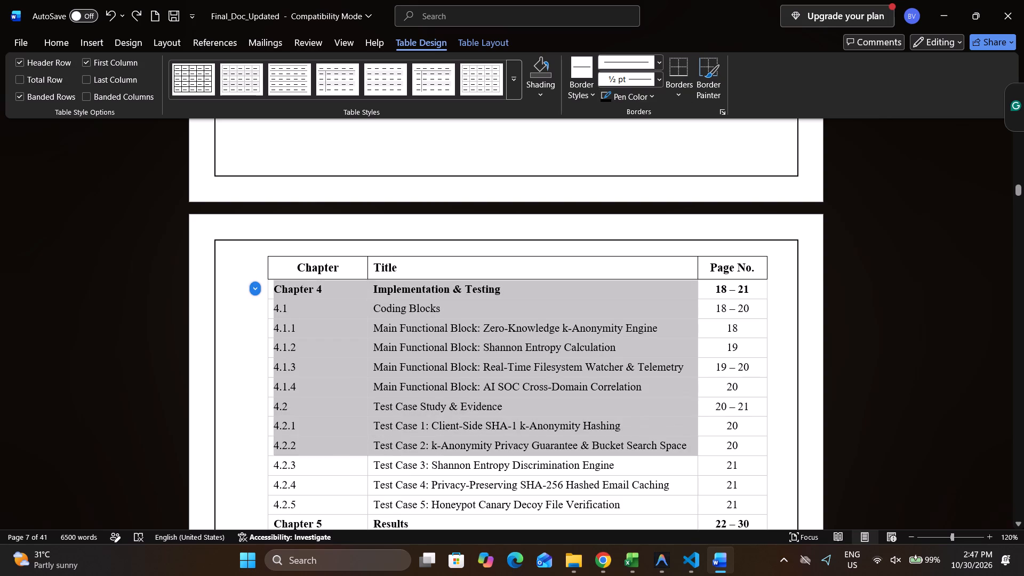
{"action": "left_click_drag", "start_coordinate": [630, 444], "coordinate": [690, 187]}
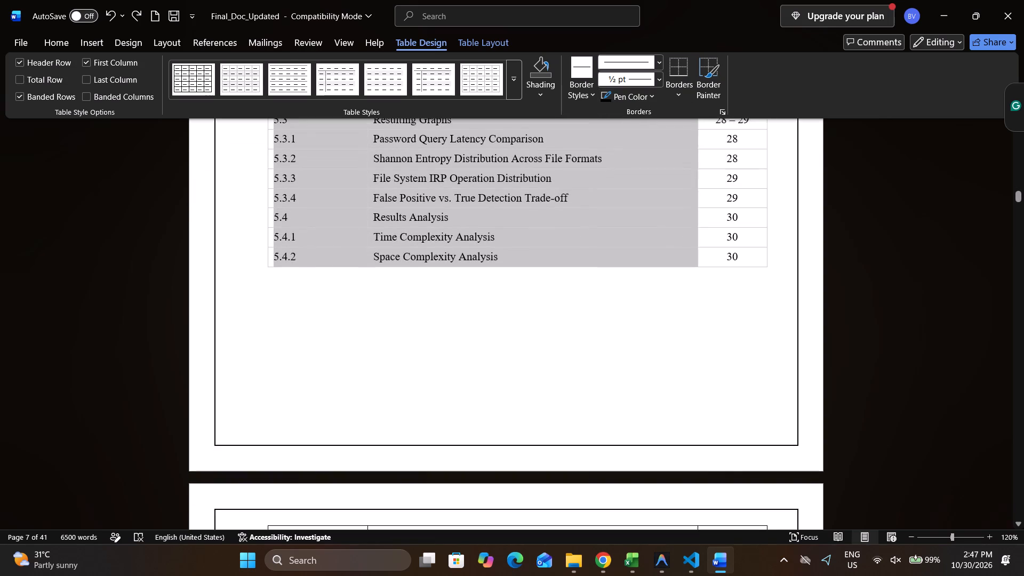
{"action": "left_click_drag", "start_coordinate": [690, 187], "coordinate": [736, 252]}
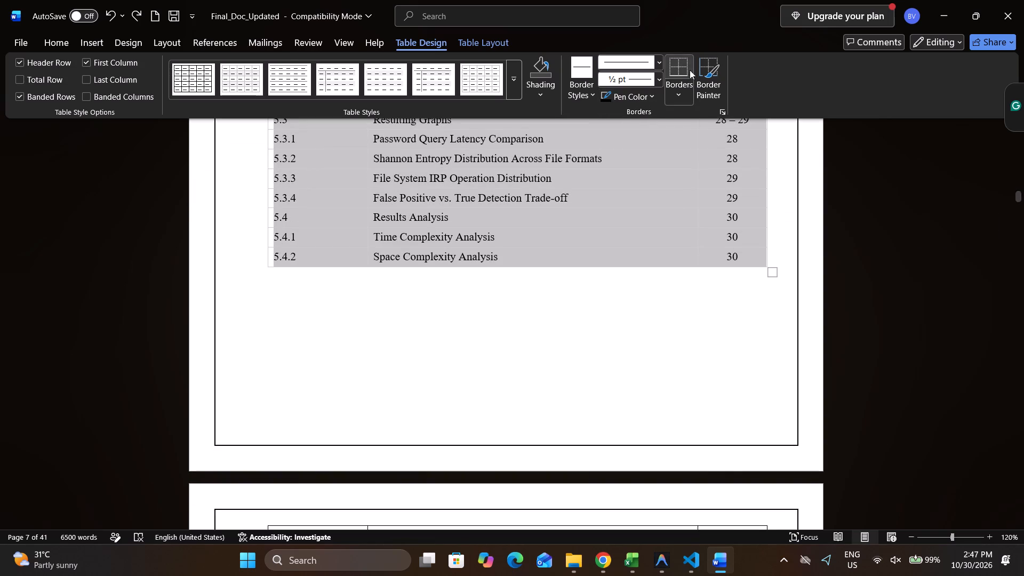
{"action": "left_click", "coordinate": [677, 98]}
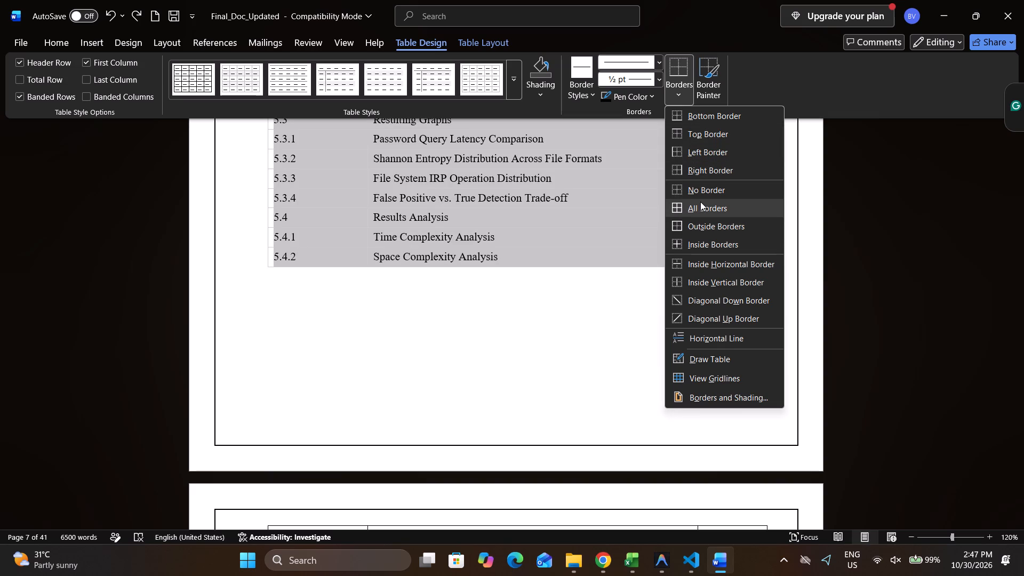
{"action": "left_click", "coordinate": [705, 203]}
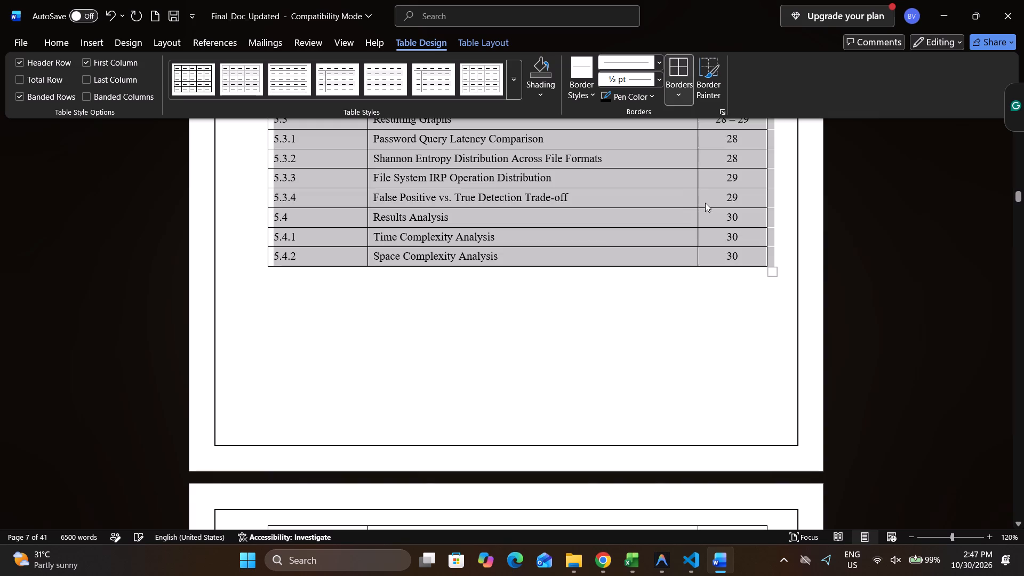
Apply all borders to the rows from Chapter 1 Introduction through 3.3.6 Activity Diagram in the first contents table.
{"action": "scroll", "coordinate": [602, 235], "scroll_direction": "up", "scroll_amount": 3}
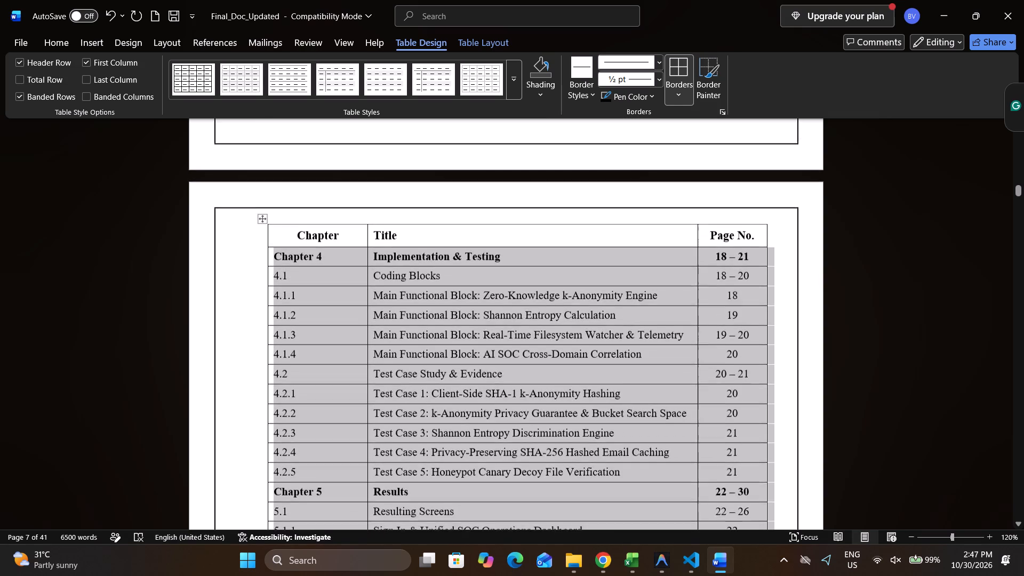
{"action": "scroll", "coordinate": [602, 235], "scroll_direction": "up", "scroll_amount": 1}
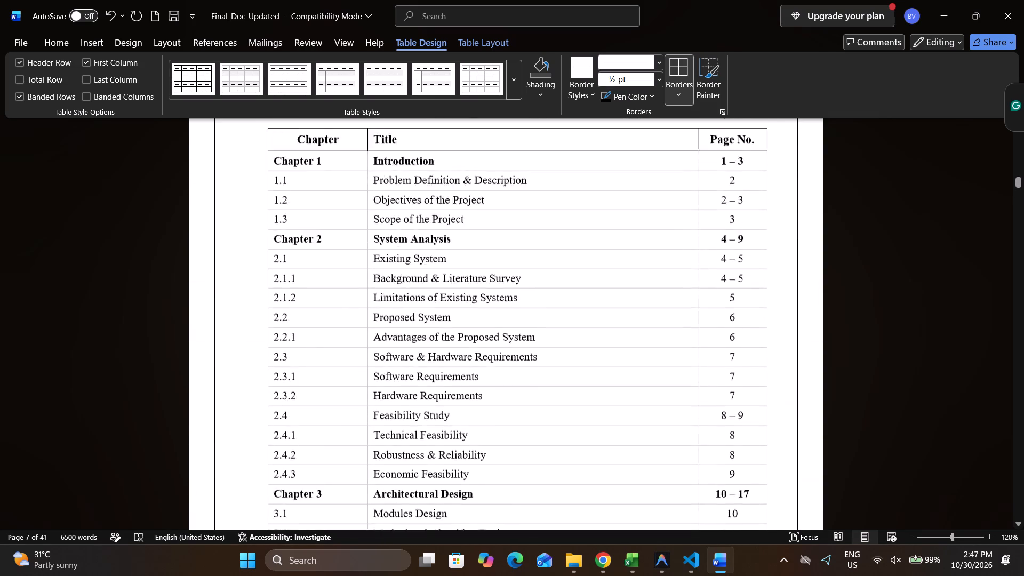
{"action": "scroll", "coordinate": [602, 235], "scroll_direction": "up", "scroll_amount": 1}
{"action": "left_click_drag", "start_coordinate": [318, 314], "coordinate": [422, 372]}
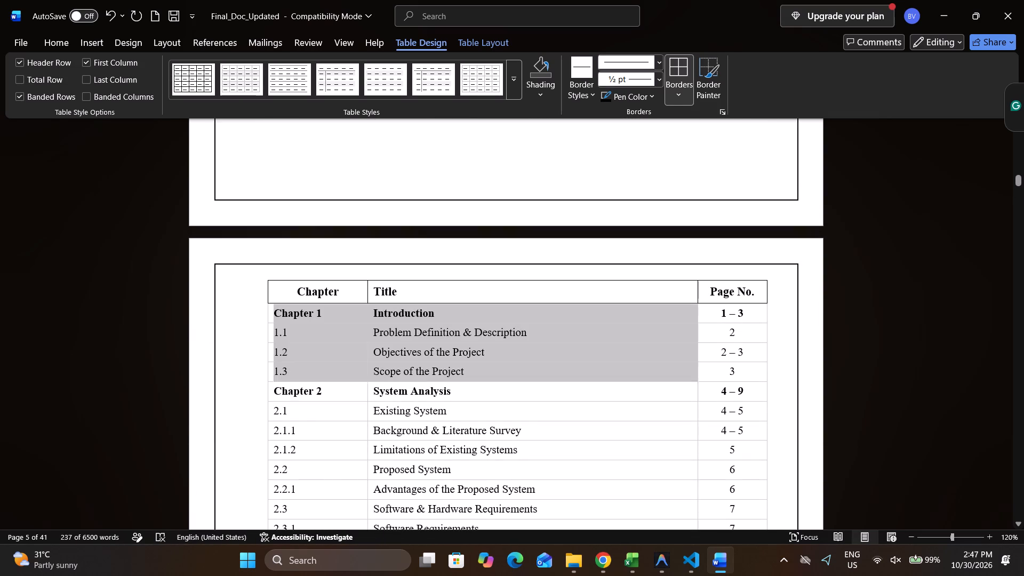
{"action": "left_click_drag", "start_coordinate": [422, 372], "coordinate": [740, 499]}
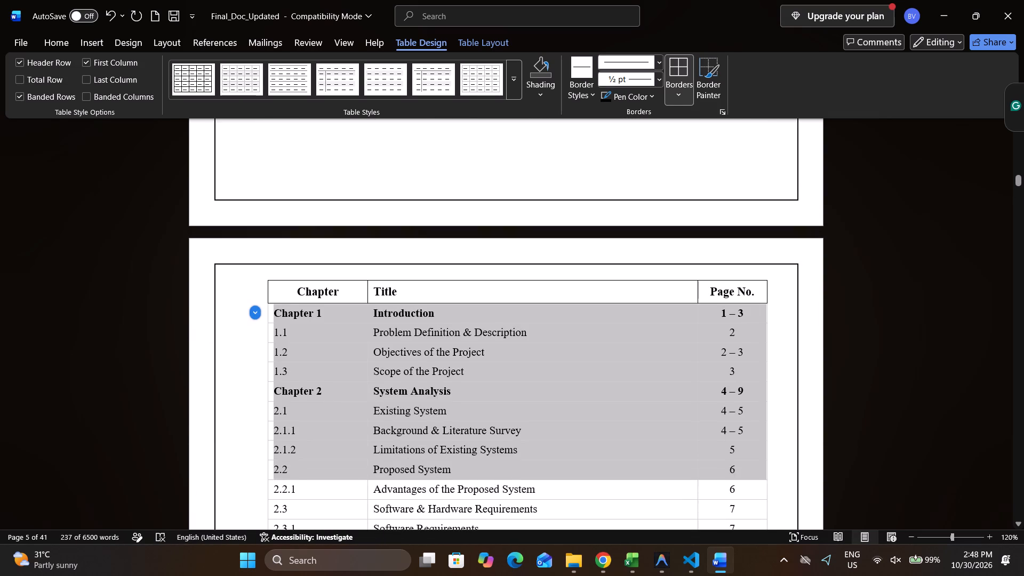
{"action": "left_click_drag", "start_coordinate": [740, 499], "coordinate": [703, 475]}
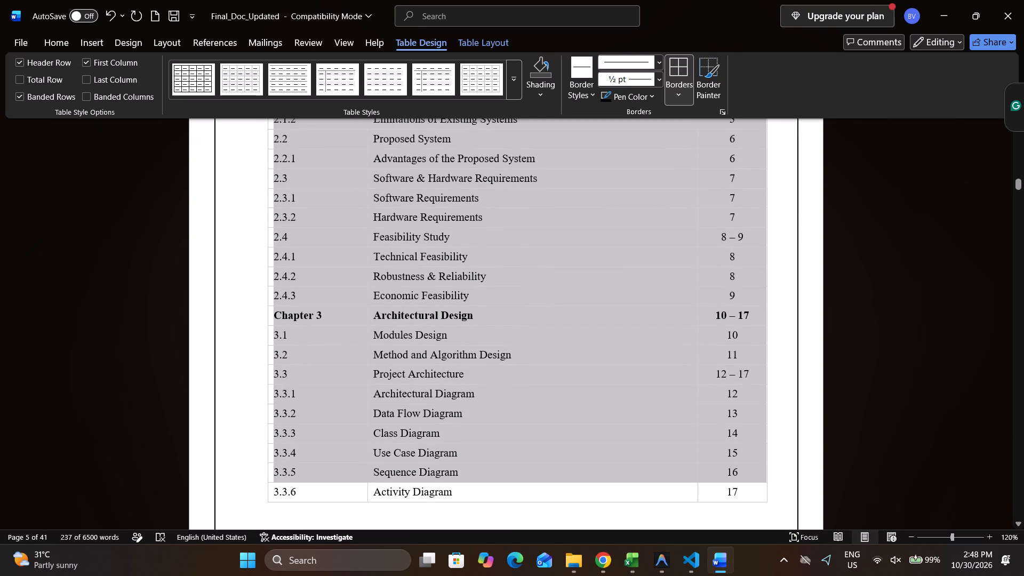
{"action": "left_click_drag", "start_coordinate": [703, 475], "coordinate": [705, 484]}
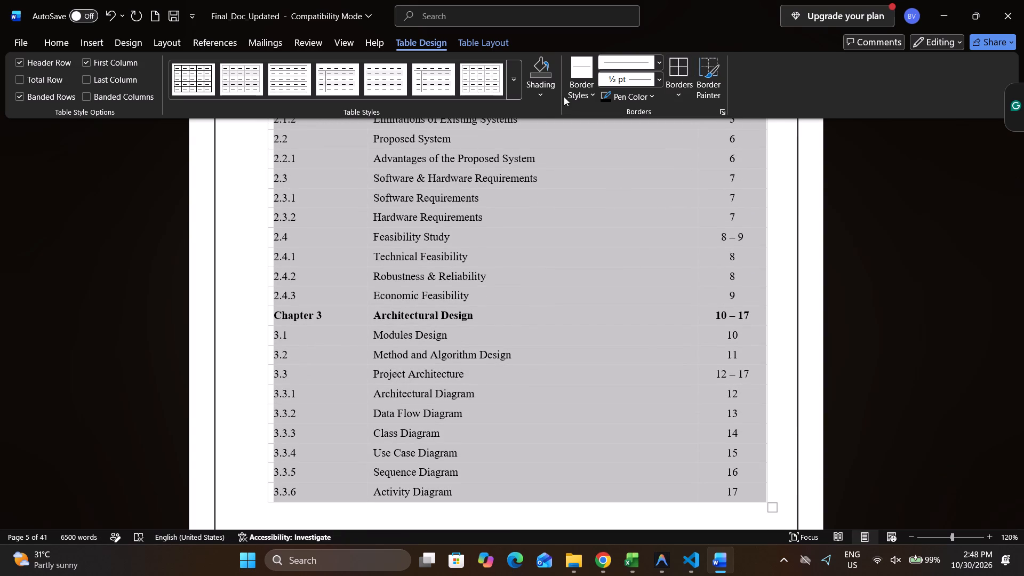
{"action": "left_click", "coordinate": [582, 100]}
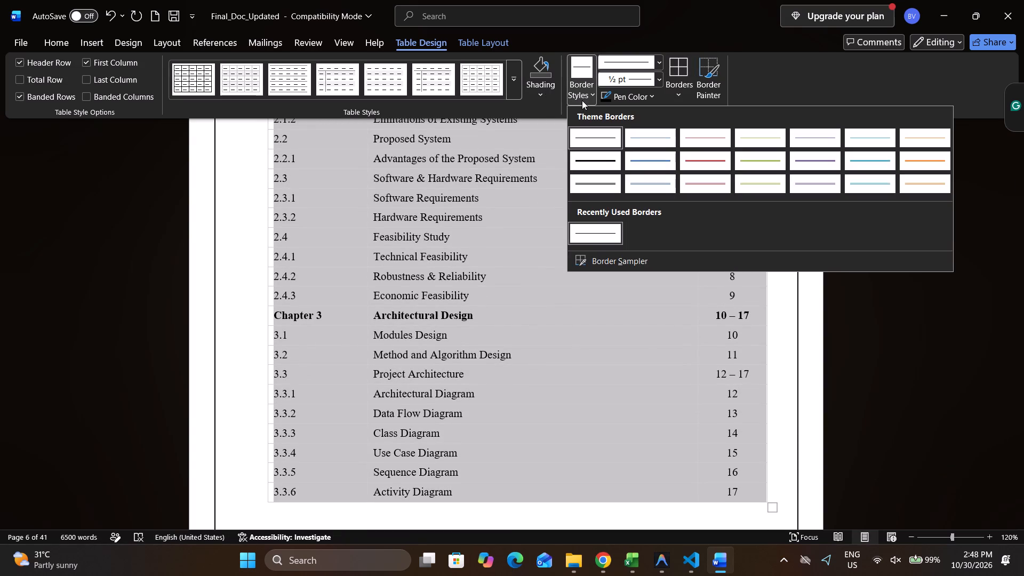
{"action": "left_click", "coordinate": [582, 92]}
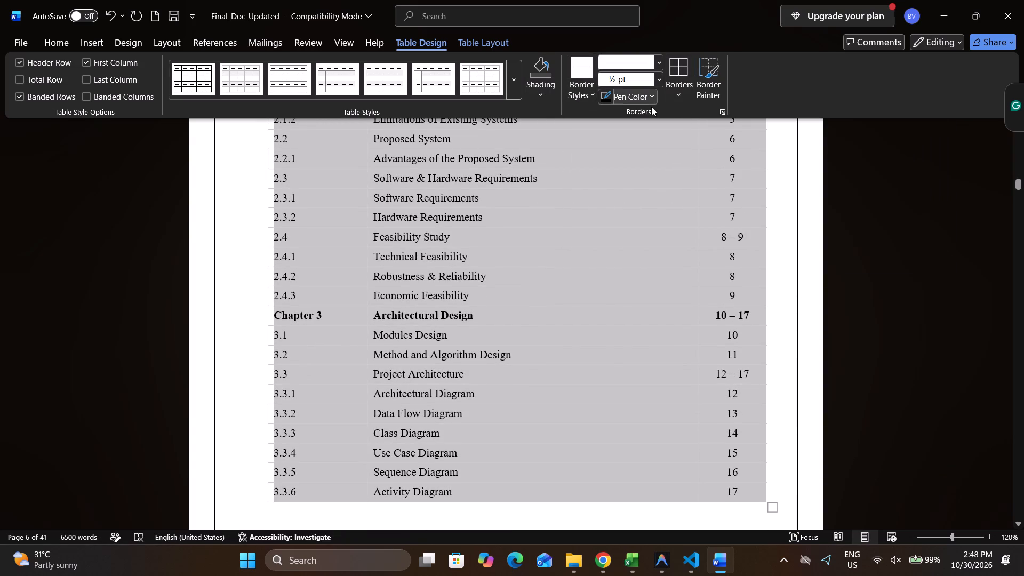
{"action": "double_click", "coordinate": [683, 61]}
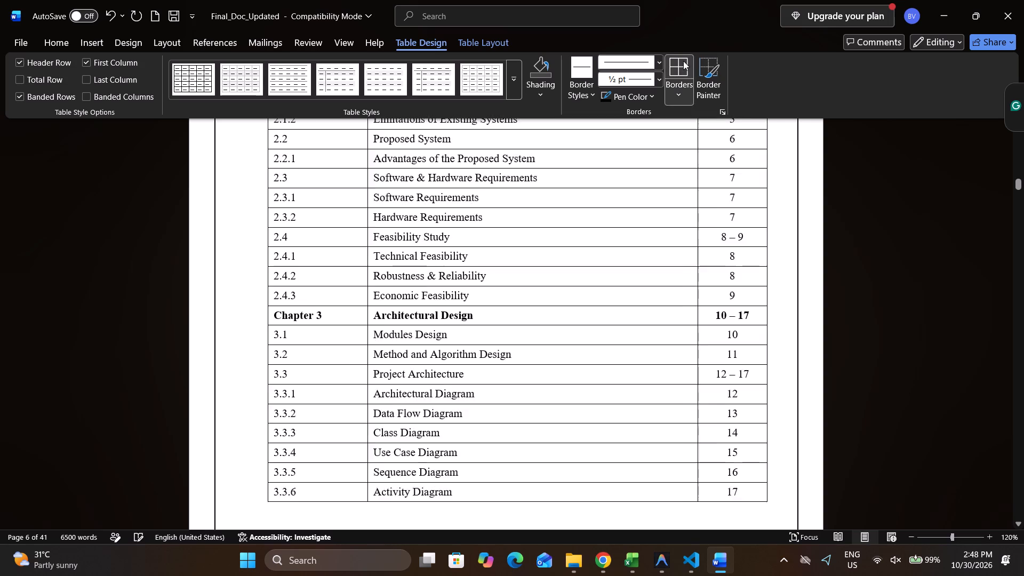
{"action": "left_click", "coordinate": [683, 61]}
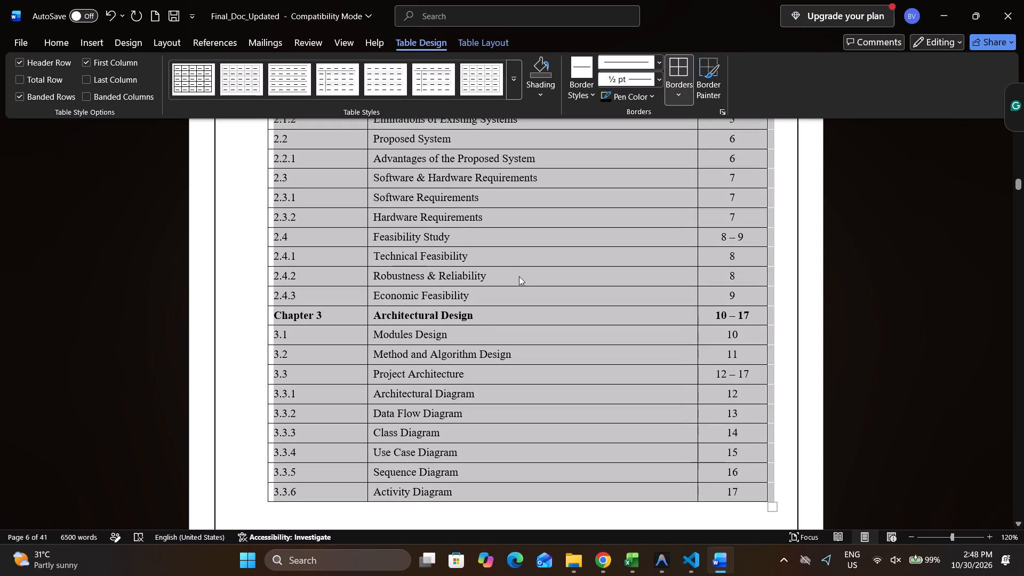
{"action": "left_click", "coordinate": [474, 324]}
Apply all borders to the rows from 5.4.3 Results Summary through Poster Presentation in the third contents table.
{"action": "scroll", "coordinate": [474, 324], "scroll_direction": "up", "scroll_amount": 3}
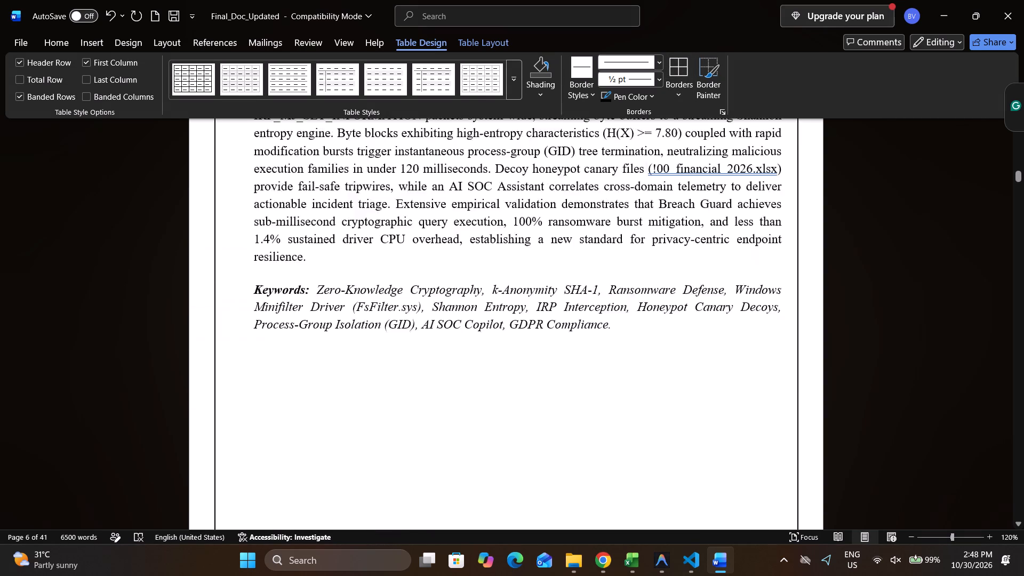
{"action": "scroll", "coordinate": [474, 324], "scroll_direction": "up", "scroll_amount": 1}
{"action": "scroll", "coordinate": [474, 324], "scroll_direction": "down", "scroll_amount": 3}
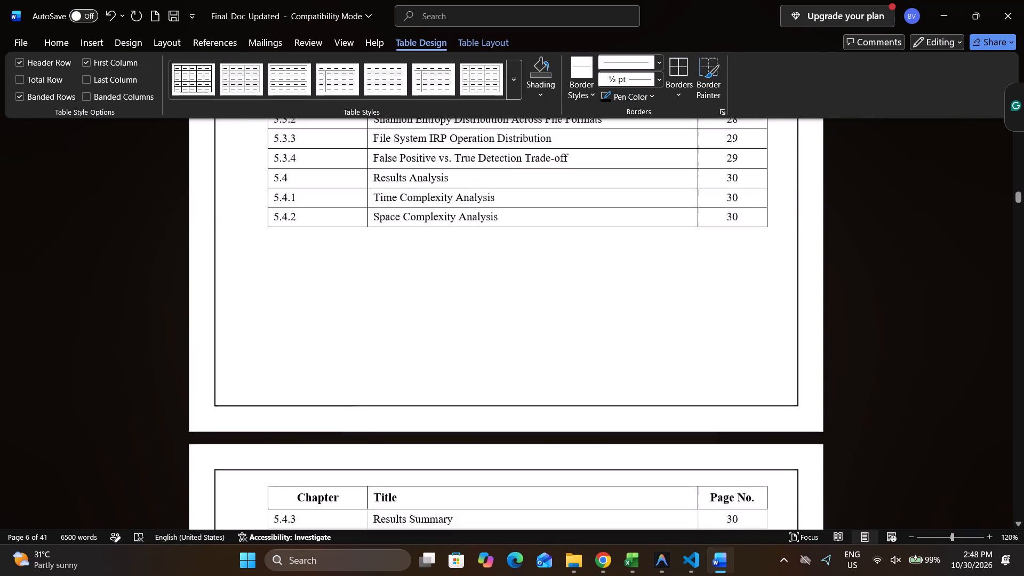
{"action": "scroll", "coordinate": [474, 324], "scroll_direction": "down", "scroll_amount": 2}
{"action": "left_click", "coordinate": [515, 324]}
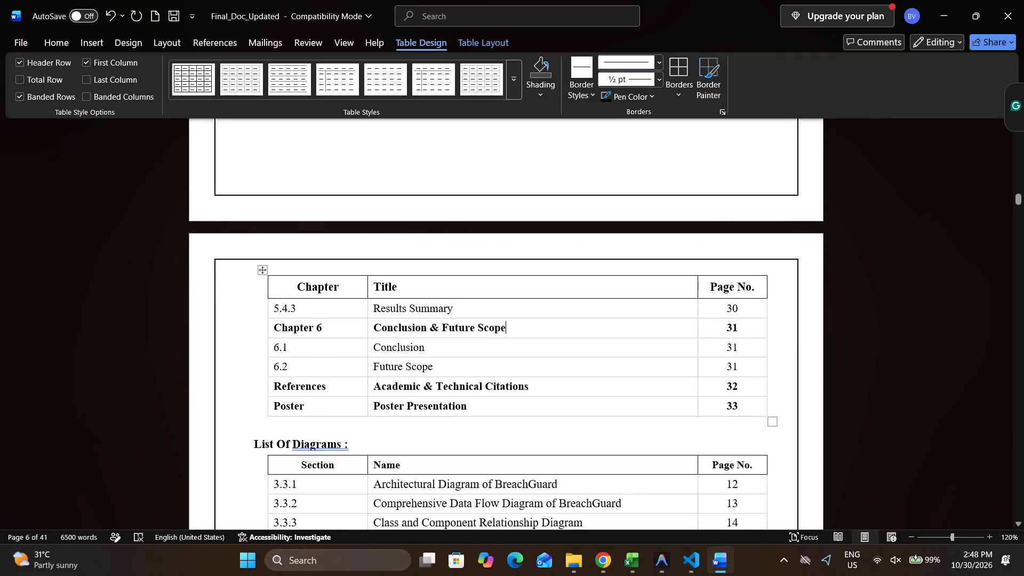
{"action": "left_click_drag", "start_coordinate": [331, 309], "coordinate": [638, 386]}
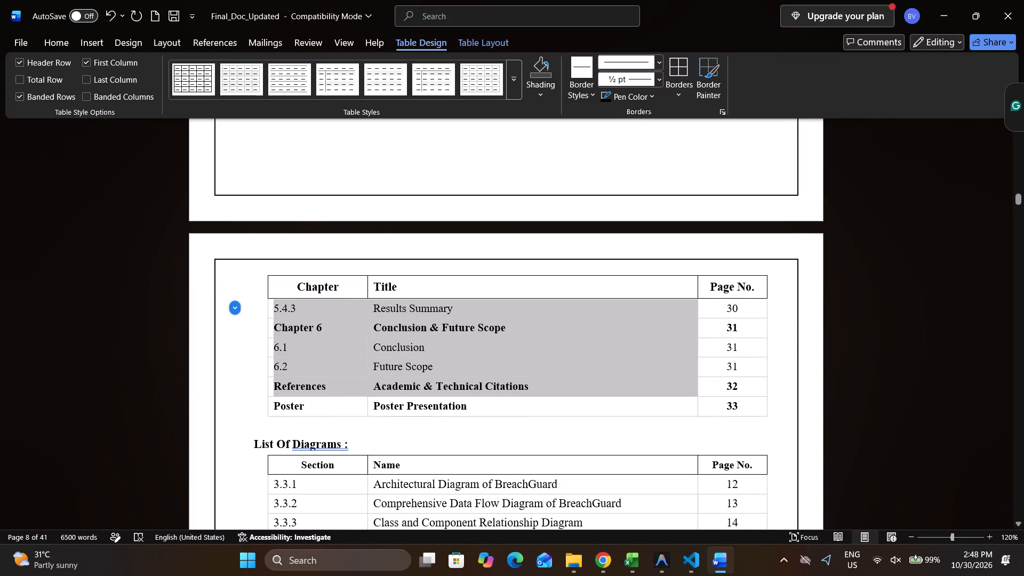
{"action": "left_click_drag", "start_coordinate": [638, 386], "coordinate": [752, 401]}
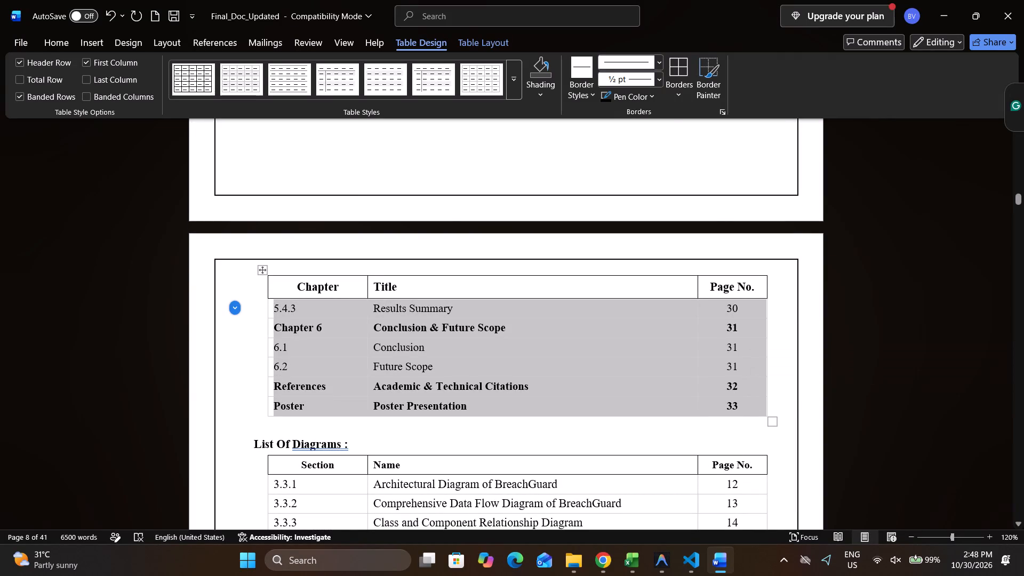
{"action": "left_click", "coordinate": [675, 73]}
Apply all borders to rows 3.3.1 through 3.3.6 of the List Of Diagrams table.
{"action": "scroll", "coordinate": [554, 317], "scroll_direction": "down", "scroll_amount": 1}
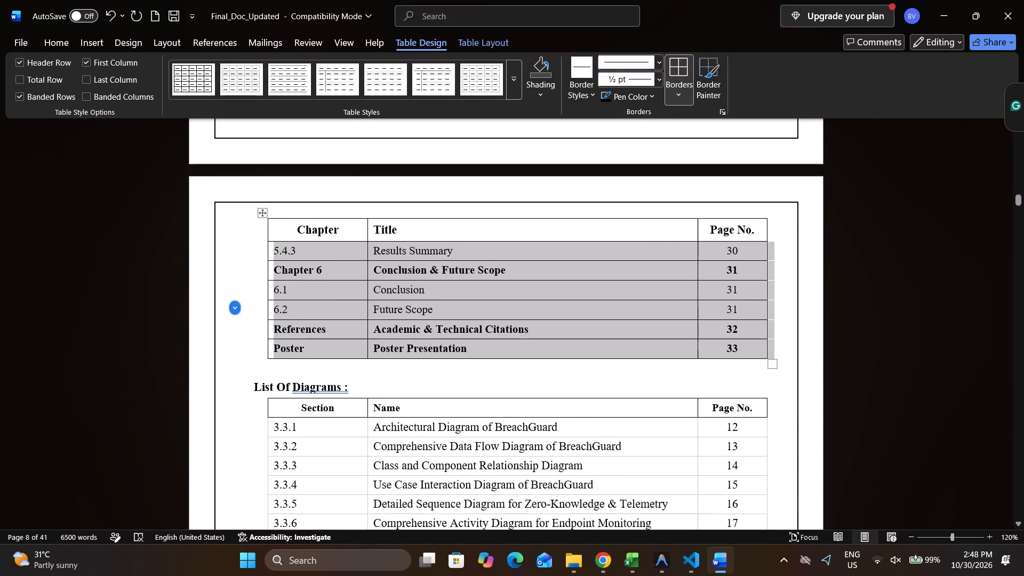
{"action": "scroll", "coordinate": [554, 317], "scroll_direction": "down", "scroll_amount": 1}
{"action": "left_click_drag", "start_coordinate": [347, 362], "coordinate": [628, 434]}
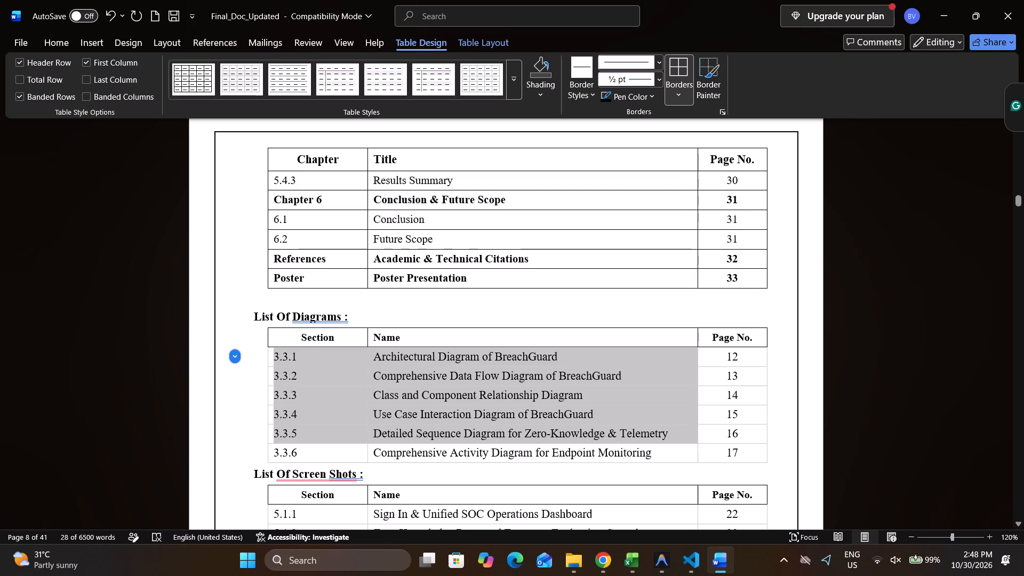
{"action": "left_click_drag", "start_coordinate": [628, 434], "coordinate": [754, 451]}
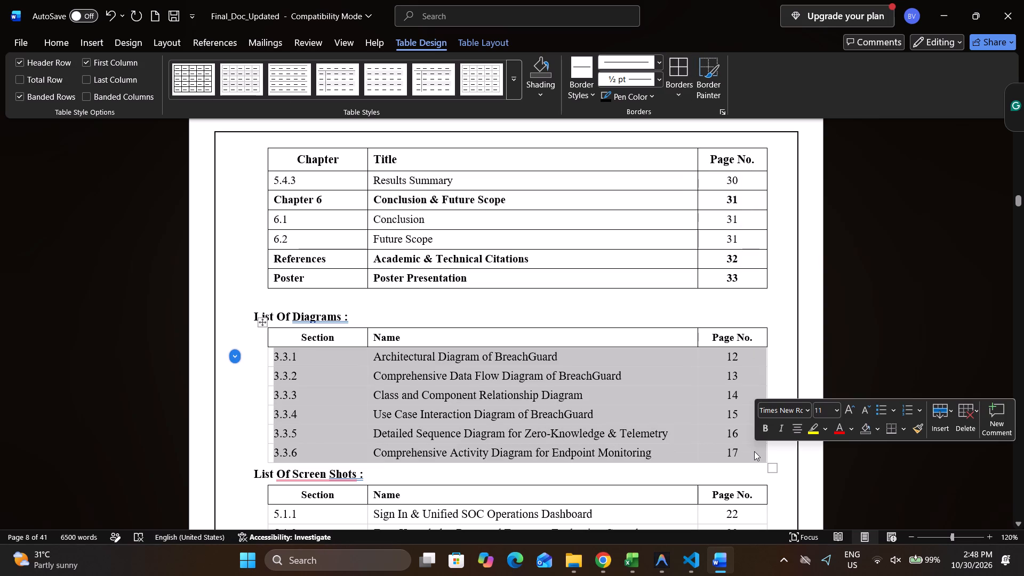
{"action": "left_click", "coordinate": [673, 74]}
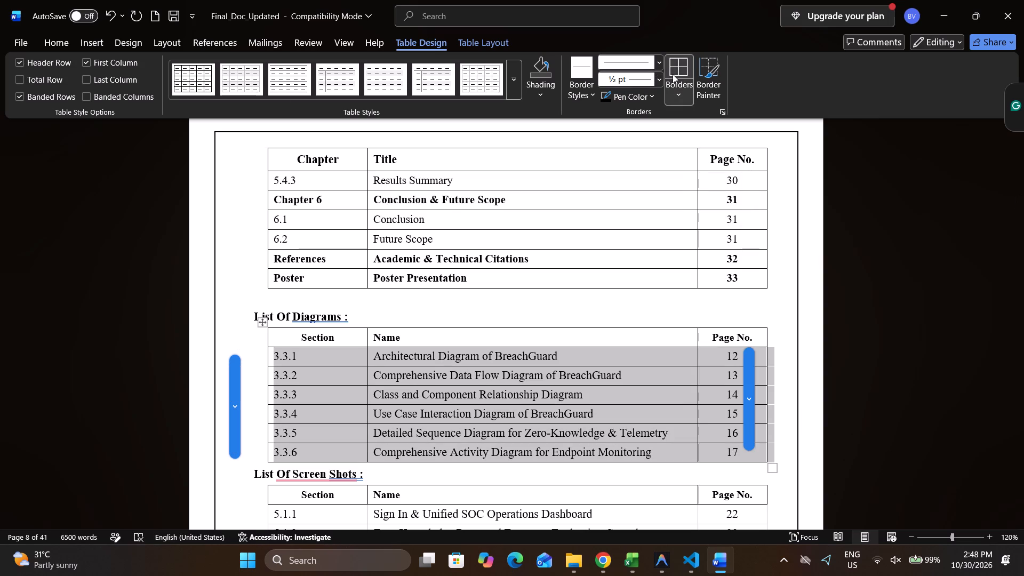
Apply all borders to rows 5.1.1 through 5.1.7 of the List Of Screen Shots table.
{"action": "scroll", "coordinate": [606, 270], "scroll_direction": "down", "scroll_amount": 1}
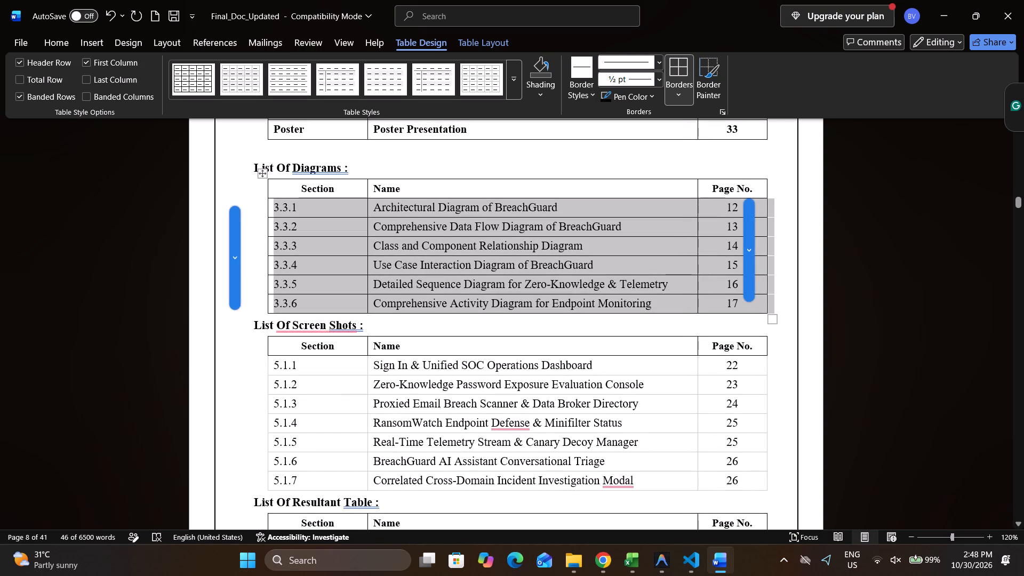
{"action": "left_click_drag", "start_coordinate": [315, 373], "coordinate": [717, 484]}
{"action": "left_click", "coordinate": [682, 69]}
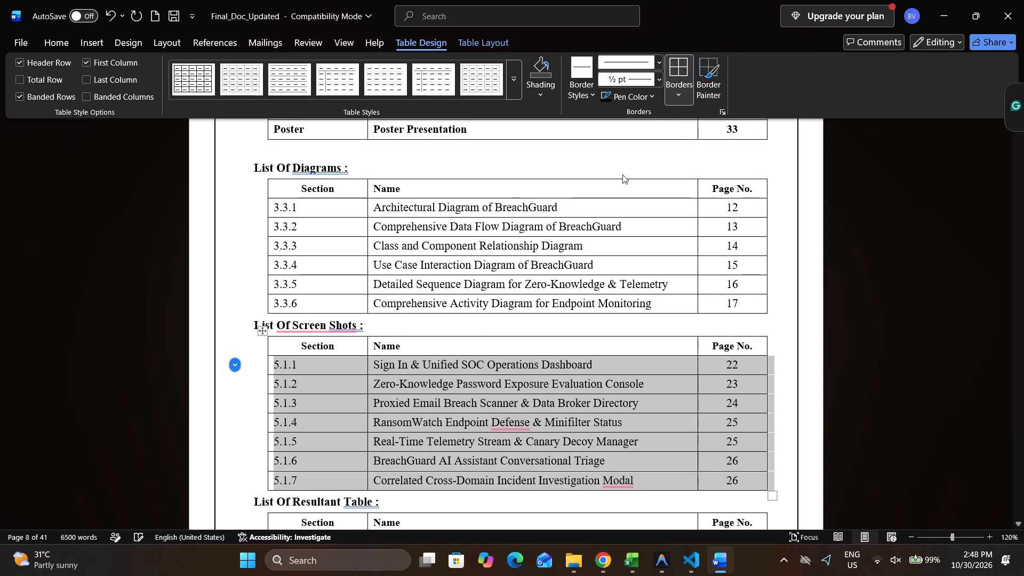
Apply all borders to rows 5.2.1 and 5.2.2 of the List Of Resultant Table.
{"action": "scroll", "coordinate": [601, 228], "scroll_direction": "down", "scroll_amount": 1}
{"action": "left_click_drag", "start_coordinate": [322, 378], "coordinate": [325, 379]}
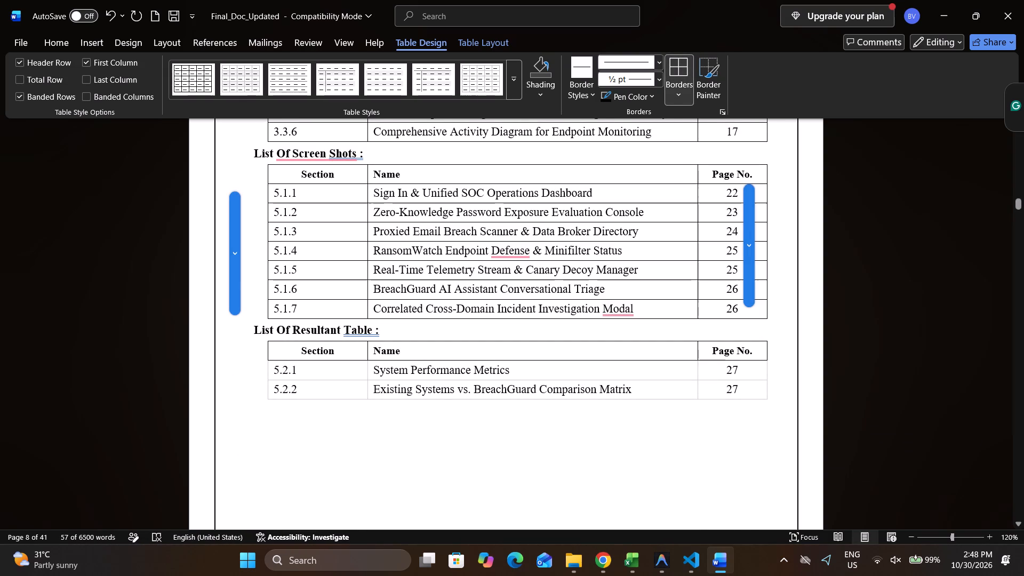
{"action": "left_click_drag", "start_coordinate": [325, 379], "coordinate": [692, 380]}
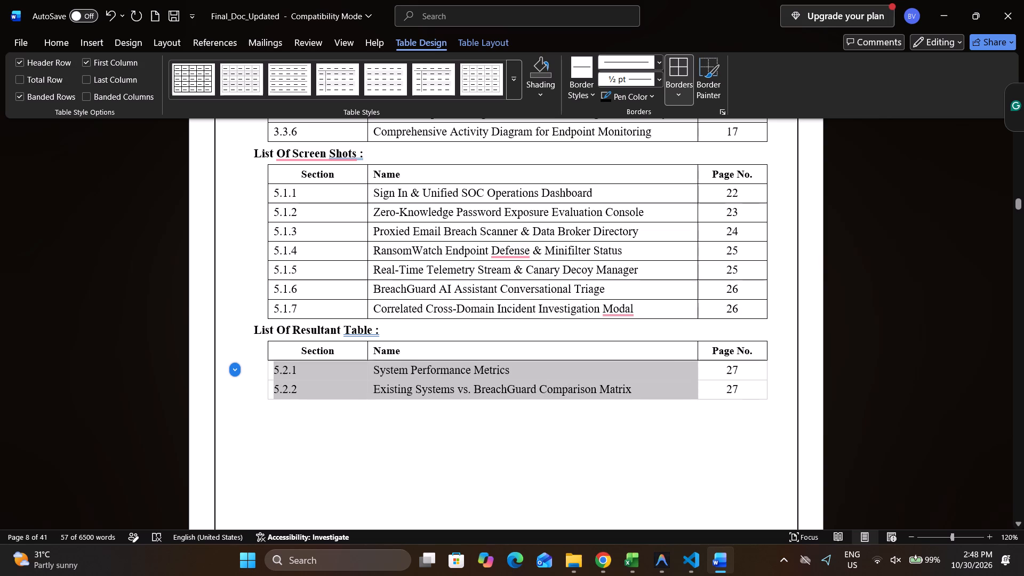
{"action": "left_click_drag", "start_coordinate": [692, 380], "coordinate": [708, 383]}
{"action": "left_click", "coordinate": [676, 73]}
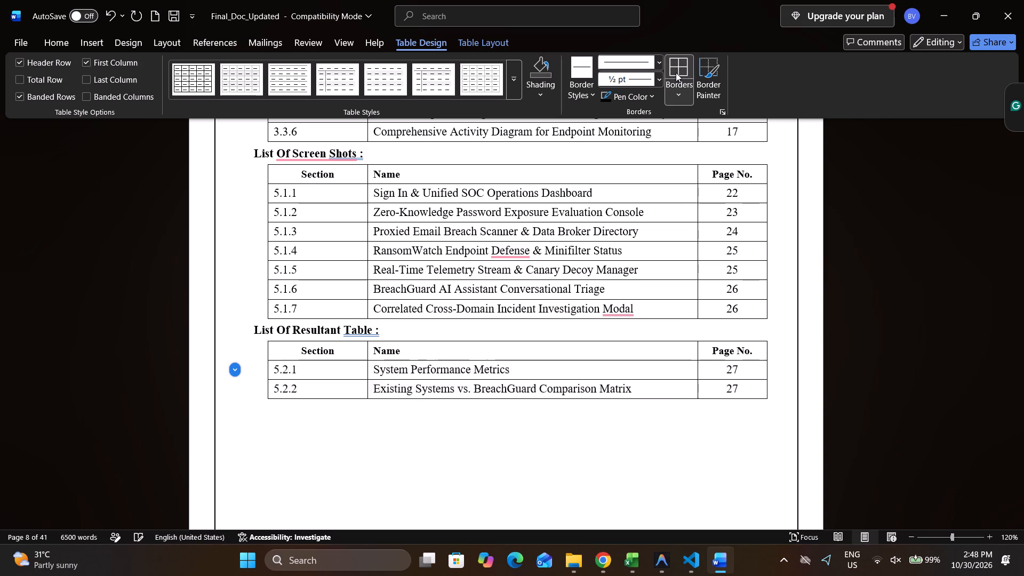
Check the borders across the contents tables and save the report.
{"action": "scroll", "coordinate": [517, 293], "scroll_direction": "down", "scroll_amount": 1}
{"action": "left_click", "coordinate": [462, 387]}
{"action": "scroll", "coordinate": [462, 387], "scroll_direction": "up", "scroll_amount": 1}
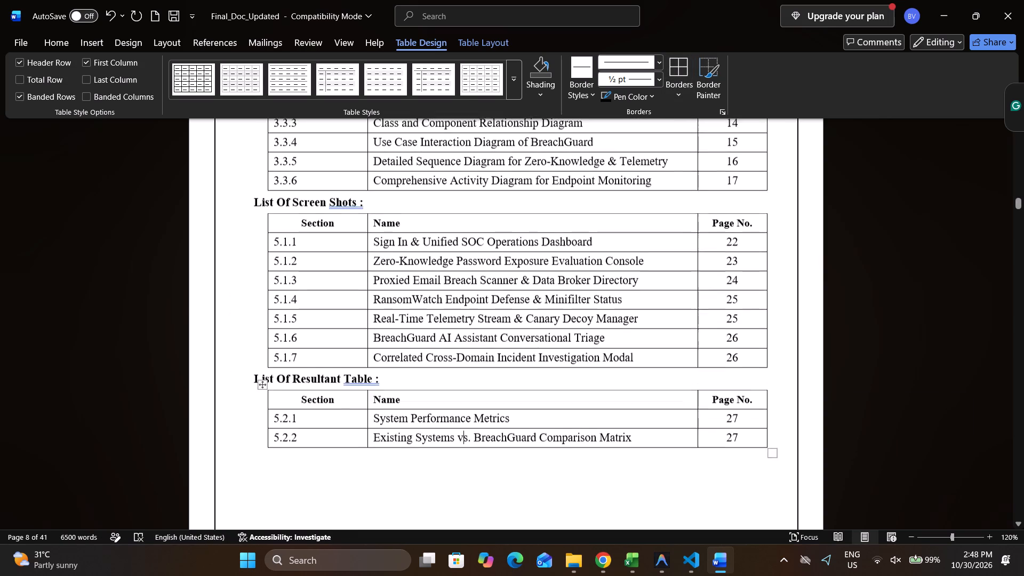
{"action": "scroll", "coordinate": [462, 387], "scroll_direction": "up", "scroll_amount": 4}
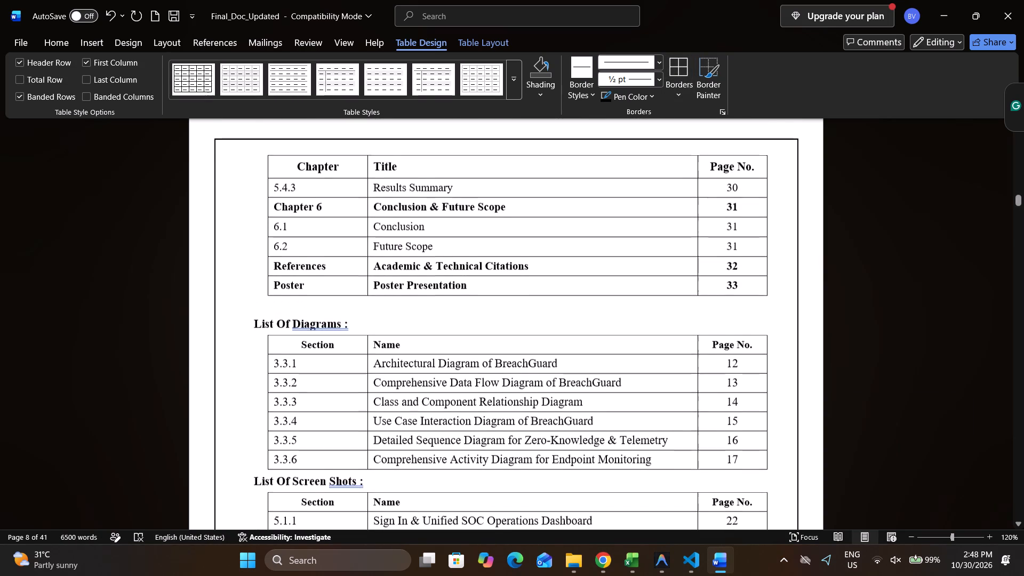
{"action": "scroll", "coordinate": [462, 387], "scroll_direction": "up", "scroll_amount": 4}
{"action": "left_click", "coordinate": [458, 362]}
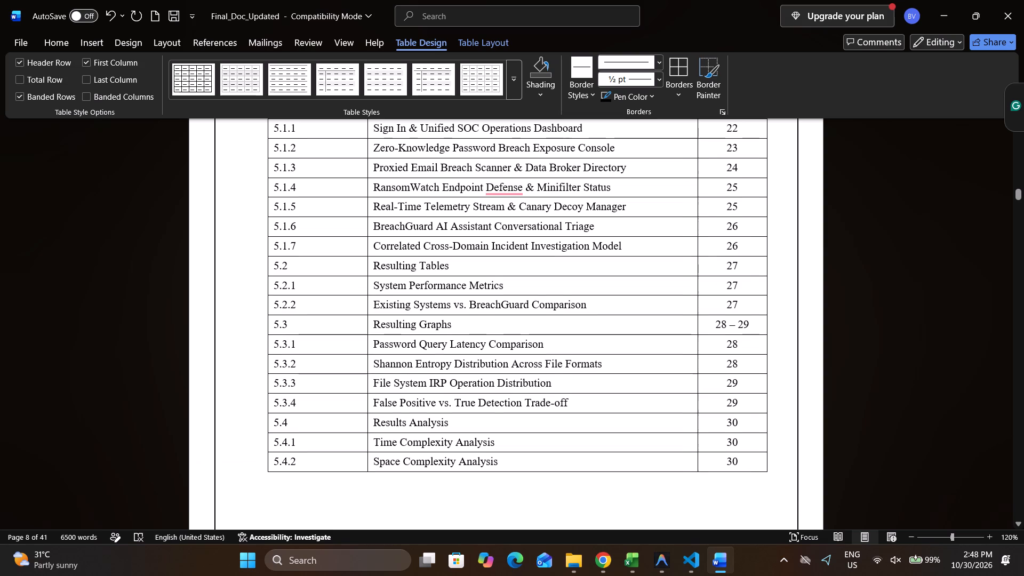
{"action": "key", "text": "ctrl+s"}
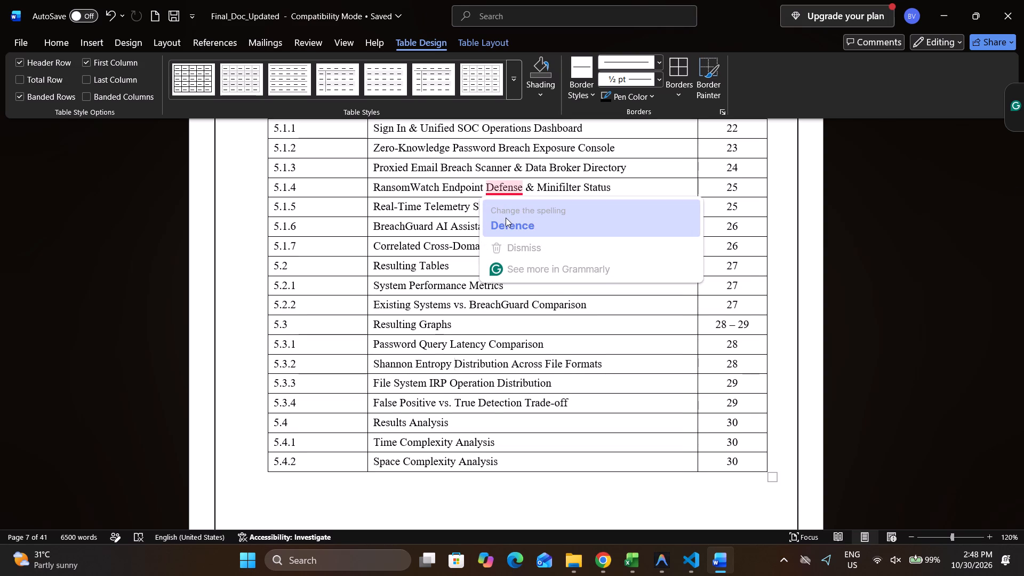
Review the pages from the contents tables back through the acknowledgements and certificate to the title page.
{"action": "left_click", "coordinate": [429, 235]}
{"action": "scroll", "coordinate": [429, 235], "scroll_direction": "up", "scroll_amount": 4}
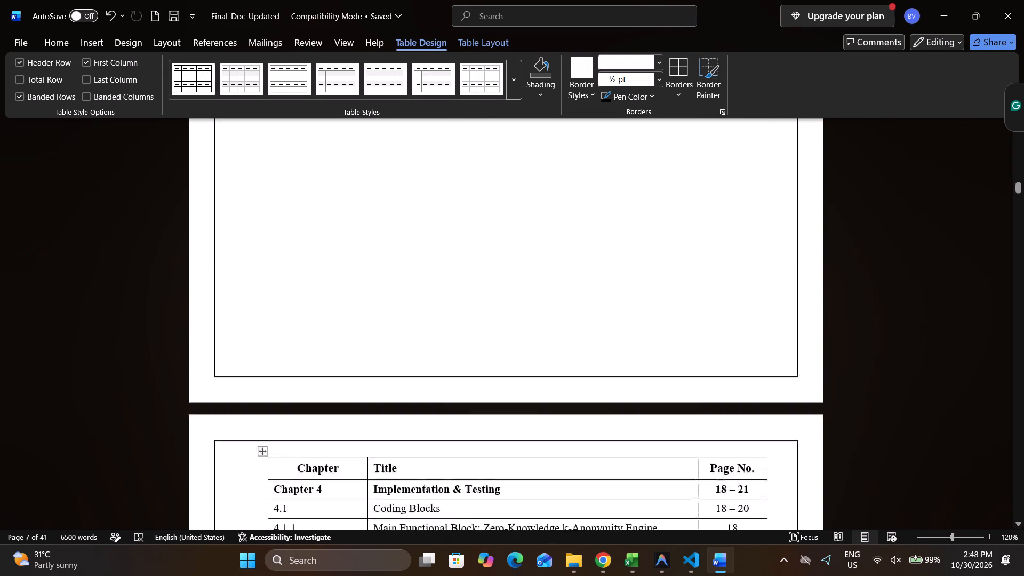
{"action": "scroll", "coordinate": [429, 235], "scroll_direction": "up", "scroll_amount": 1}
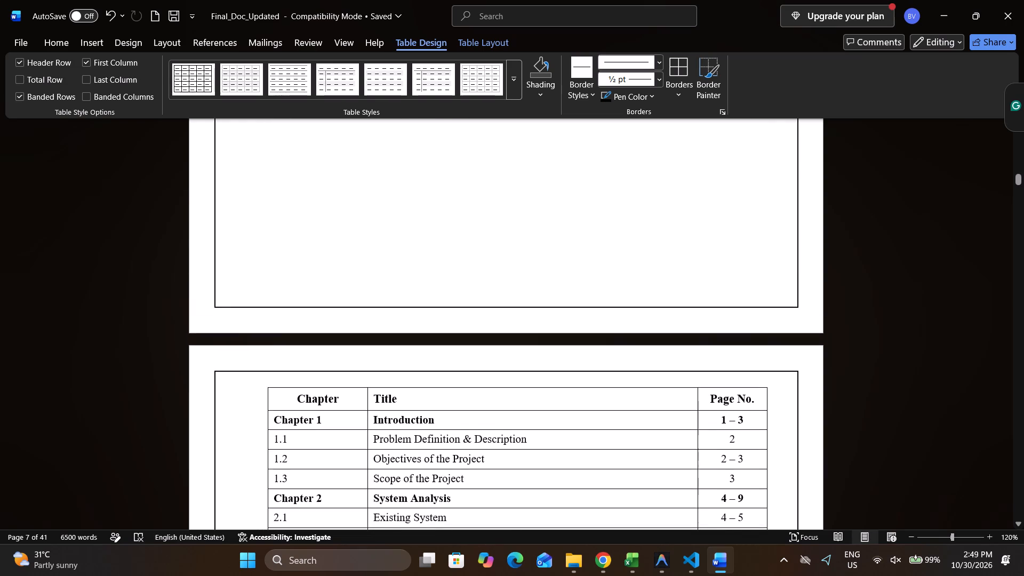
{"action": "scroll", "coordinate": [429, 305], "scroll_direction": "up", "scroll_amount": 5}
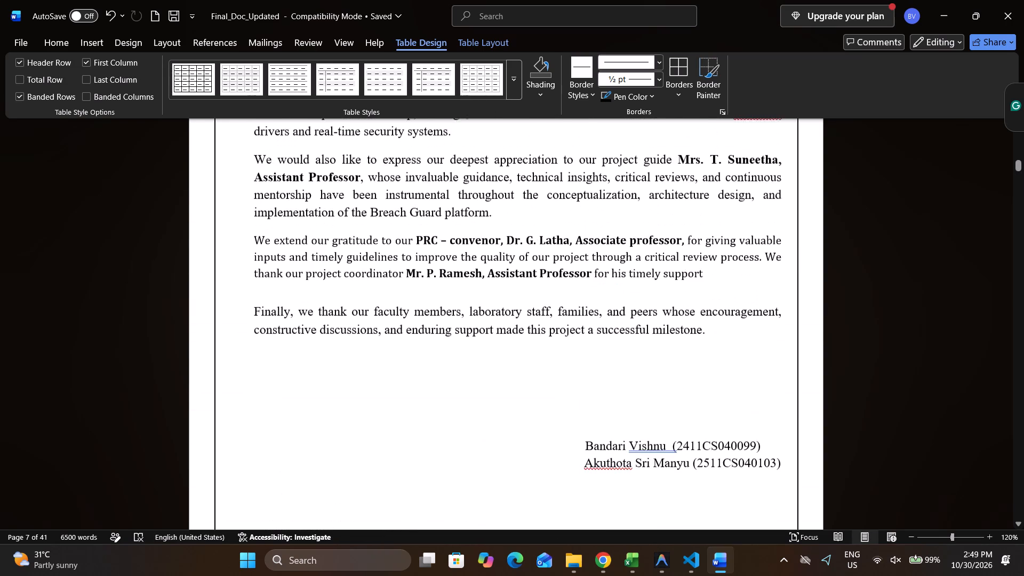
{"action": "scroll", "coordinate": [429, 305], "scroll_direction": "up", "scroll_amount": 3}
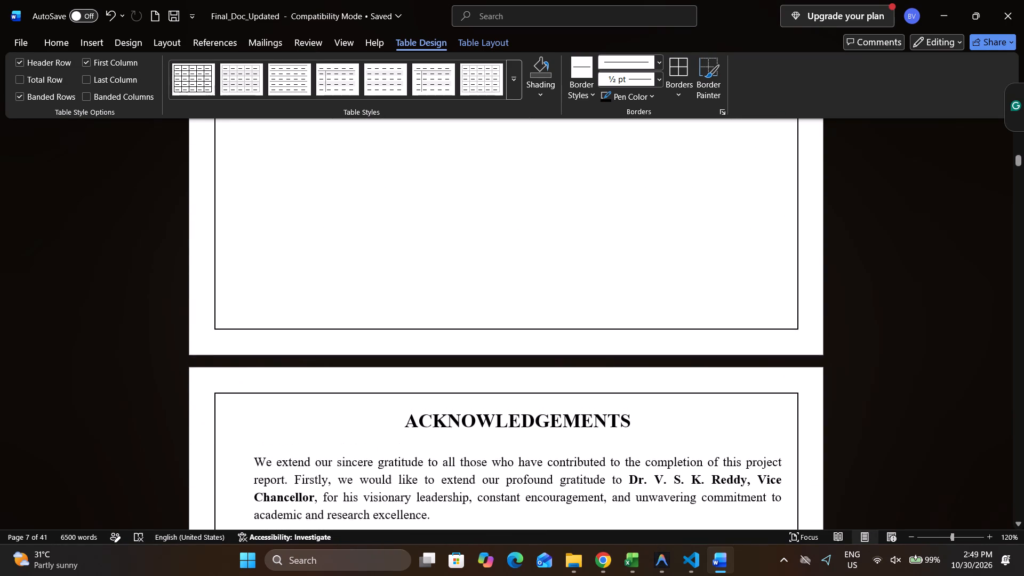
{"action": "scroll", "coordinate": [429, 305], "scroll_direction": "up", "scroll_amount": 3}
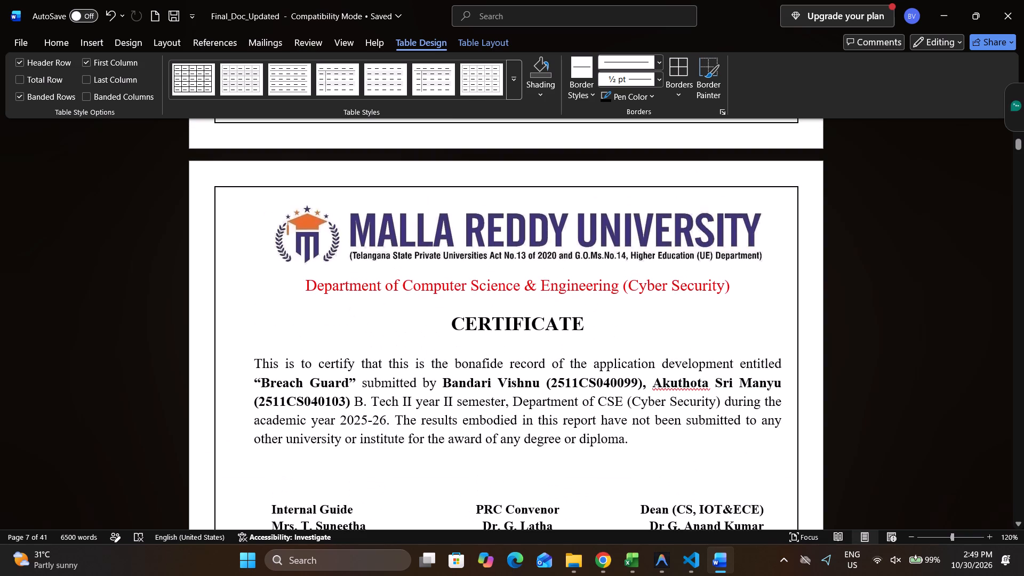
{"action": "scroll", "coordinate": [429, 305], "scroll_direction": "up", "scroll_amount": 4}
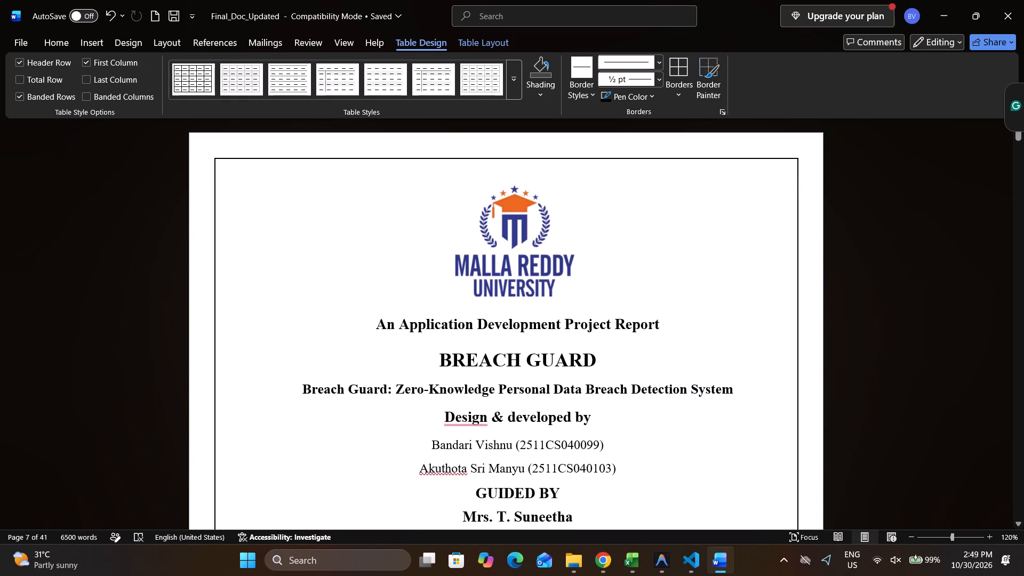
Save the report again from the title page.
{"action": "left_click", "coordinate": [509, 347]}
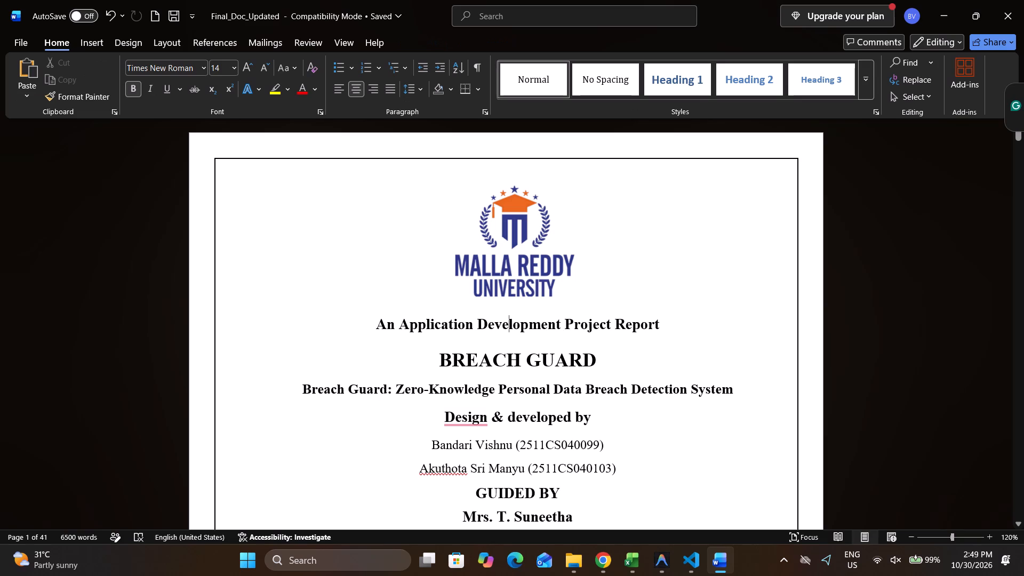
{"action": "key", "text": "ctrl+s"}
Proofread the title page, certificate, declaration and acknowledgements, ending at the date line of the declaration.
{"action": "scroll", "coordinate": [509, 347], "scroll_direction": "down", "scroll_amount": 1}
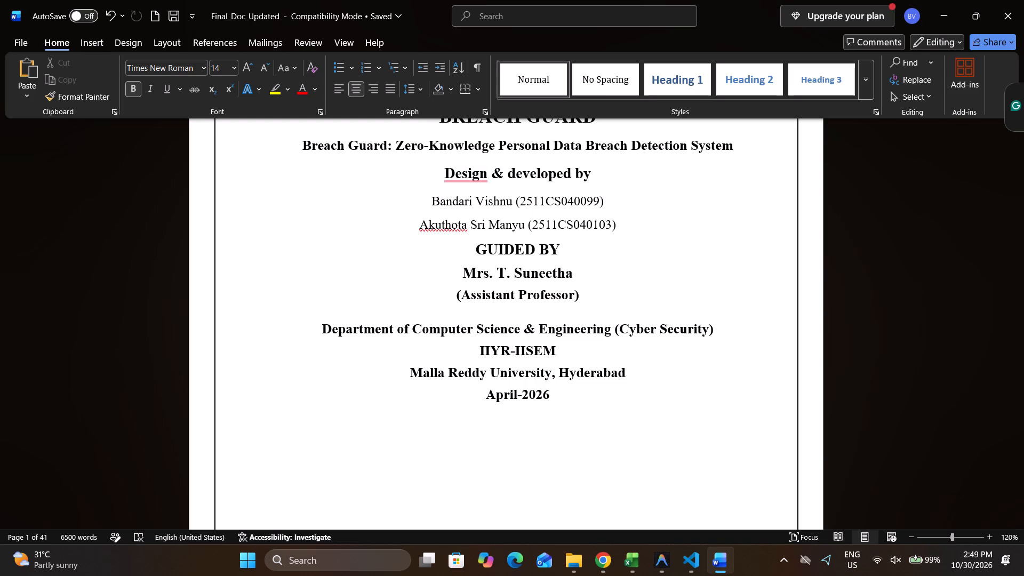
{"action": "scroll", "coordinate": [509, 347], "scroll_direction": "down", "scroll_amount": 1}
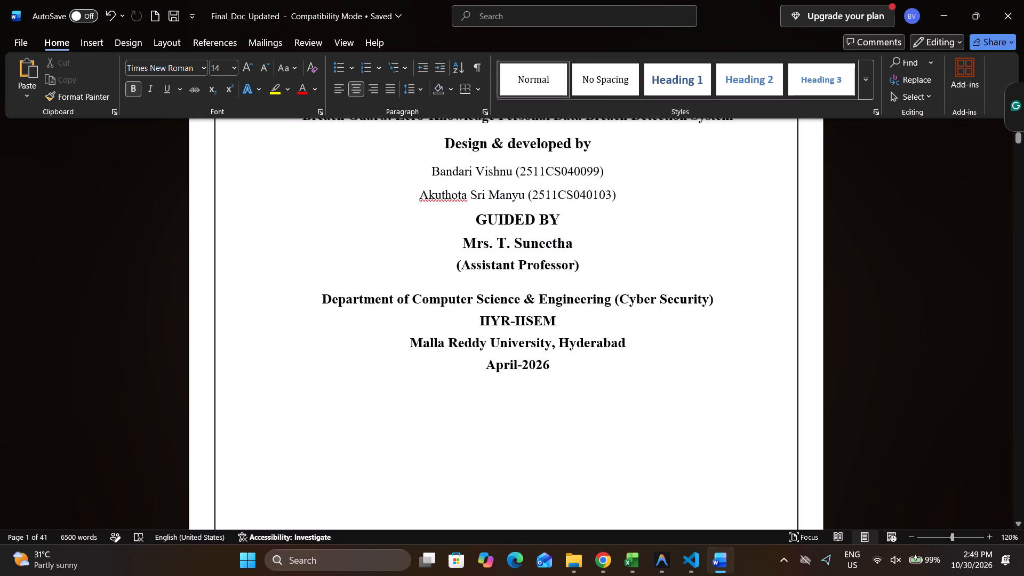
{"action": "left_click", "coordinate": [426, 171]}
{"action": "scroll", "coordinate": [436, 239], "scroll_direction": "down", "scroll_amount": 2}
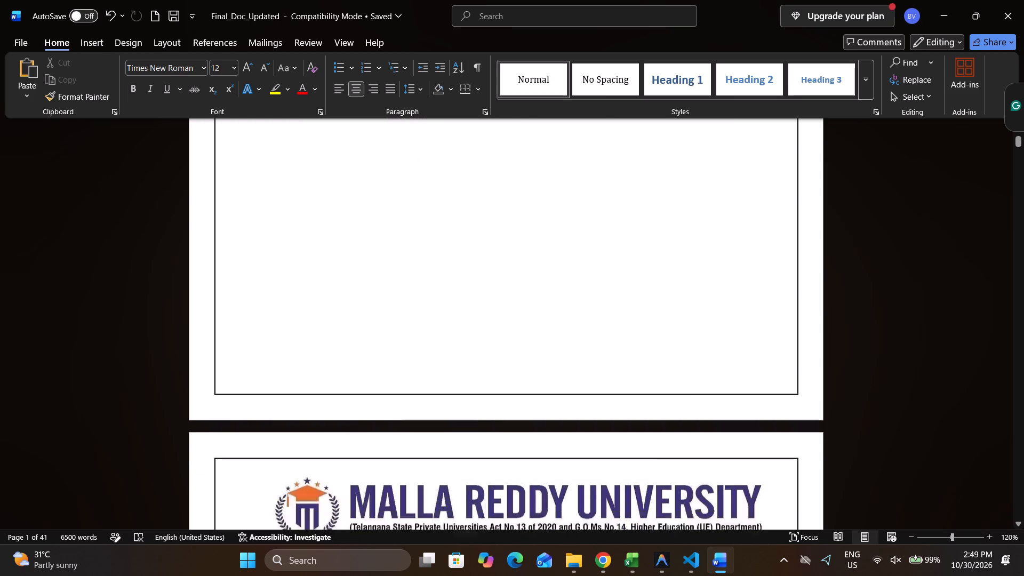
{"action": "scroll", "coordinate": [436, 239], "scroll_direction": "down", "scroll_amount": 2}
{"action": "scroll", "coordinate": [436, 239], "scroll_direction": "up", "scroll_amount": 3}
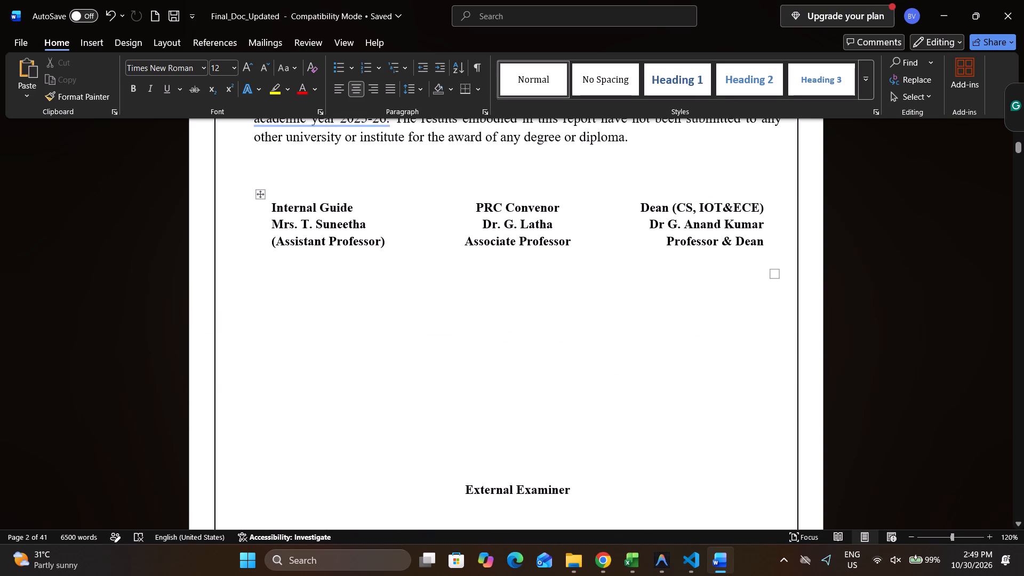
{"action": "scroll", "coordinate": [438, 321], "scroll_direction": "up", "scroll_amount": 1}
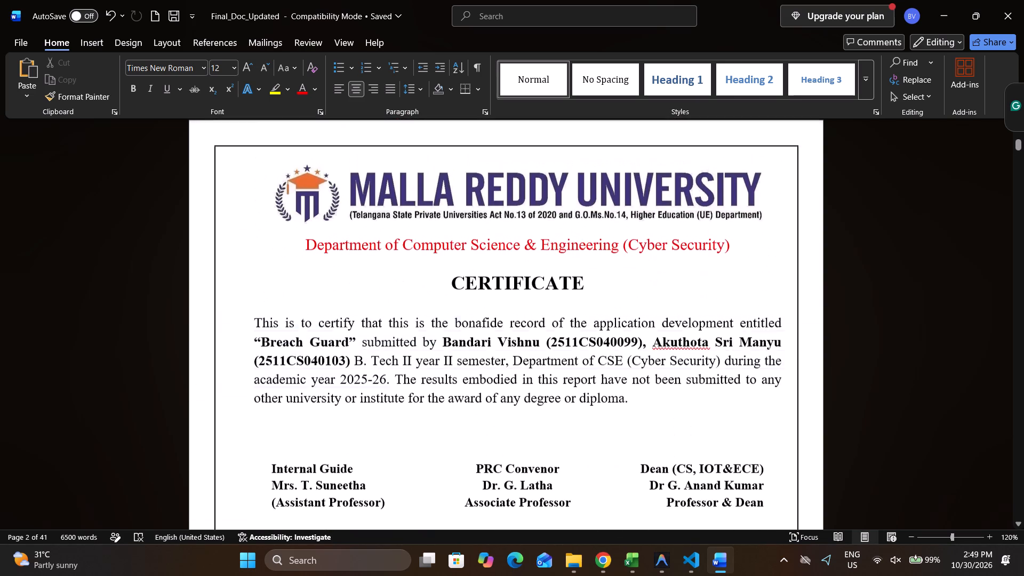
{"action": "scroll", "coordinate": [438, 341], "scroll_direction": "down", "scroll_amount": 3}
{"action": "scroll", "coordinate": [445, 409], "scroll_direction": "down", "scroll_amount": 2}
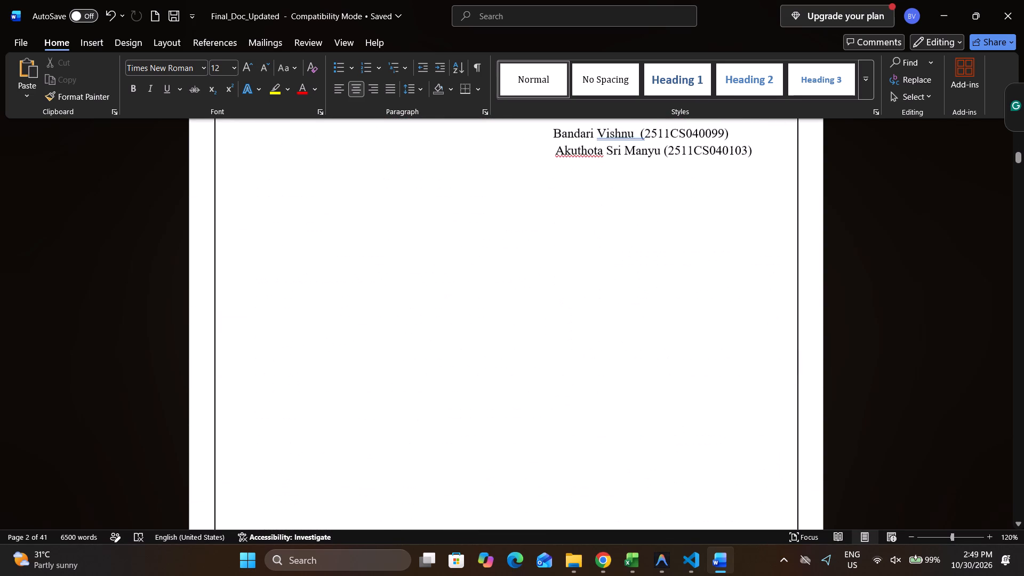
{"action": "scroll", "coordinate": [441, 433], "scroll_direction": "up", "scroll_amount": 1}
{"action": "scroll", "coordinate": [441, 433], "scroll_direction": "down", "scroll_amount": 1}
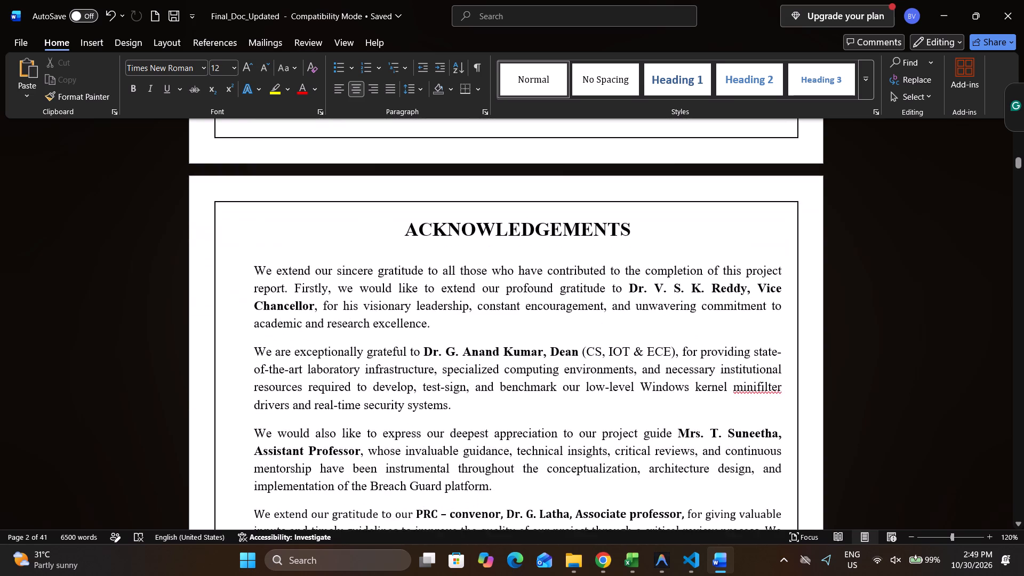
{"action": "scroll", "coordinate": [439, 448], "scroll_direction": "up", "scroll_amount": 2}
{"action": "scroll", "coordinate": [439, 448], "scroll_direction": "down", "scroll_amount": 1}
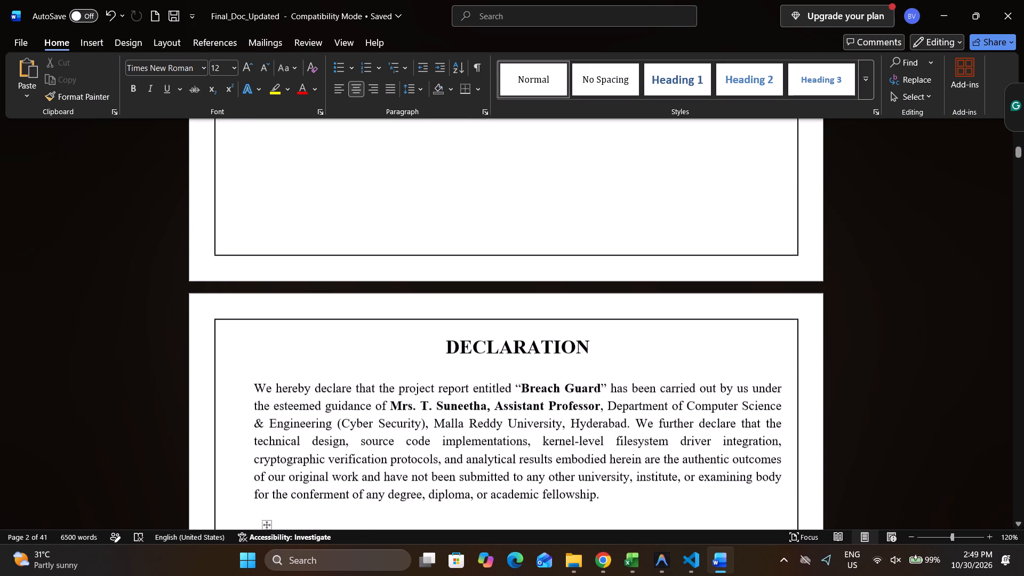
{"action": "scroll", "coordinate": [403, 495], "scroll_direction": "down", "scroll_amount": 1}
{"action": "left_click", "coordinate": [387, 506]}
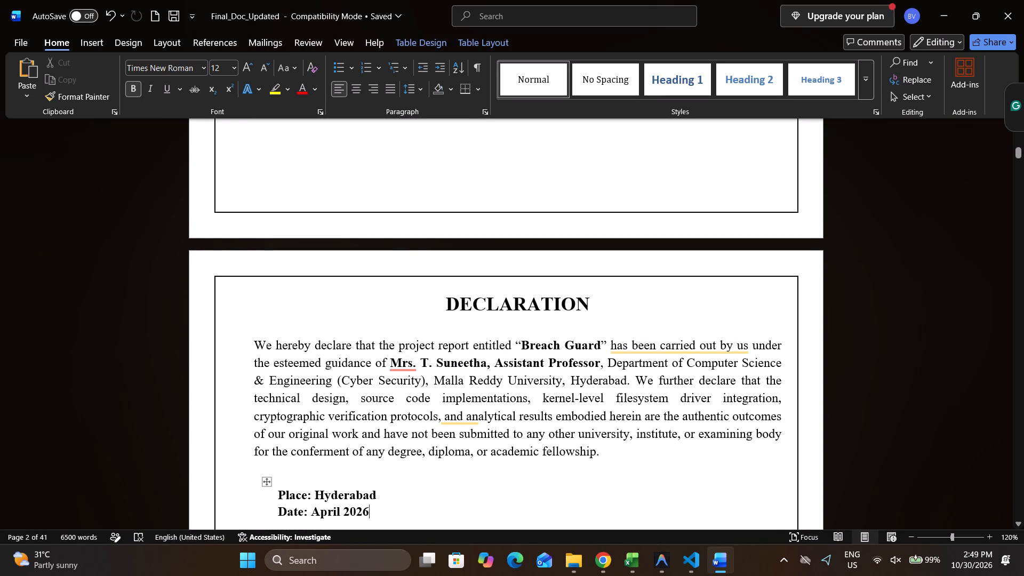
Delete the month and year after the "Date:" label in the declaration, leaving the label in place.
{"action": "key", "text": "BackSpace"}
{"action": "key", "text": "BackSpace"}
{"action": "key", "text": "BackSpace"}
{"action": "key", "text": "BackSpace"}
{"action": "key", "text": "BackSpace"}
{"action": "key", "text": "BackSpace"}
{"action": "key", "text": "BackSpace"}
{"action": "key", "text": "BackSpace"}
{"action": "key", "text": "BackSpace"}
{"action": "key", "text": "BackSpace"}
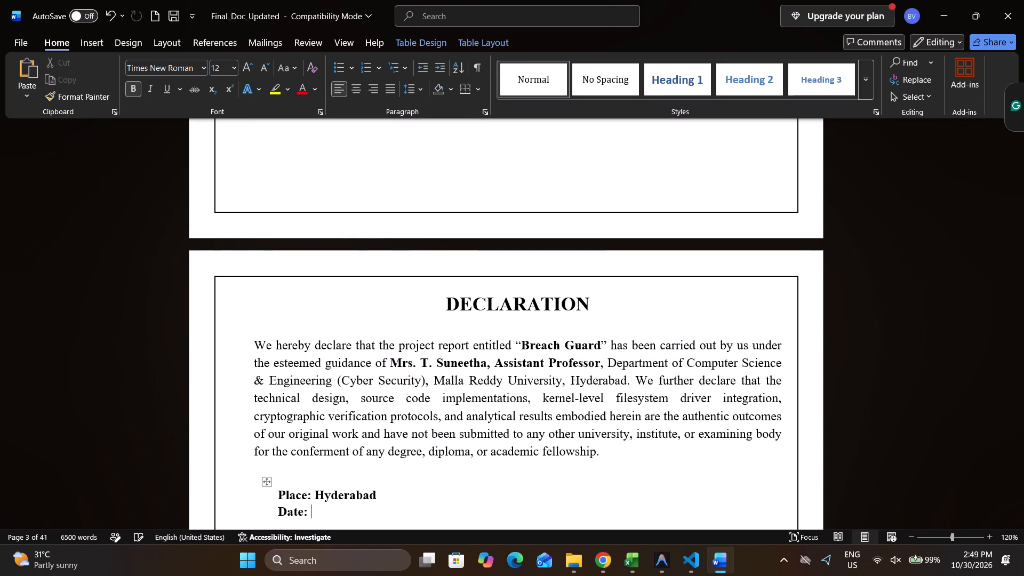
Delete the city name after the "Place:" label in the declaration and save the report.
{"action": "key", "text": "Up"}
{"action": "key", "text": "Right"}
{"action": "key", "text": "Right"}
{"action": "key", "text": "Right"}
{"action": "key", "text": "Right"}
{"action": "key", "text": "Right"}
{"action": "key", "text": "Right"}
{"action": "key", "text": "Right"}
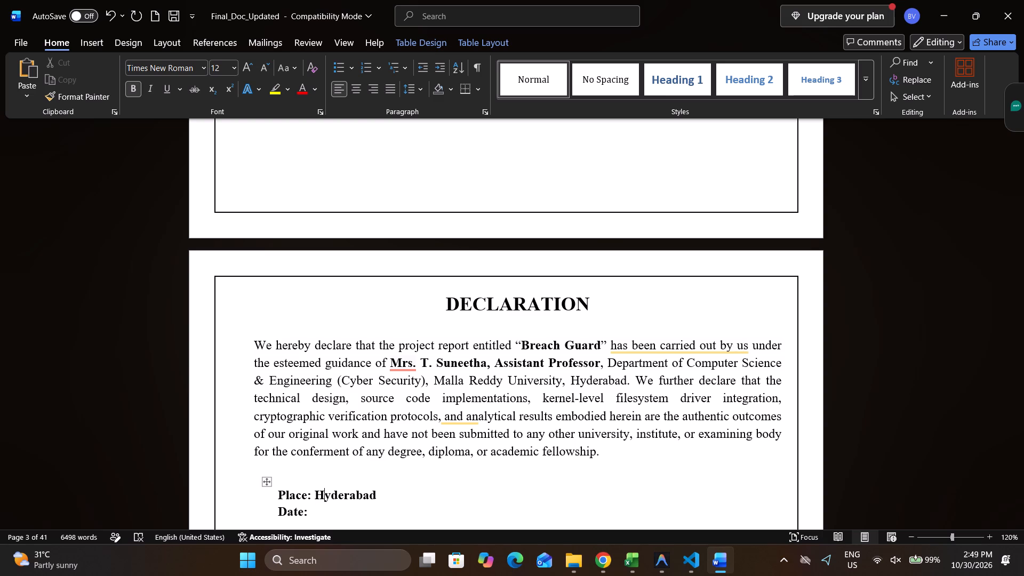
{"action": "key", "text": "Right"}
{"action": "key", "text": "Right"}
{"action": "key", "text": "Right"}
{"action": "key", "text": "BackSpace"}
{"action": "key", "text": "BackSpace"}
{"action": "key", "text": "BackSpace"}
{"action": "key", "text": "BackSpace"}
{"action": "key", "text": "BackSpace"}
{"action": "key", "text": "BackSpace"}
{"action": "key", "text": "BackSpace"}
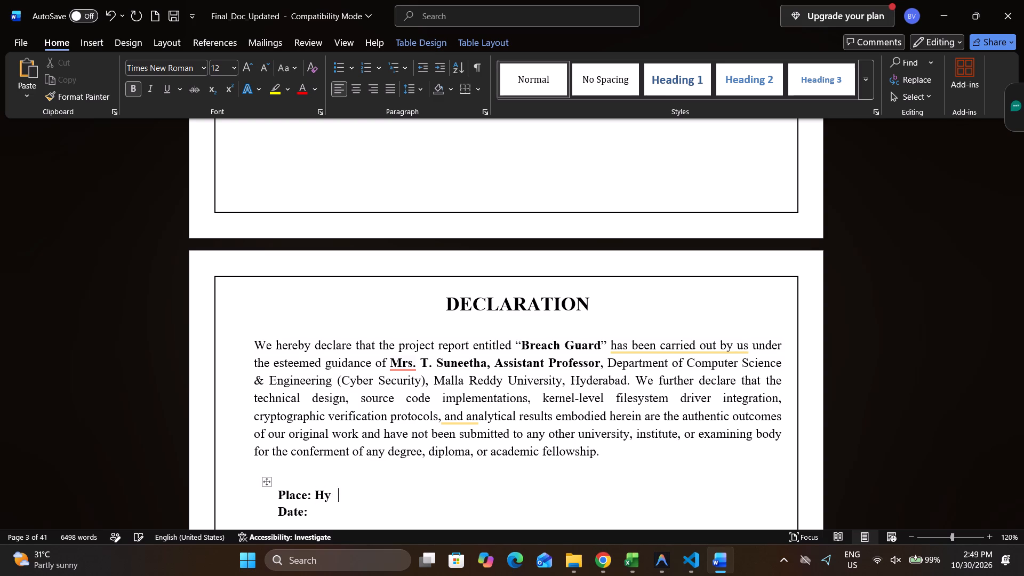
{"action": "key", "text": "BackSpace"}
{"action": "key", "text": "BackSpace"}
{"action": "key", "text": "ctrl+s"}
{"action": "key", "text": "ctrl+s"}
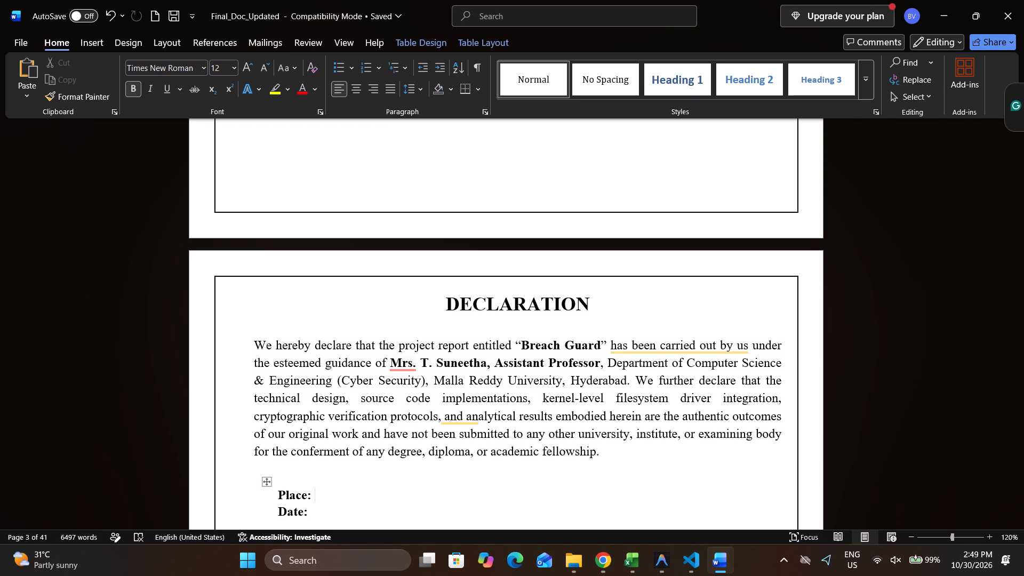
Save the report from the first paragraph of the acknowledgements page.
{"action": "scroll", "coordinate": [387, 506], "scroll_direction": "down", "scroll_amount": 3}
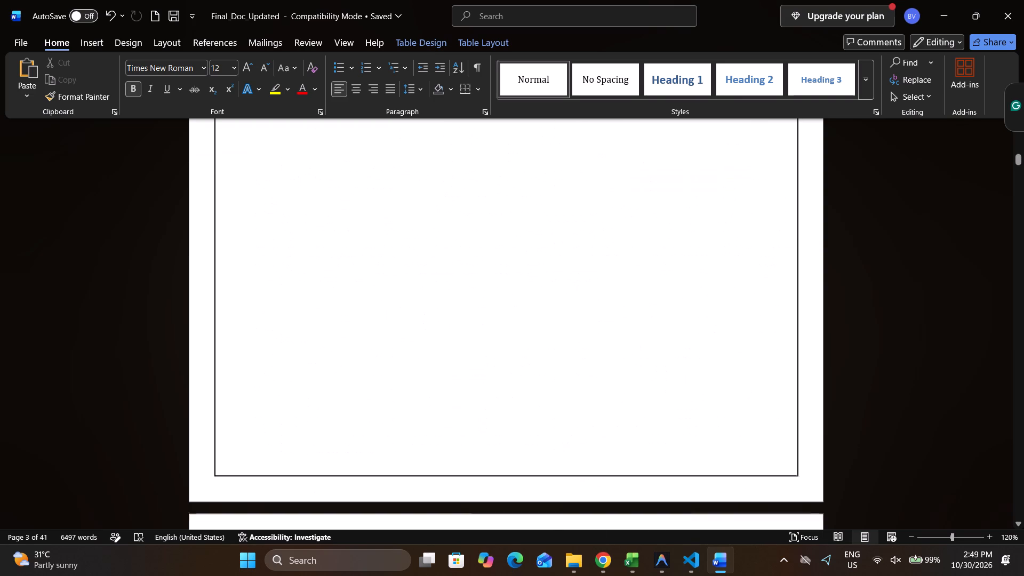
{"action": "scroll", "coordinate": [387, 506], "scroll_direction": "down", "scroll_amount": 1}
{"action": "left_click", "coordinate": [437, 407]}
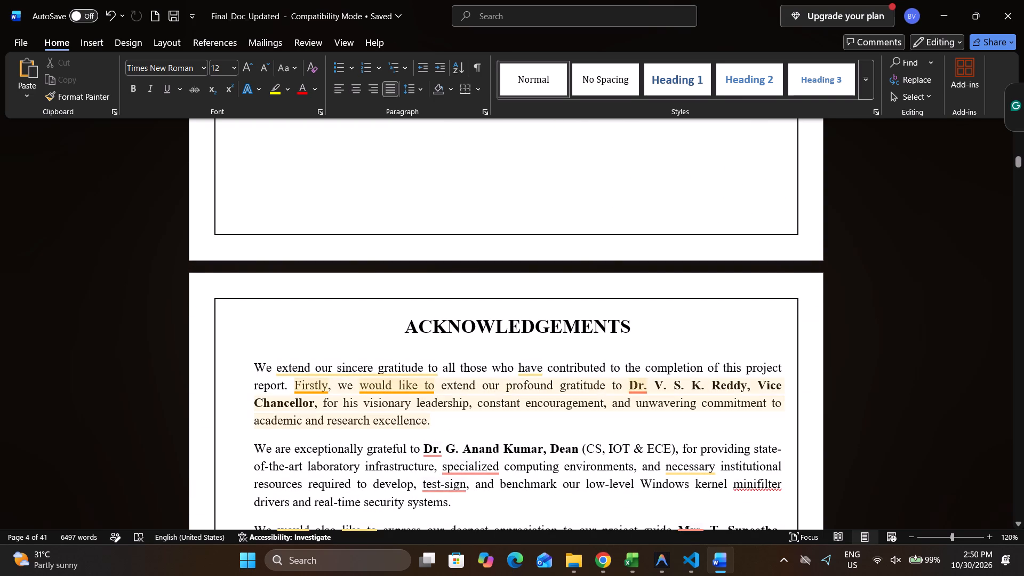
{"action": "key", "text": "ctrl+s"}
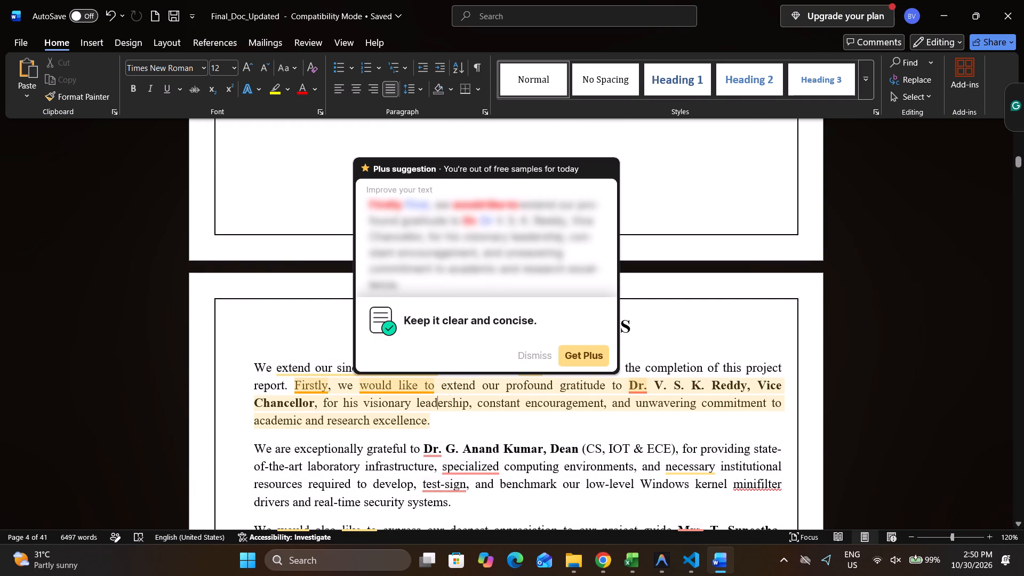
{"action": "key", "text": "ctrl+s"}
{"action": "key", "text": "ctrl+s"}
{"action": "key", "text": "ctrl+s"}
{"action": "key", "text": "ctrl+s"}
{"action": "key", "text": "s"}
{"action": "key", "text": "ctrl+s"}
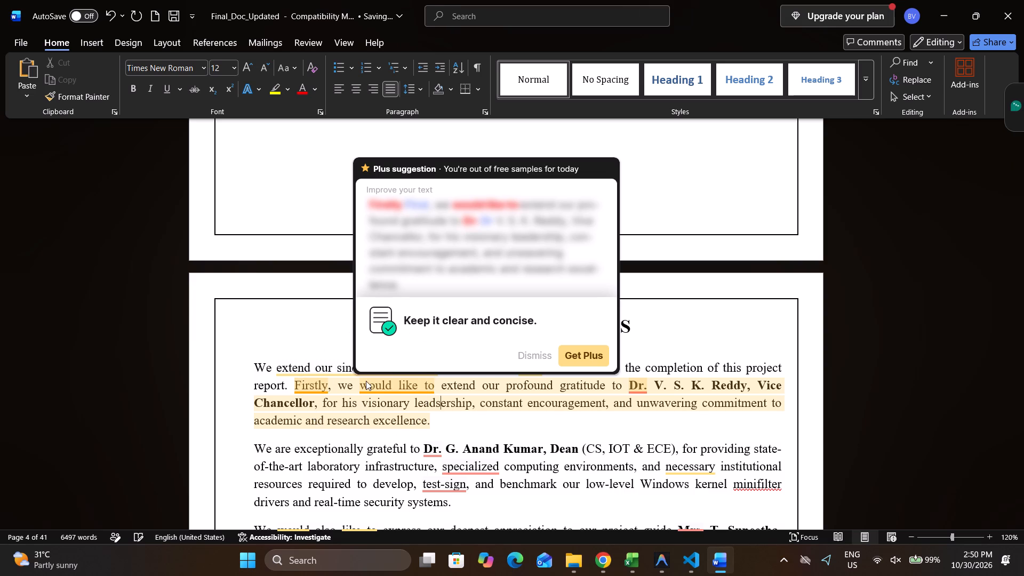
{"action": "key", "text": "ctrl+s"}
{"action": "key", "text": "s"}
Review the acknowledgements and the abstract through its keywords, and save the report.
{"action": "scroll", "coordinate": [410, 455], "scroll_direction": "down", "scroll_amount": 1}
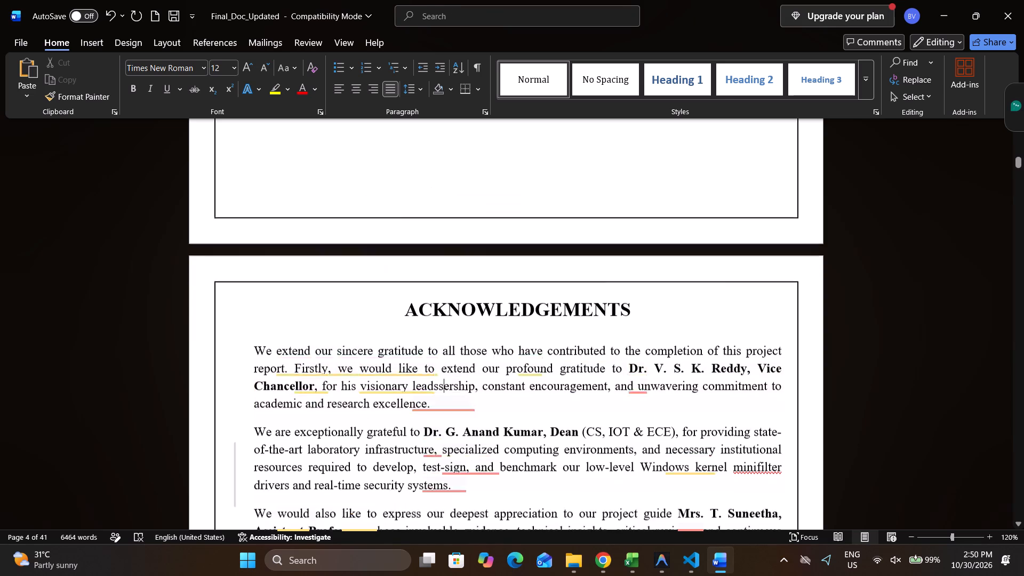
{"action": "scroll", "coordinate": [410, 455], "scroll_direction": "down", "scroll_amount": 2}
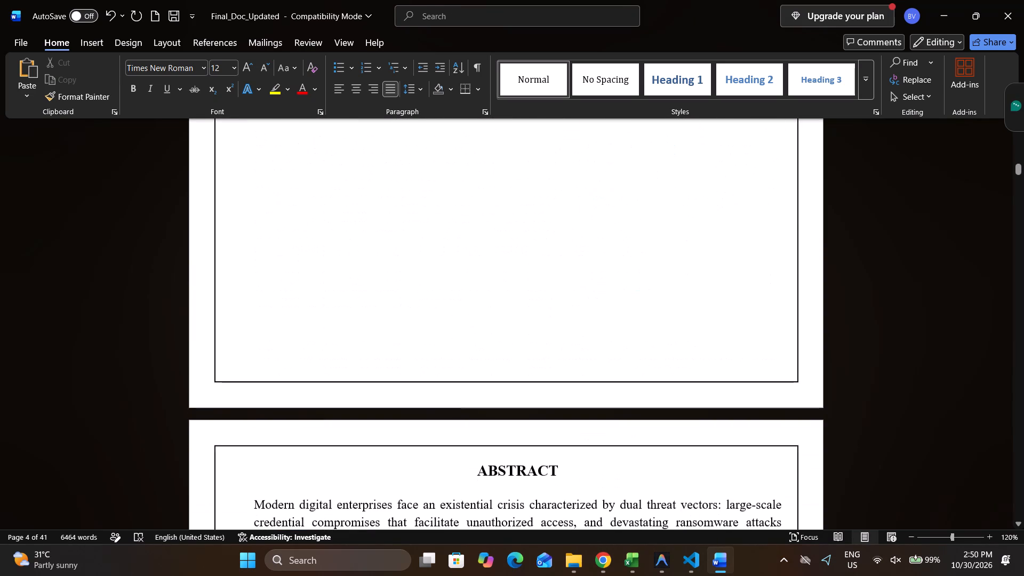
{"action": "scroll", "coordinate": [410, 455], "scroll_direction": "down", "scroll_amount": 4}
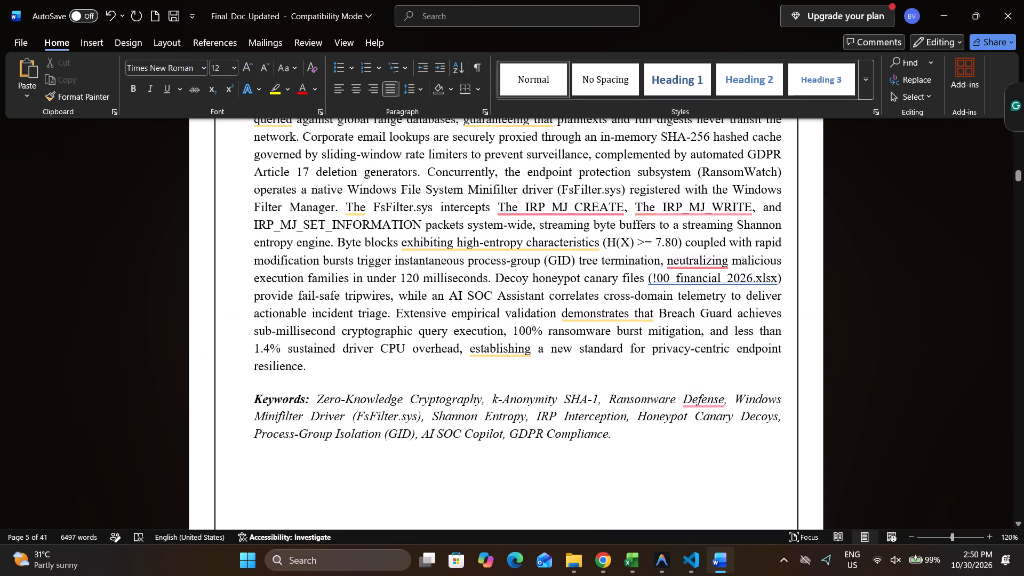
{"action": "scroll", "coordinate": [410, 455], "scroll_direction": "down", "scroll_amount": 1}
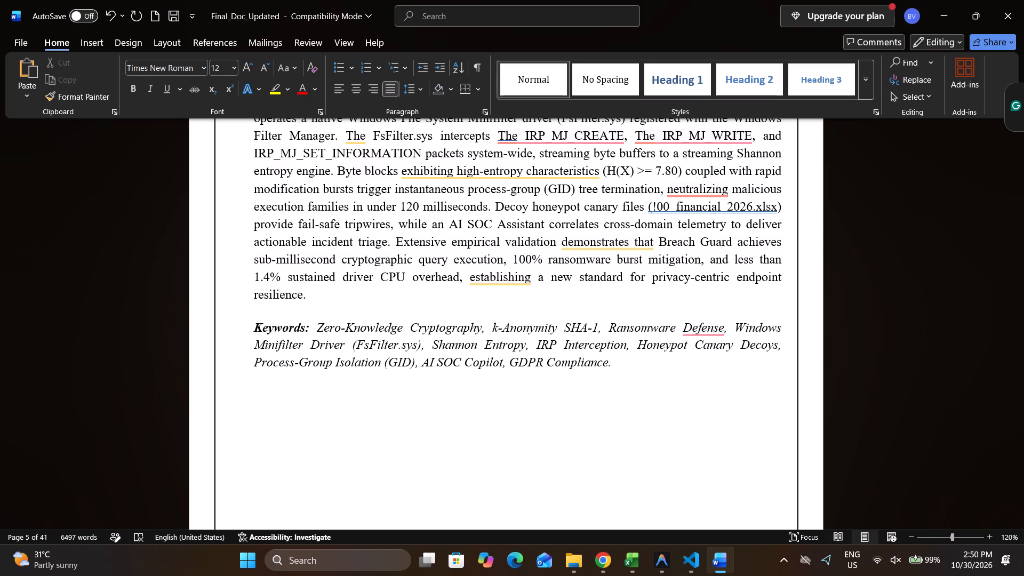
{"action": "left_click", "coordinate": [519, 314]}
{"action": "left_click", "coordinate": [441, 273]}
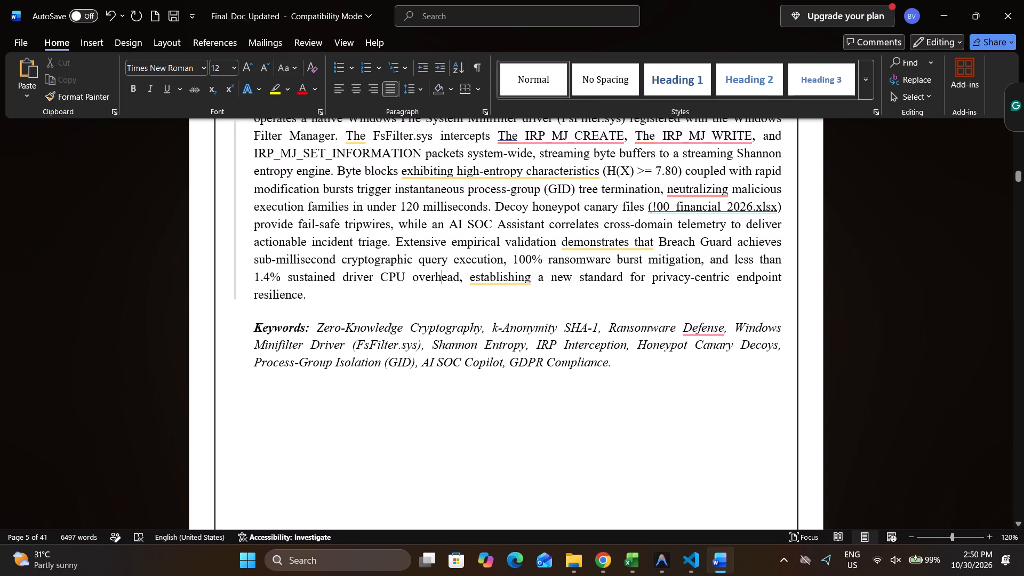
{"action": "key", "text": "ctrl+s"}
{"action": "key", "text": "ctrl+s"}
{"action": "key", "text": "ctrl+s"}
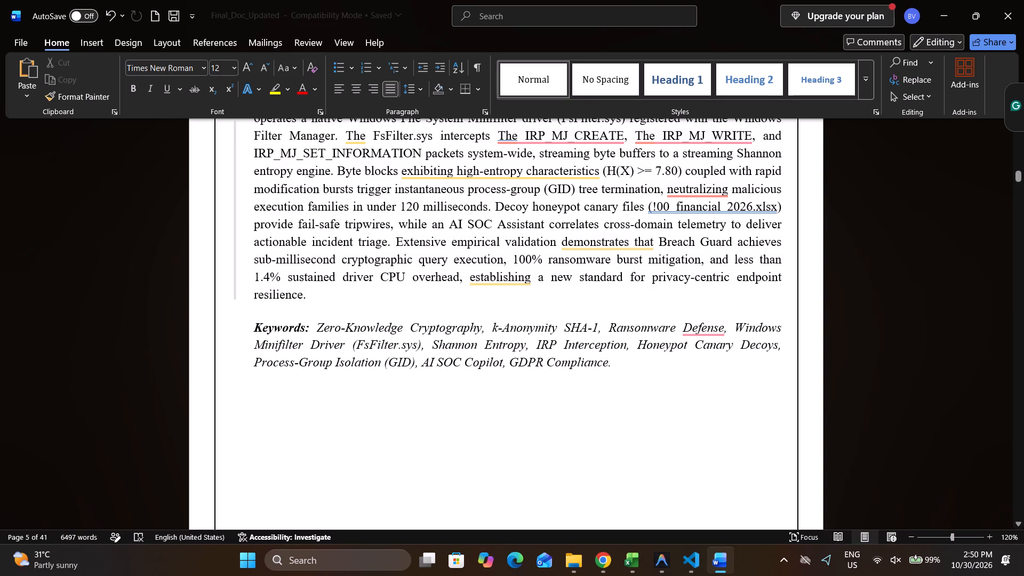
Review the contents tables through to the Chapter 1 introduction and save the report.
{"action": "scroll", "coordinate": [441, 273], "scroll_direction": "down", "scroll_amount": 4}
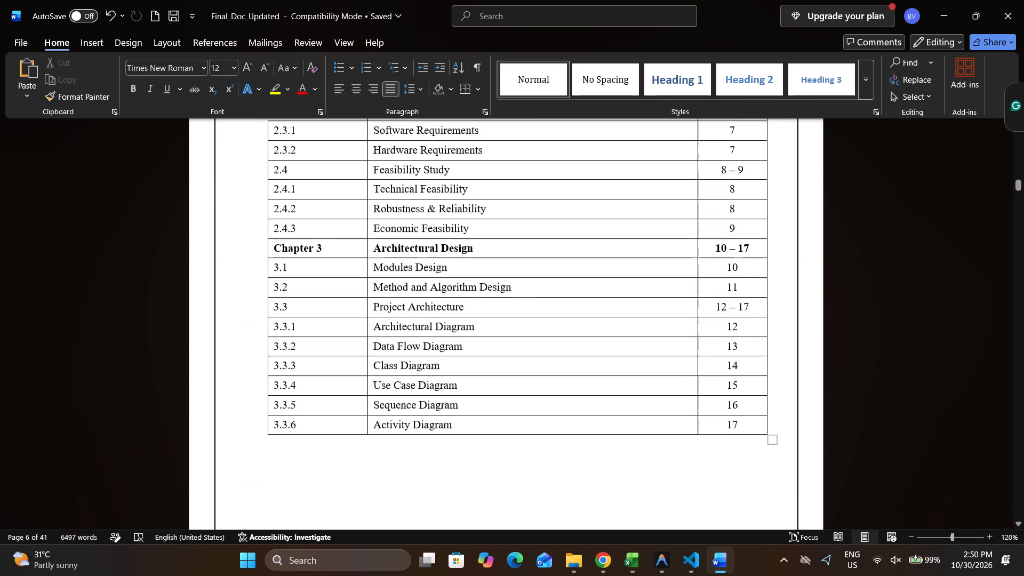
{"action": "scroll", "coordinate": [441, 273], "scroll_direction": "down", "scroll_amount": 3}
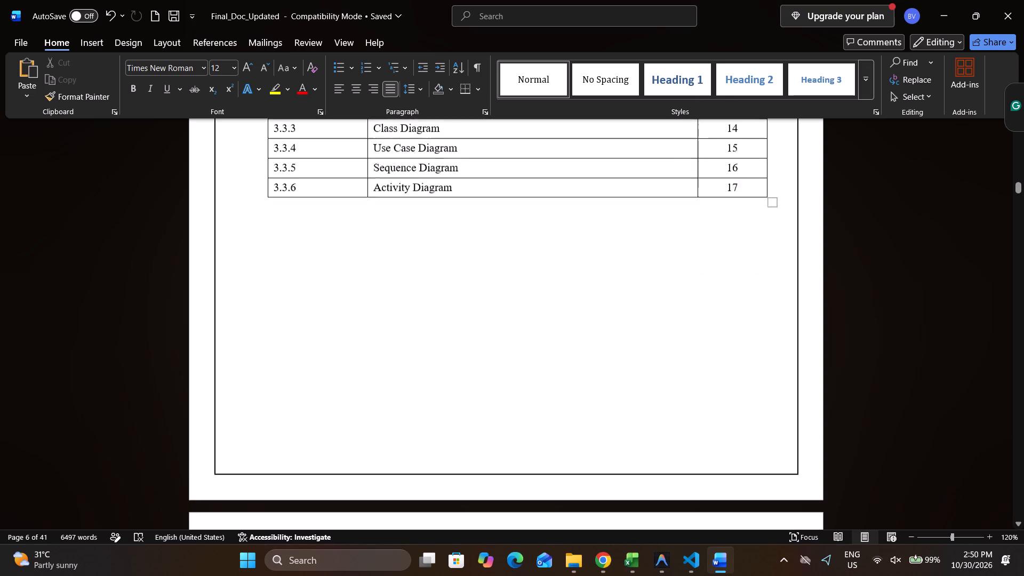
{"action": "scroll", "coordinate": [441, 273], "scroll_direction": "down", "scroll_amount": 1}
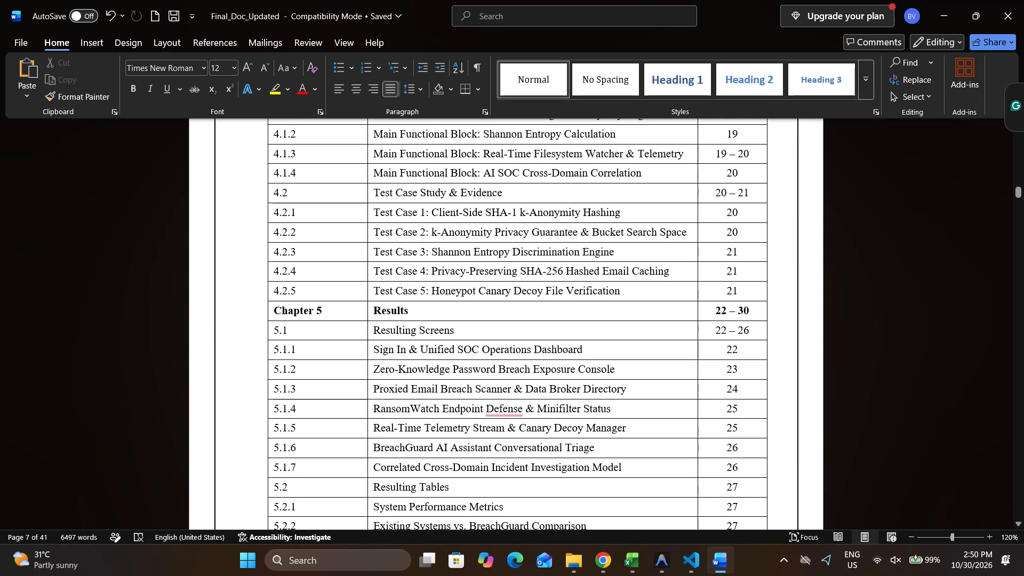
{"action": "scroll", "coordinate": [441, 273], "scroll_direction": "down", "scroll_amount": 1}
{"action": "left_click", "coordinate": [442, 296]}
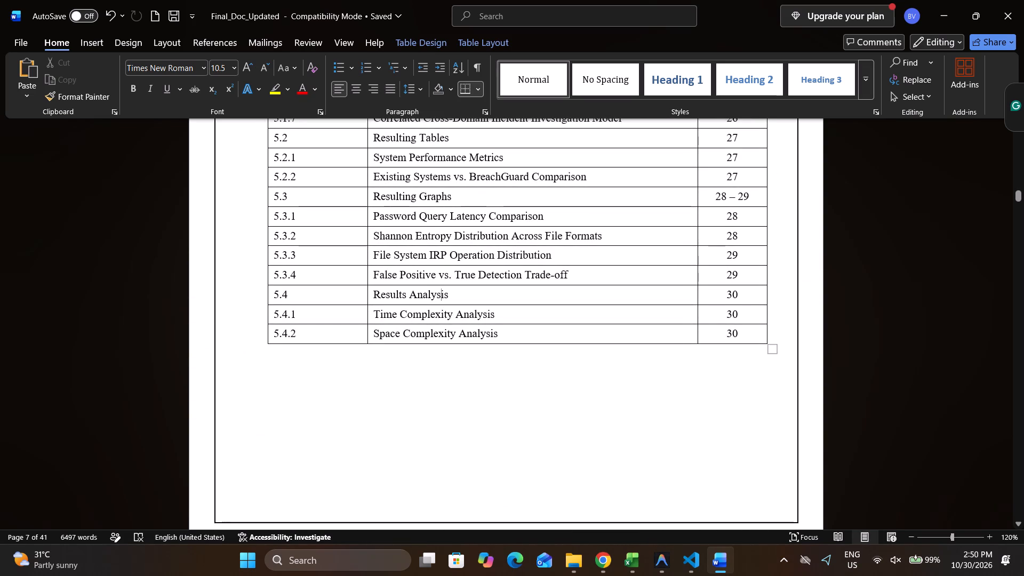
{"action": "scroll", "coordinate": [442, 296], "scroll_direction": "down", "scroll_amount": 3}
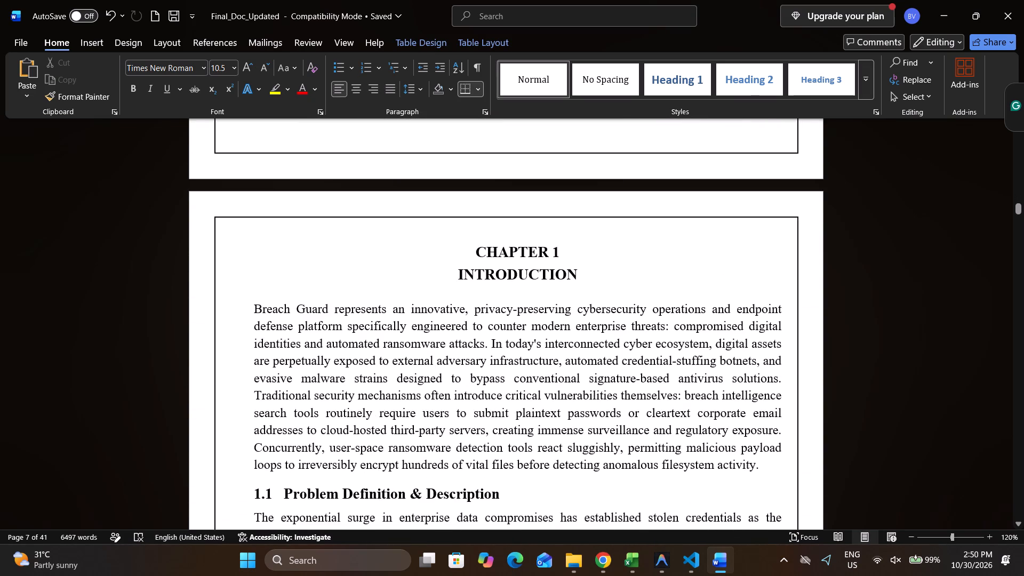
{"action": "left_click", "coordinate": [429, 326]}
{"action": "key", "text": "ctrl+s"}
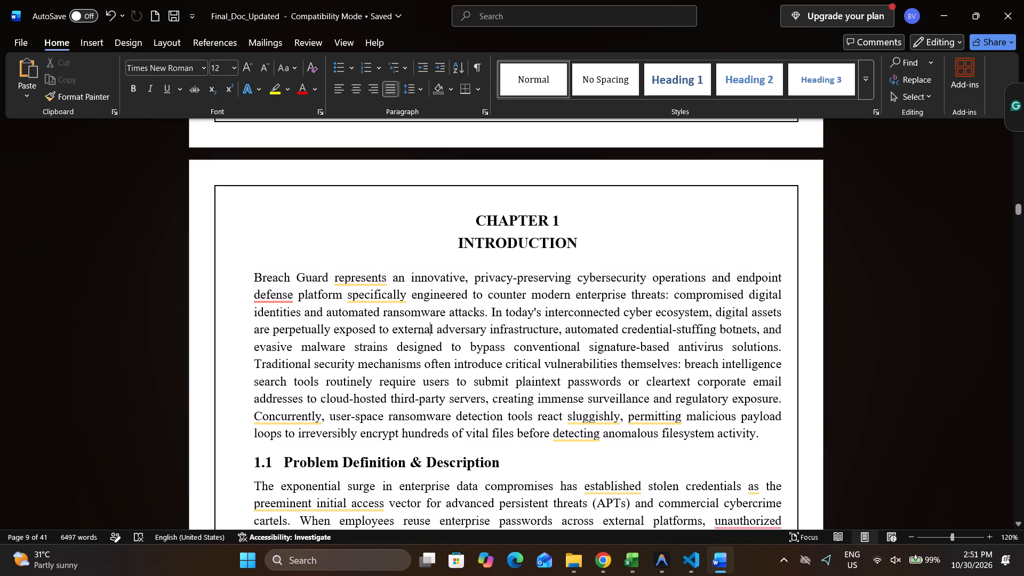
{"action": "key", "text": "ctrl+s"}
Switch to the Downloads folder in File Explorer and copy the Word document Final_Doc_Updated.
{"action": "key", "text": "alt+Tab"}
{"action": "key", "text": "alt+Tab"}
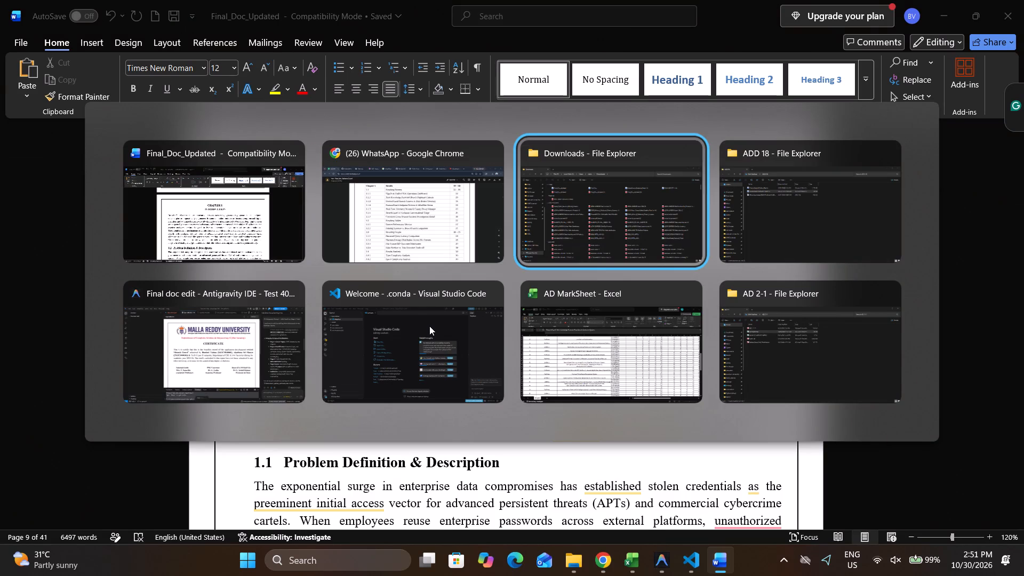
{"action": "left_click", "coordinate": [289, 119]}
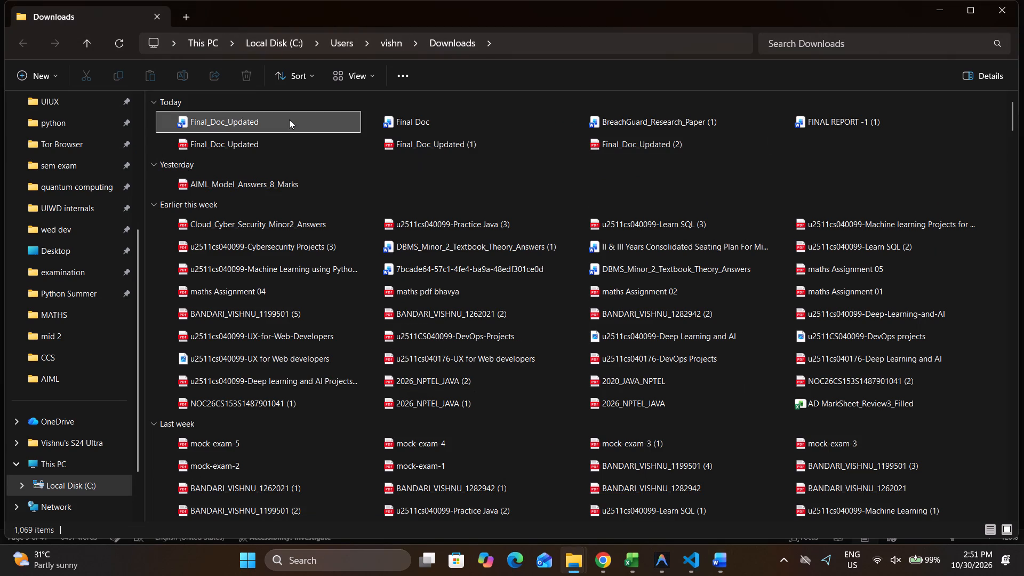
{"action": "key", "text": "ctrl+c"}
{"action": "key", "text": "ctrl+c"}
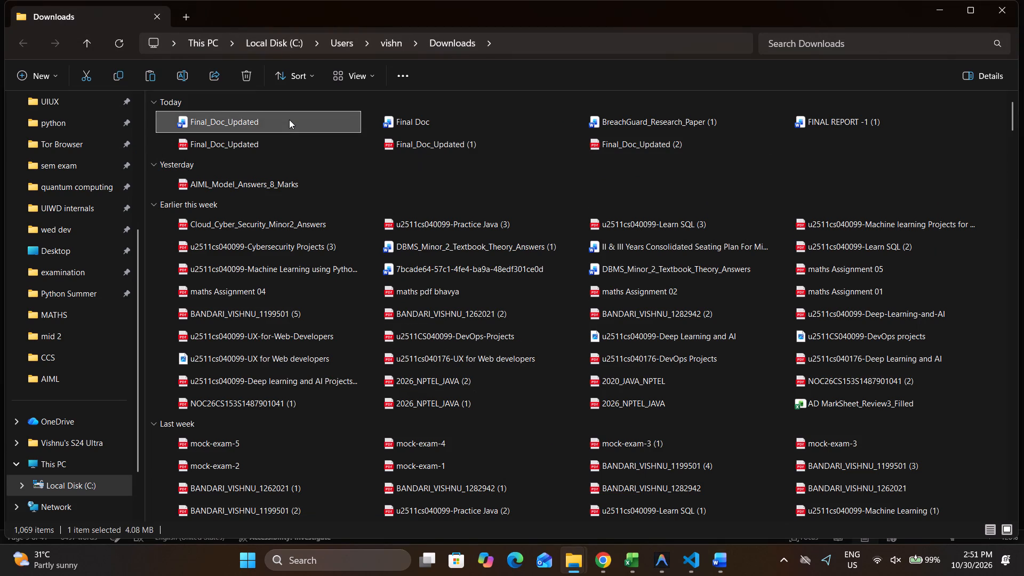
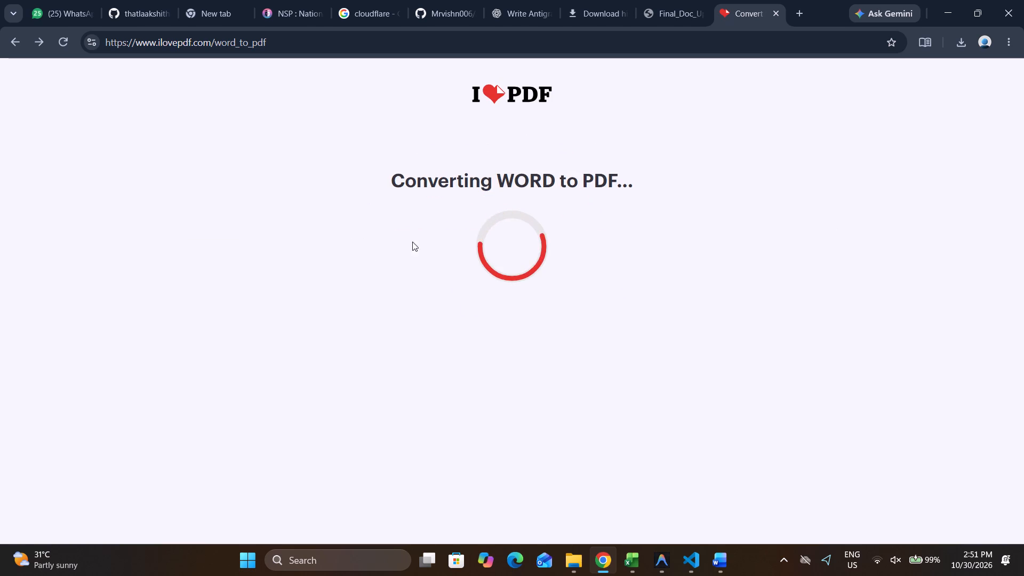
Download the PDF converted from the Word report on iLovePDF.
{"action": "scroll", "coordinate": [418, 247], "scroll_direction": "down", "scroll_amount": 1}
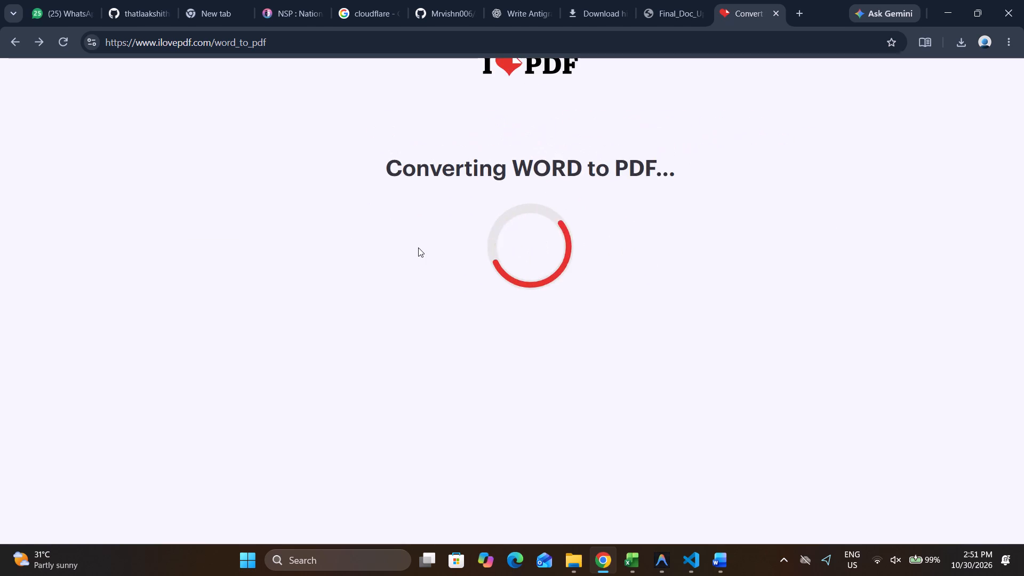
{"action": "left_click", "coordinate": [506, 189]}
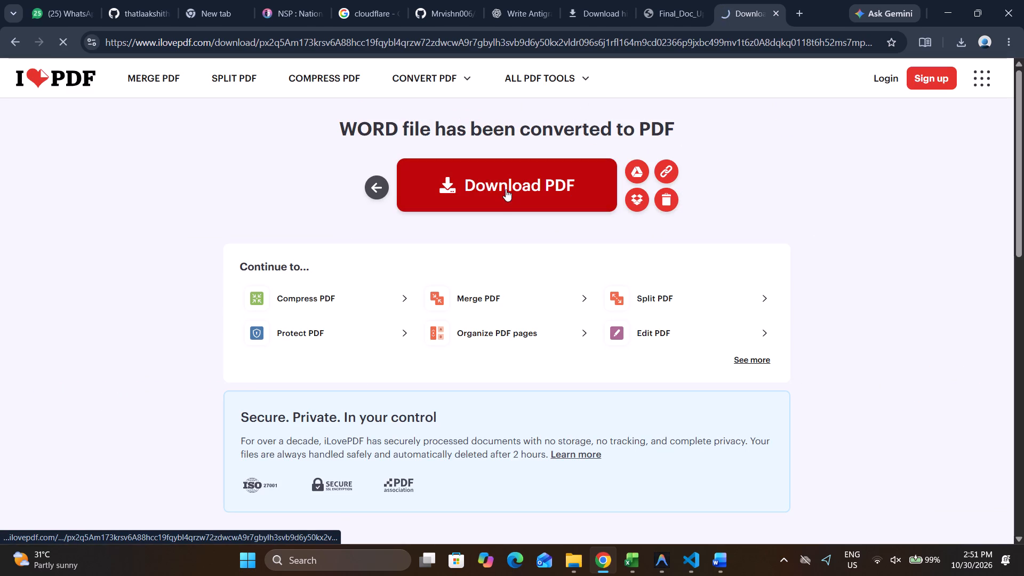
Locate the newest download, Final_Doc_Updated (3).pdf, in its folder from the download history and copy the file.
{"action": "key", "text": "ctrl+j"}
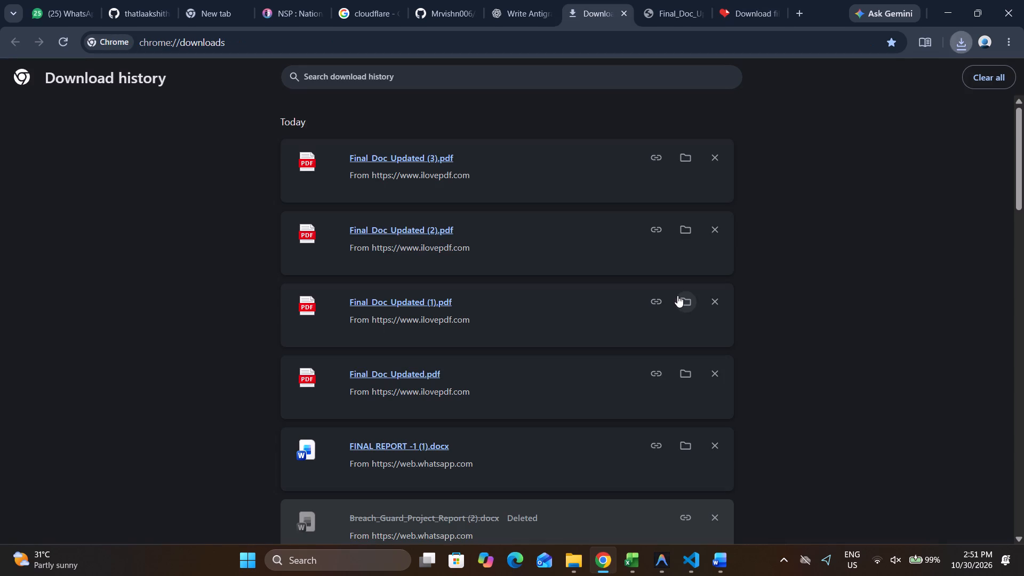
{"action": "left_click", "coordinate": [677, 158]}
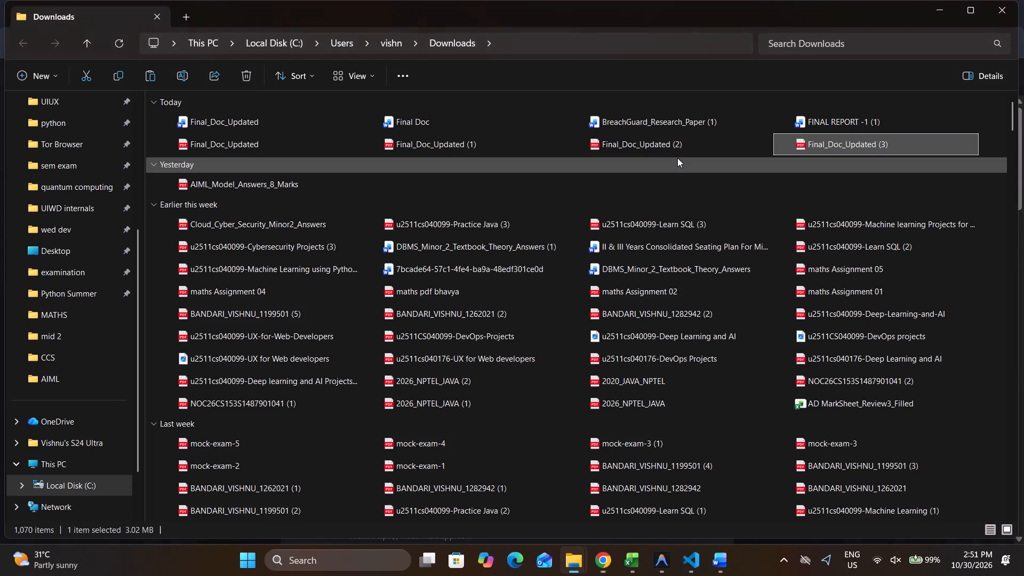
{"action": "key", "text": "ctrl+c"}
{"action": "key", "text": "ctrl+c"}
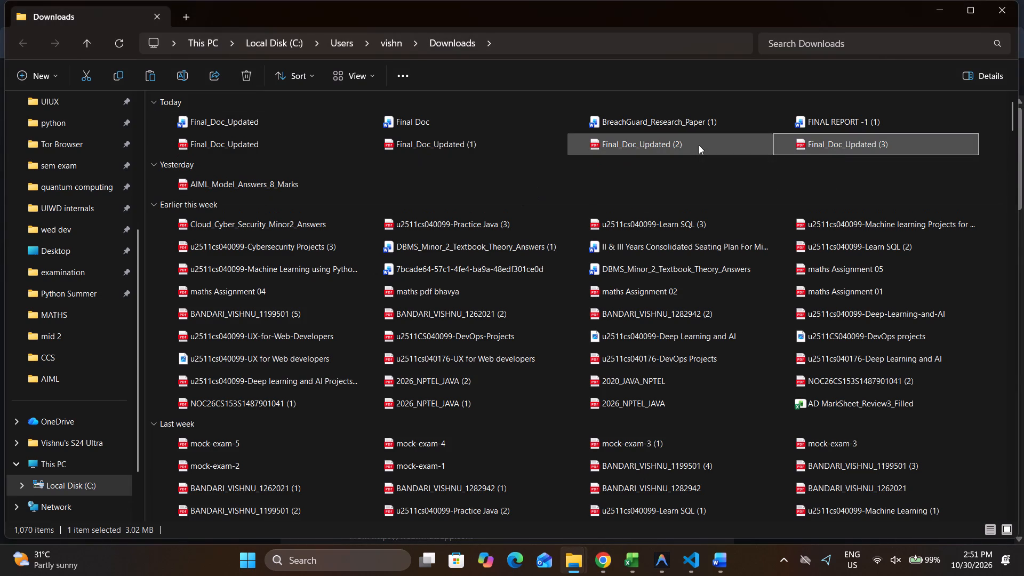
Switch back to Chrome with the PDF file copied.
{"action": "key", "text": "alt+Tab"}
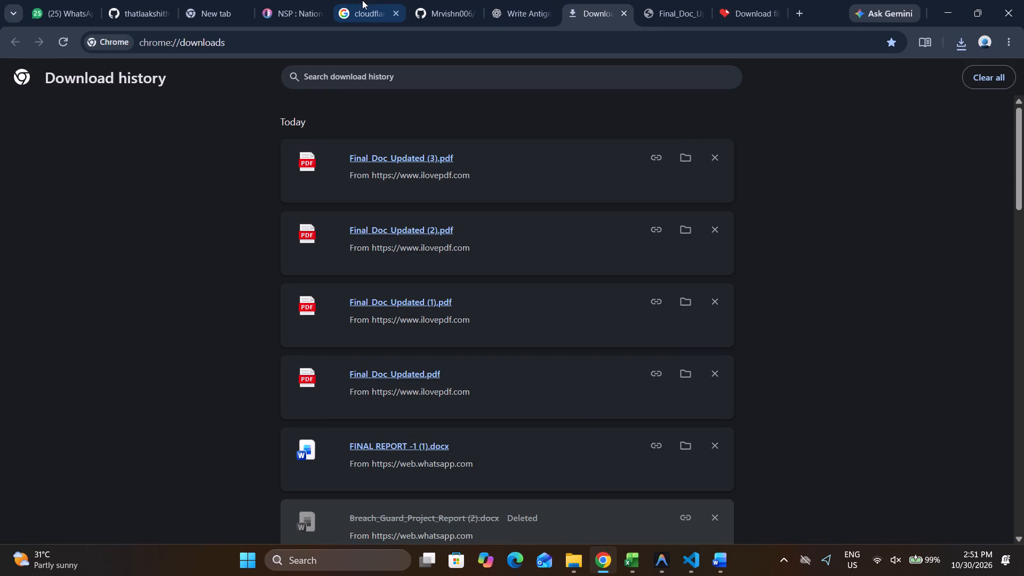